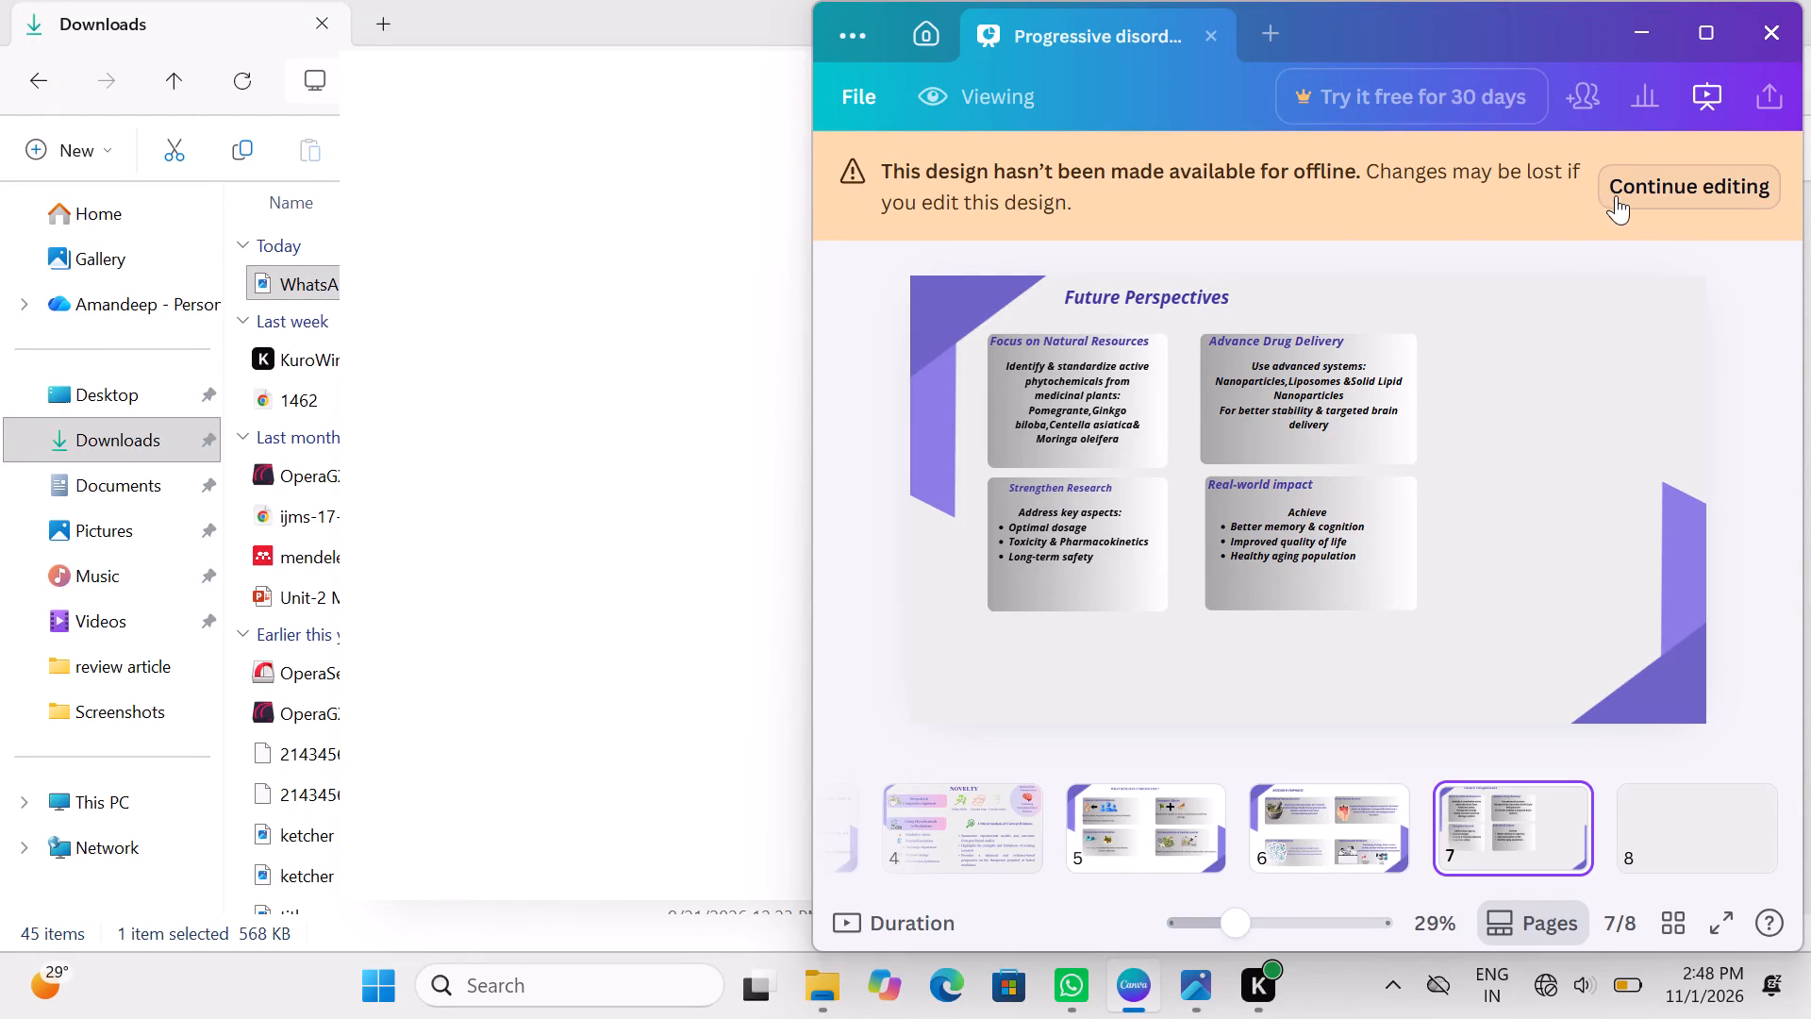
Switch the presentation from viewing to editing on the Future Perspectives slide.
click(1658, 171)
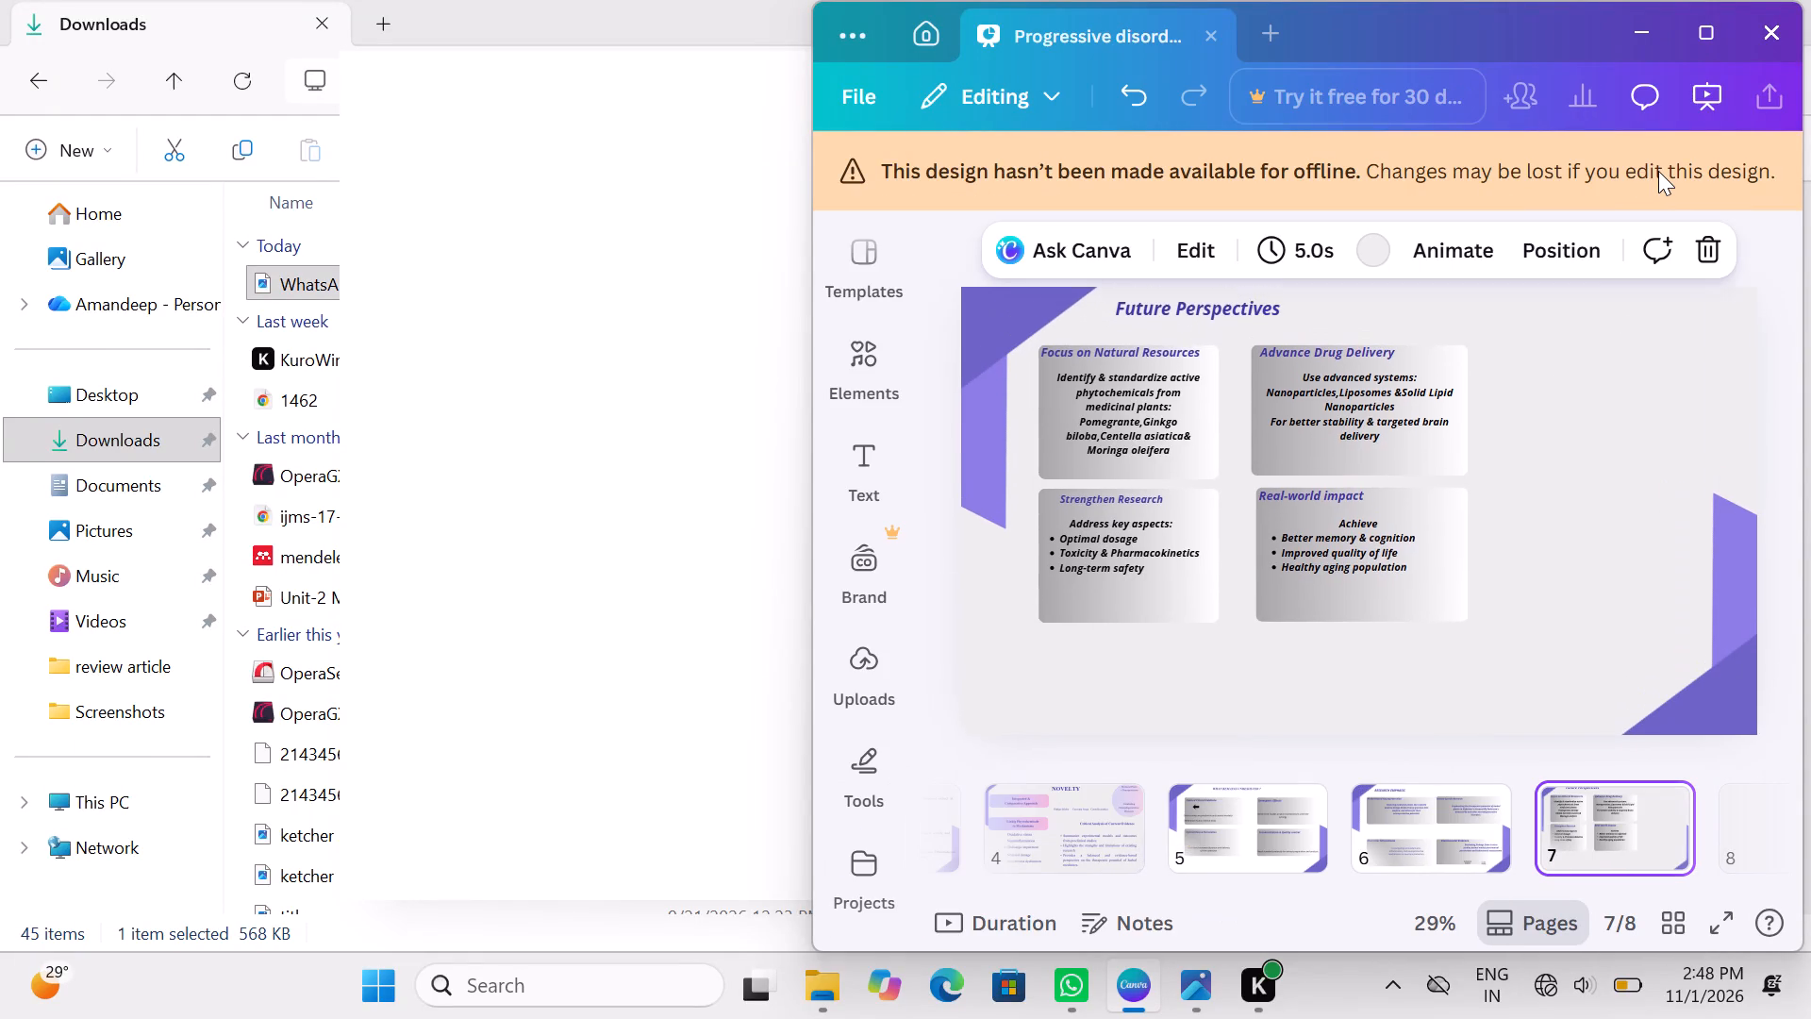
click(1553, 552)
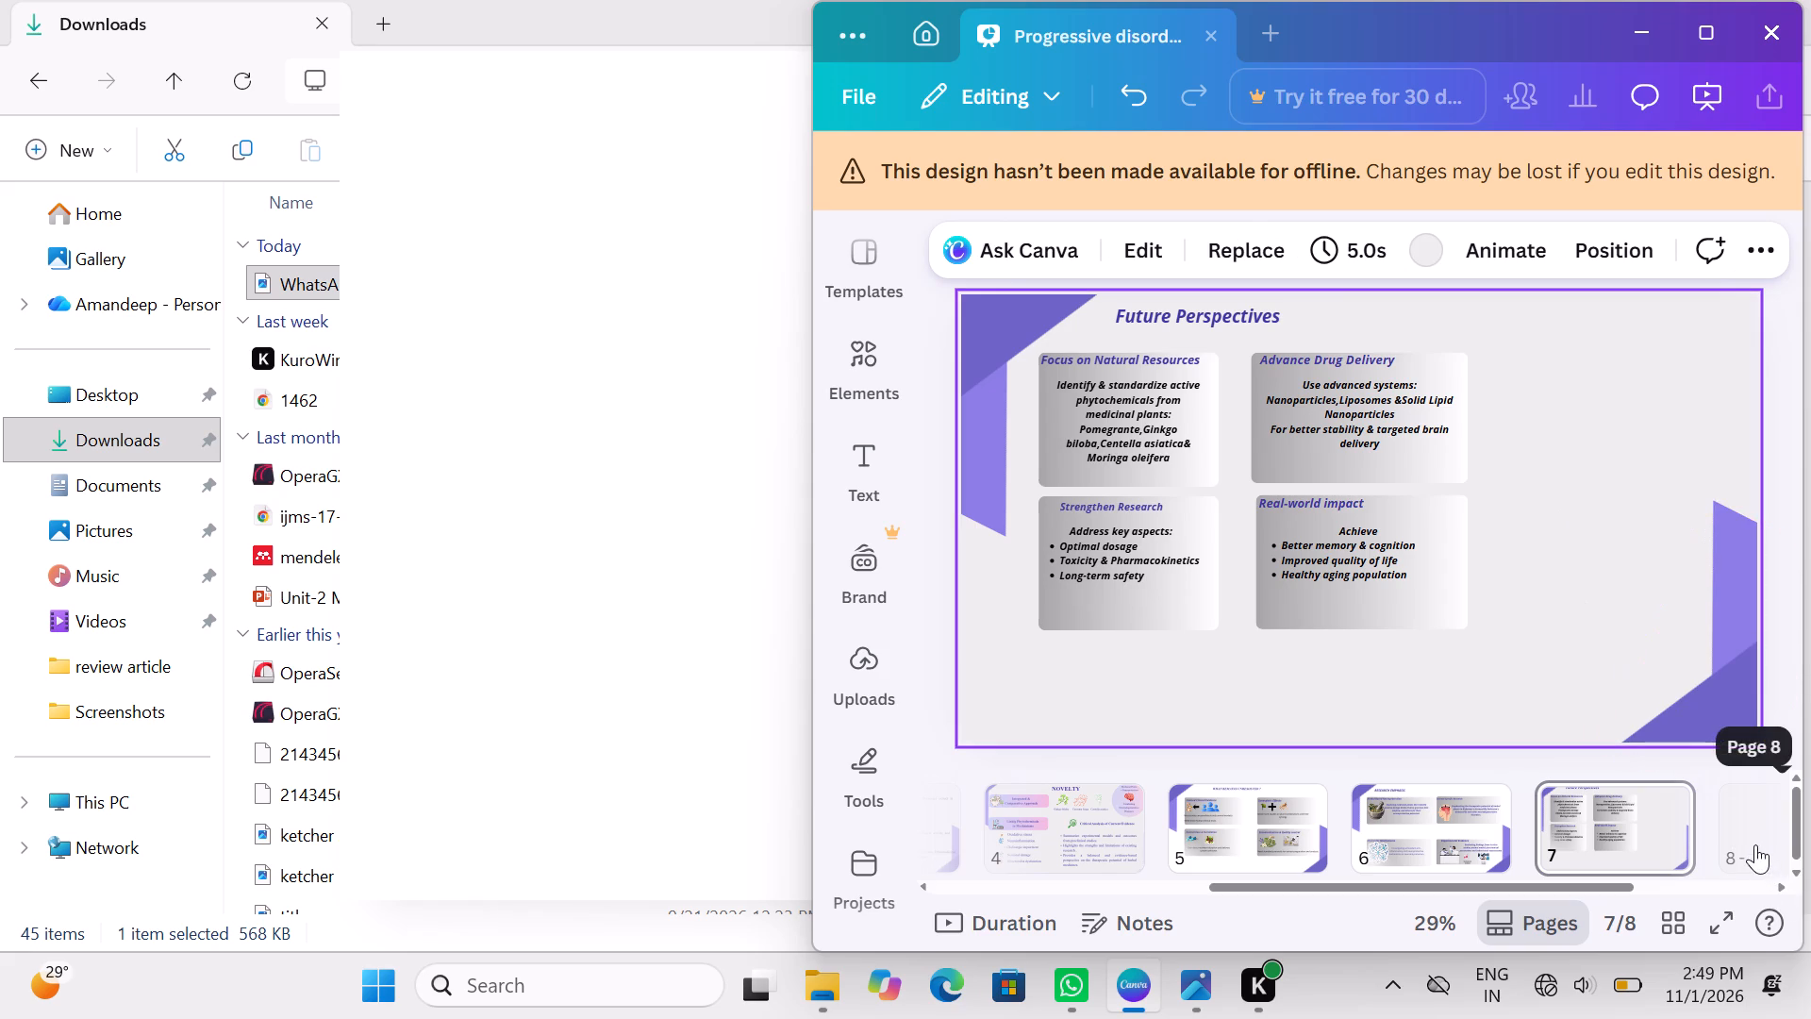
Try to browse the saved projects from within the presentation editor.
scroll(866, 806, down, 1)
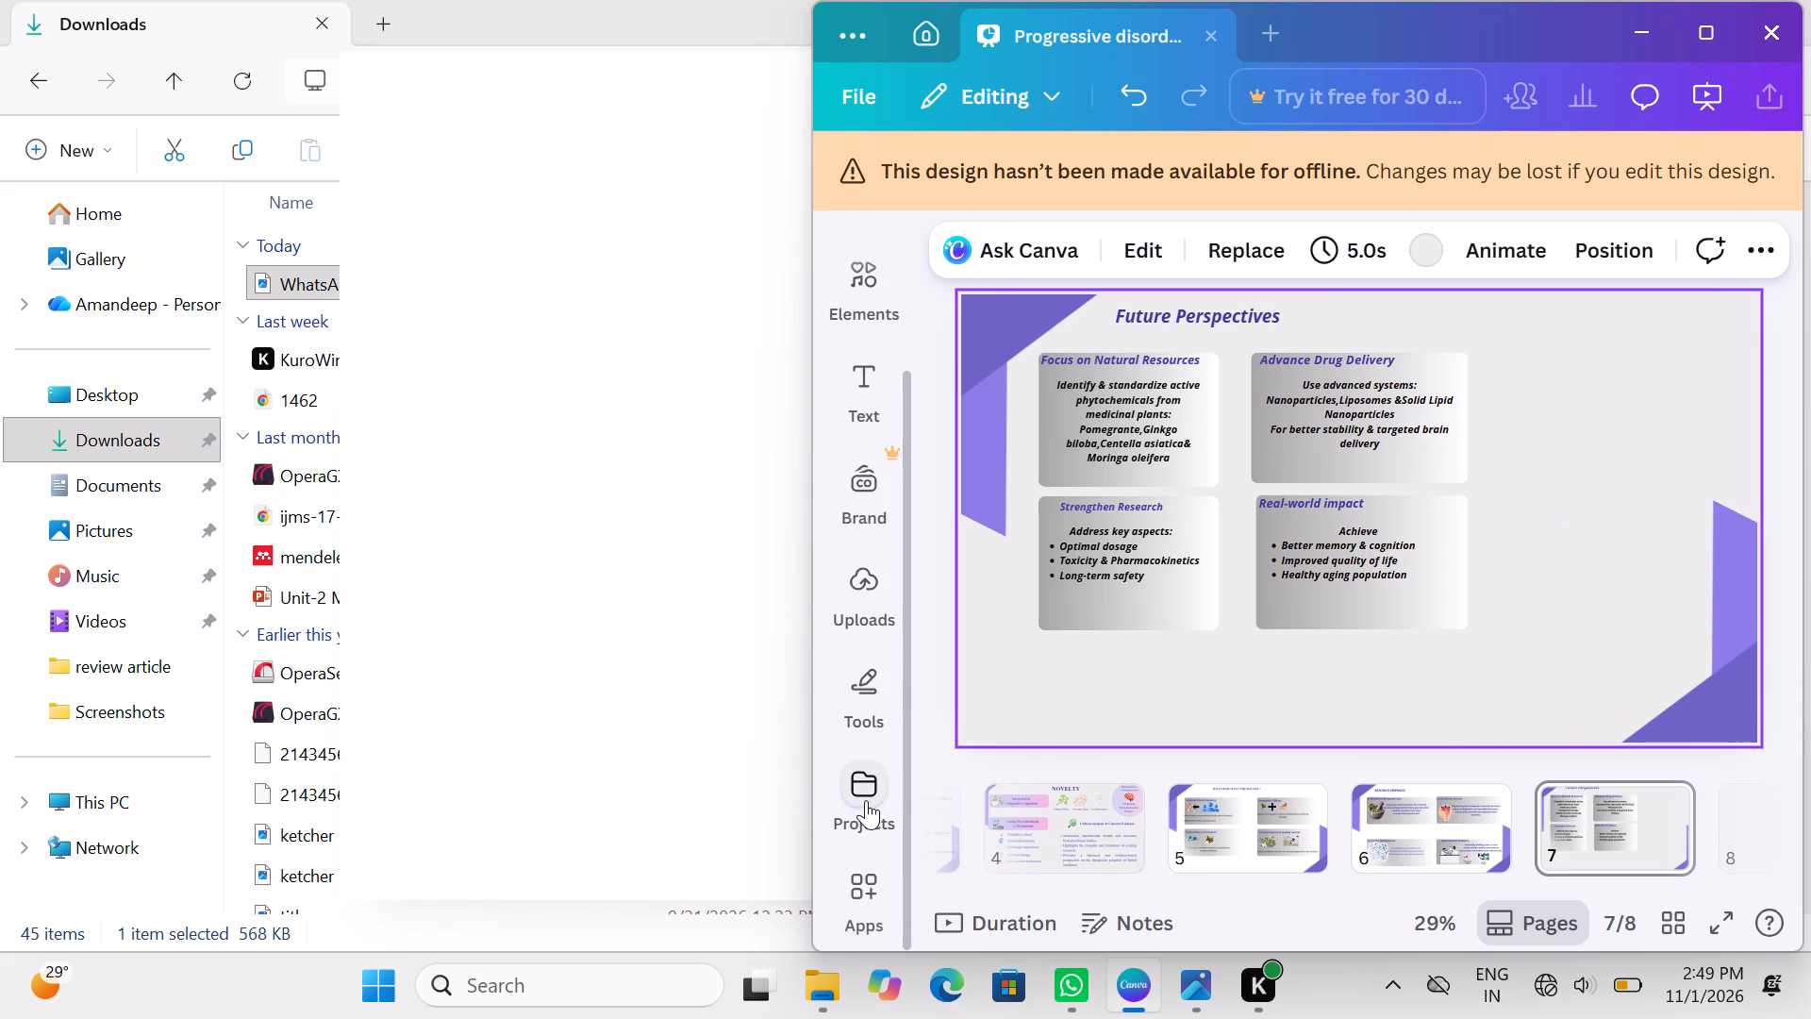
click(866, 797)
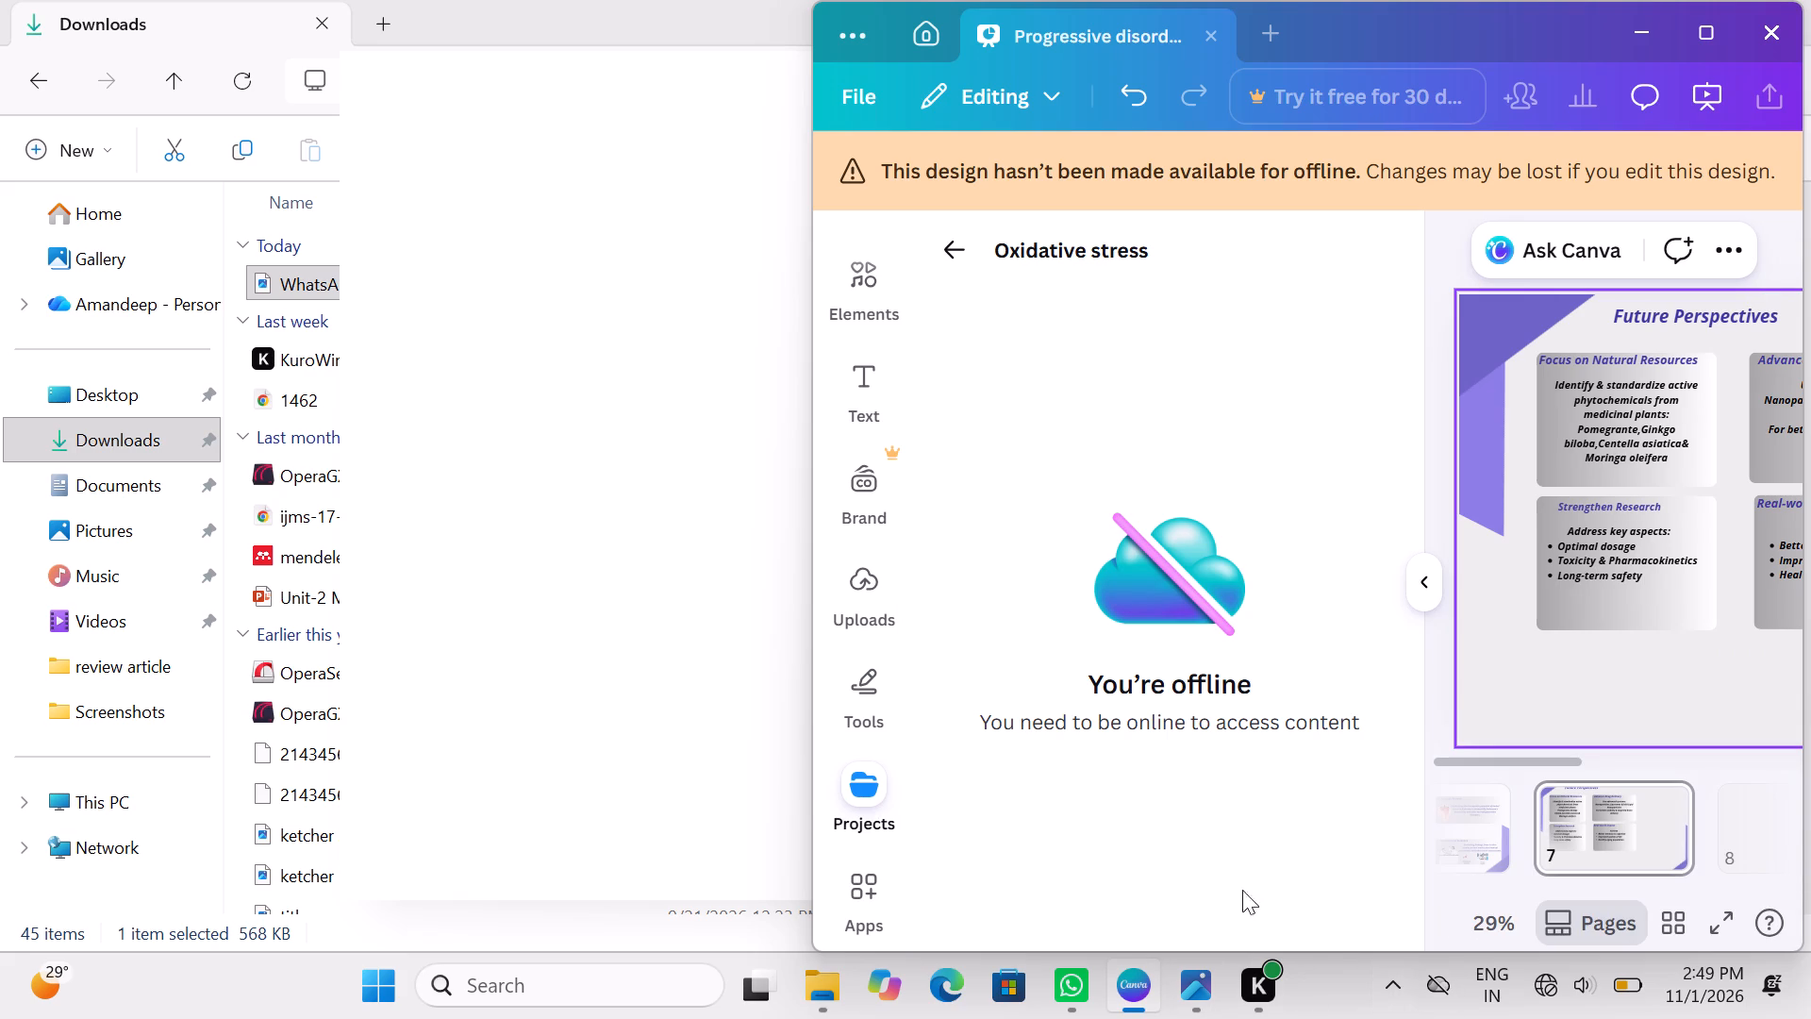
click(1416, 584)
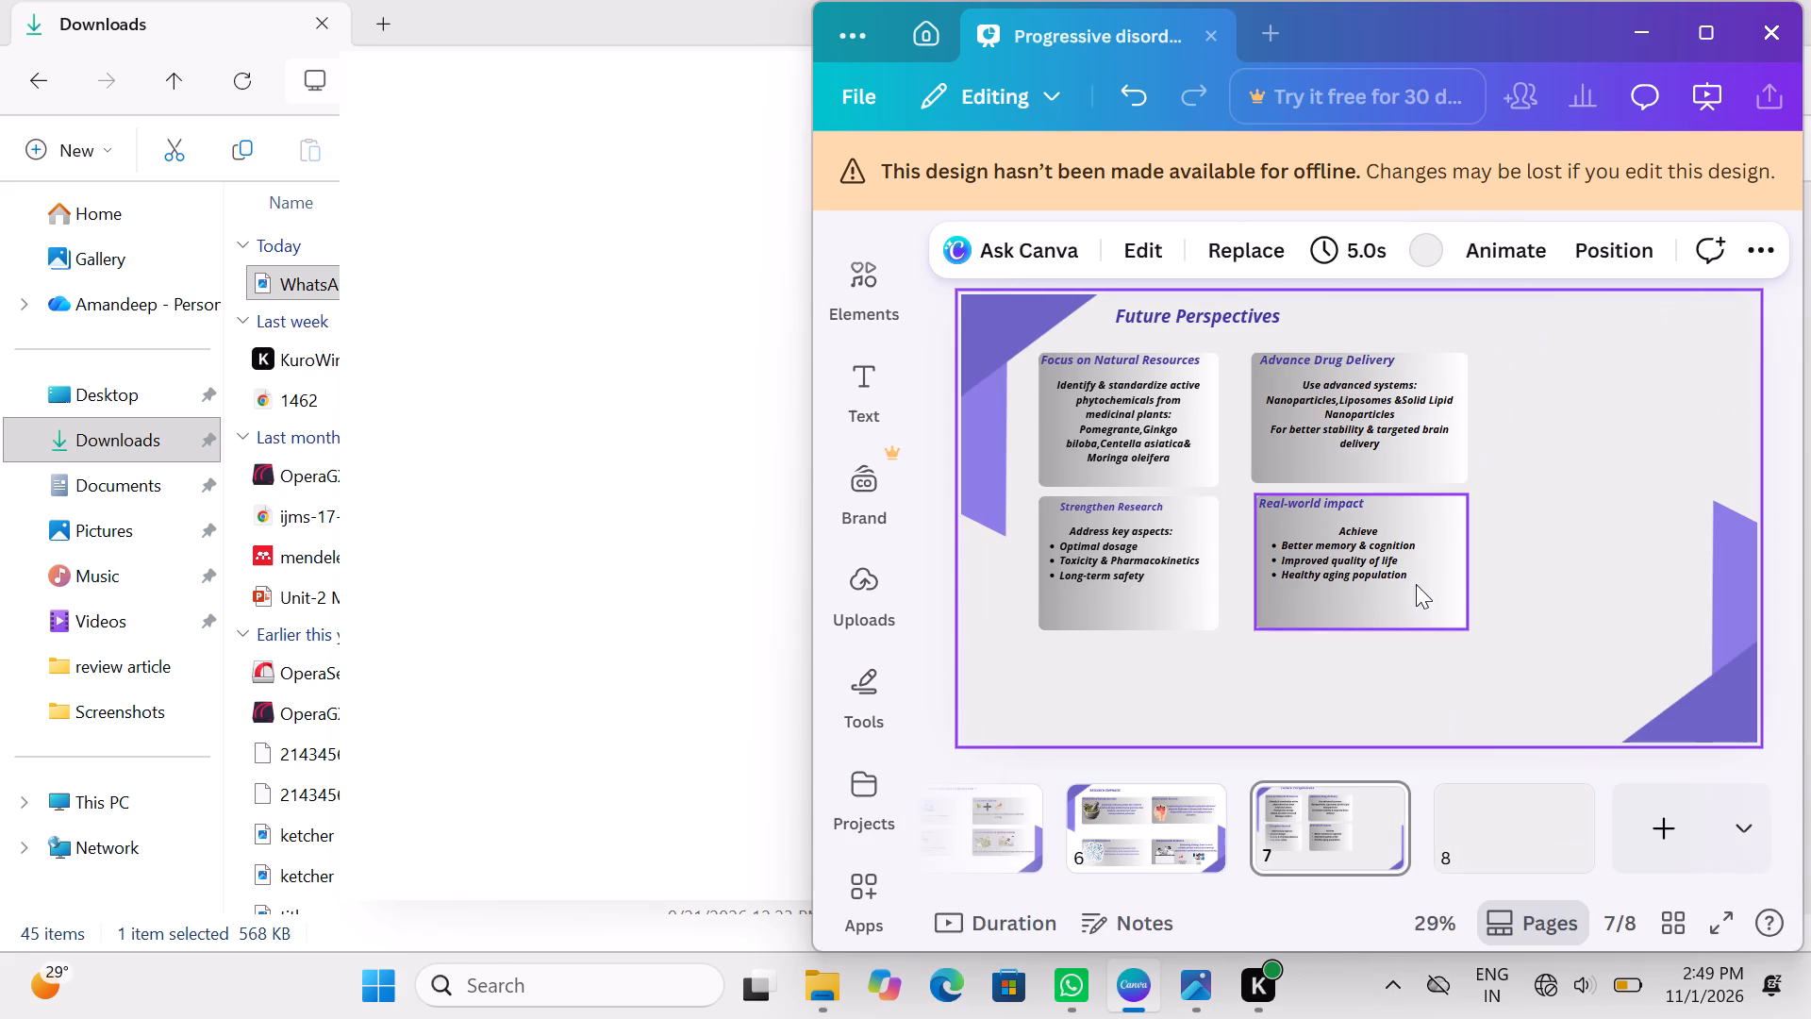
Connect the computer to the Redmi Note 9 Pro Max Wi-Fi network and return to the presentation.
click(1580, 980)
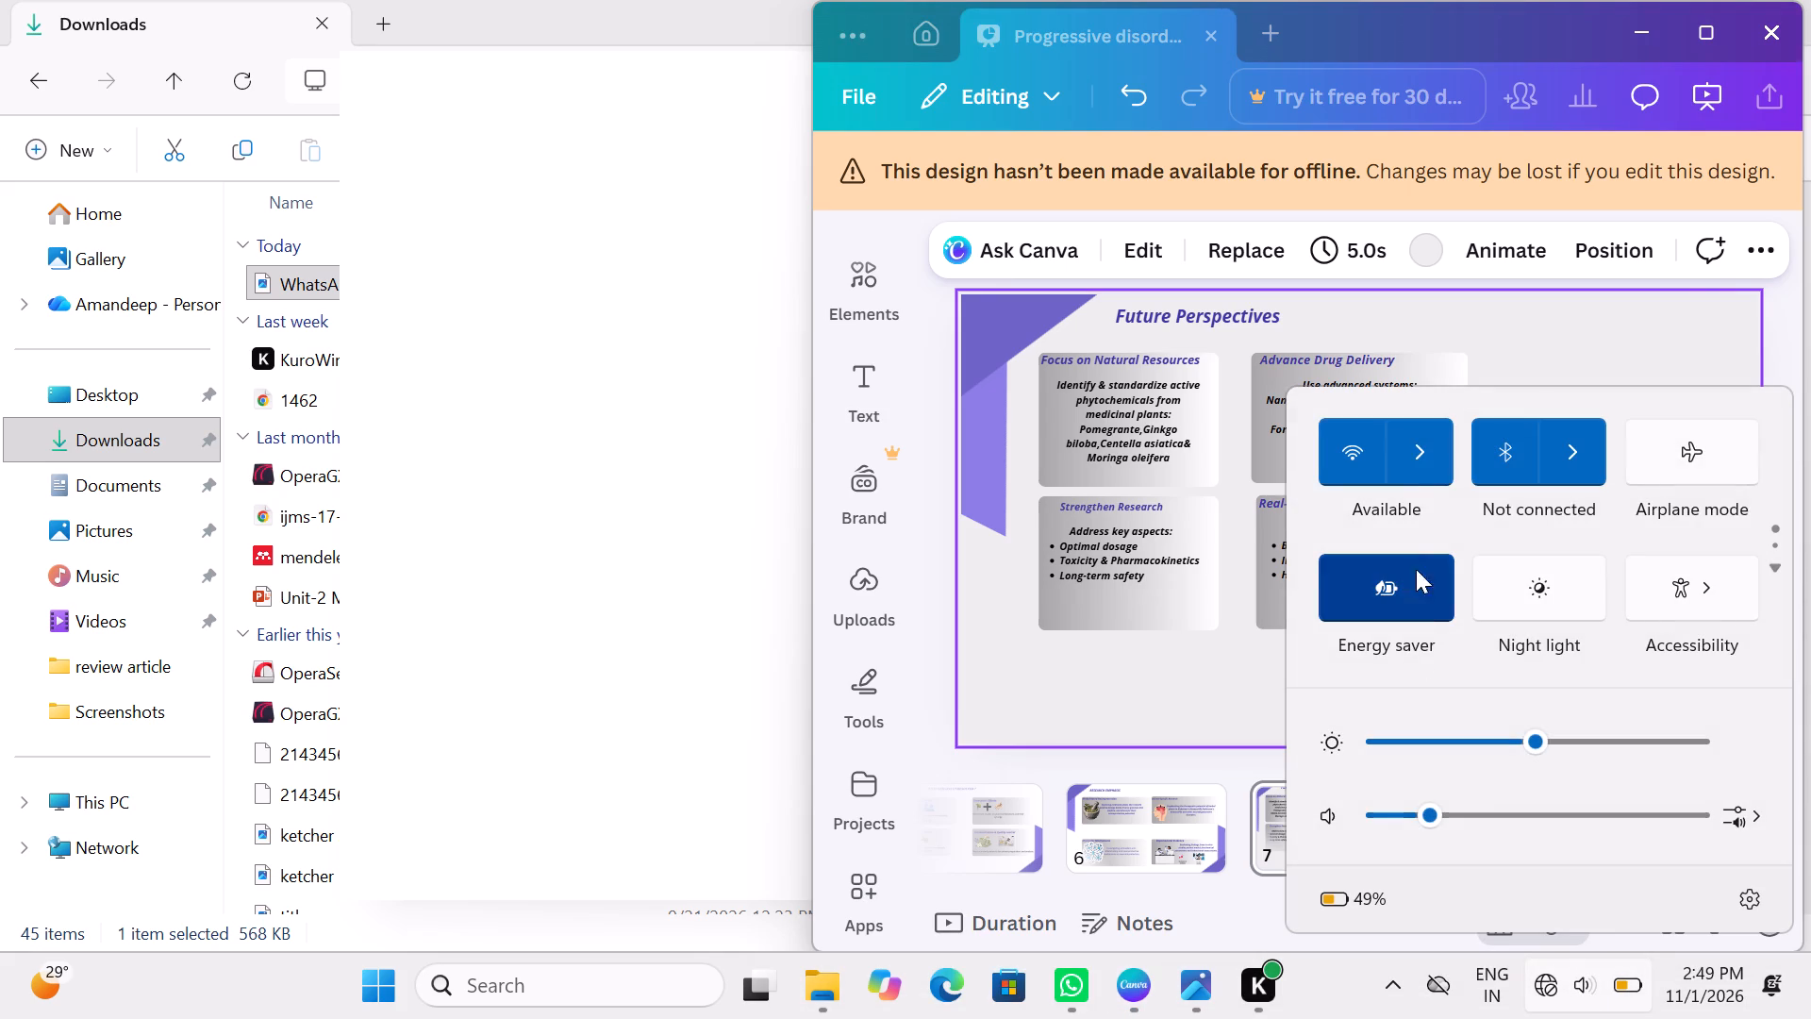
click(1421, 442)
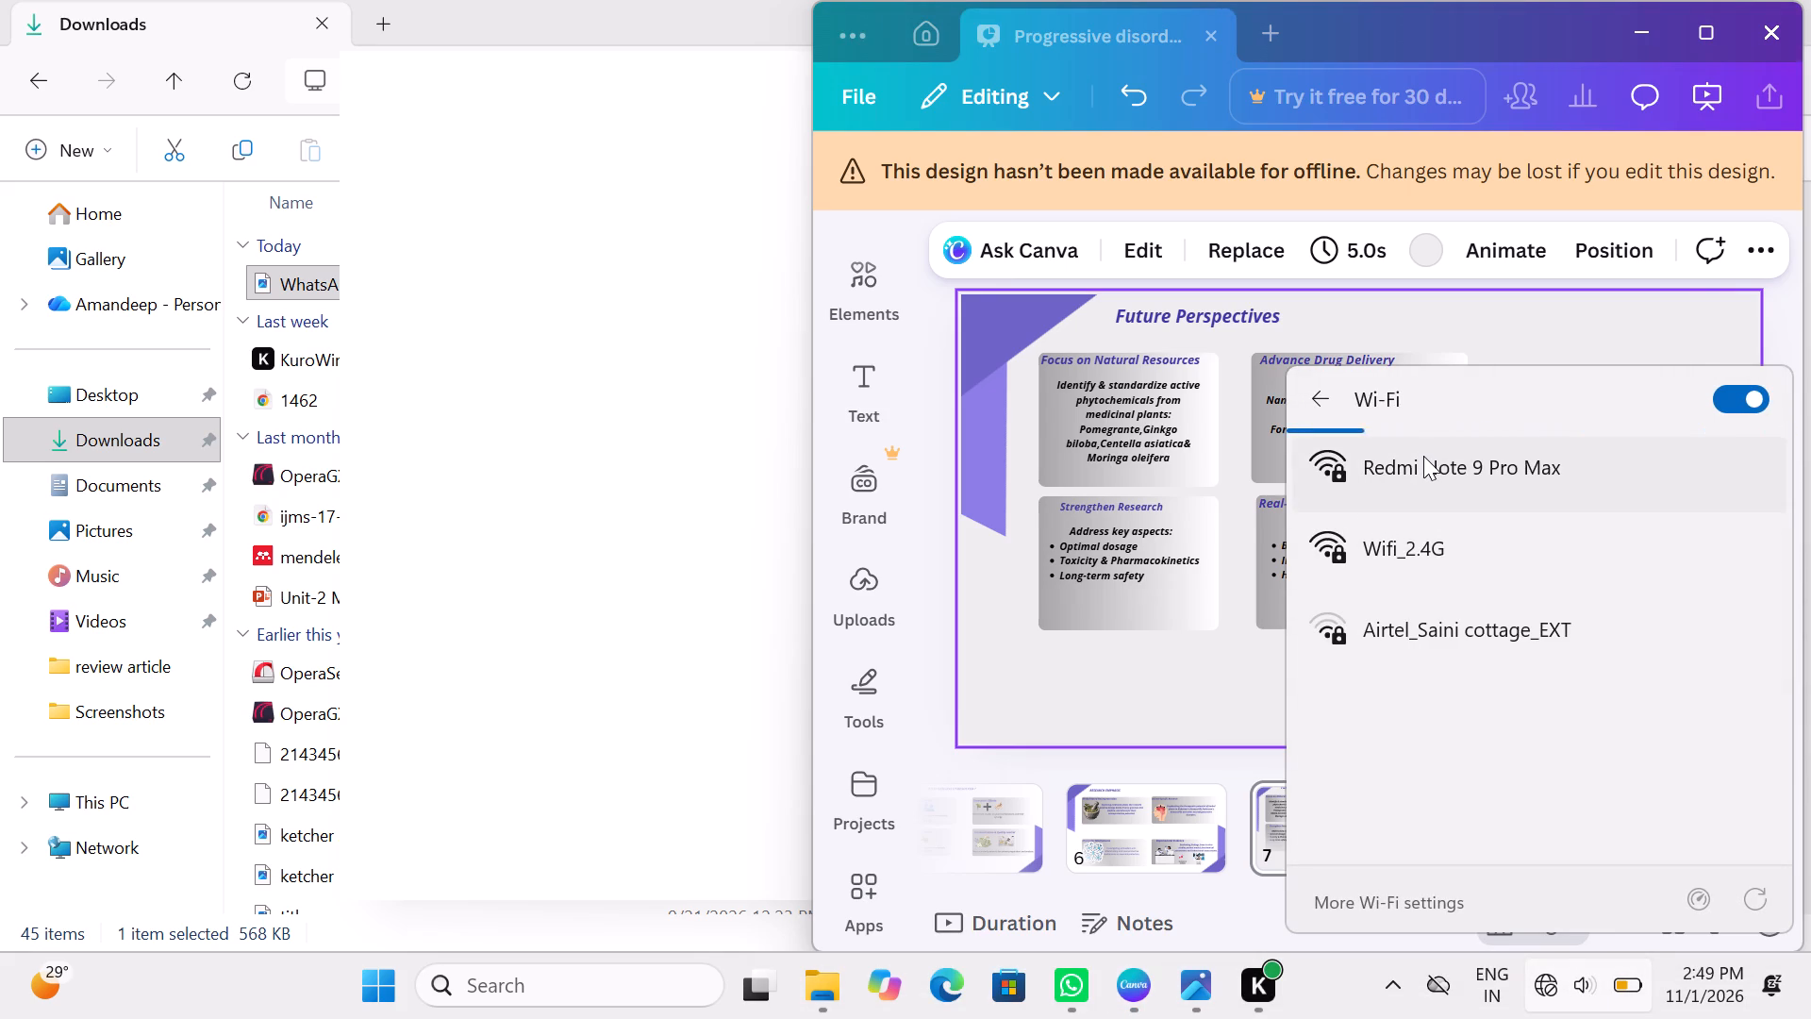
click(1423, 456)
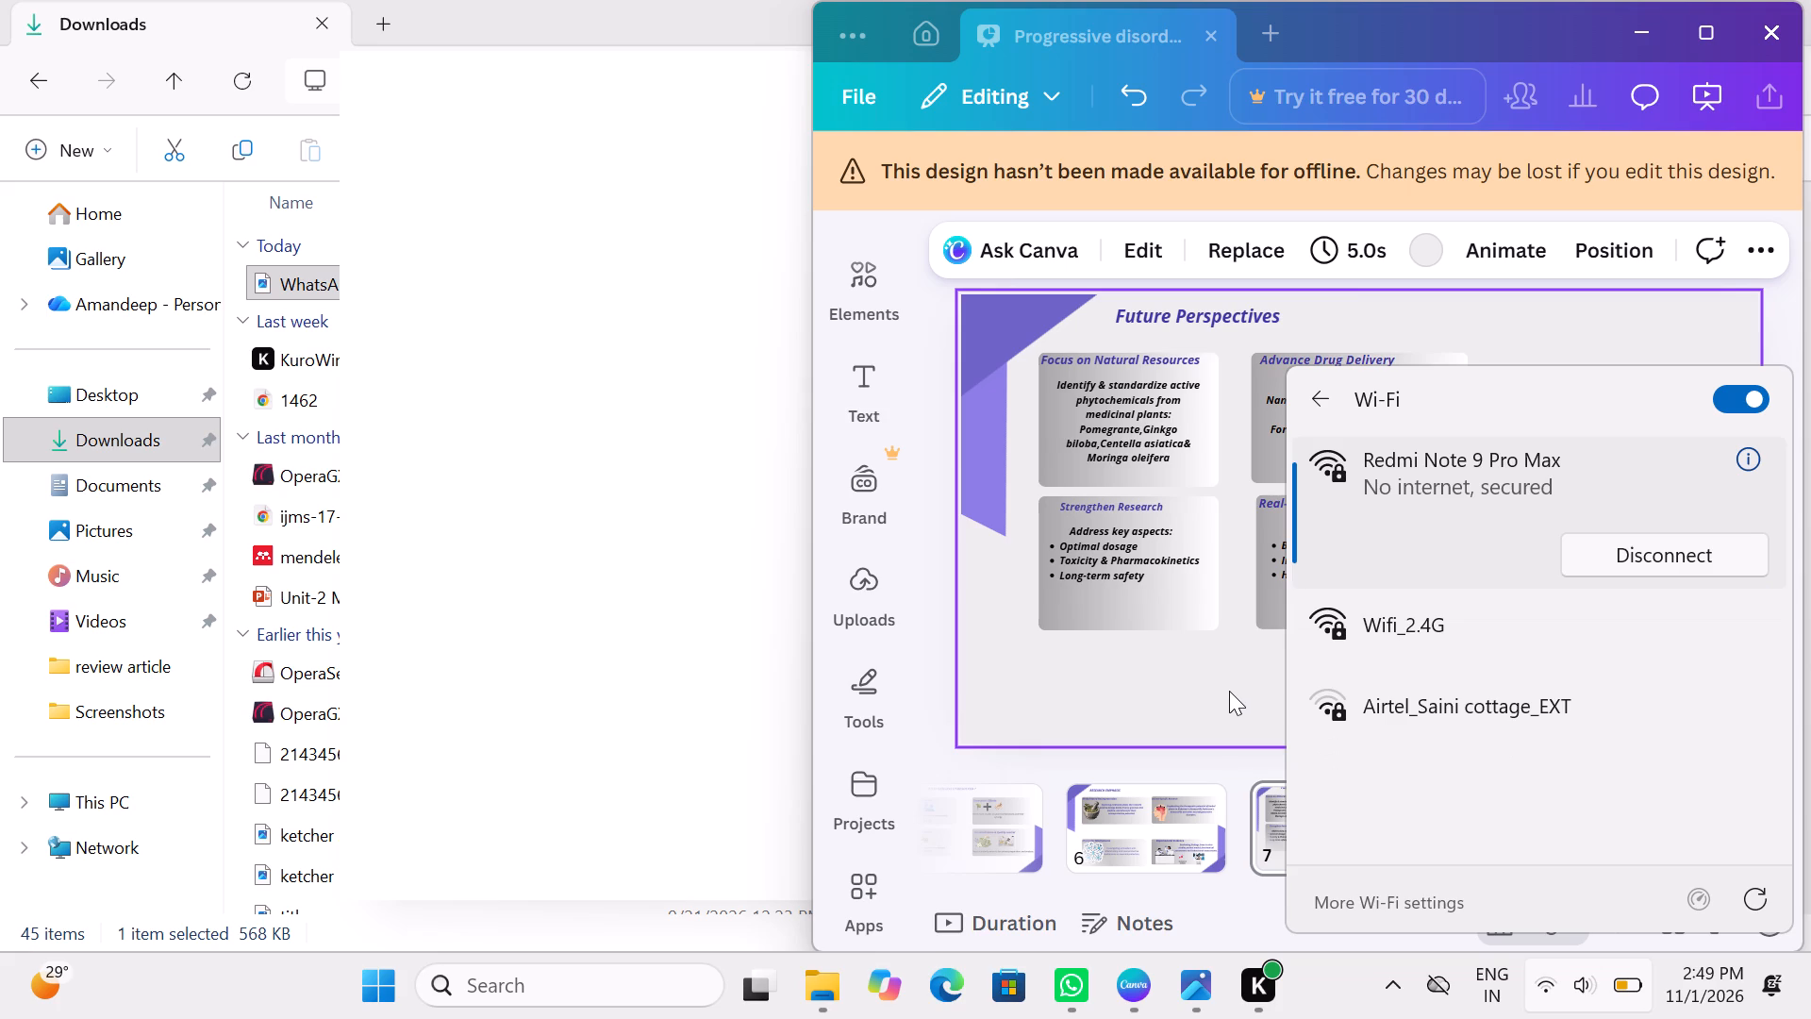
click(1229, 691)
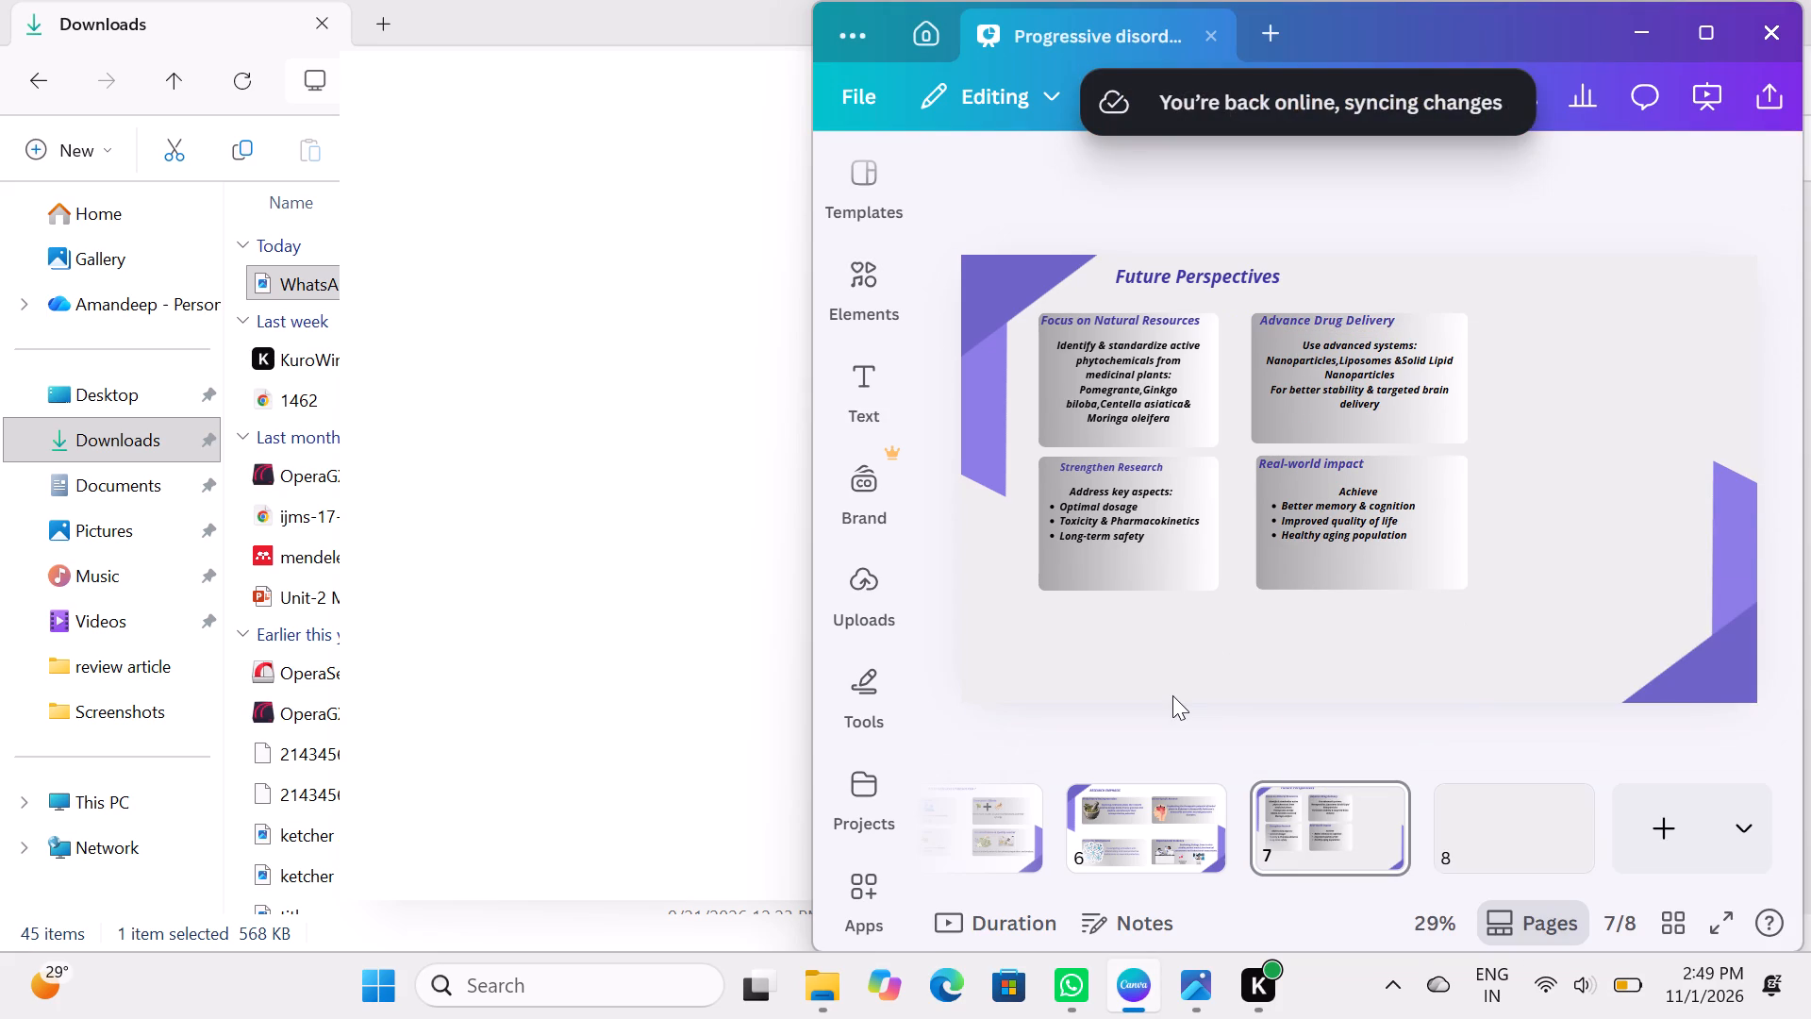
Open the saved projects and go back from the Oxidative stress design to the list of all designs.
click(876, 787)
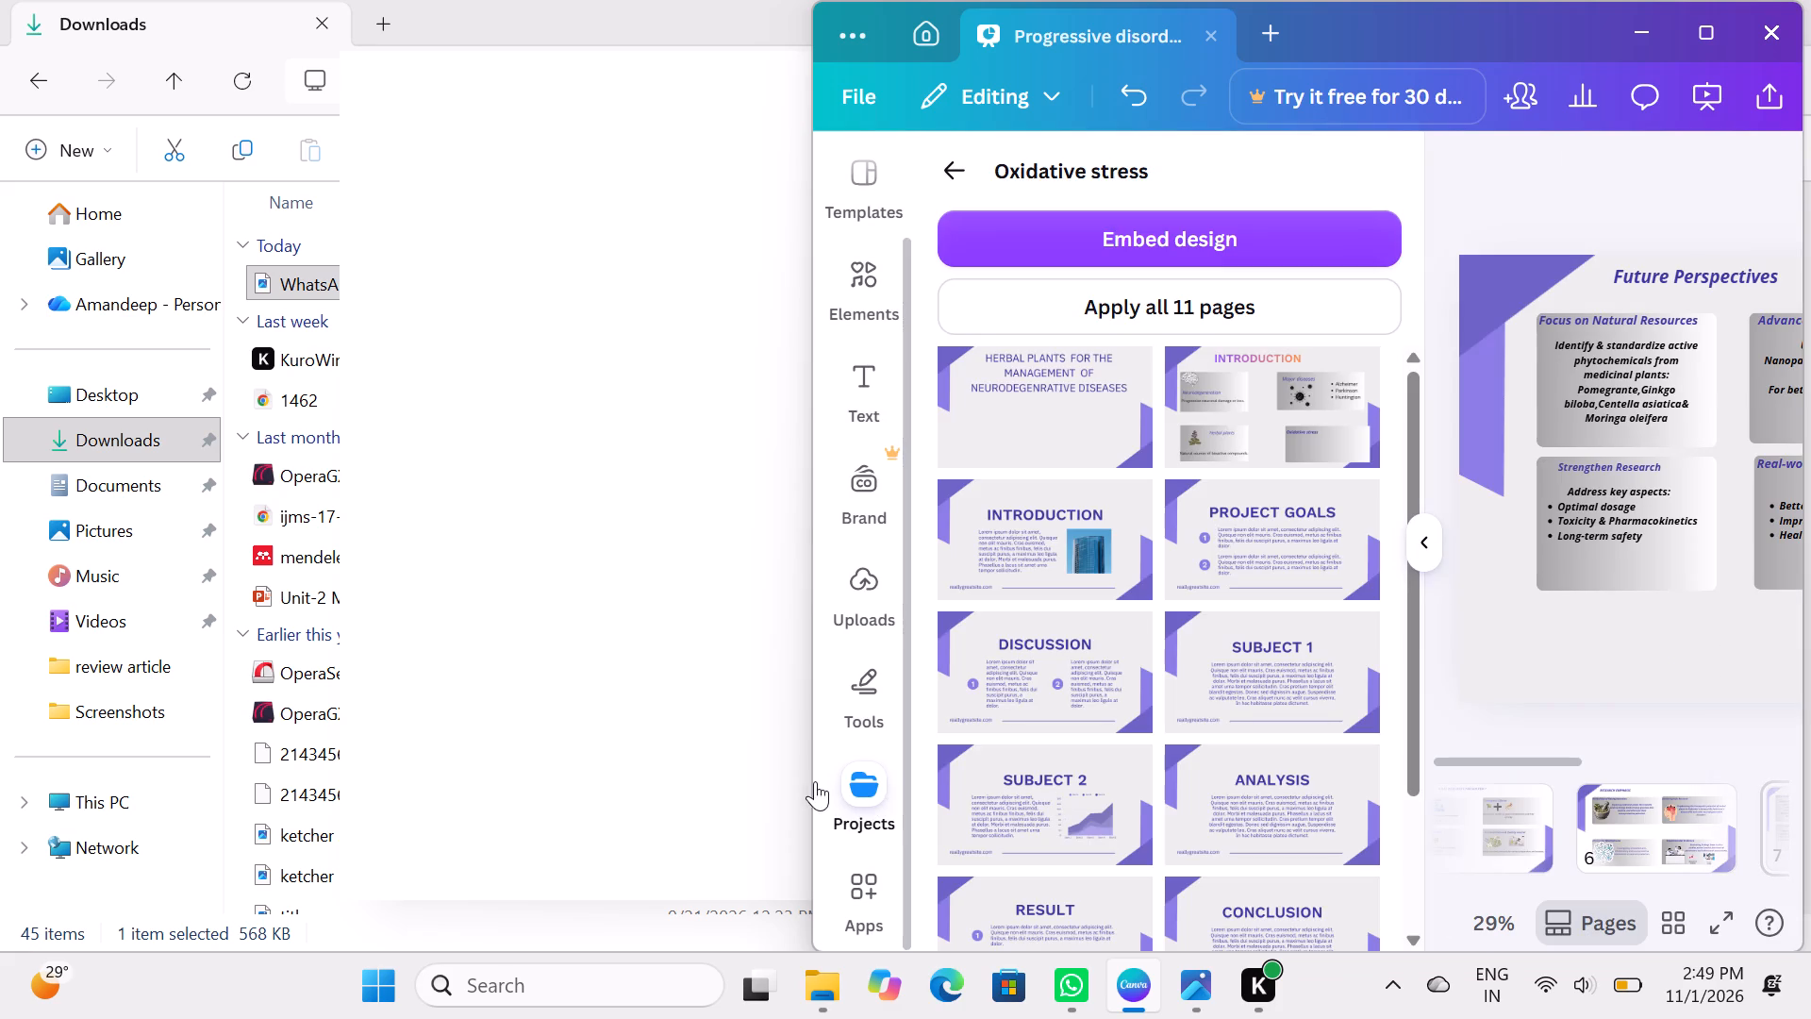
click(966, 165)
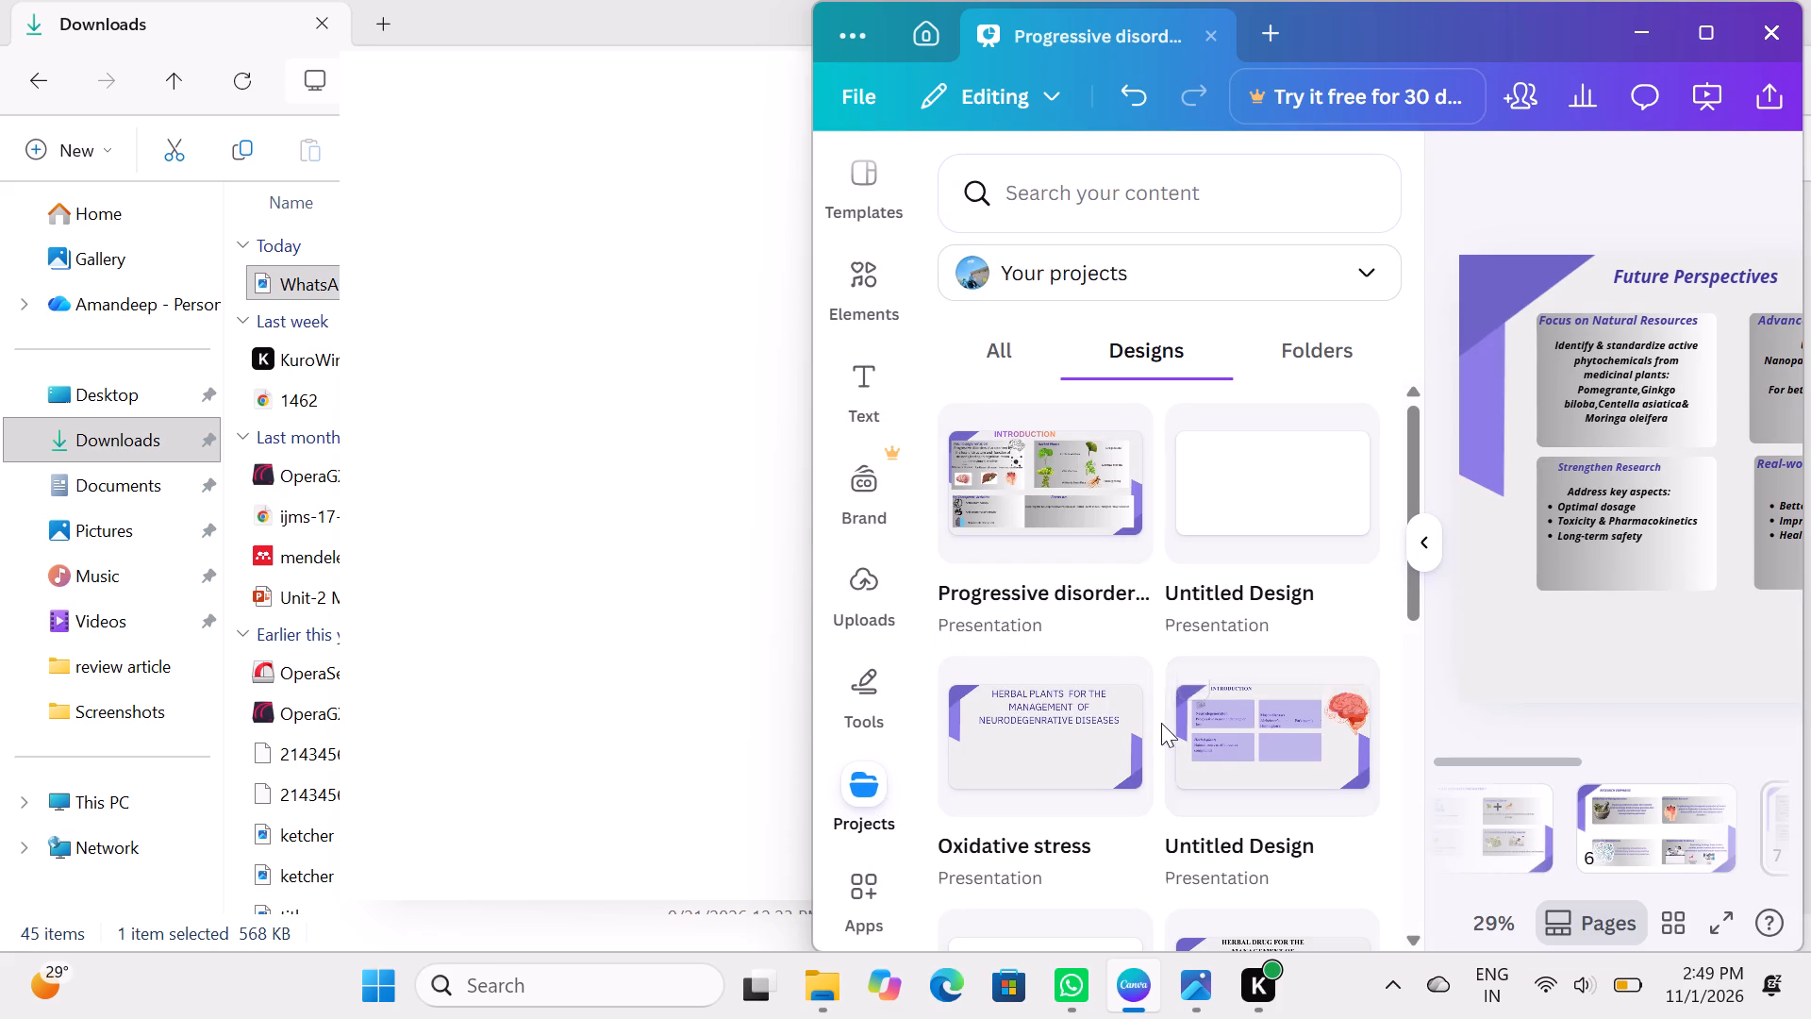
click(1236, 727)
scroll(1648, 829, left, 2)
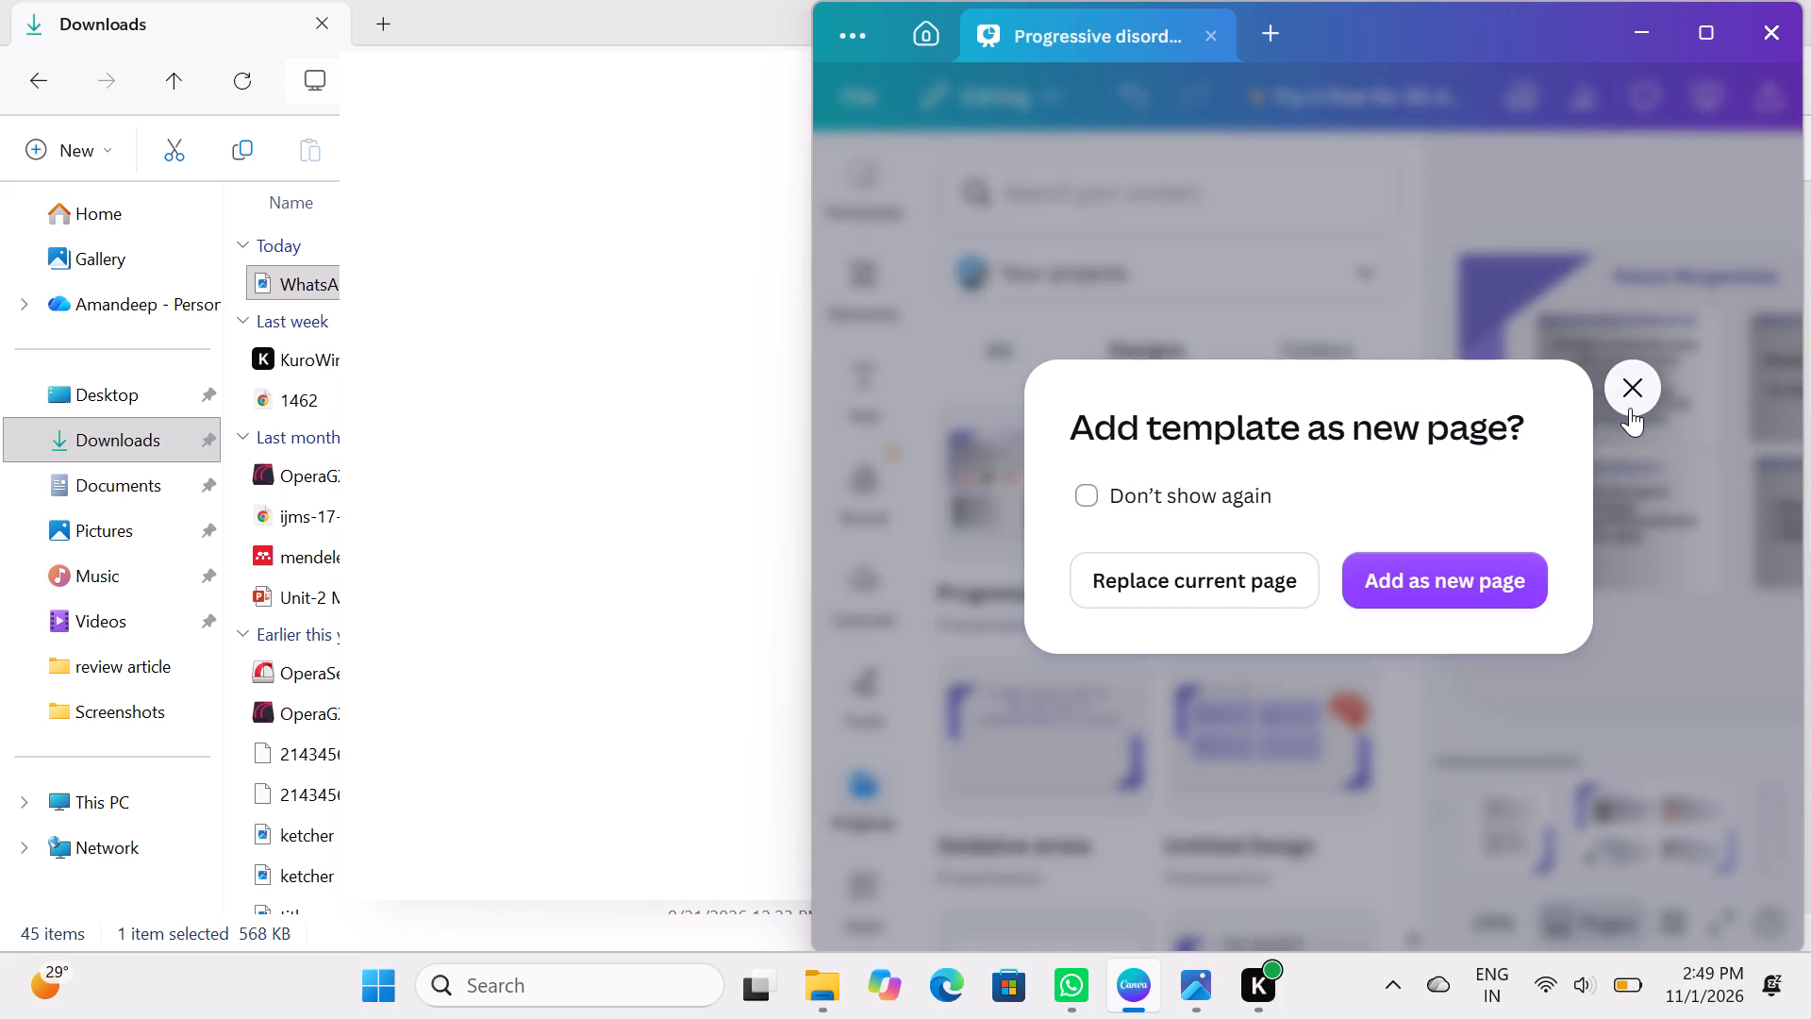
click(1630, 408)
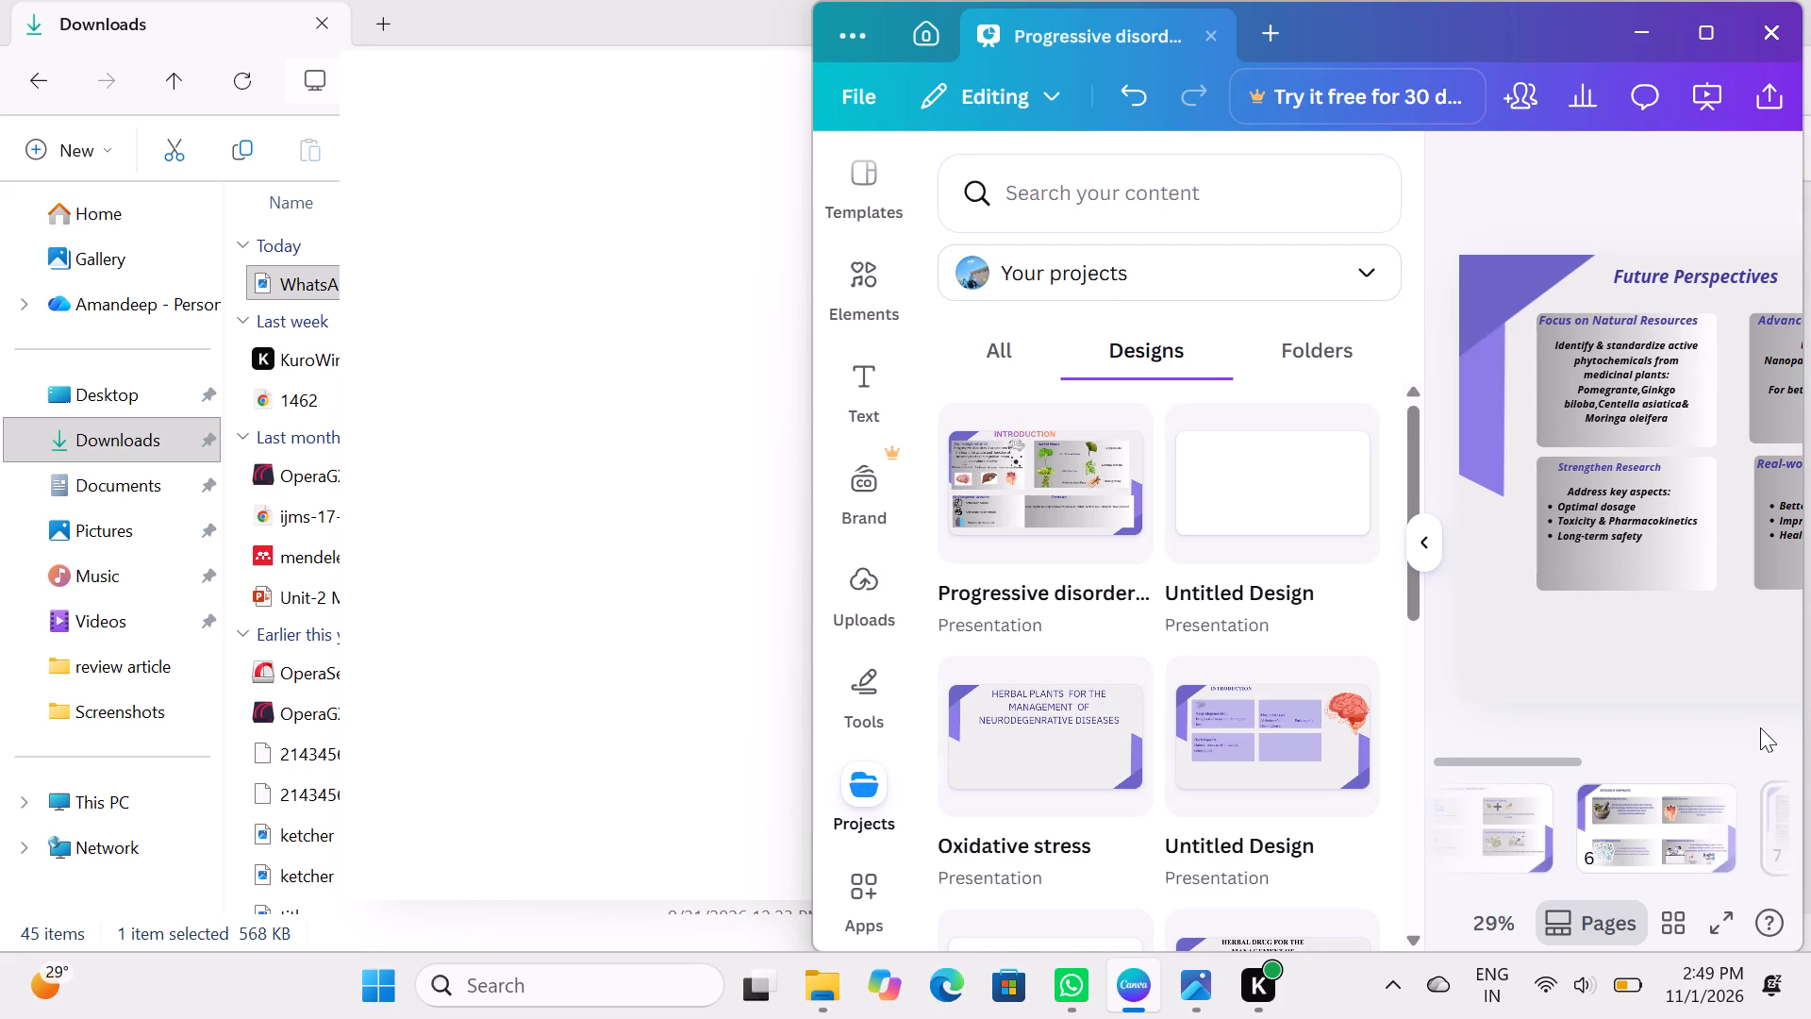
Fill blank page 8 with the INTRODUCTION layout from the Untitled Design that has four purple cards and a brain picture.
scroll(1760, 732, left, 1)
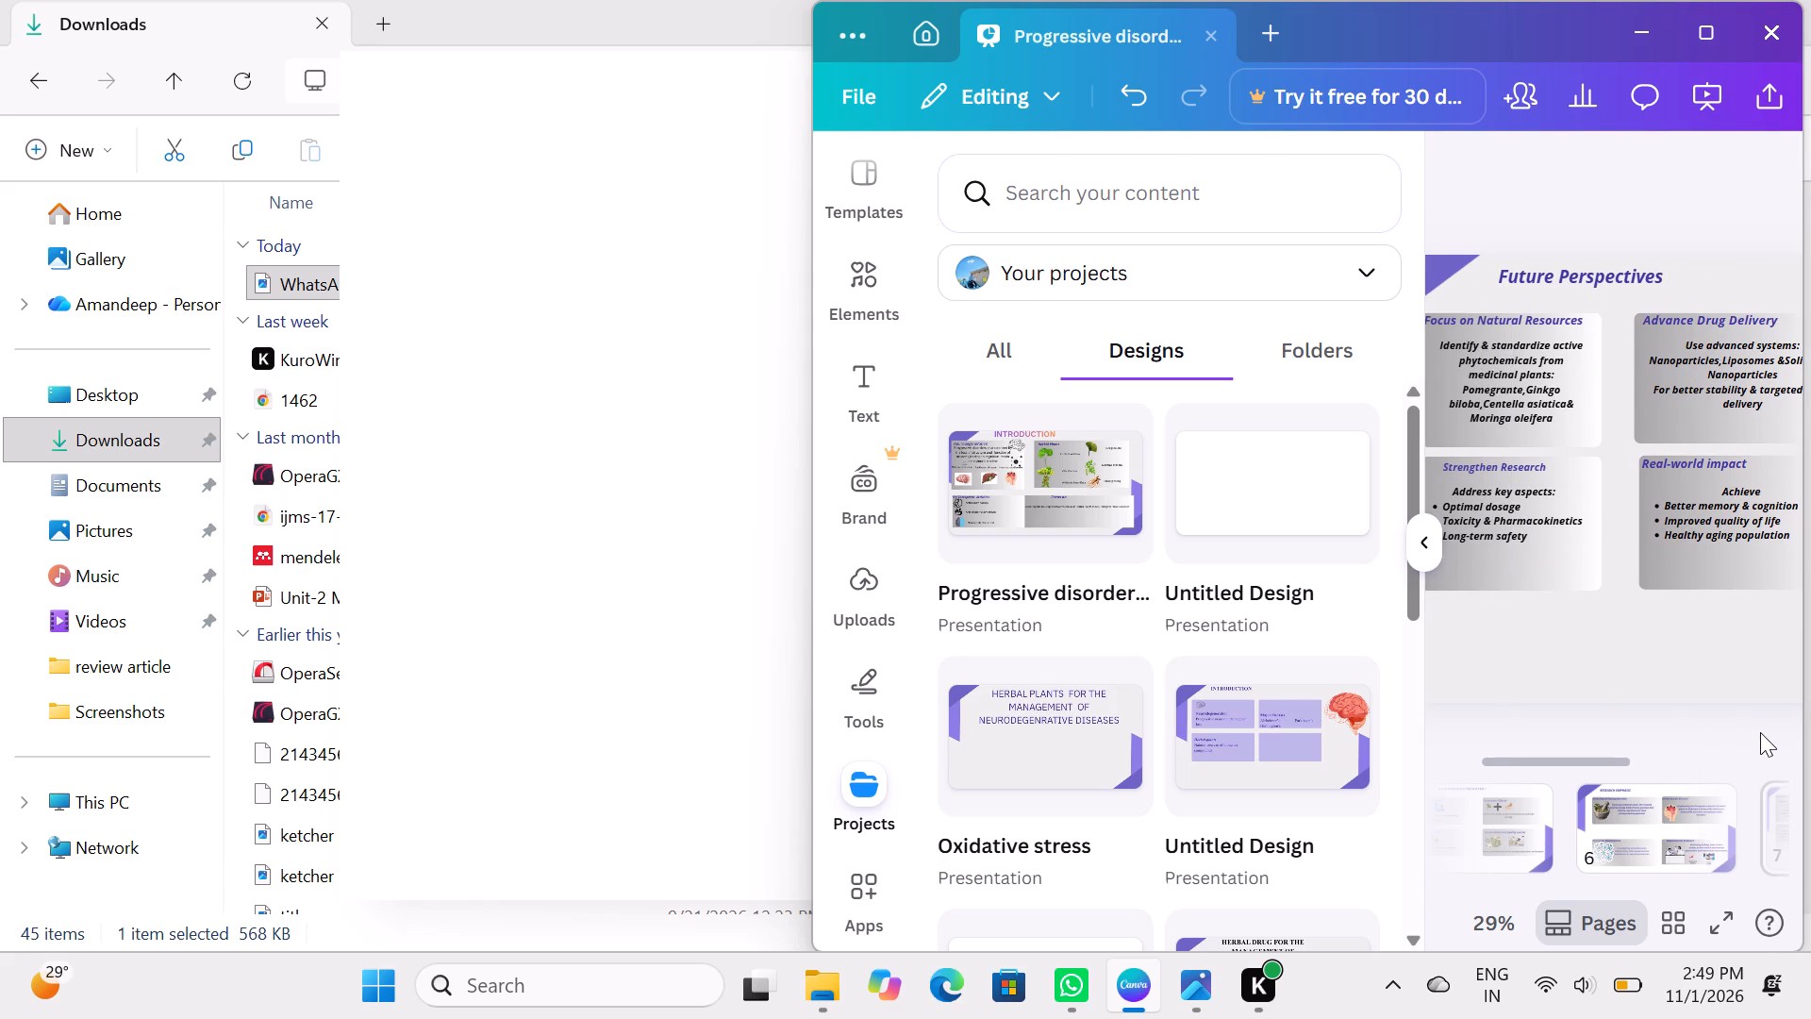
click(1810, 852)
click(1781, 845)
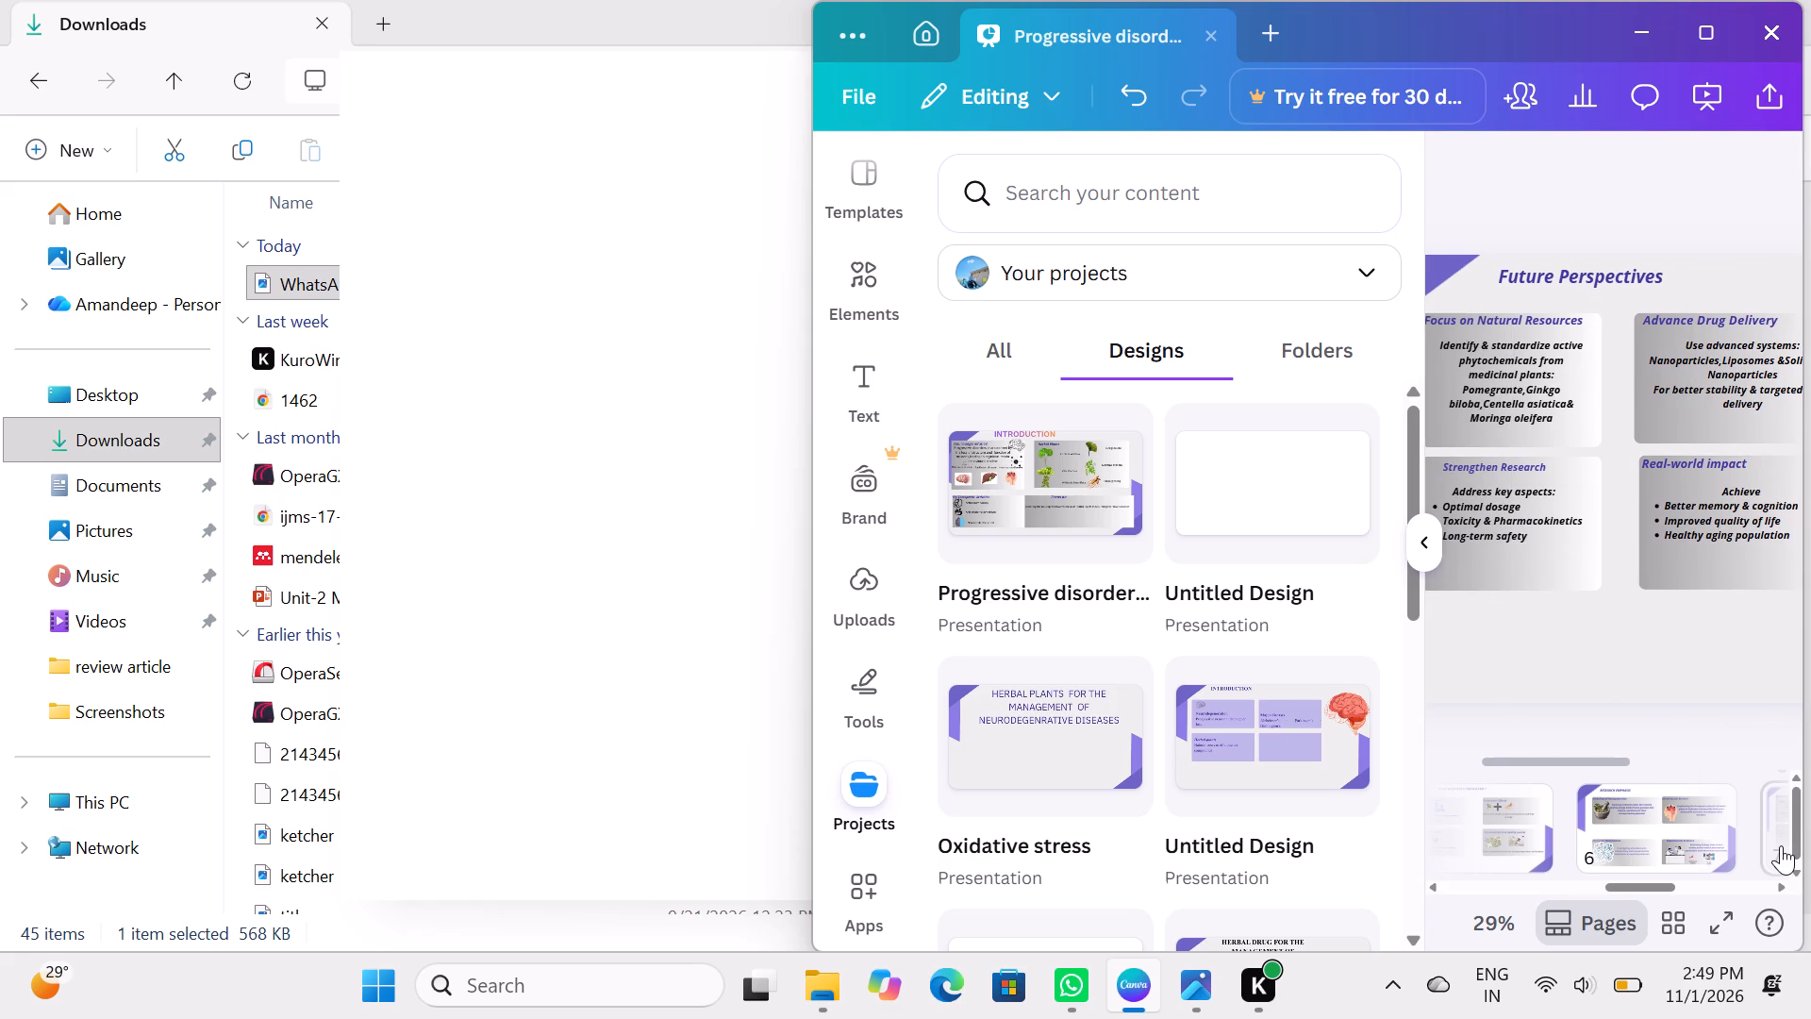
scroll(1665, 860, left, 4)
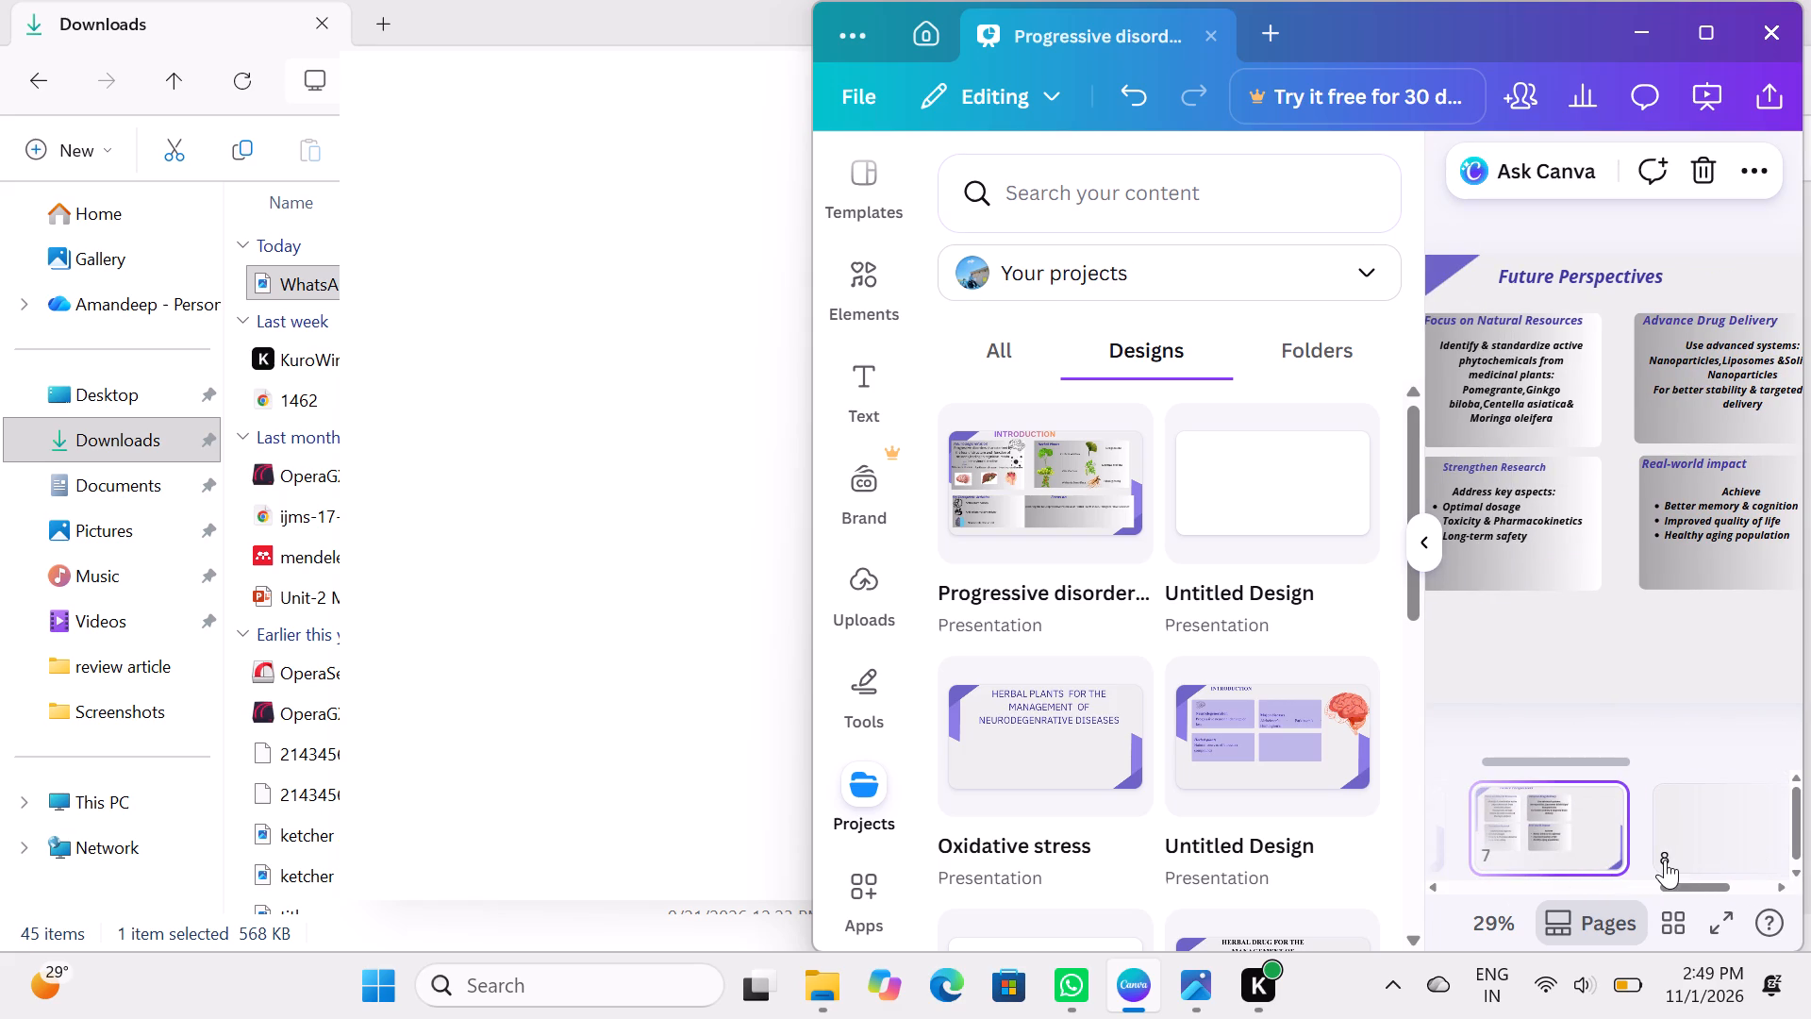
click(1700, 842)
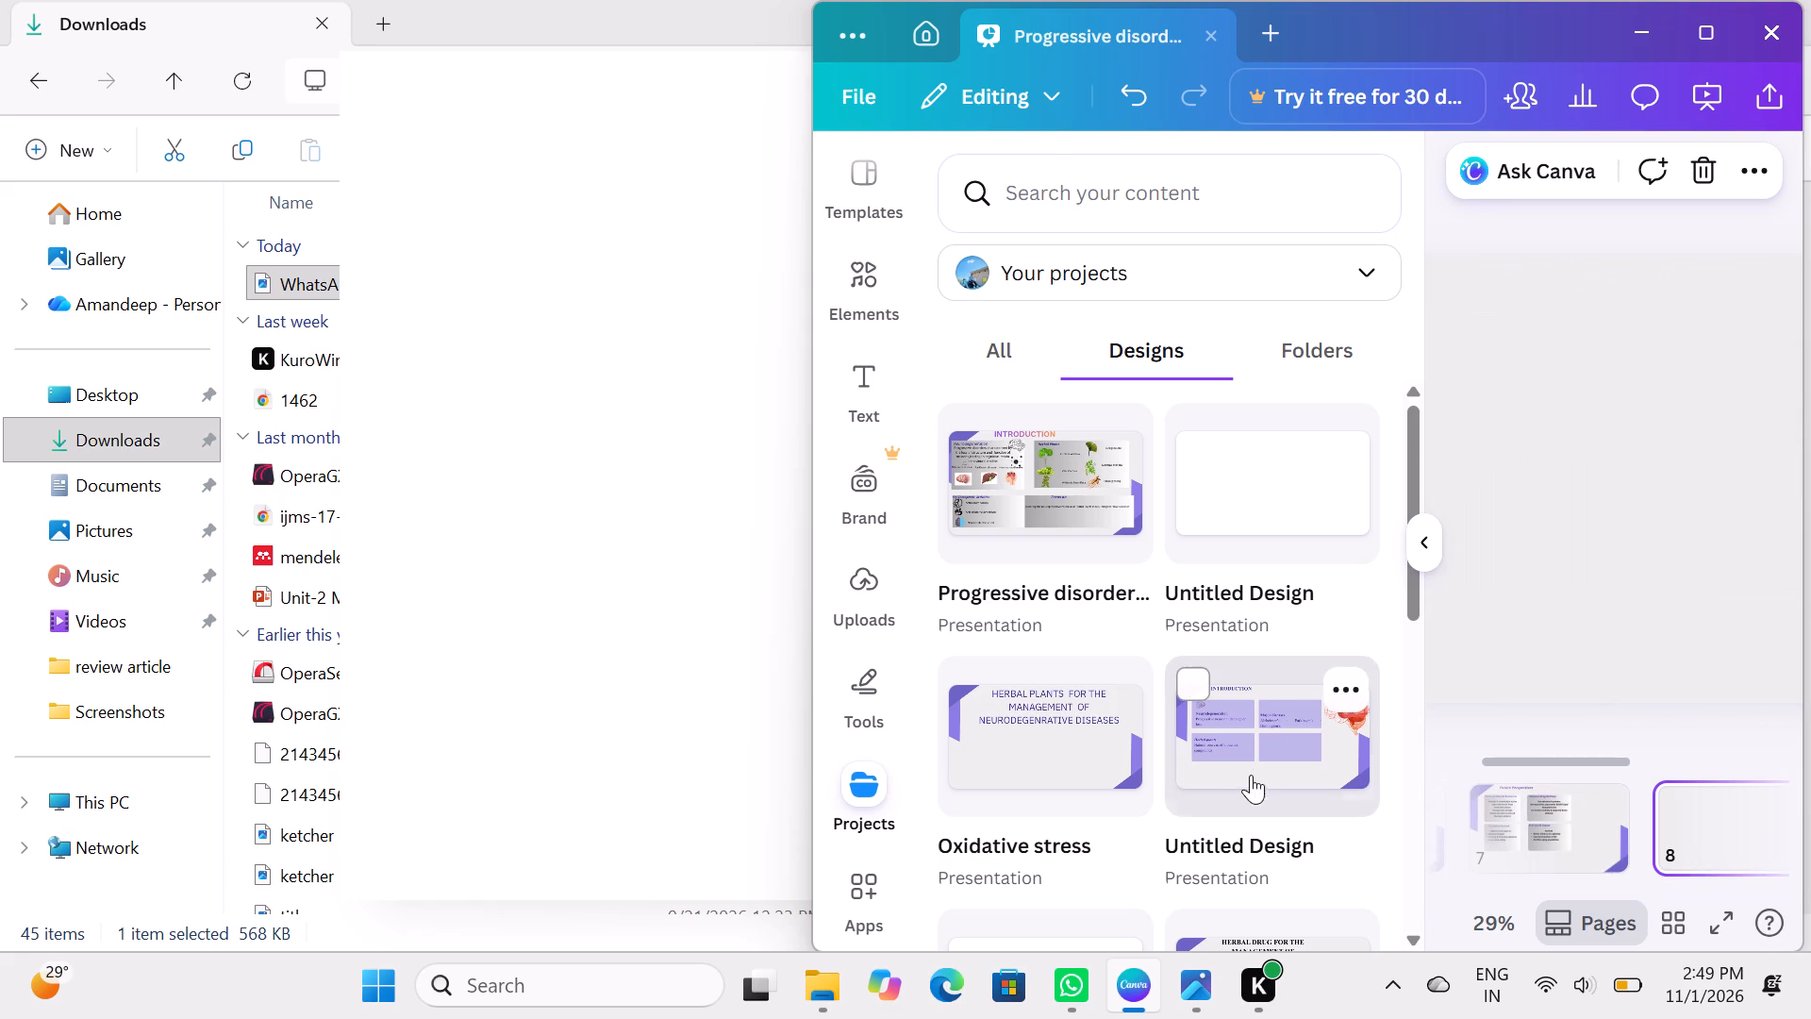
click(1262, 737)
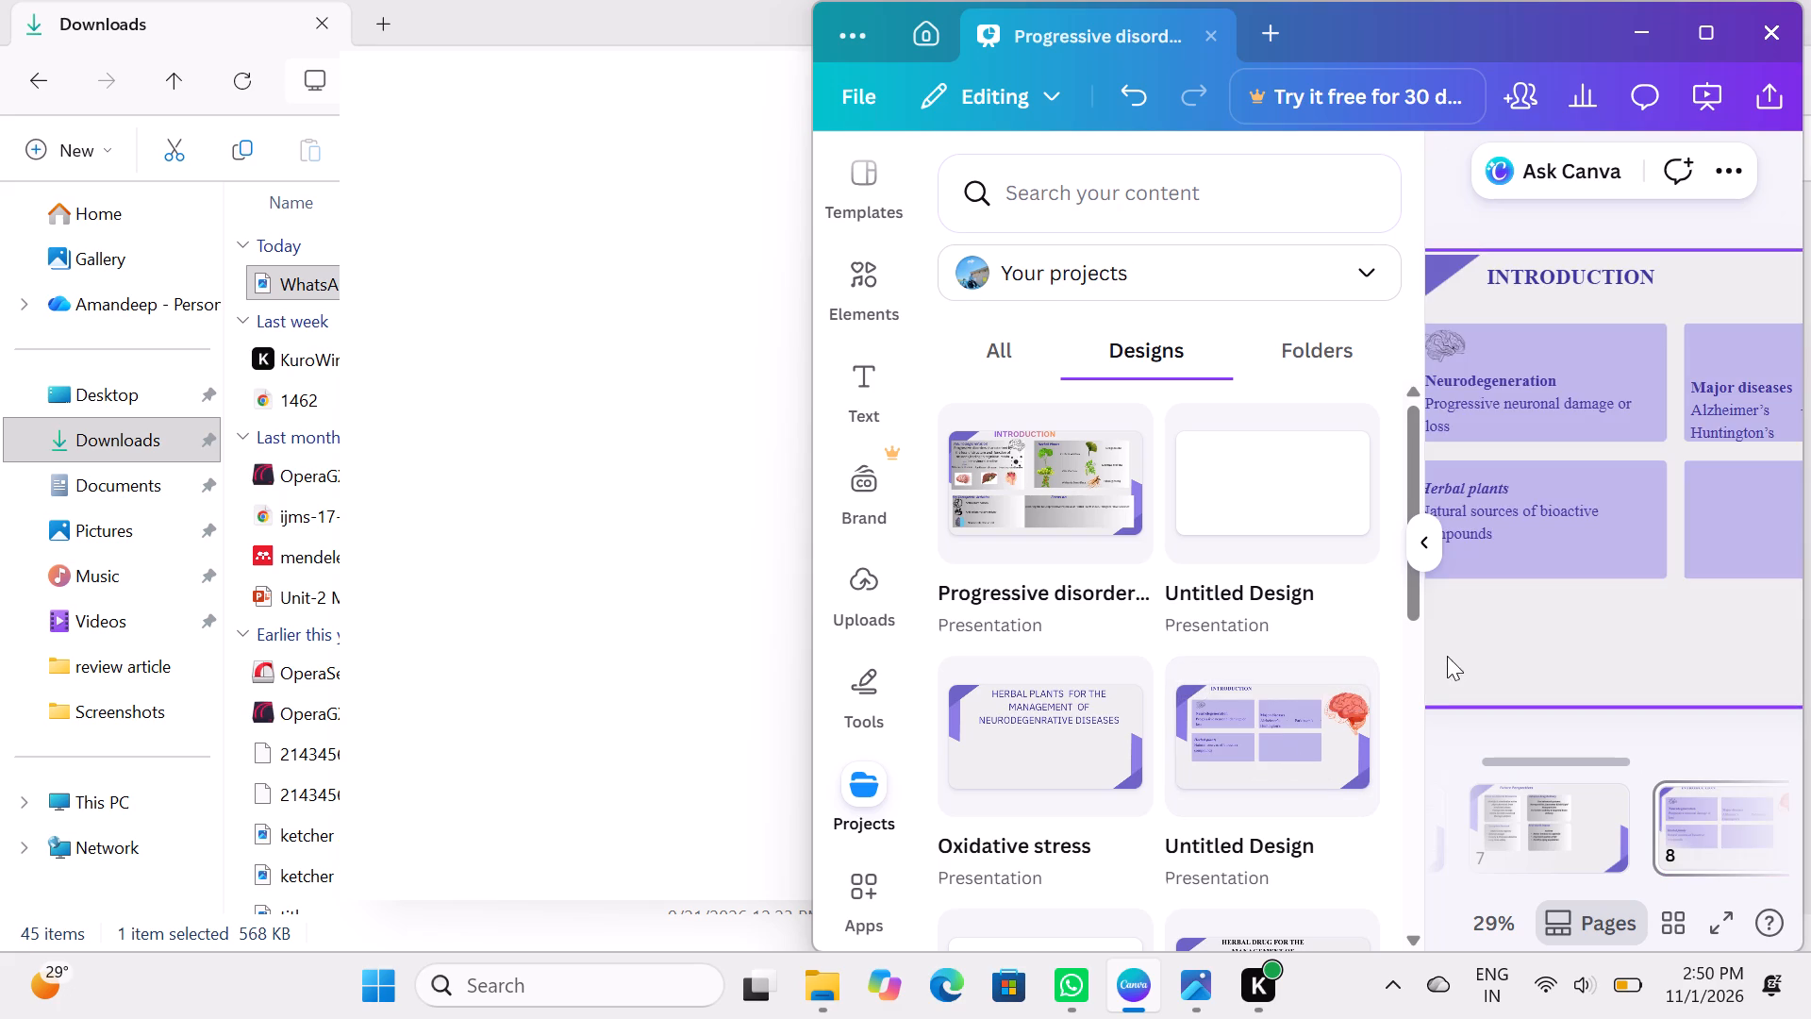
click(1418, 527)
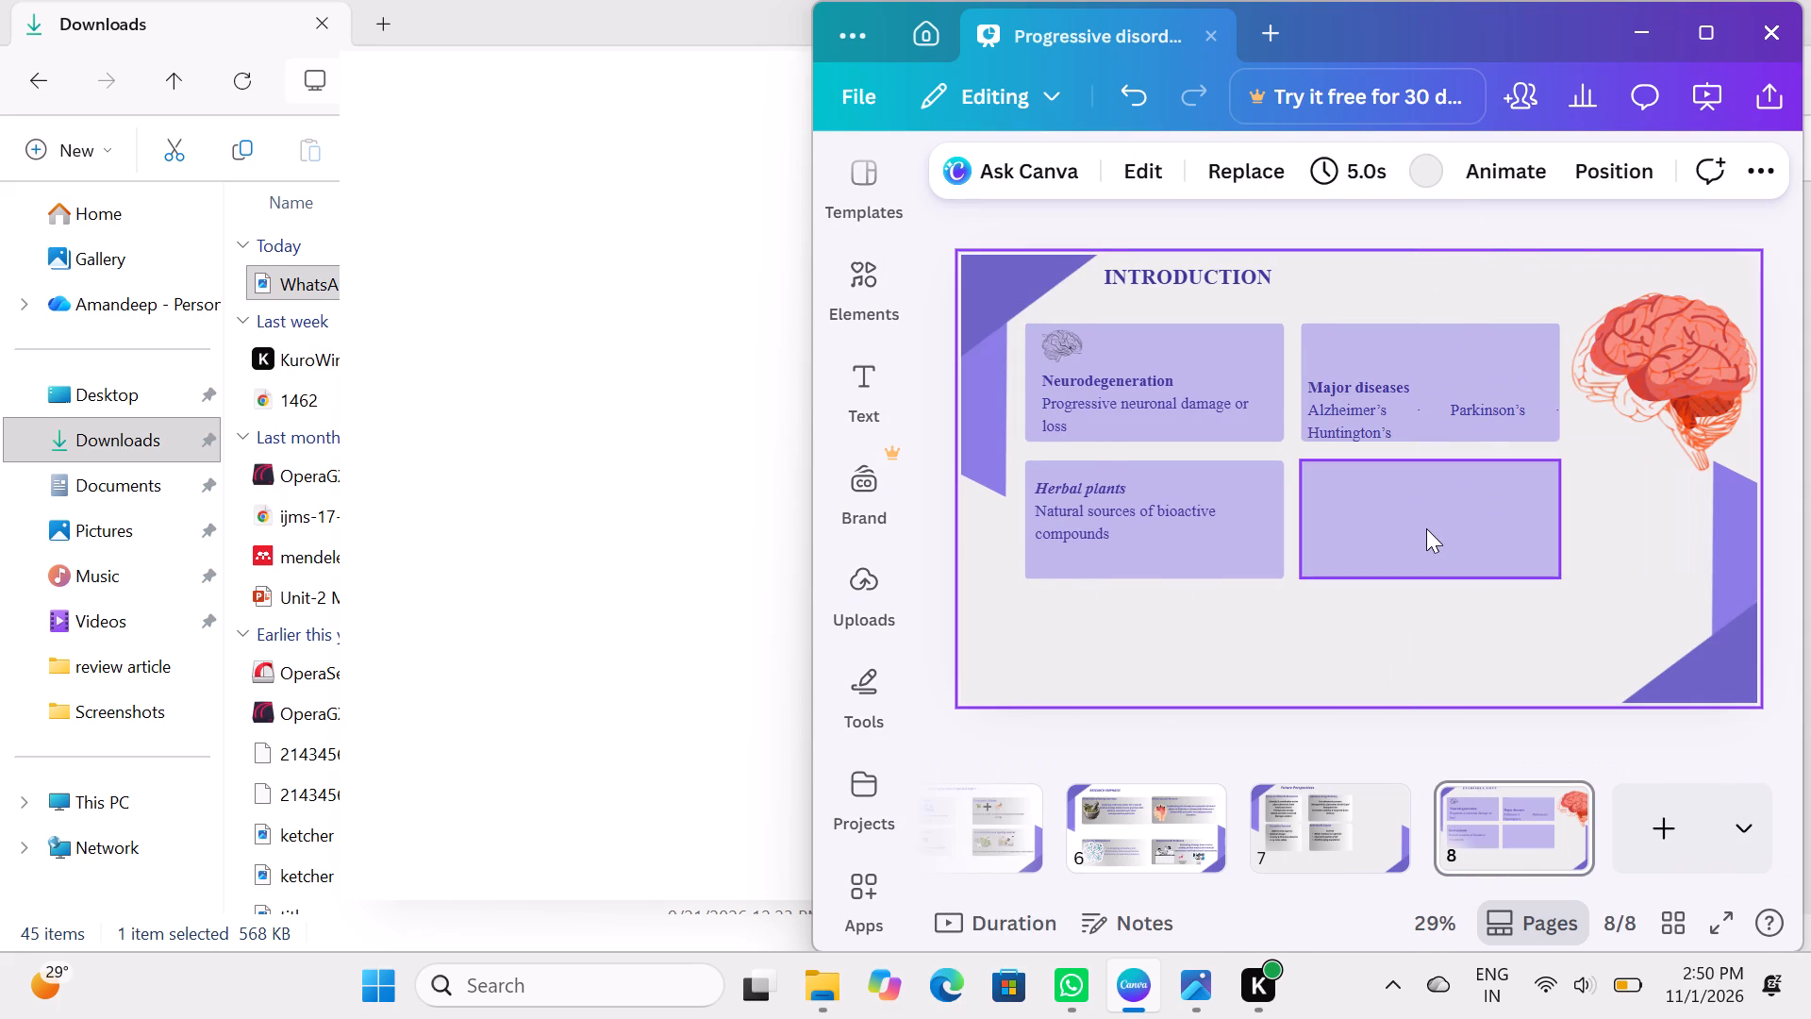
Delete the INTRODUCTION heading, the Major diseases, Neurodegeneration and Herbal plants texts, and the small brain icon from page 8.
click(1380, 416)
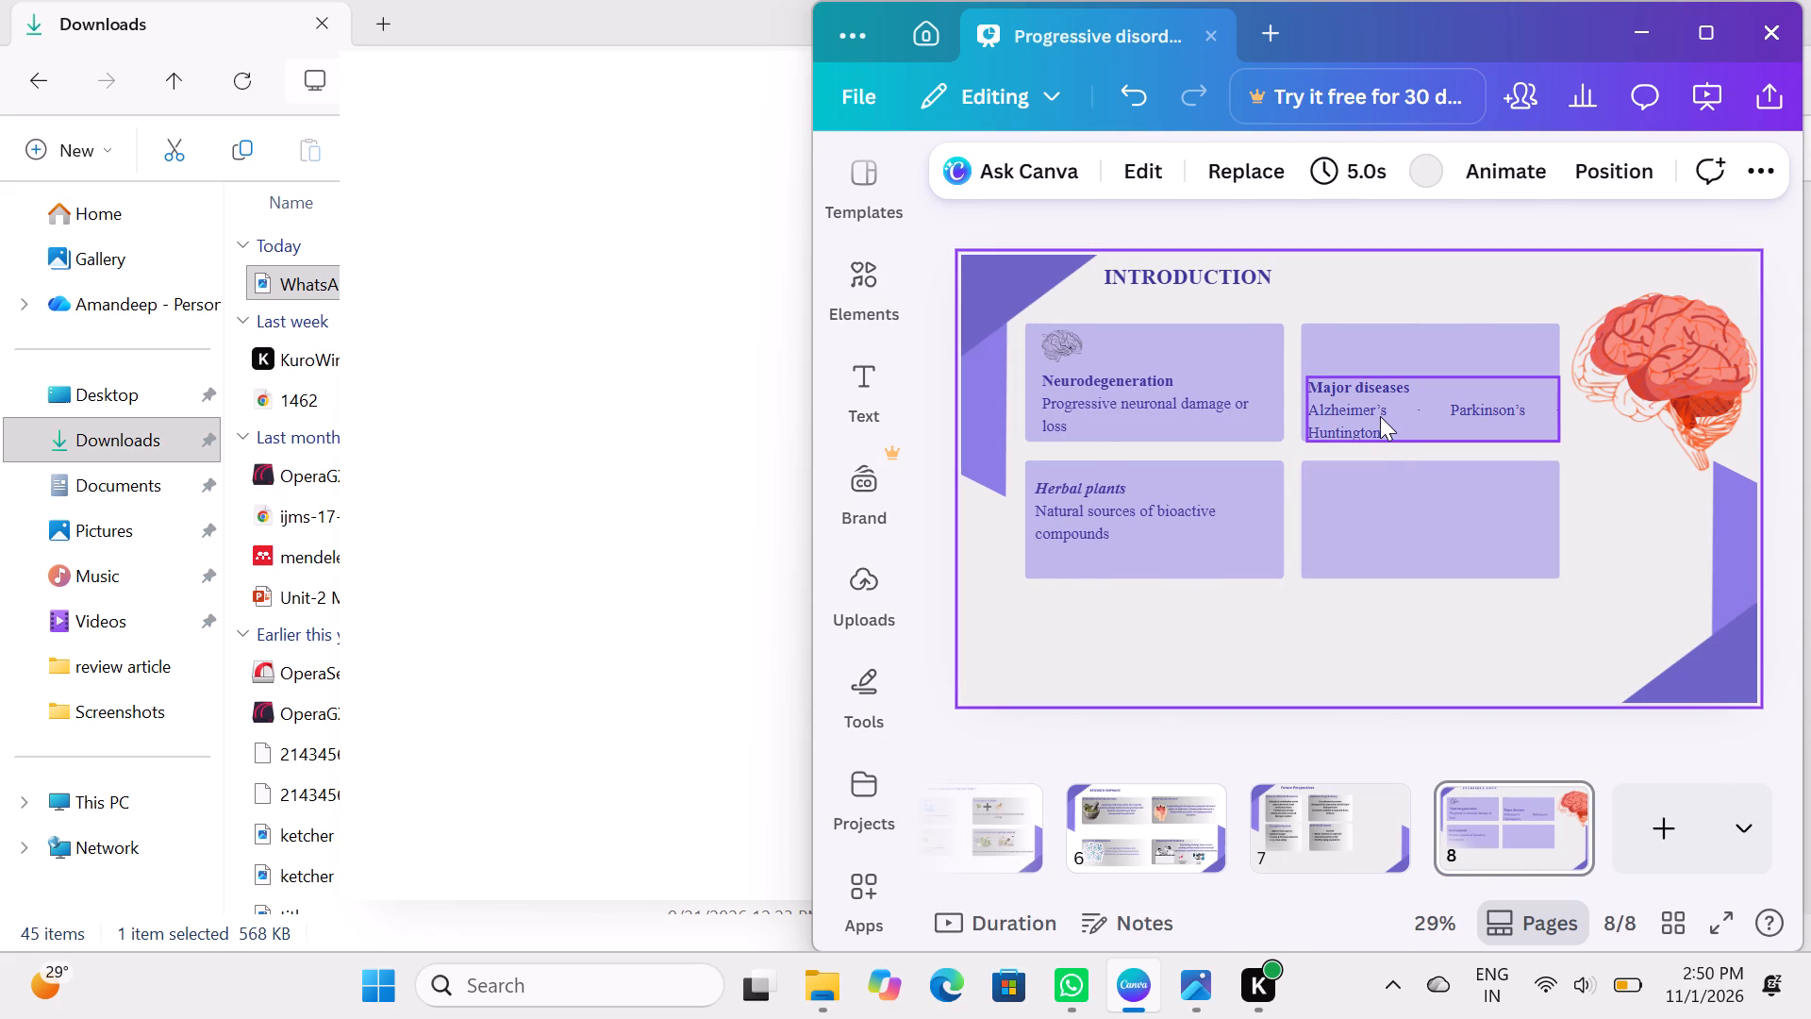
click(1549, 304)
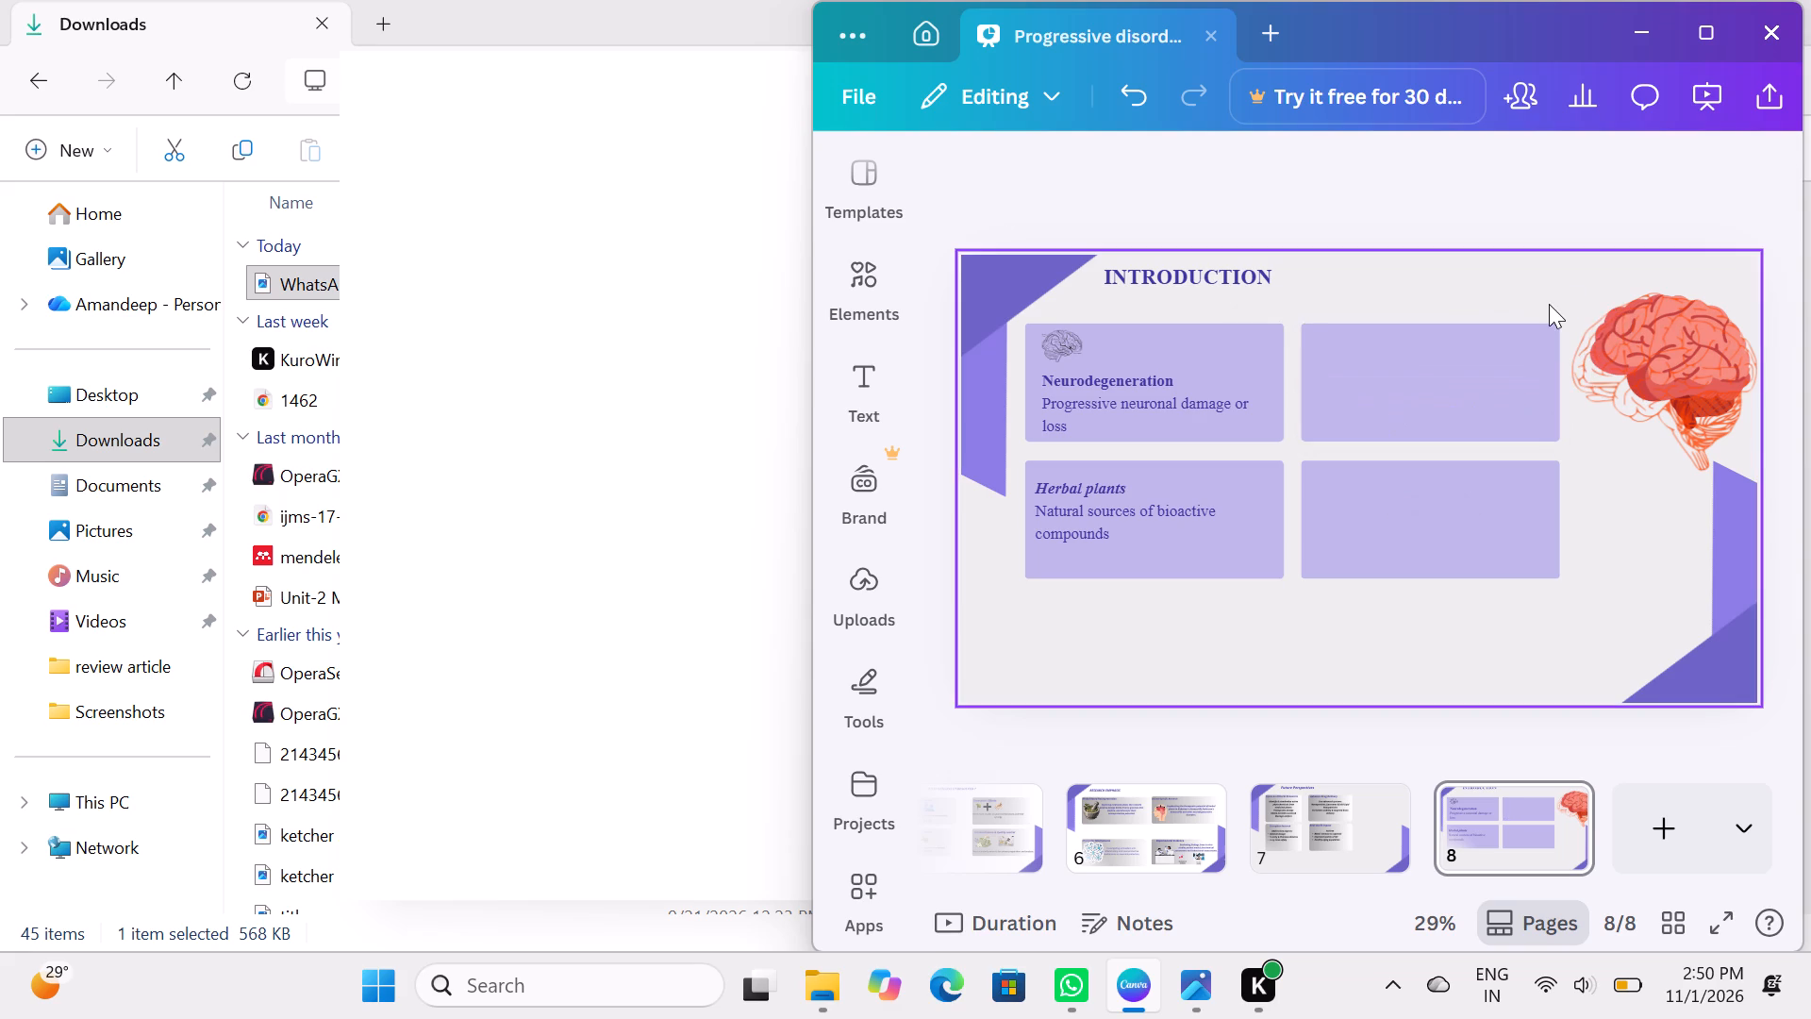
click(1188, 426)
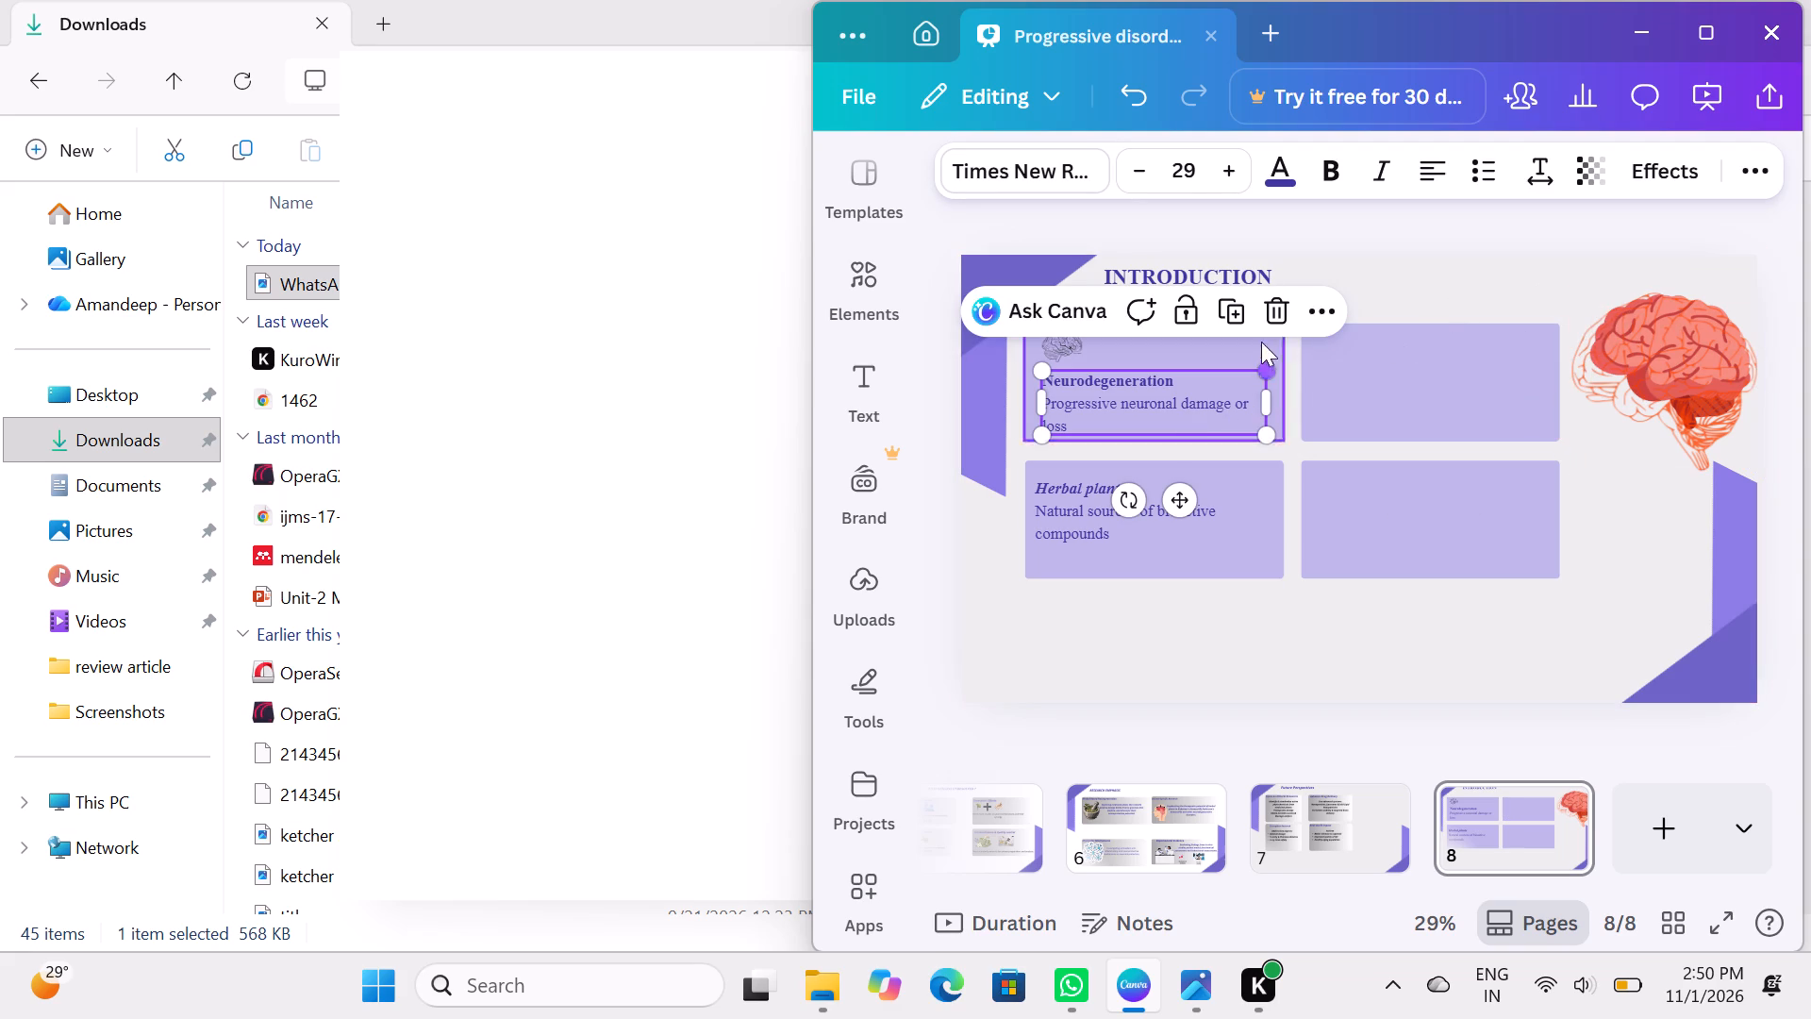
click(1282, 297)
click(1051, 360)
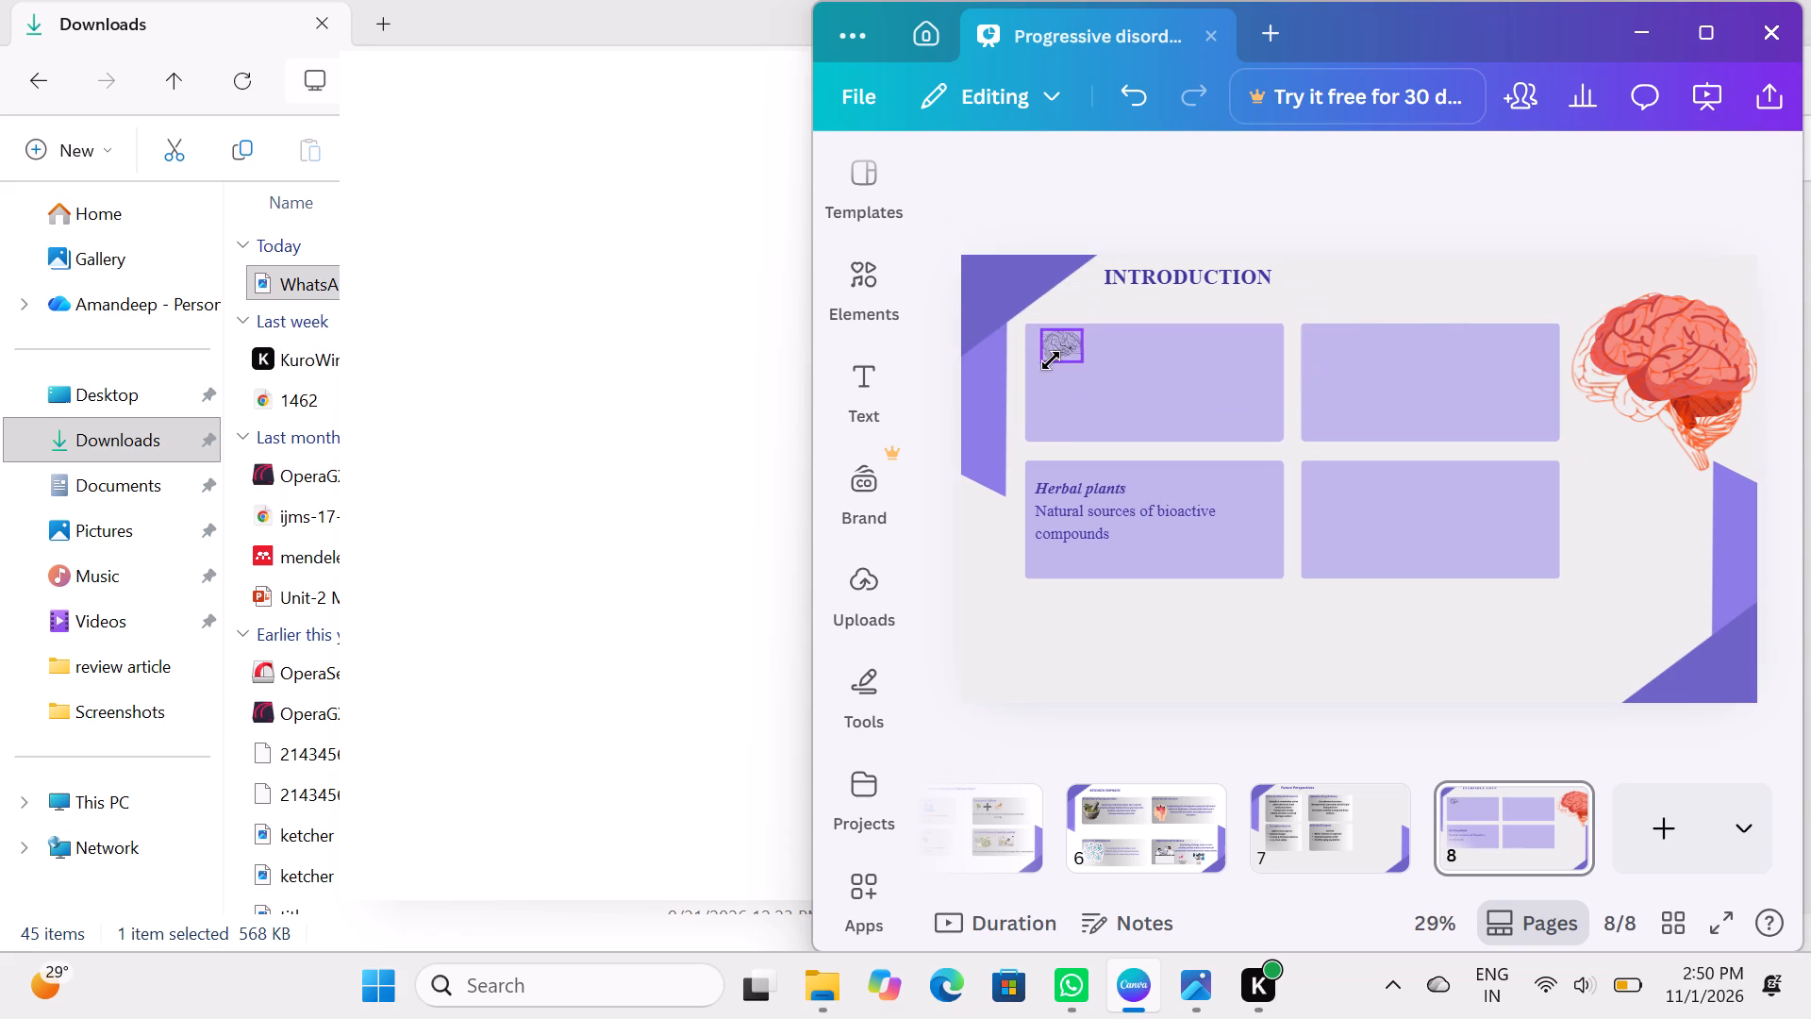
click(1242, 271)
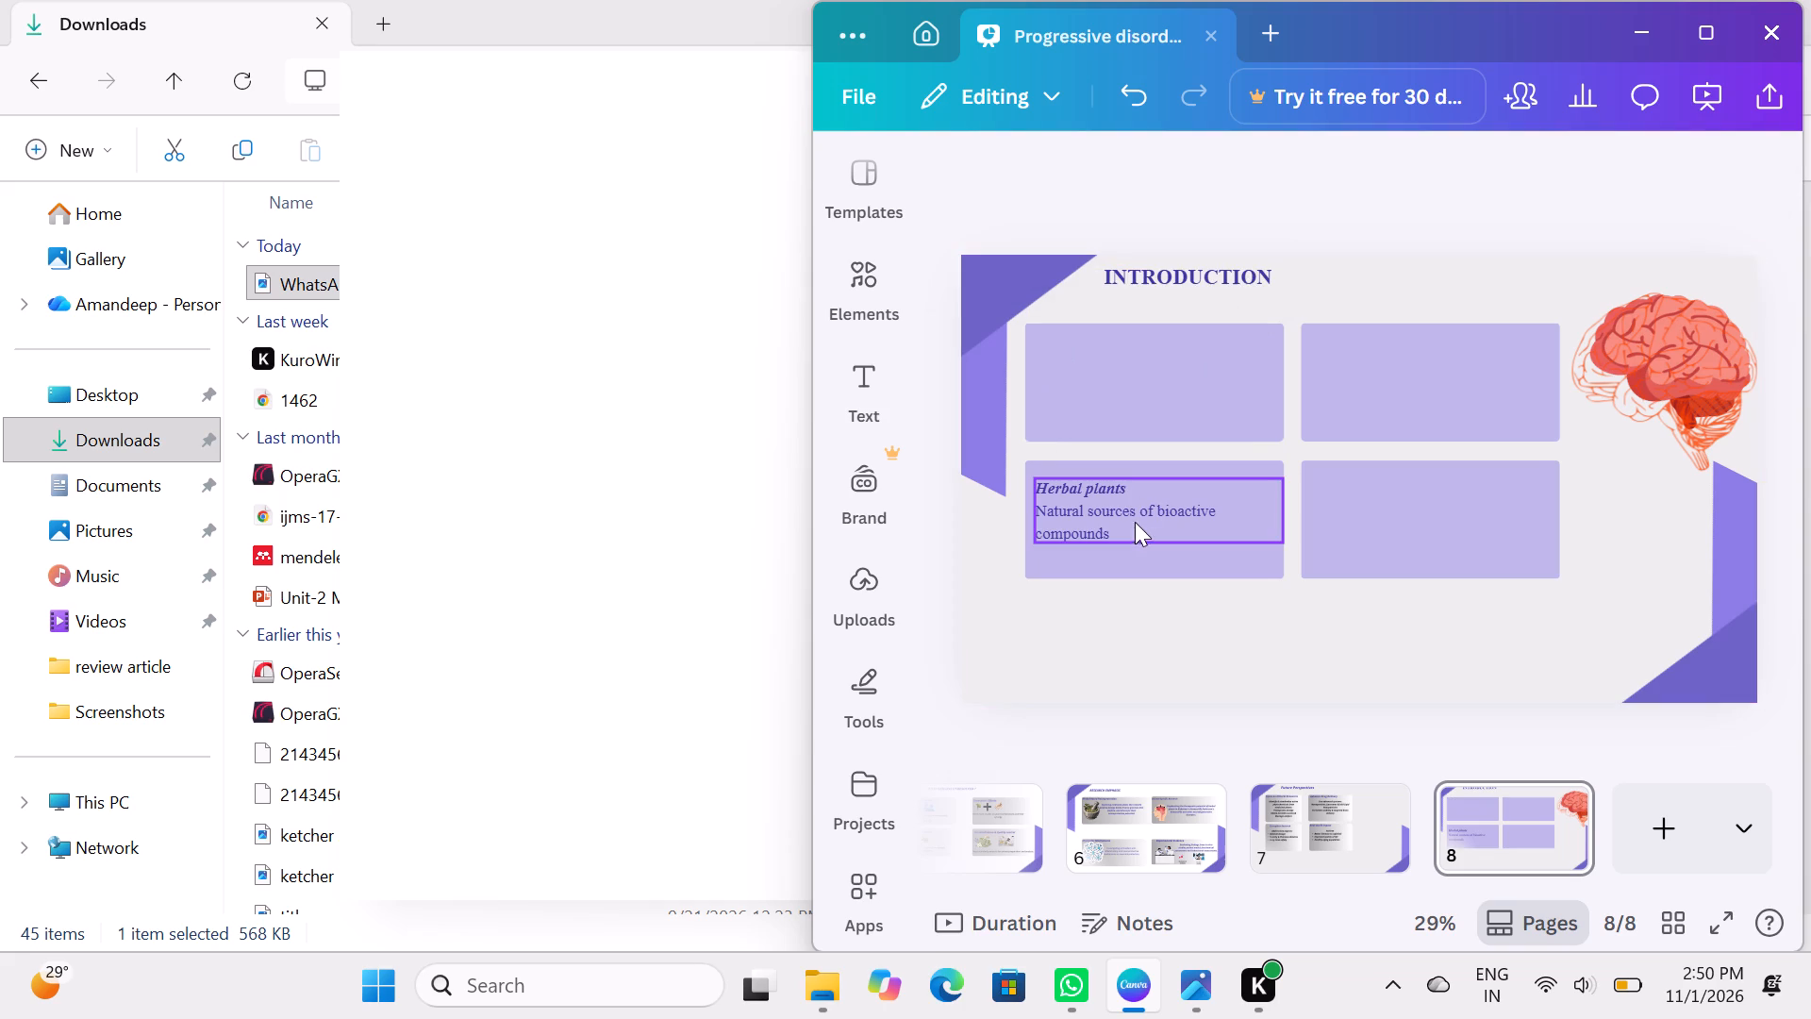
click(1134, 520)
click(1276, 407)
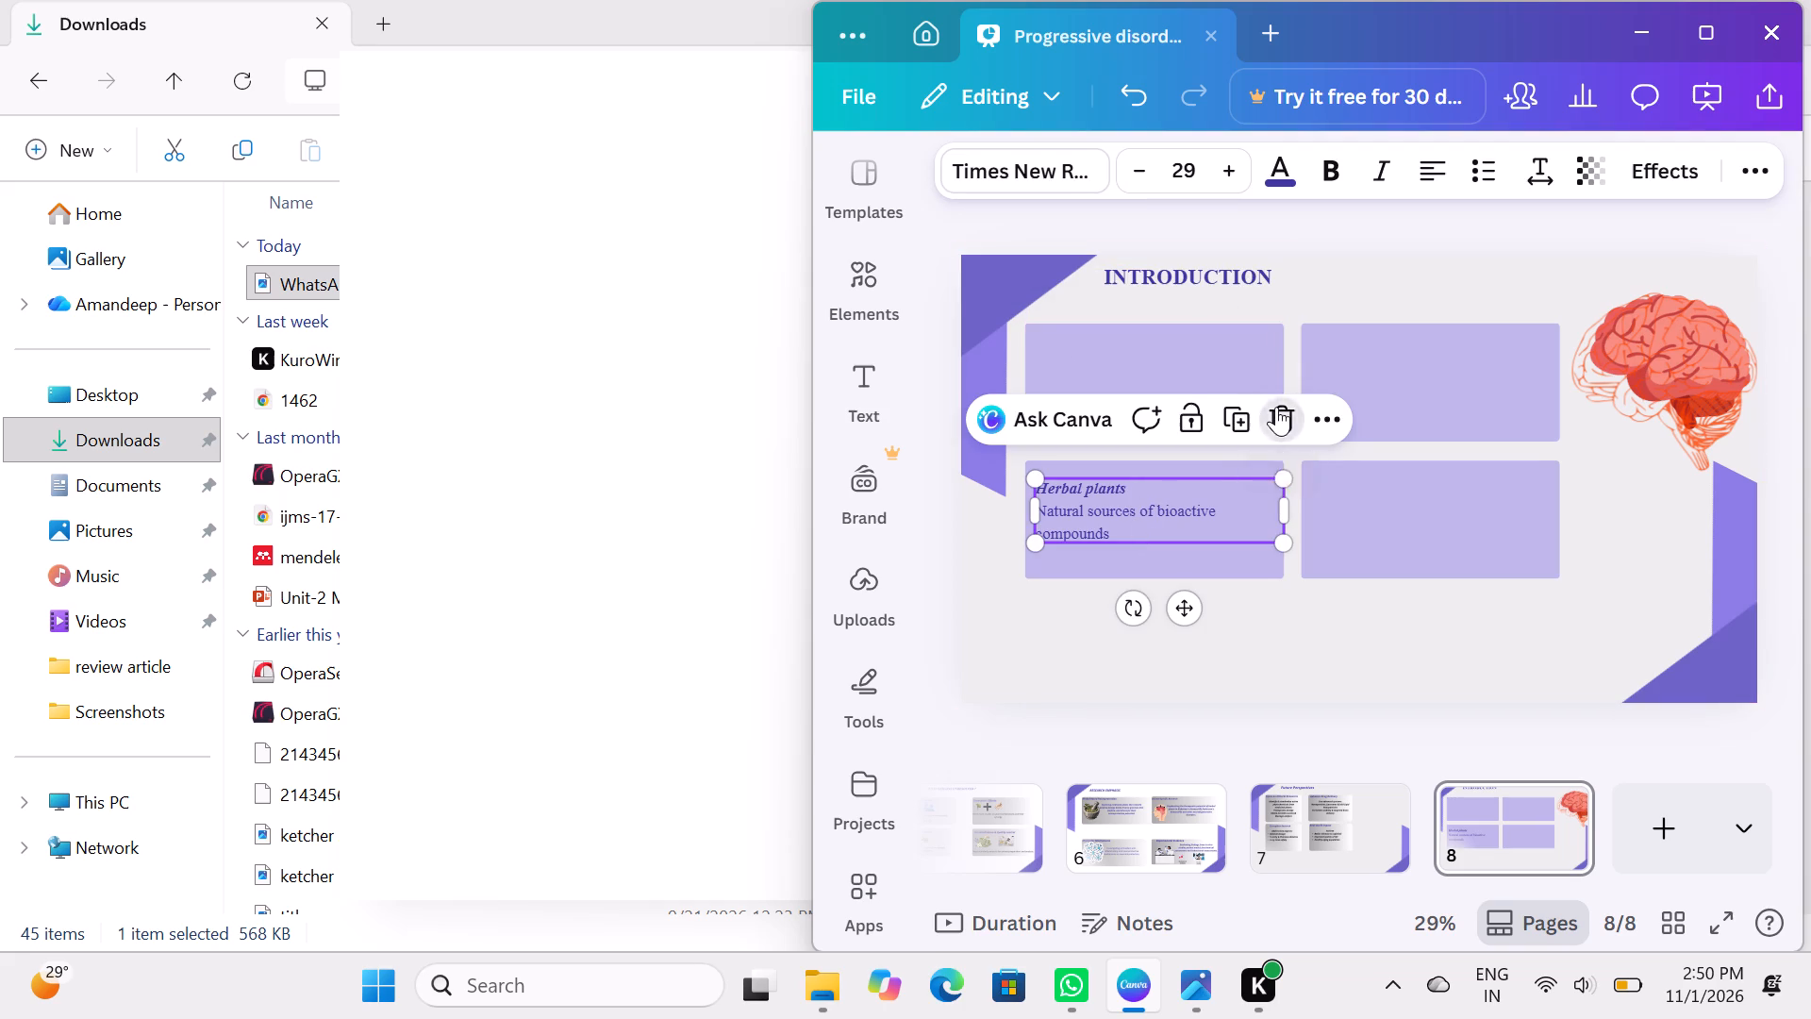
click(1238, 269)
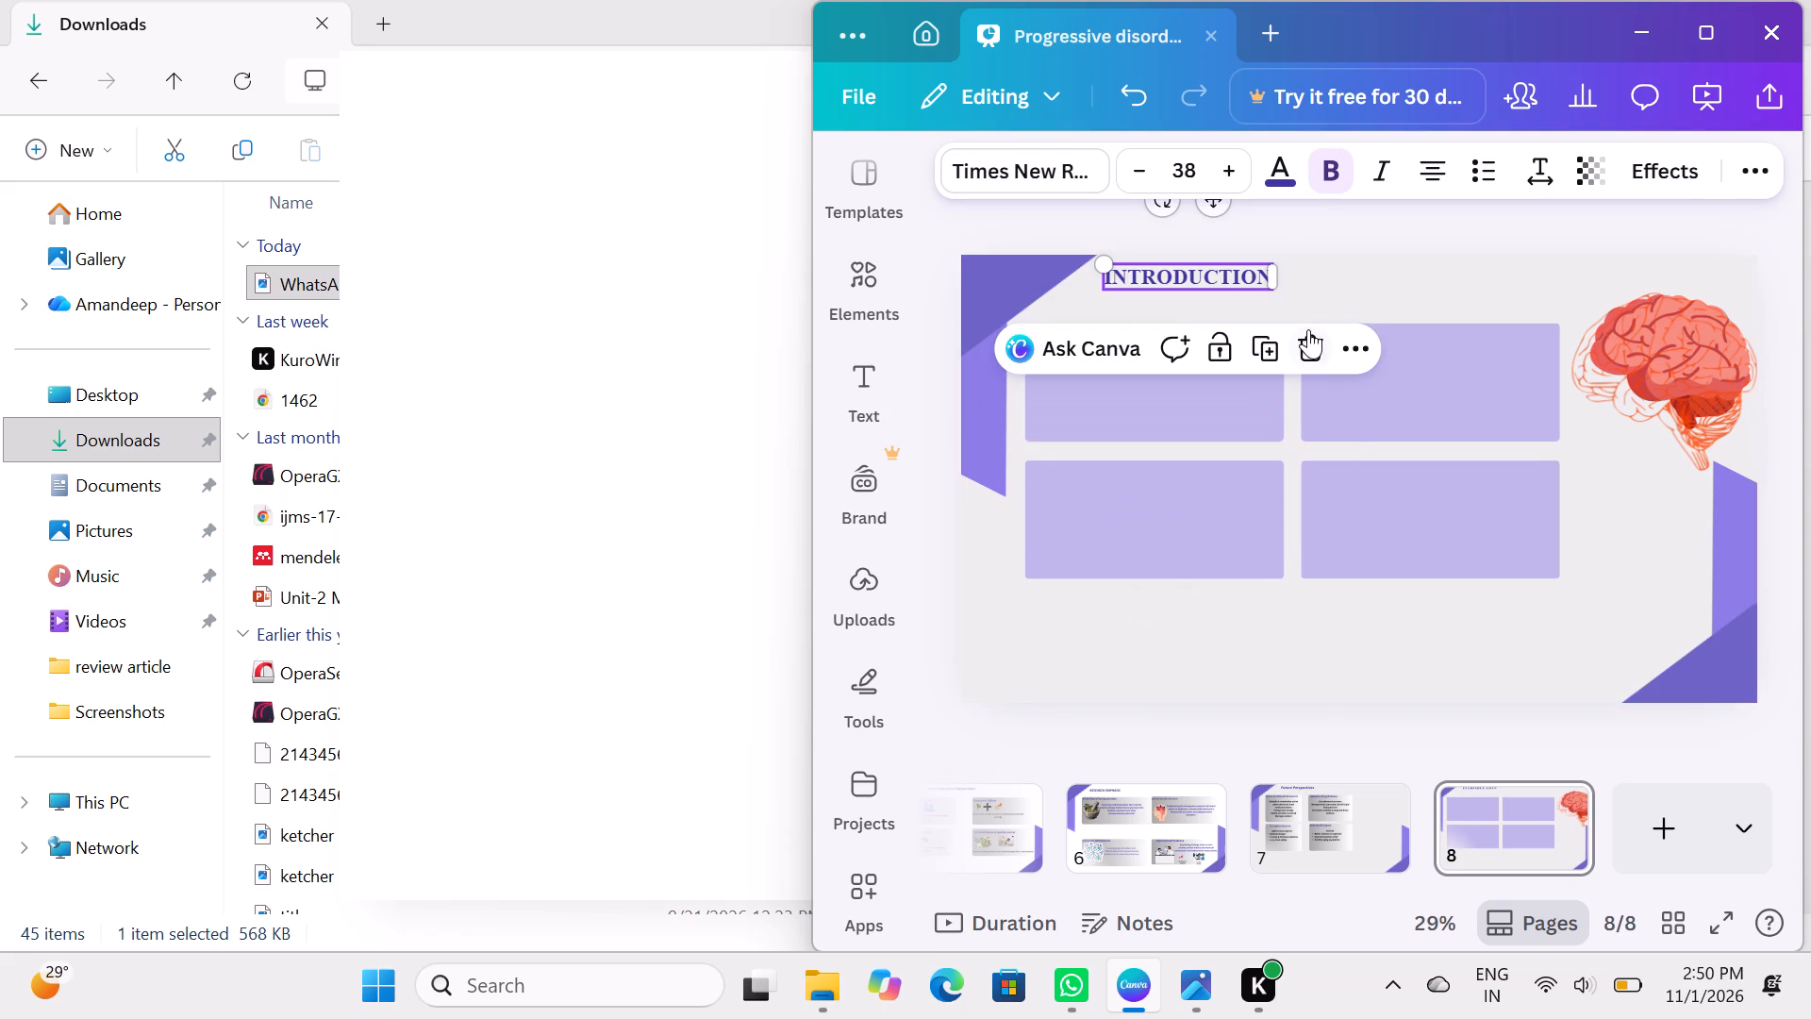
click(1308, 329)
click(1179, 444)
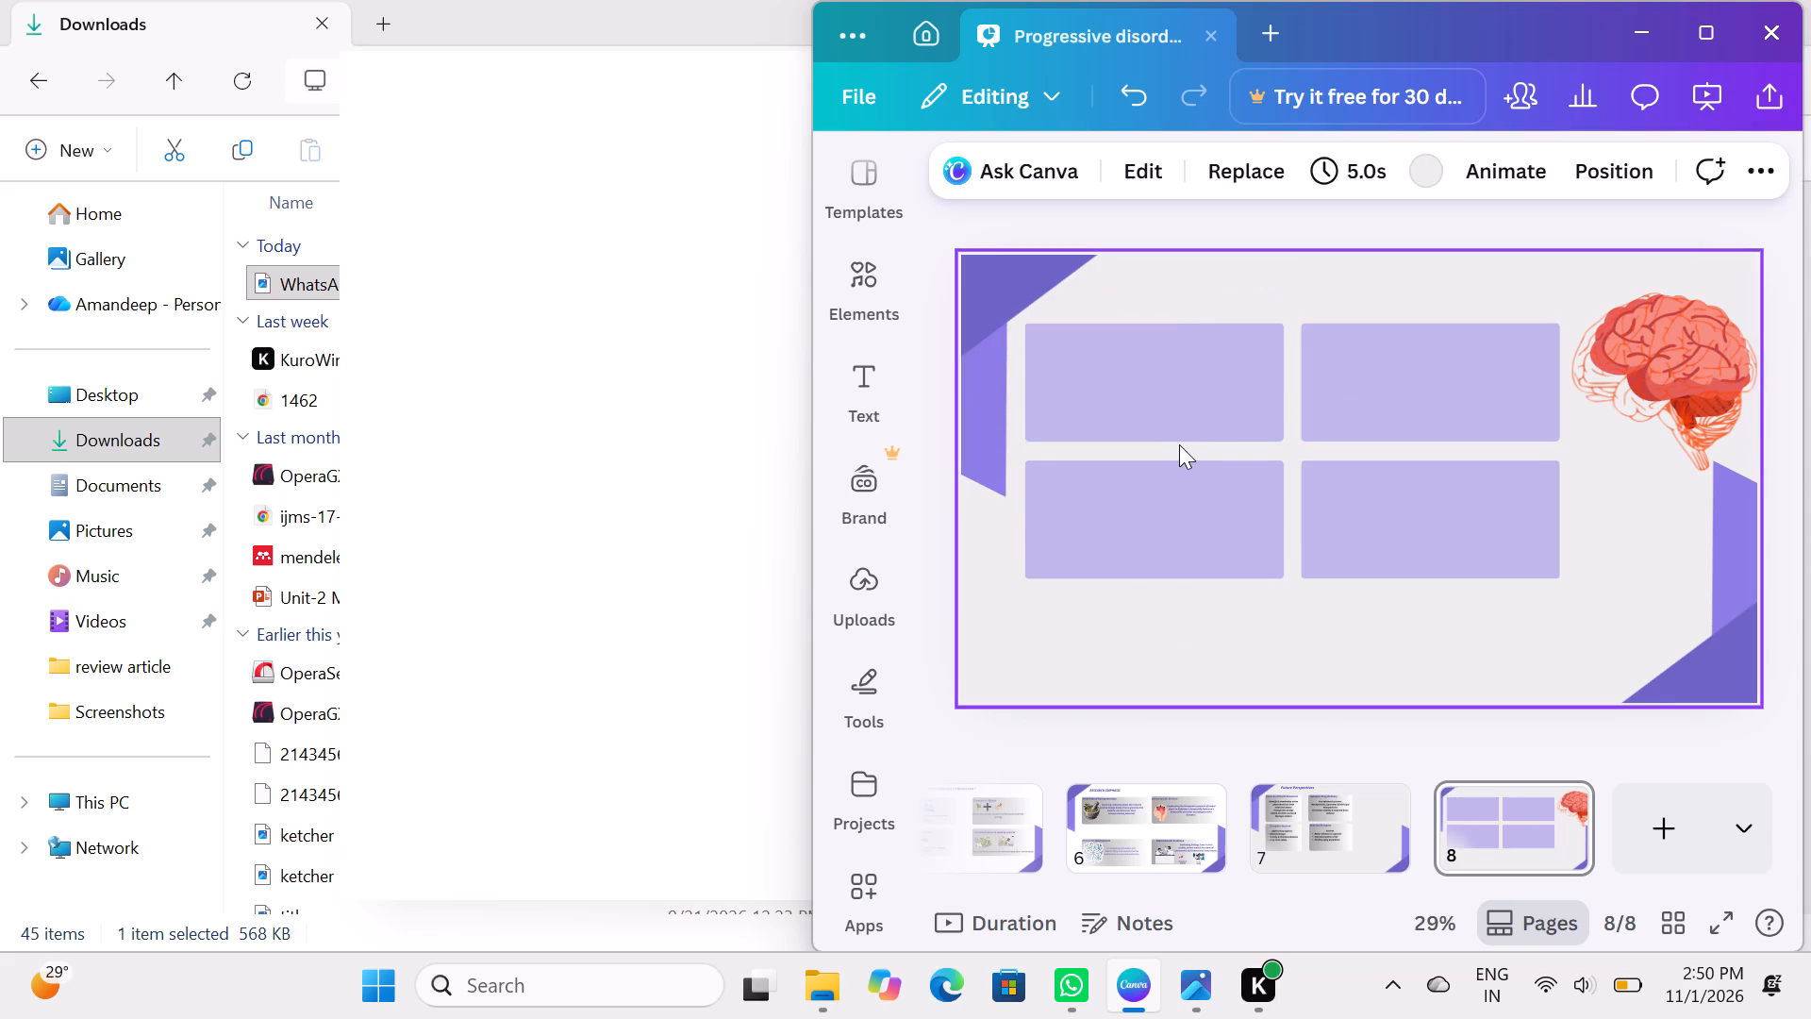
Recolour all four purple cards on page 8 with the 90° linear gradient from #a6a6a6 to #ffffff.
click(1168, 378)
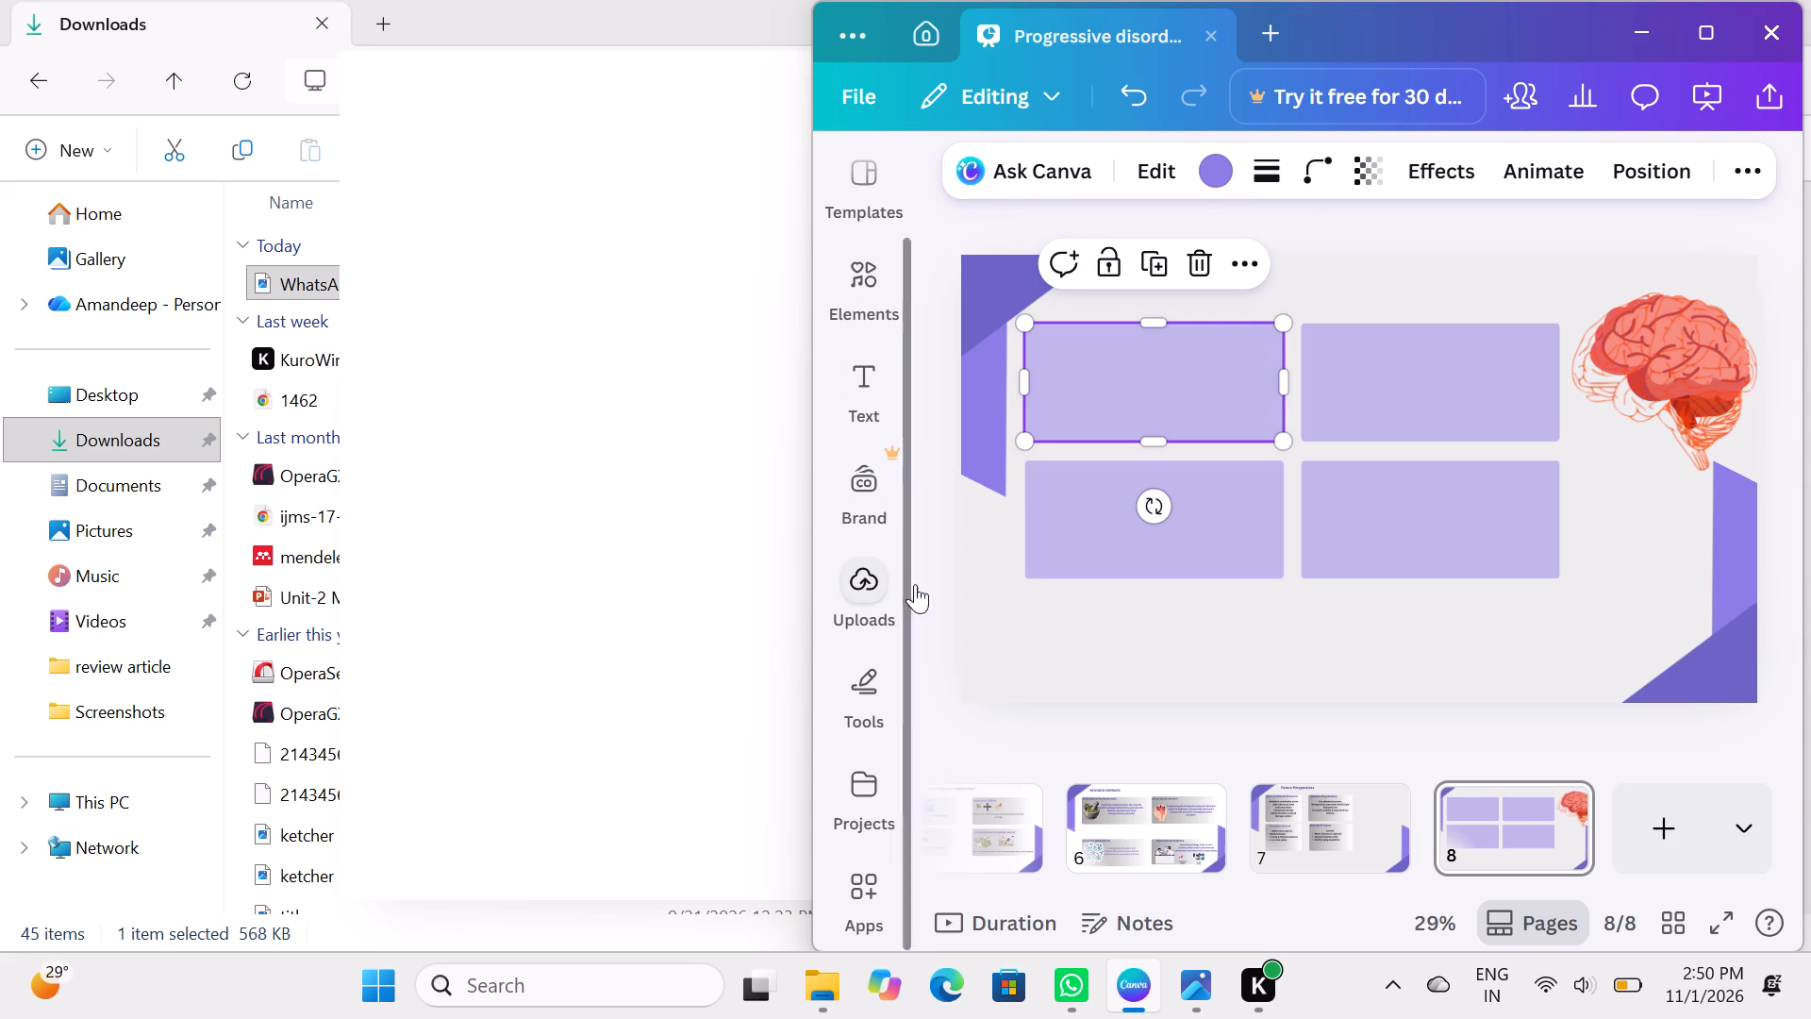
click(1216, 163)
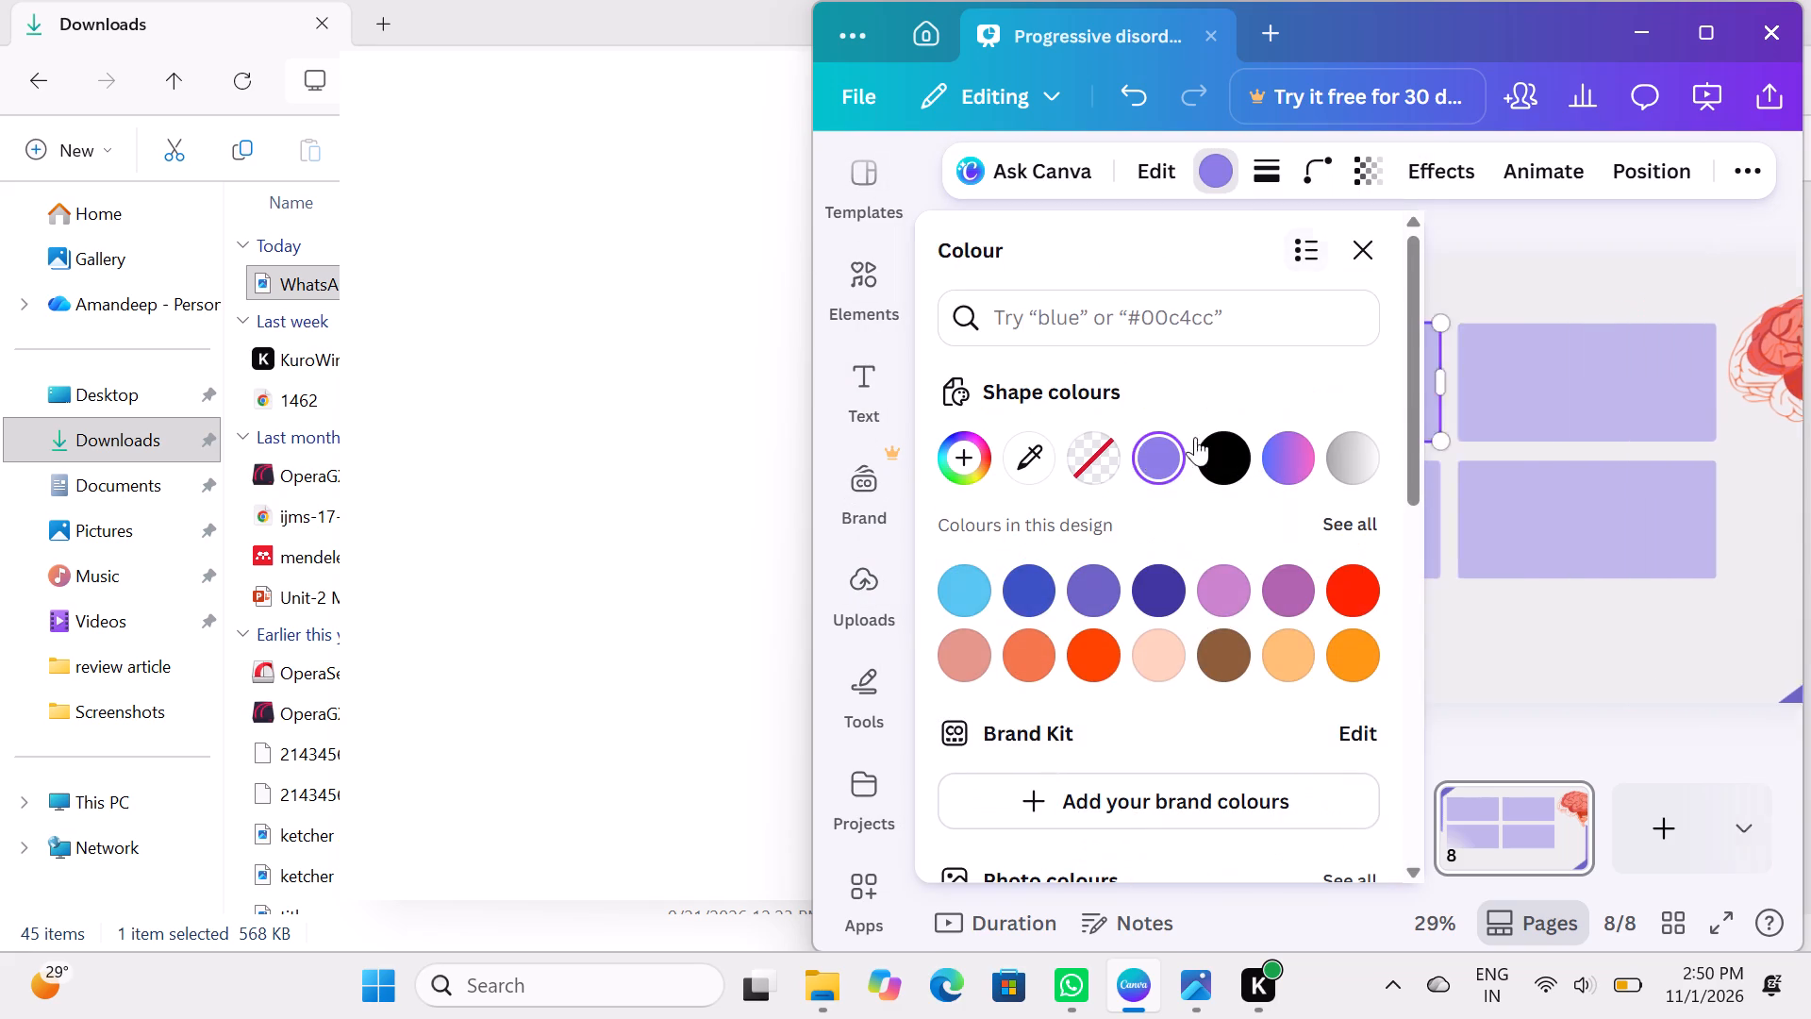
click(1358, 444)
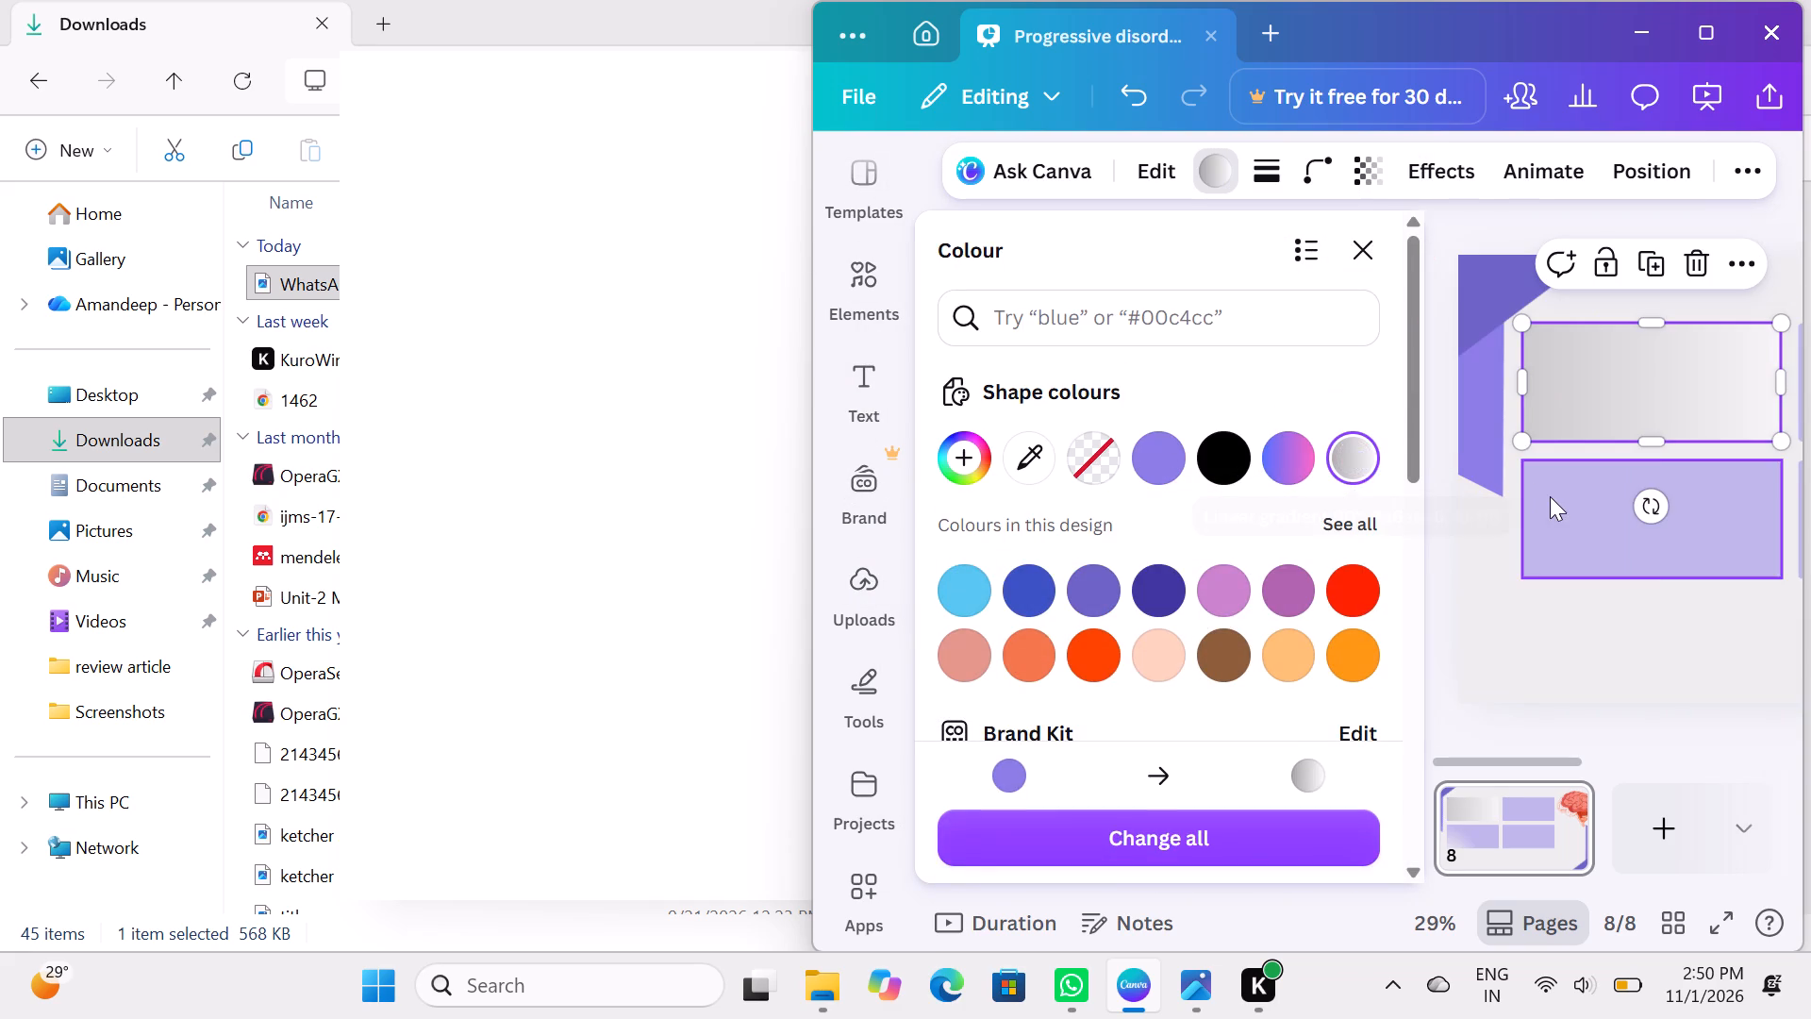
click(1554, 503)
click(1372, 463)
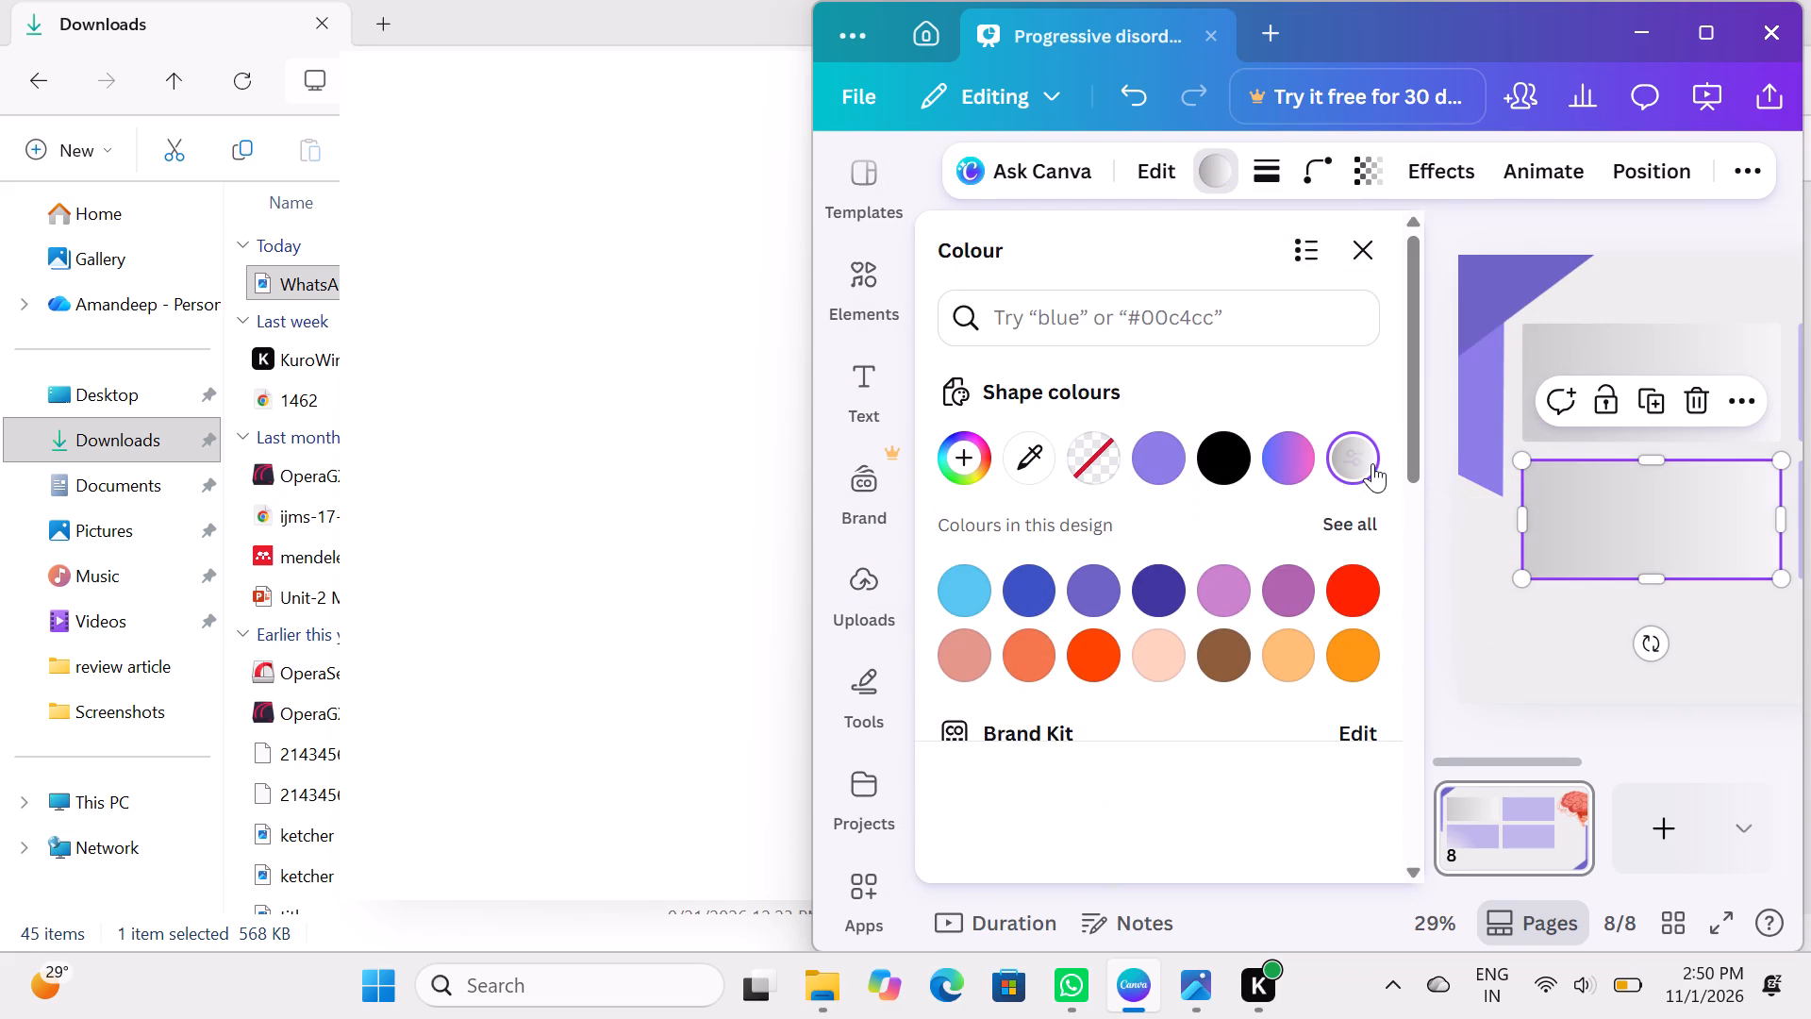
scroll(1588, 624, left, 2)
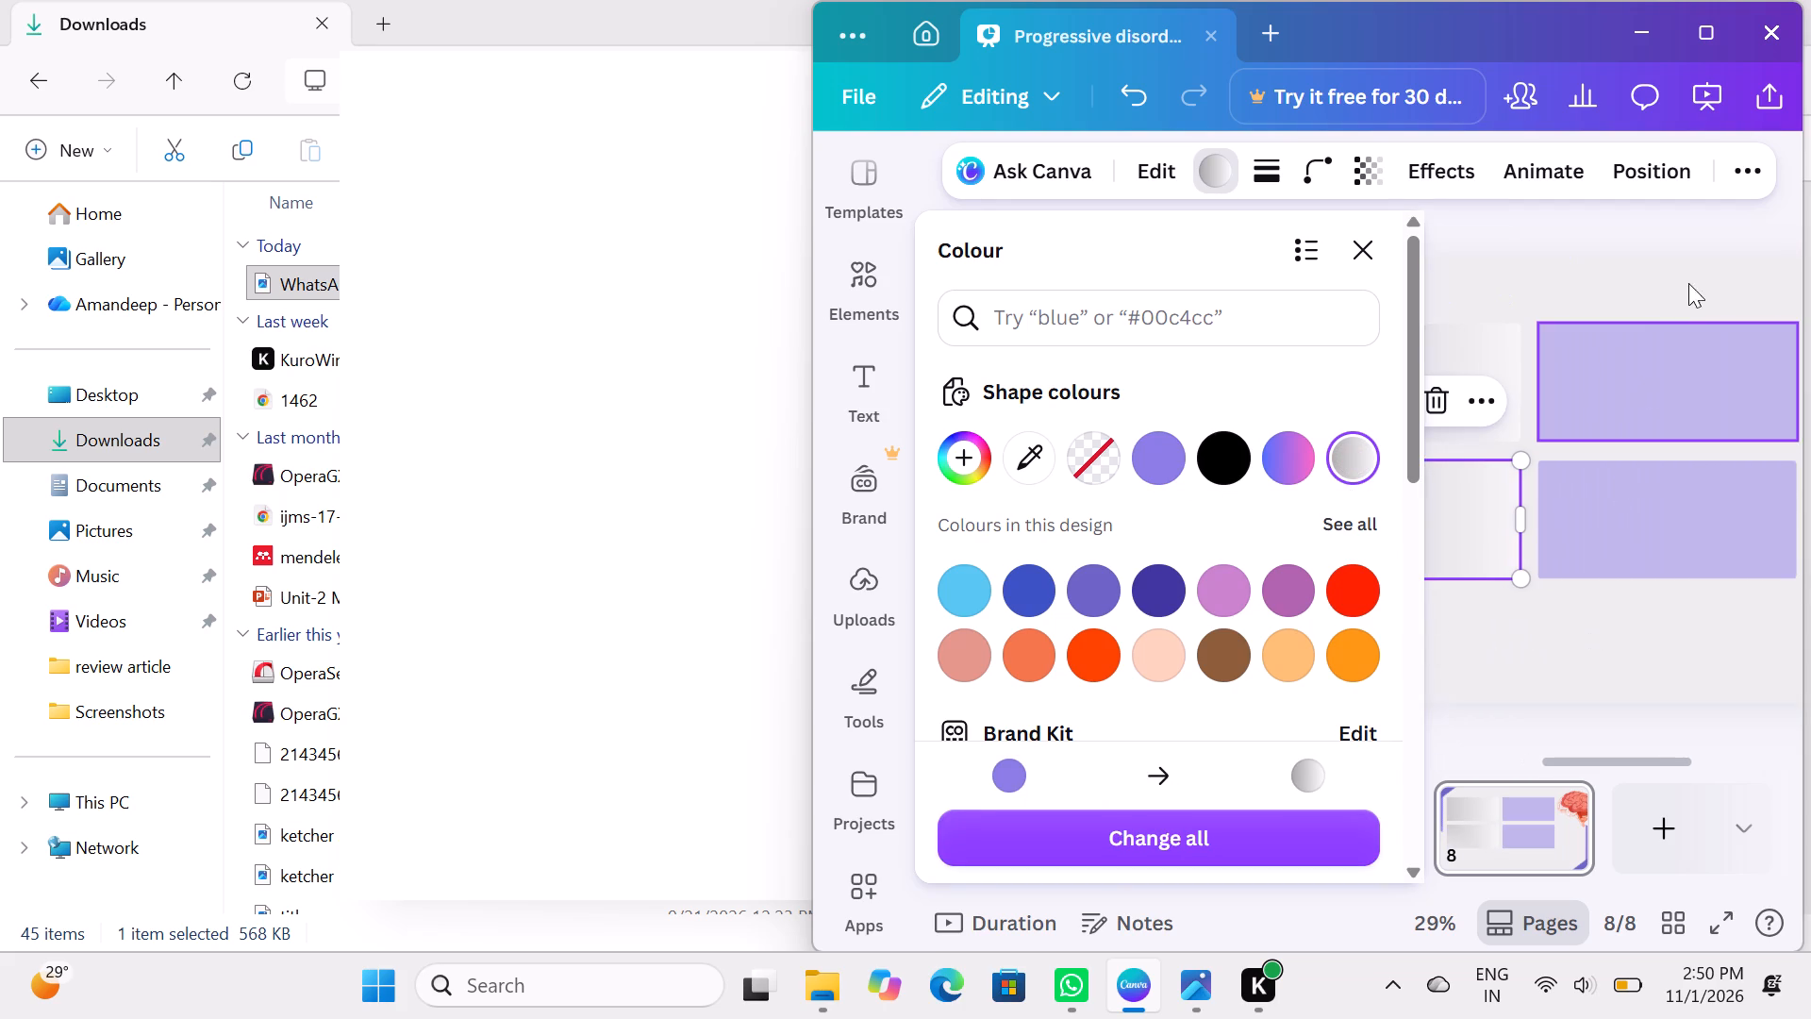
click(1670, 381)
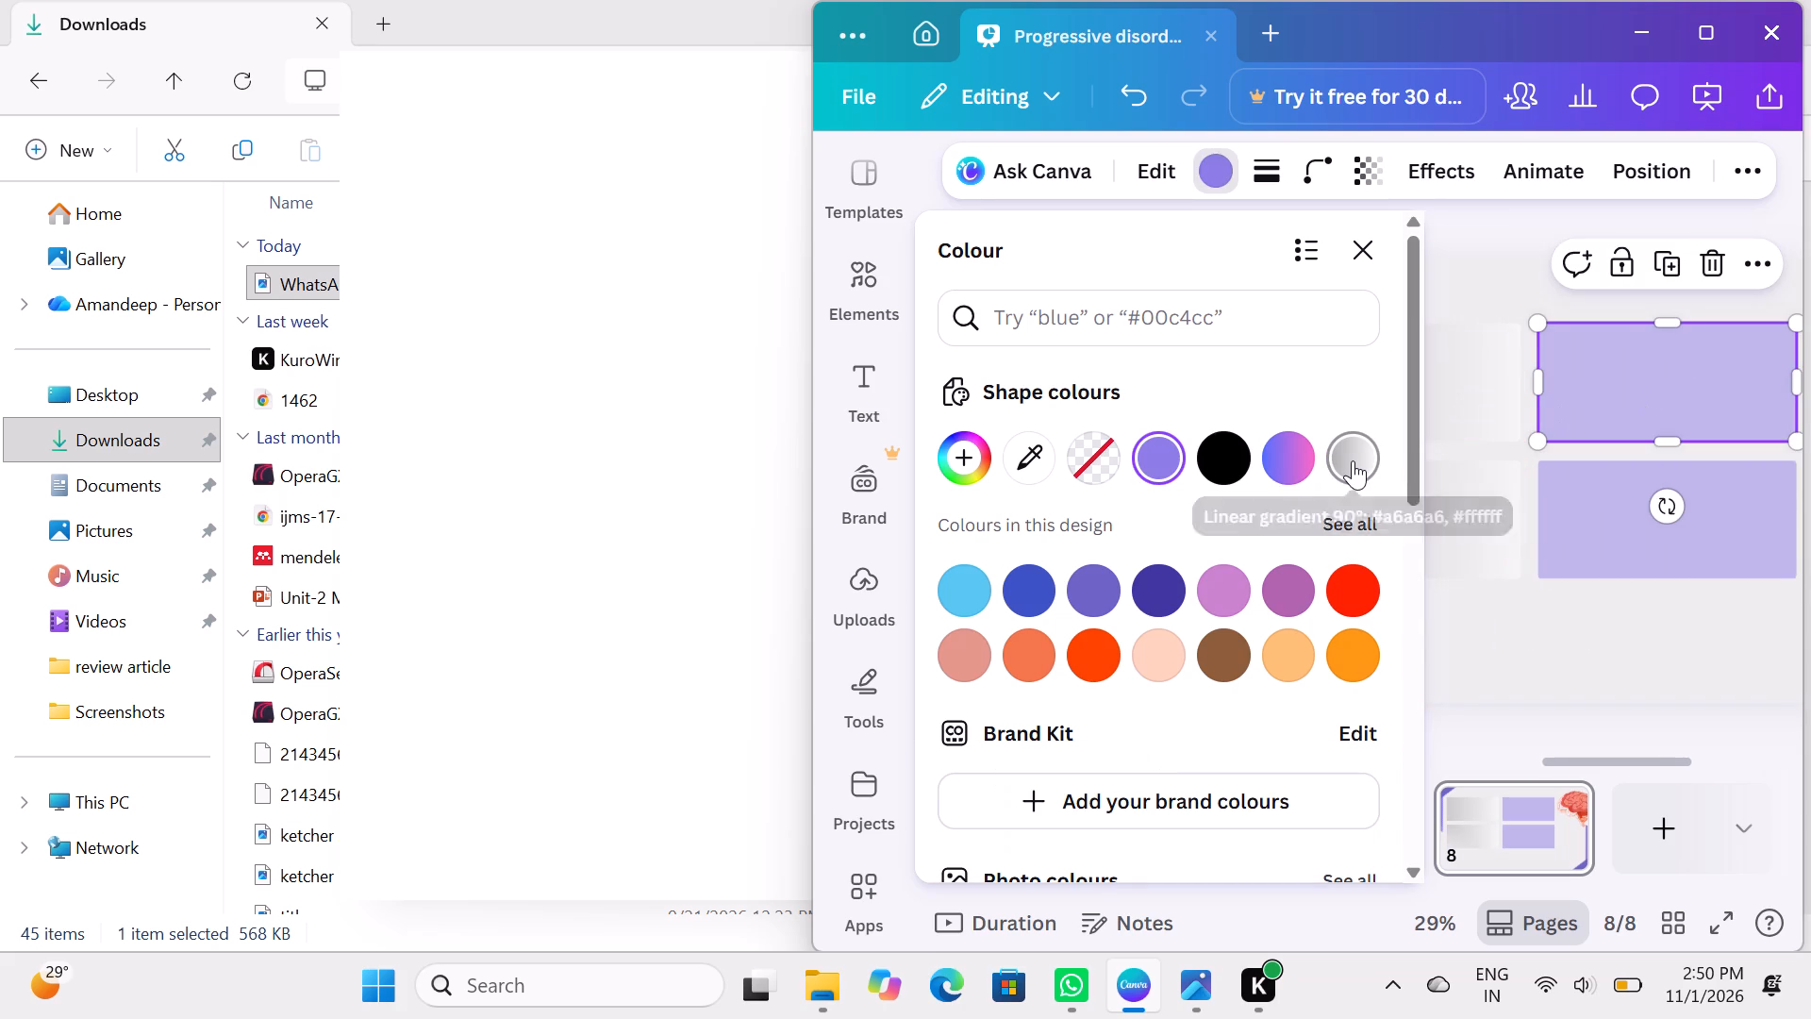
click(1353, 460)
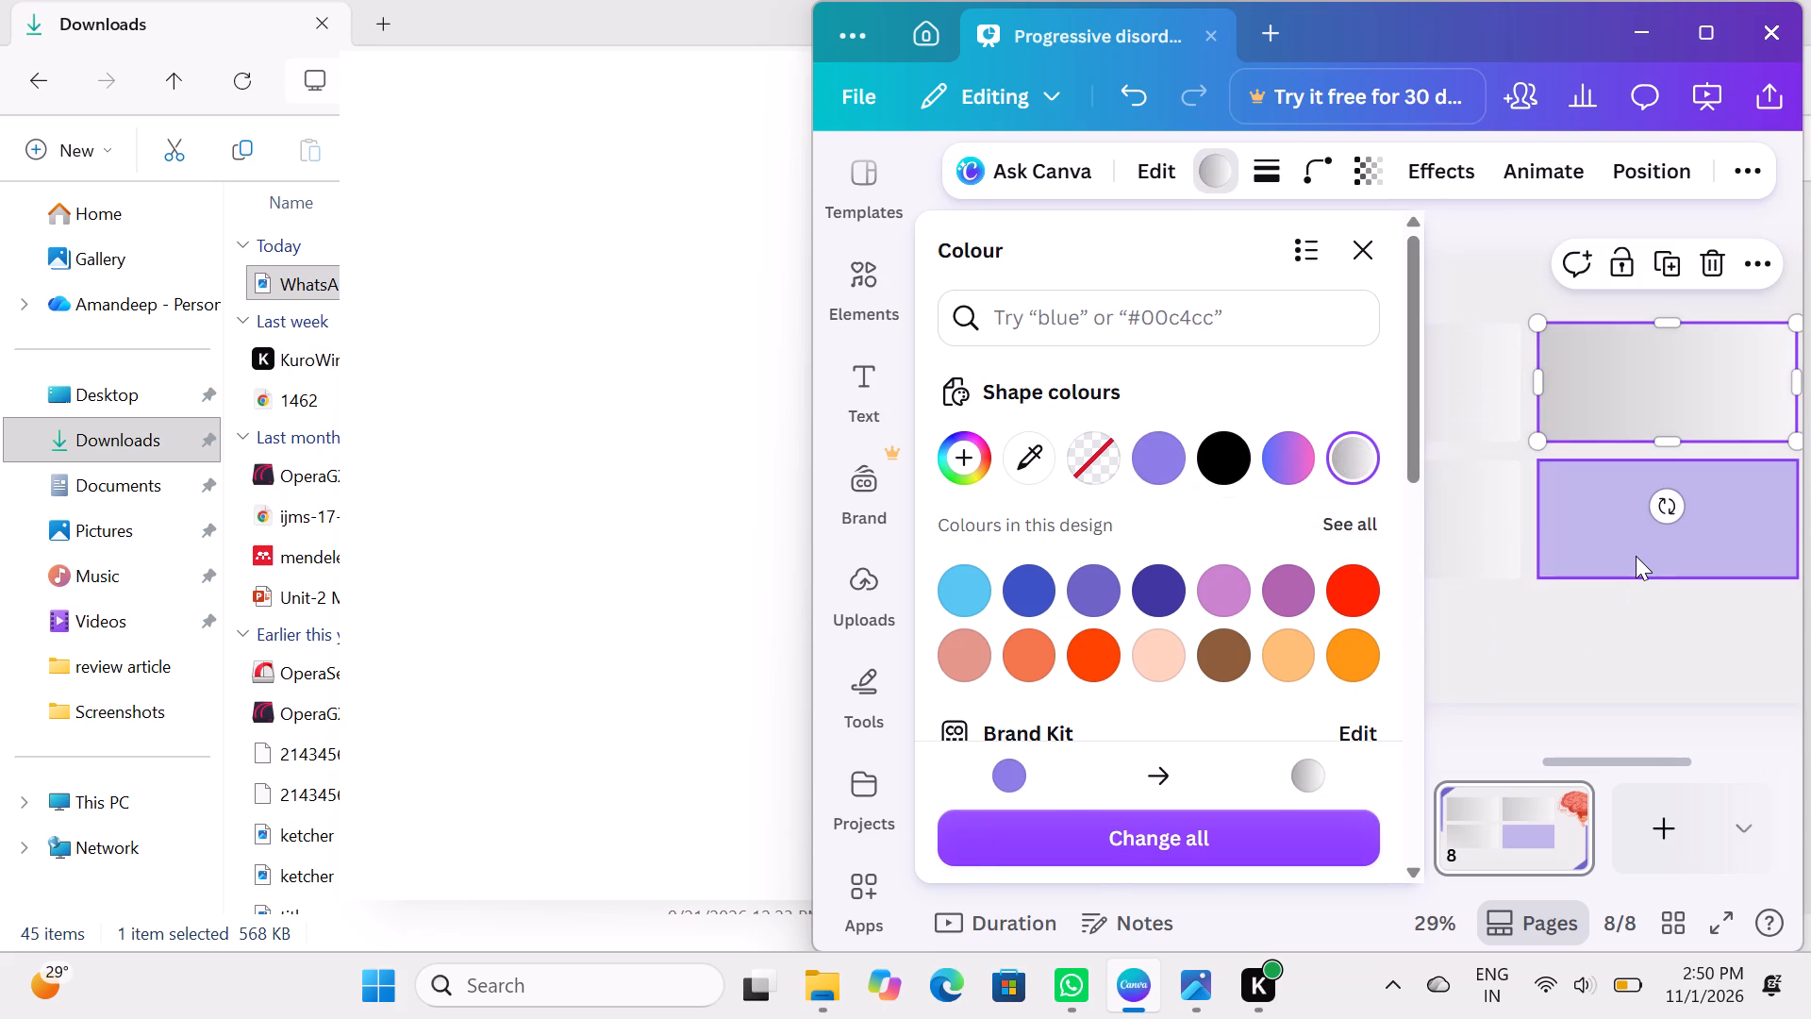
click(1636, 556)
click(1351, 467)
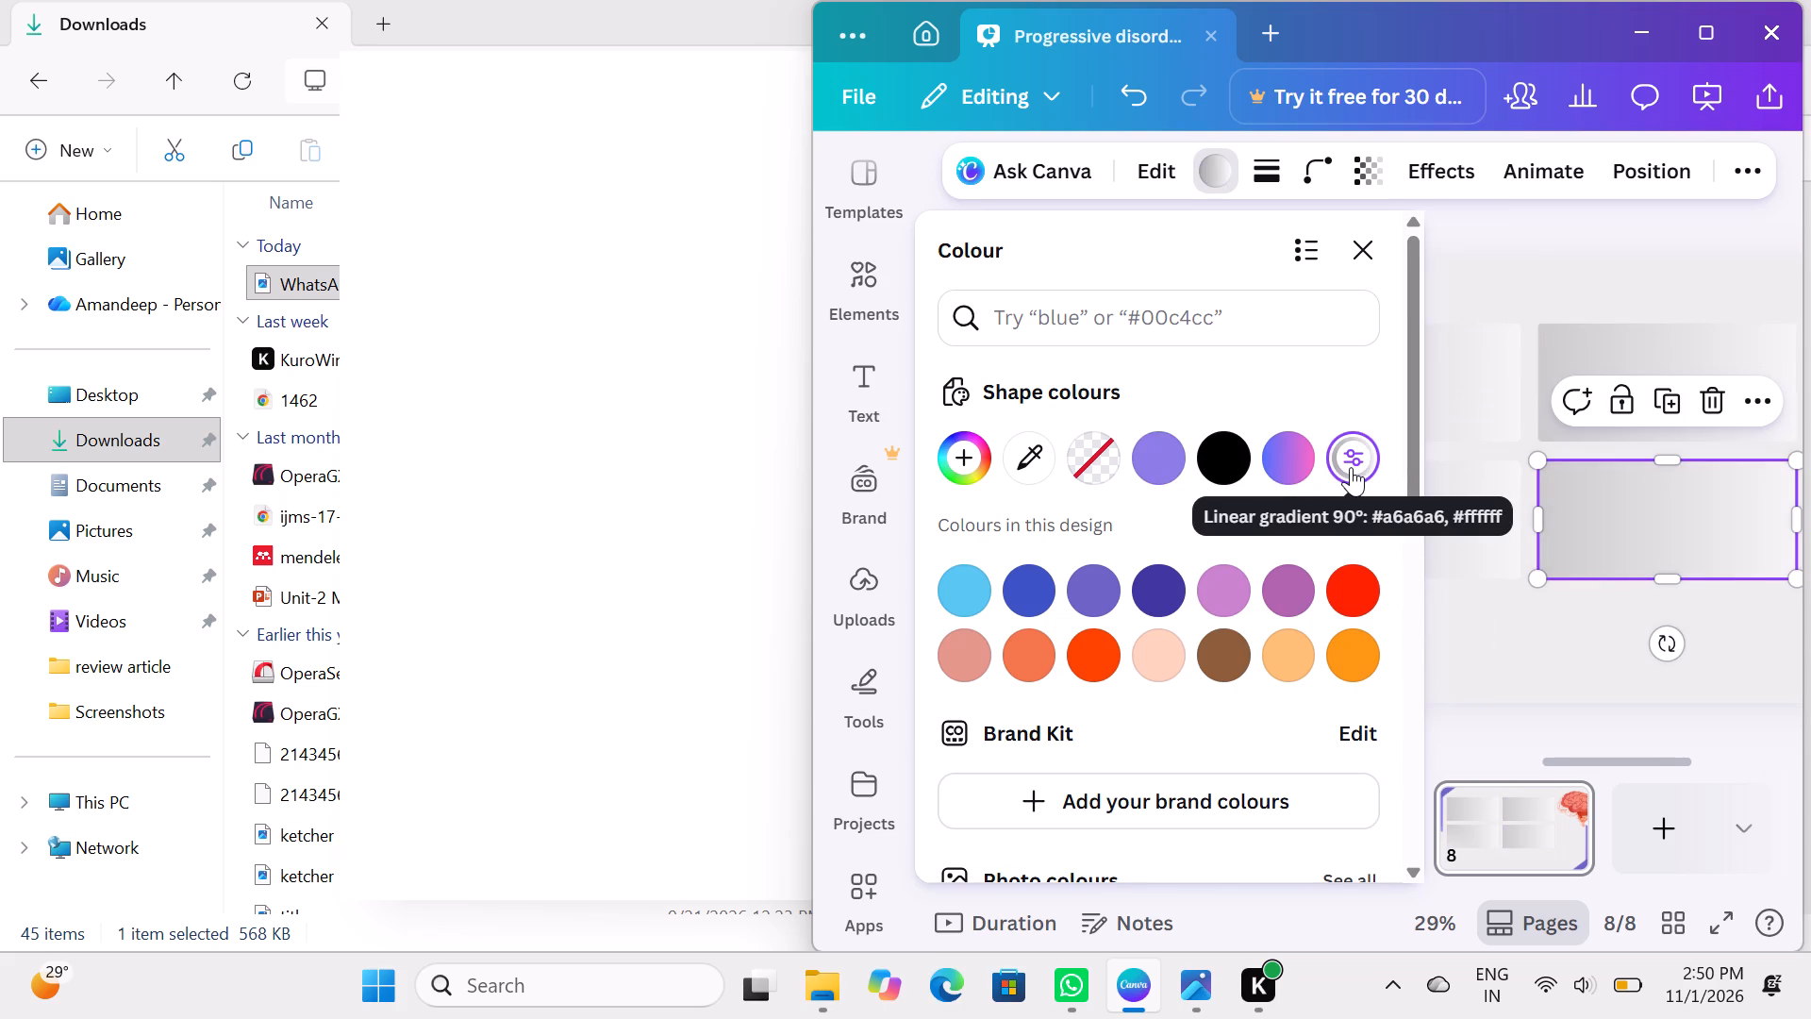
click(1482, 618)
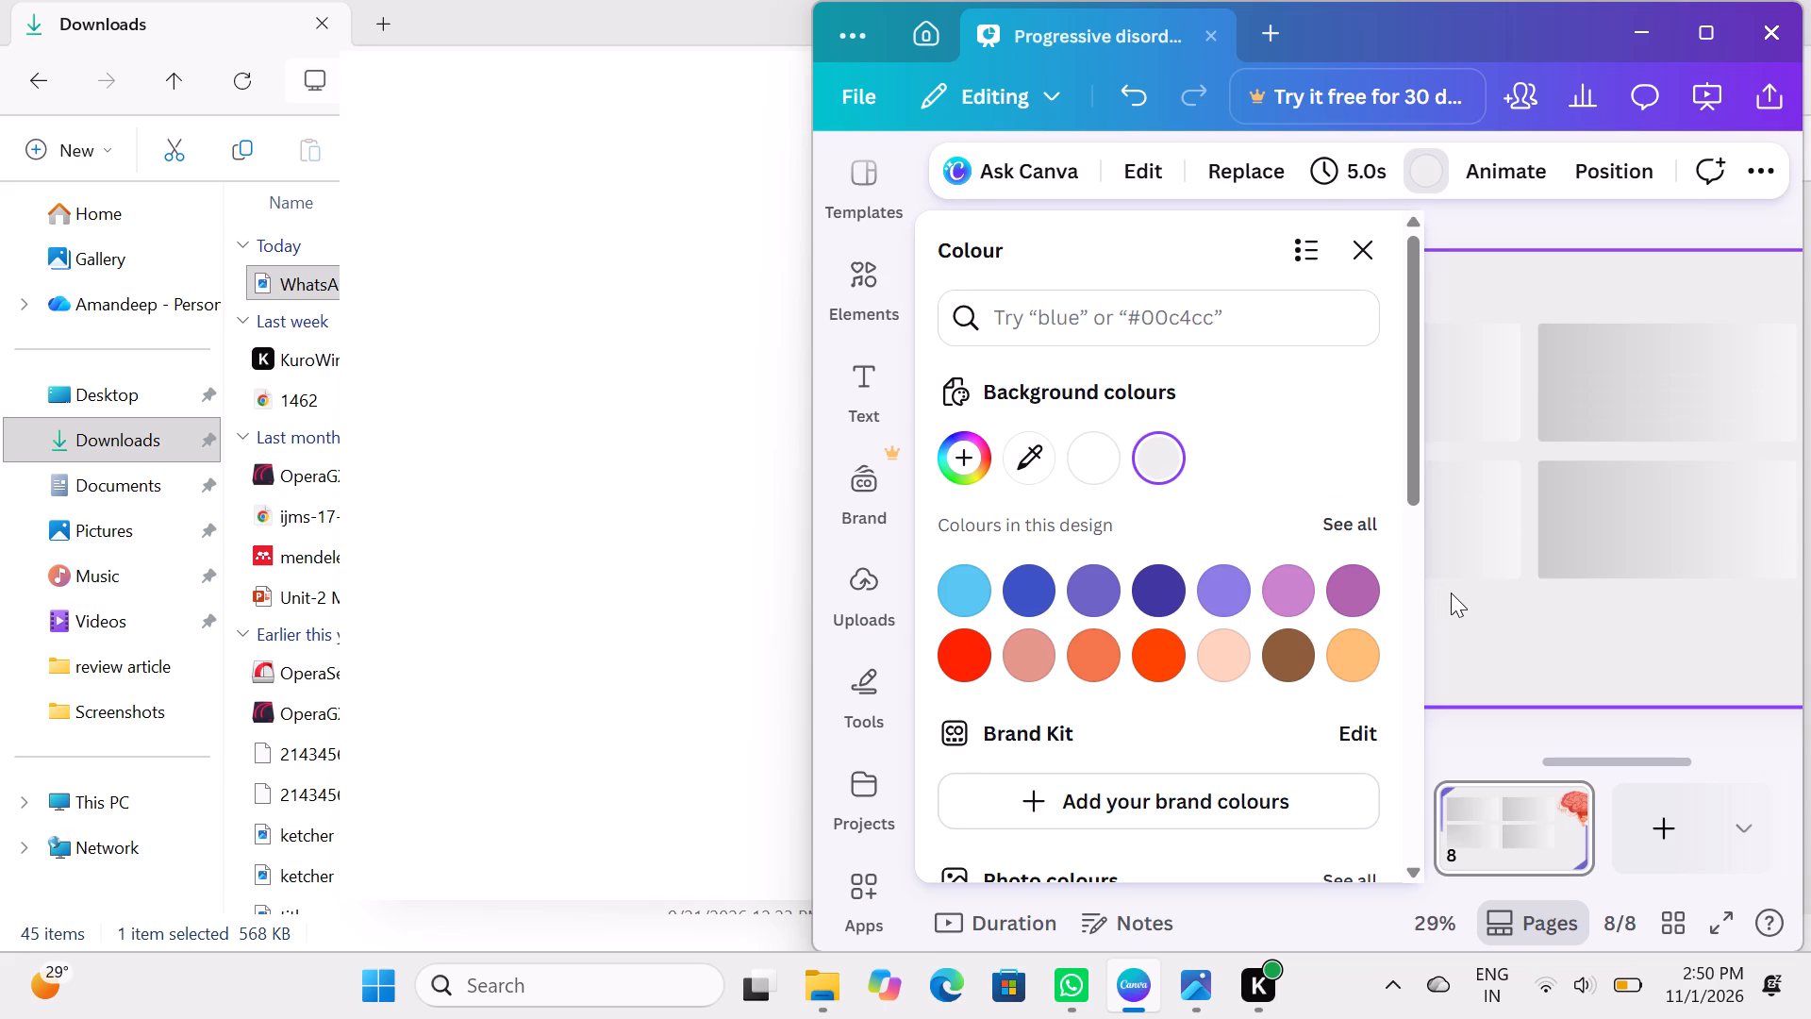
click(1451, 593)
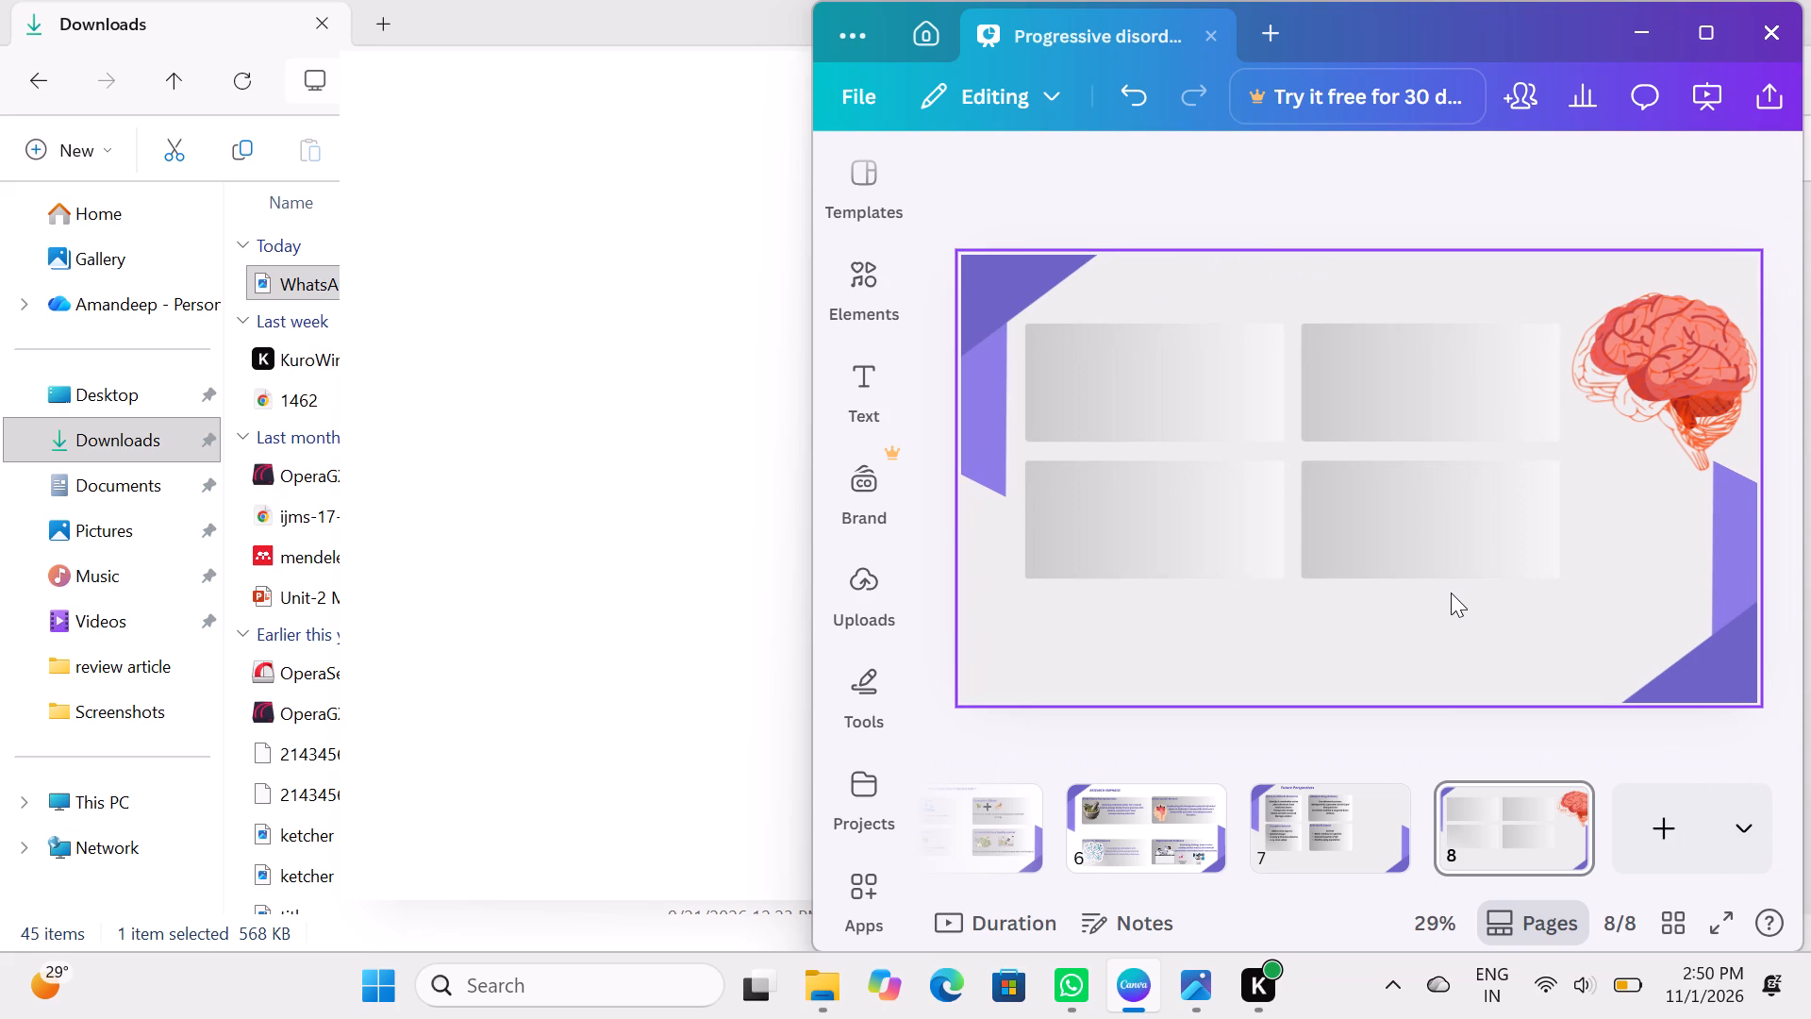
Move the four gradient cards lower on page 8 and space them apart, leaving room above for a heading.
drag(1157, 496, 1120, 670)
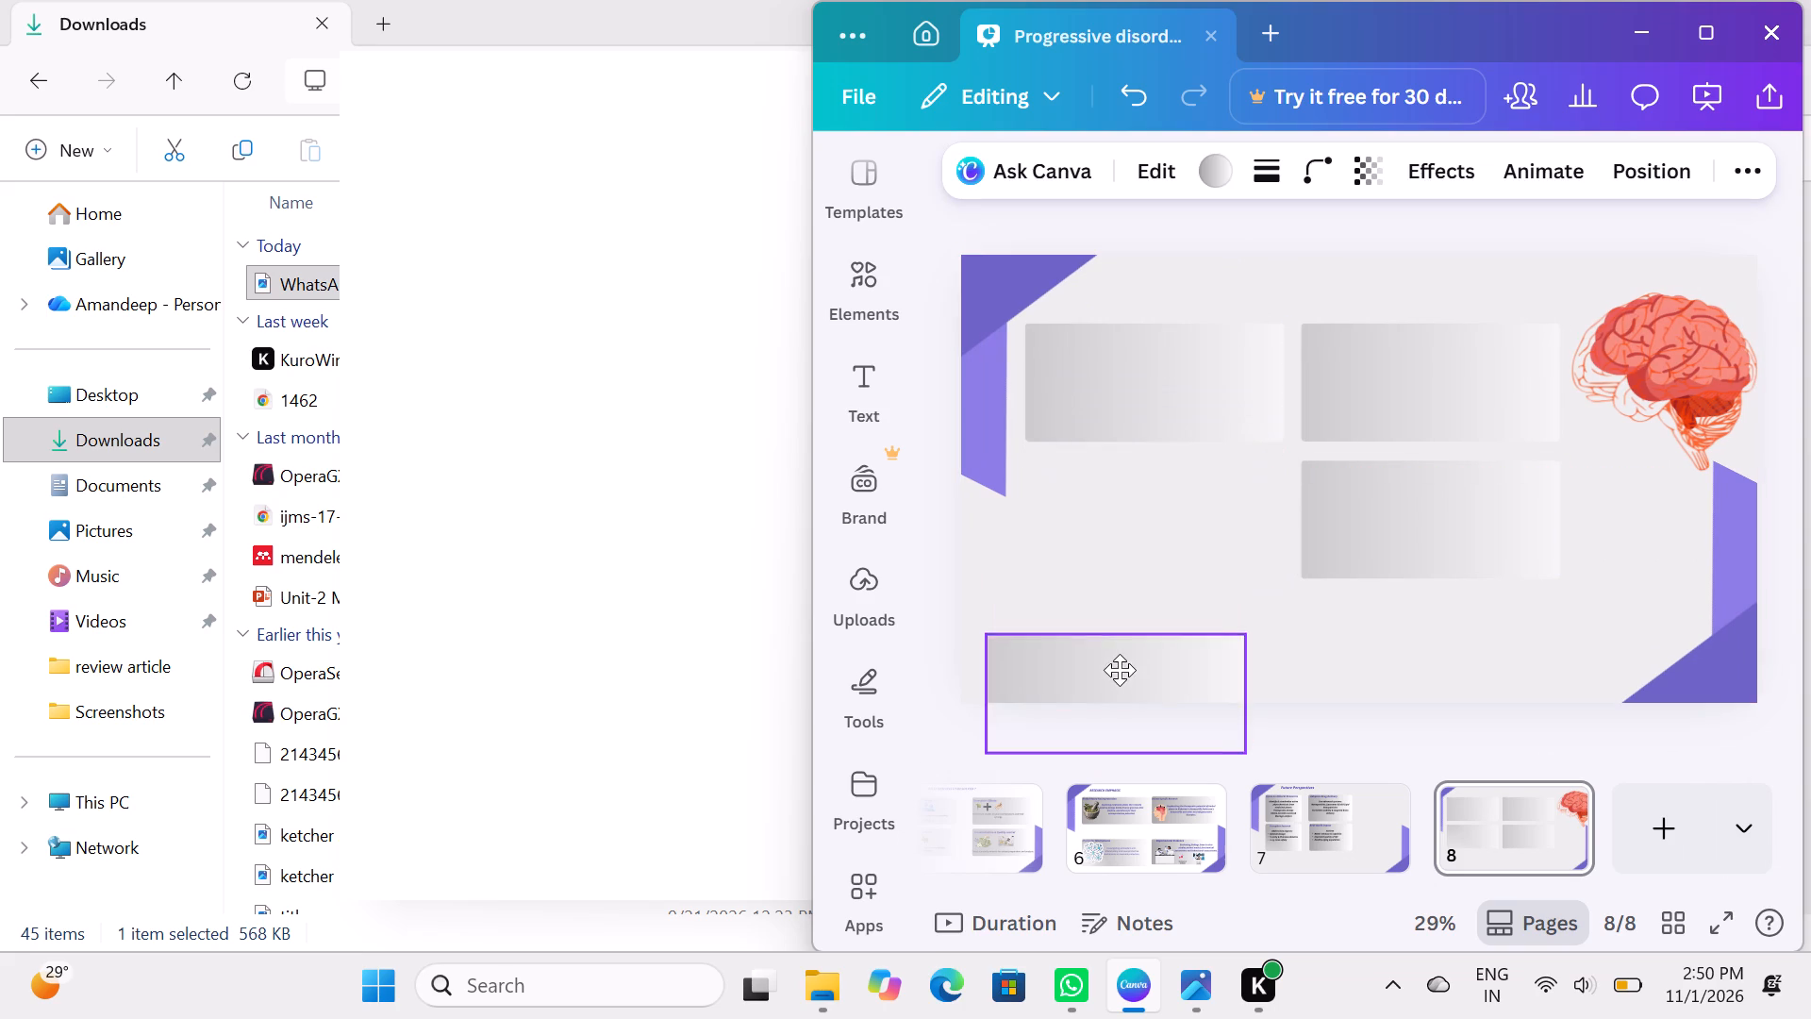
drag(1120, 670, 1130, 599)
drag(1334, 484, 1350, 610)
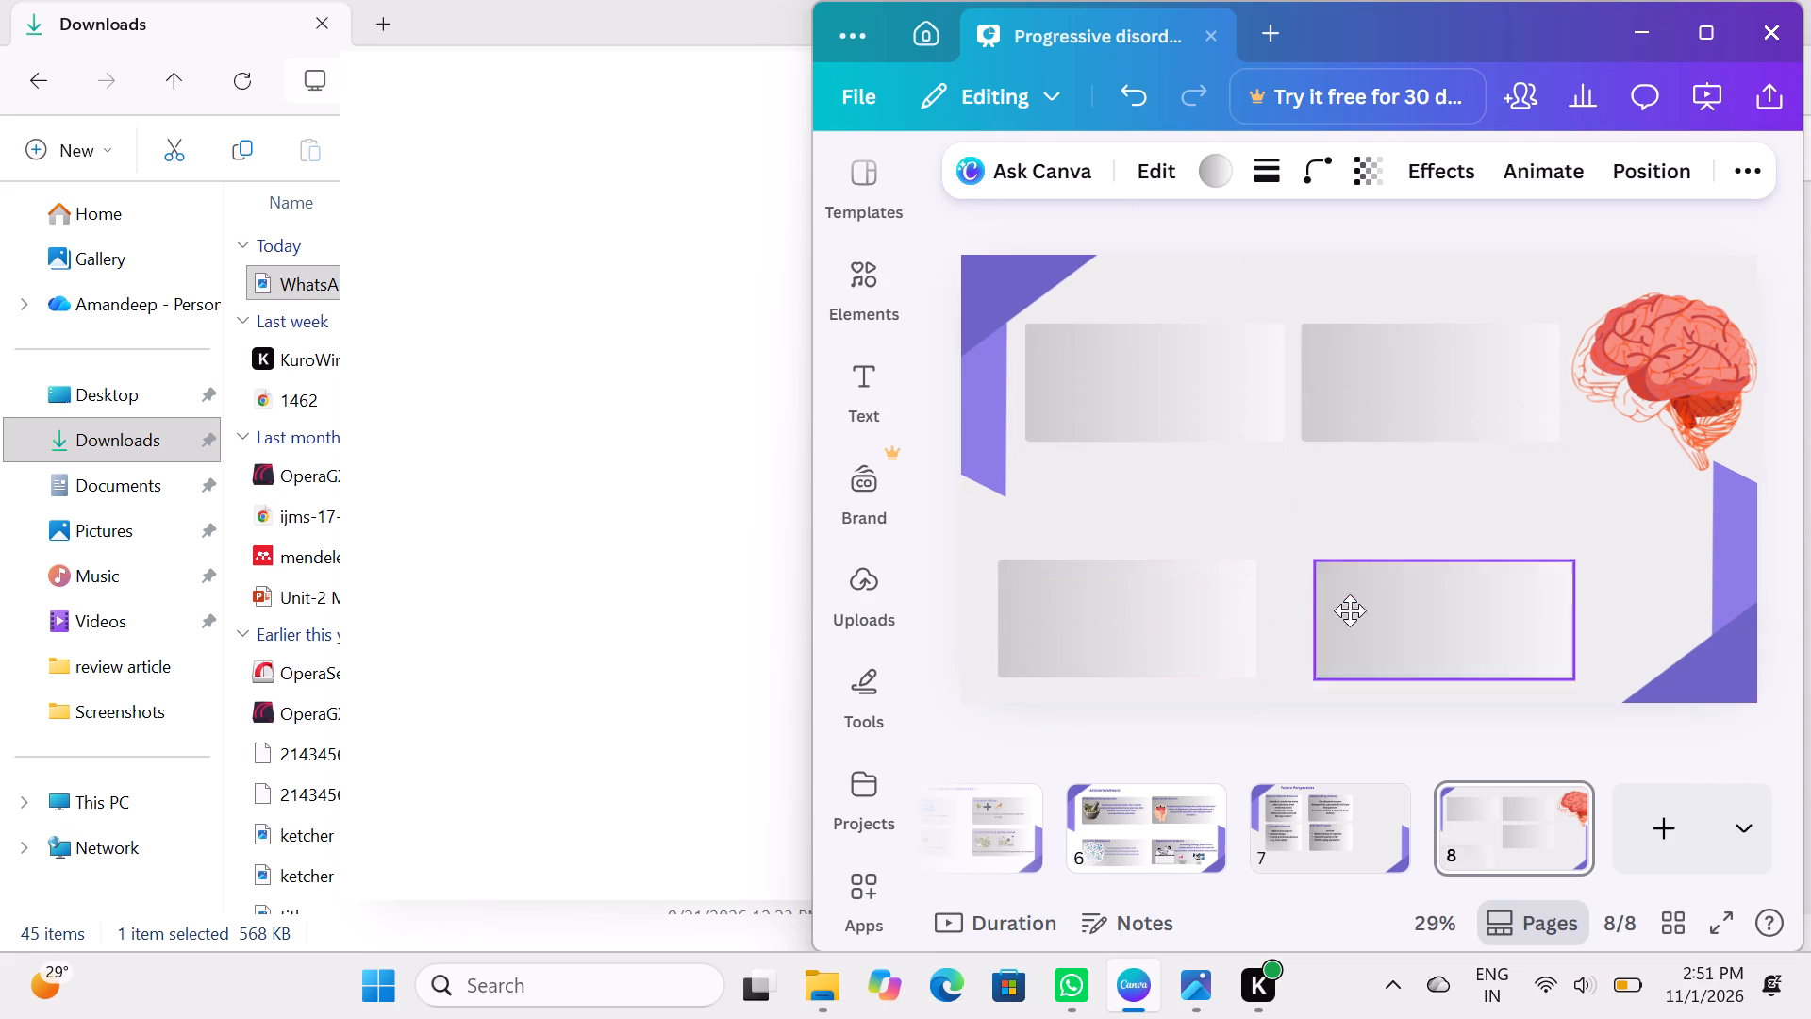
drag(1350, 610, 1355, 577)
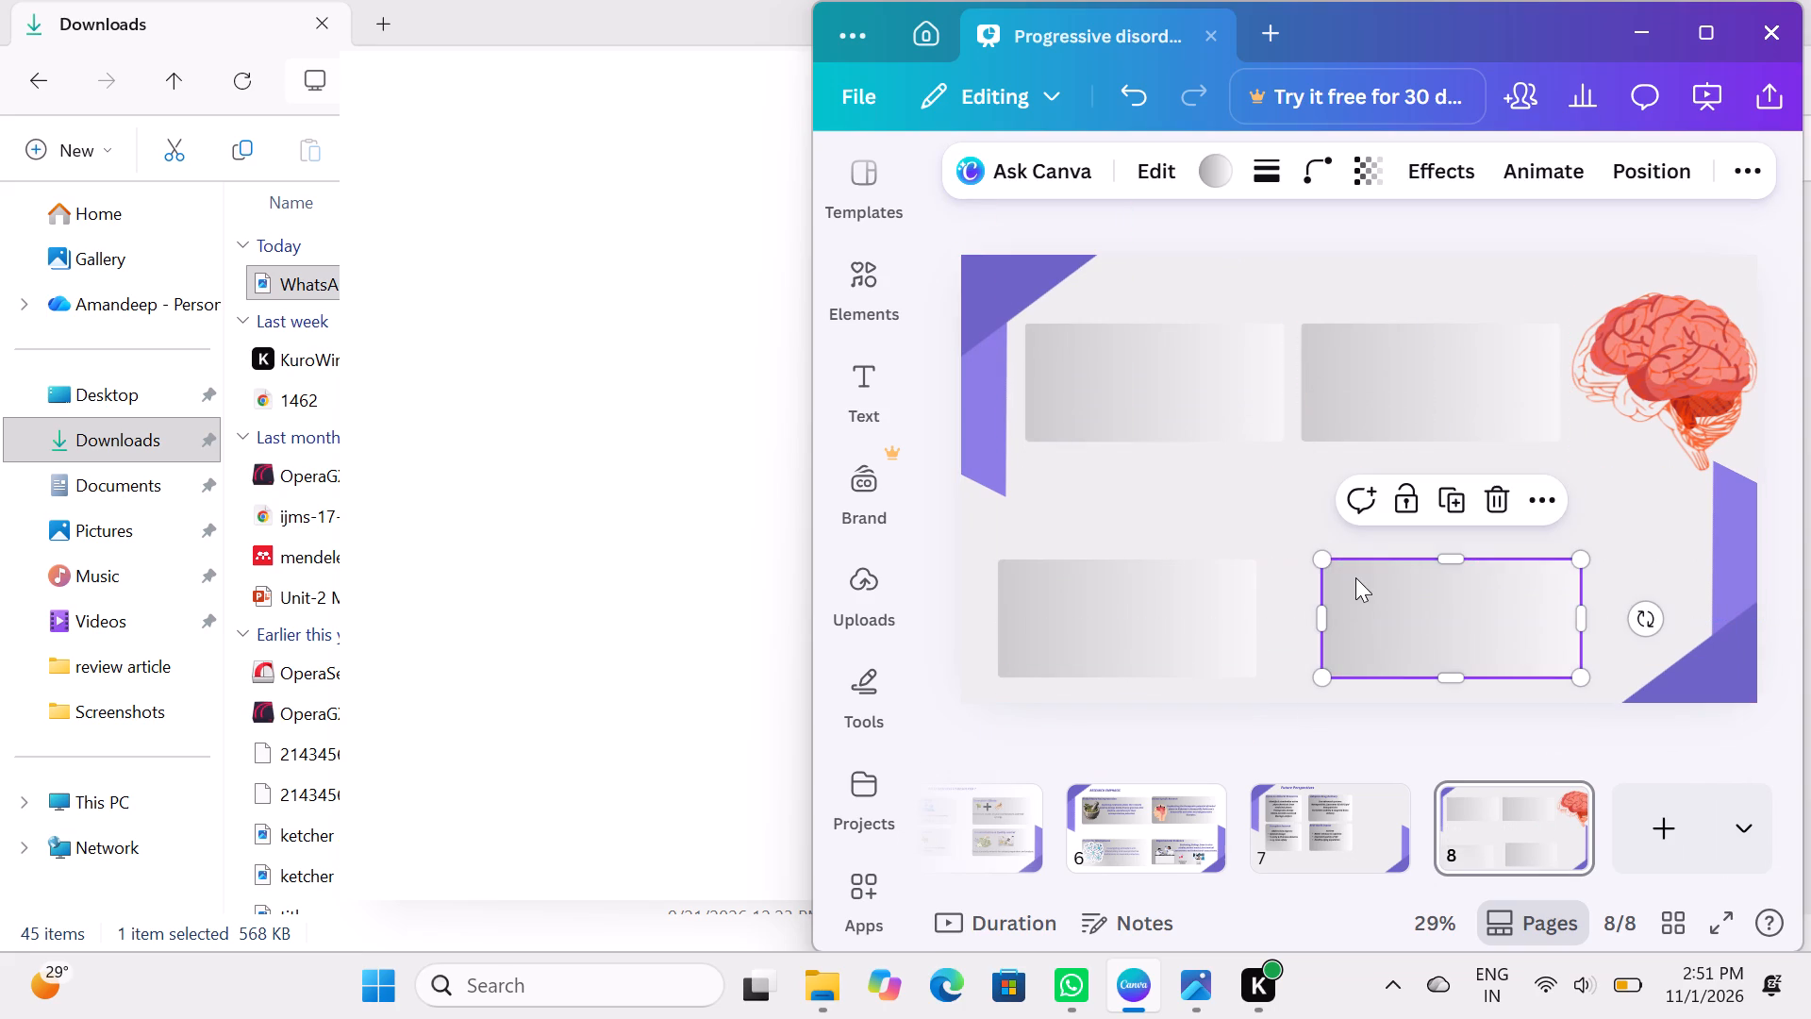
drag(1341, 396, 1377, 449)
drag(1160, 376, 1155, 441)
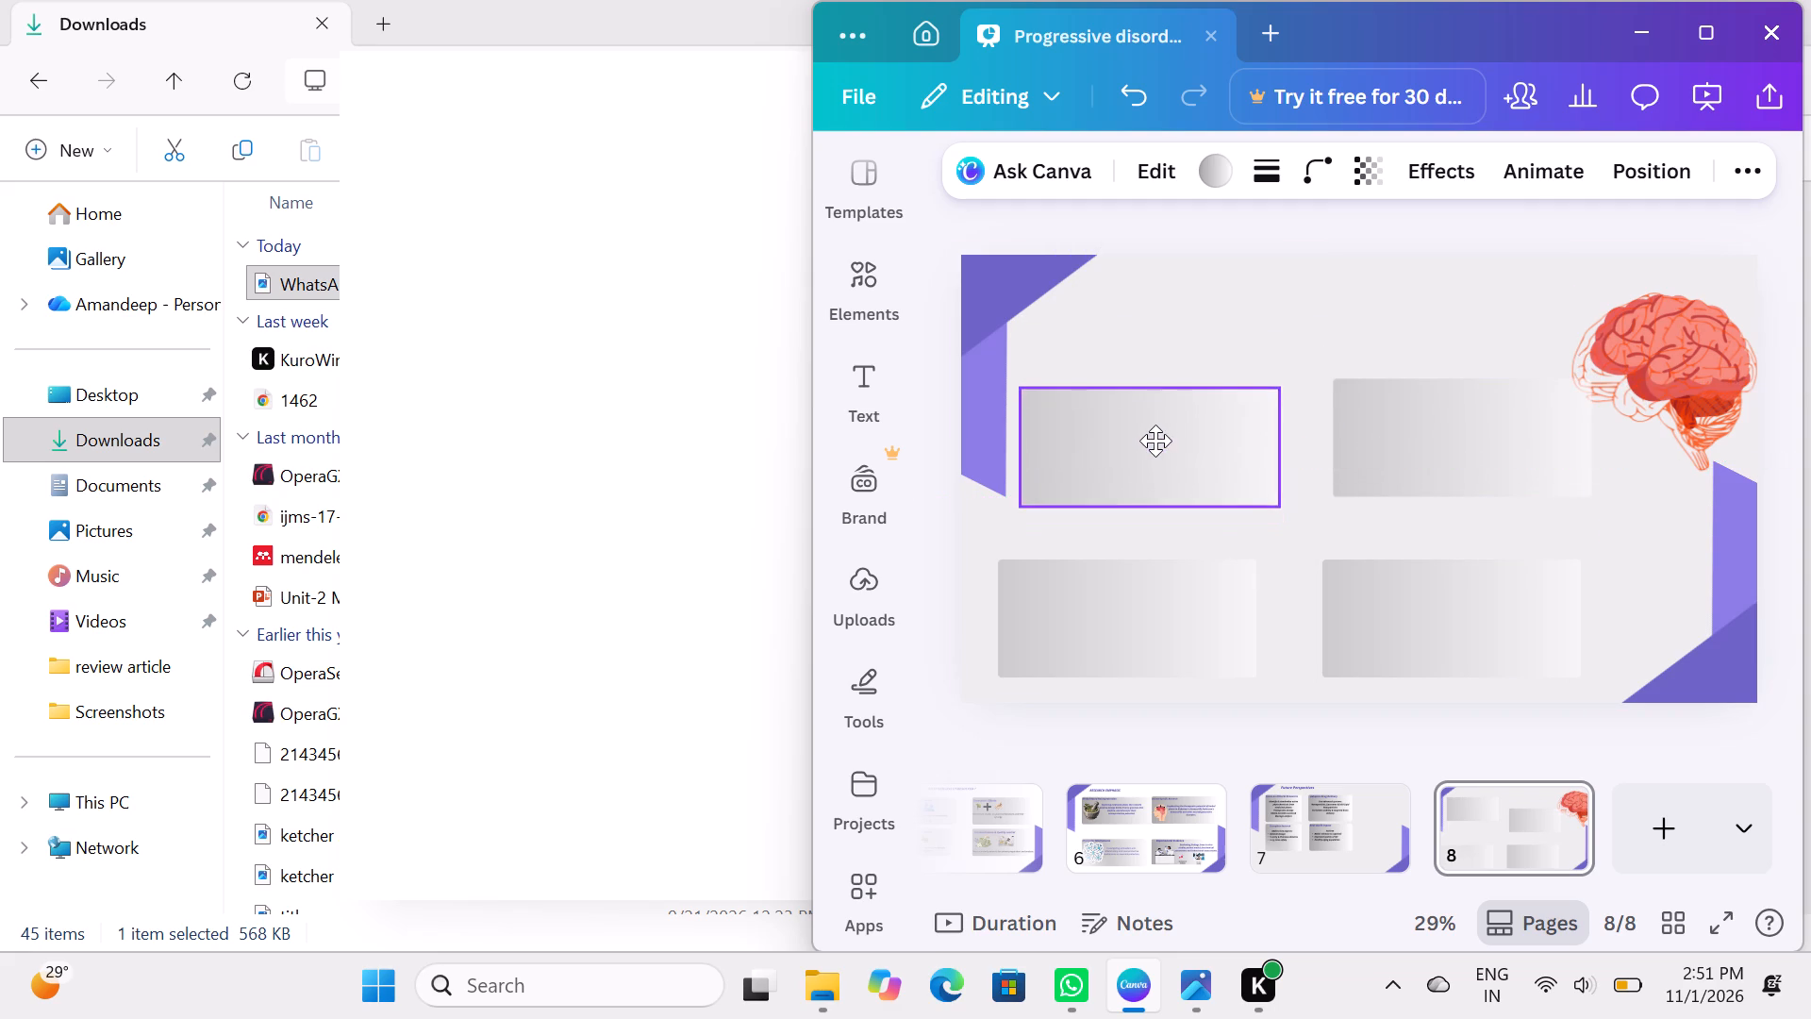
drag(1155, 441, 1154, 439)
click(1367, 268)
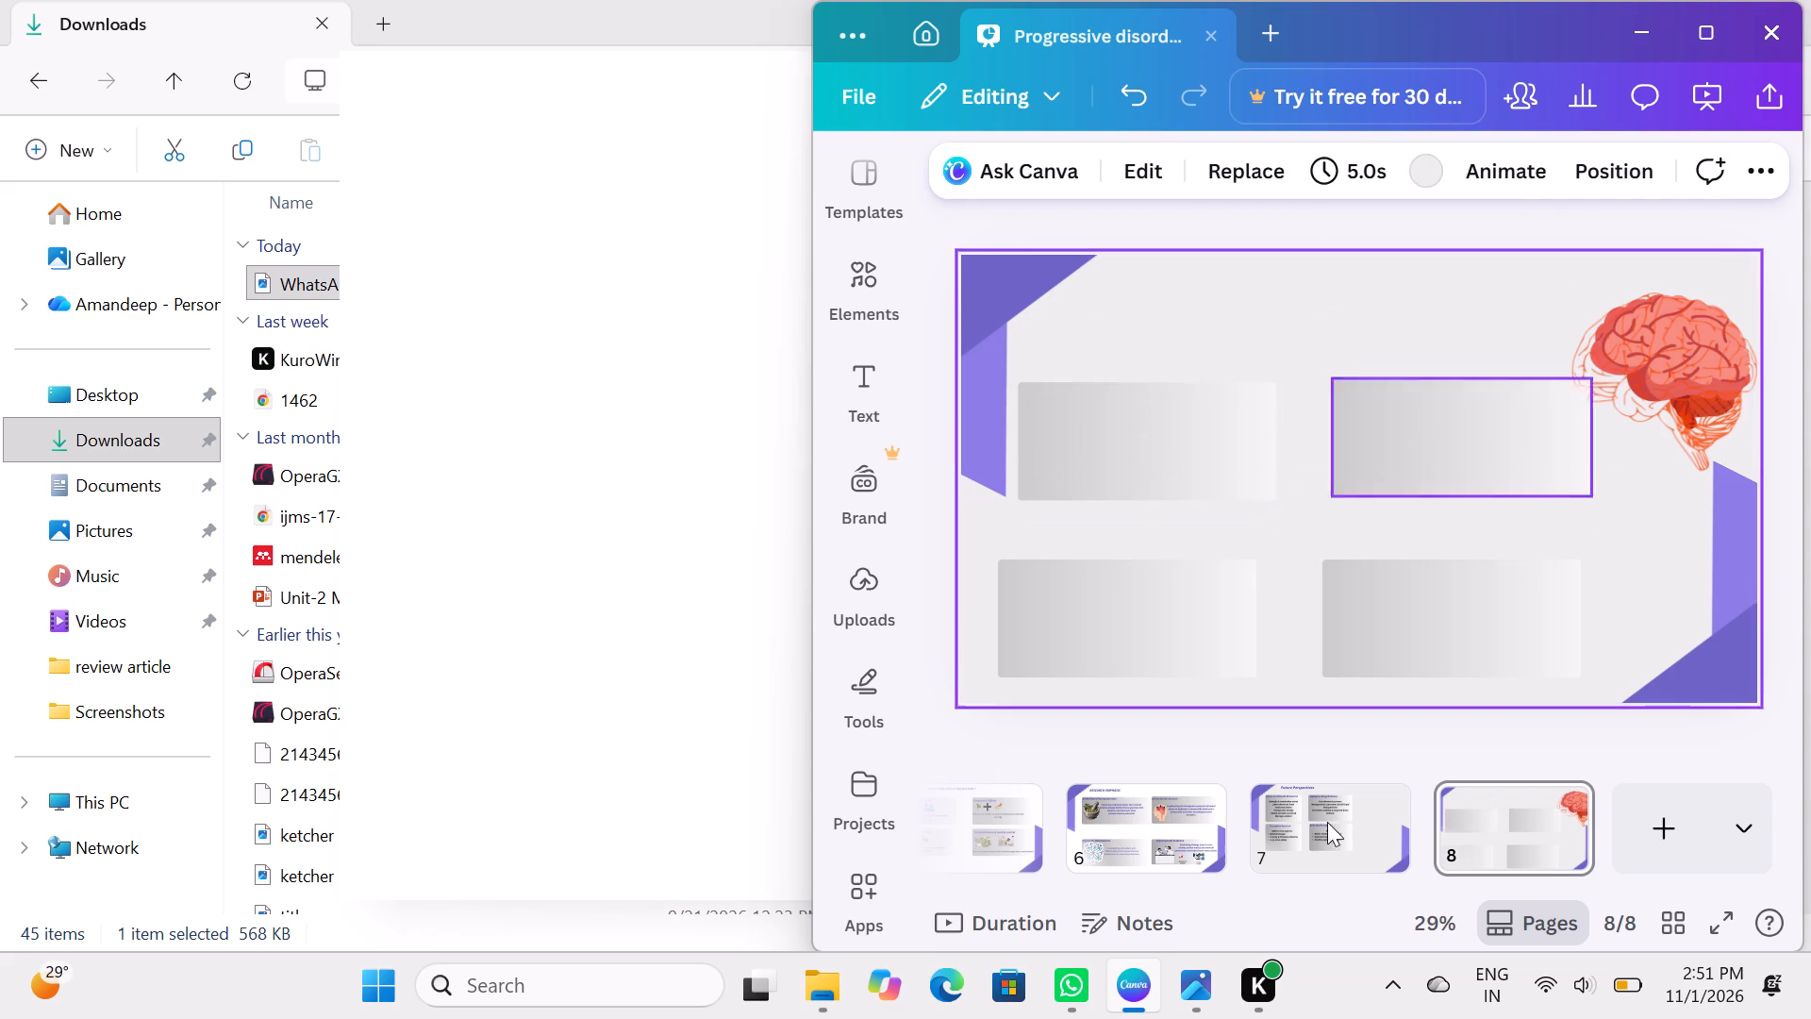
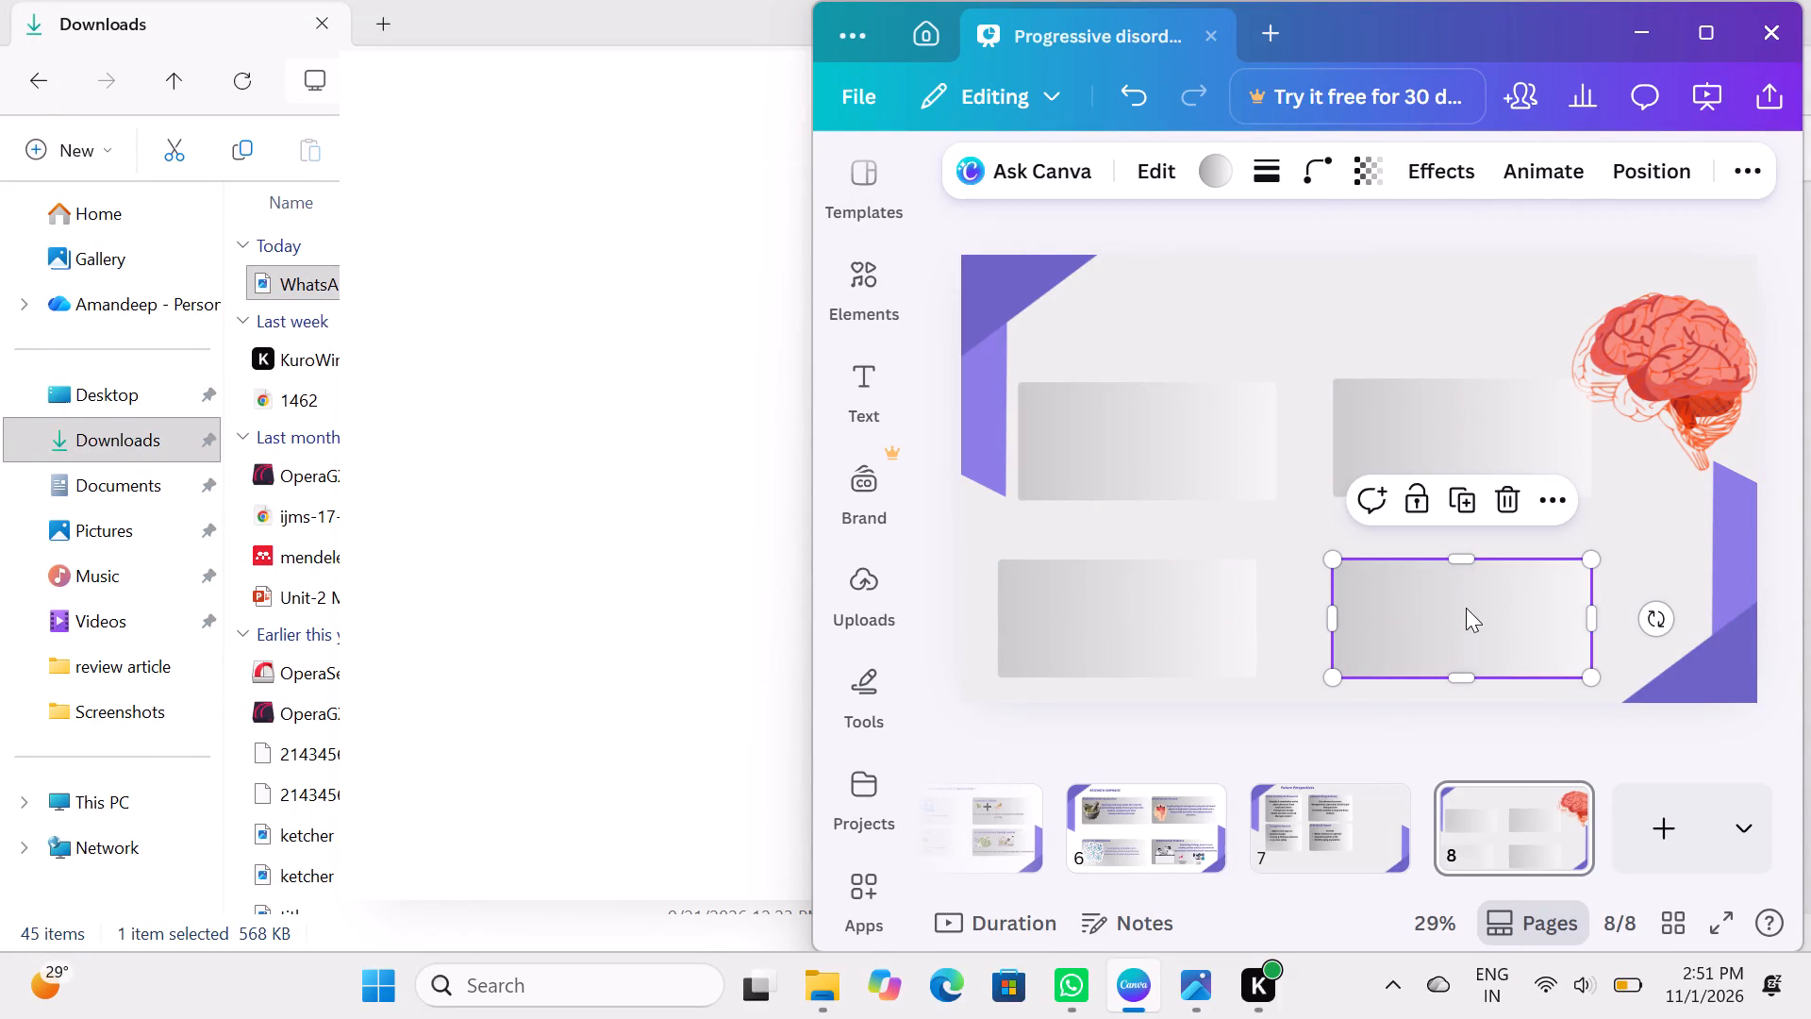
Widen the lower-left gradient card on page 8 so its right edge lines up with the card above it.
click(1306, 360)
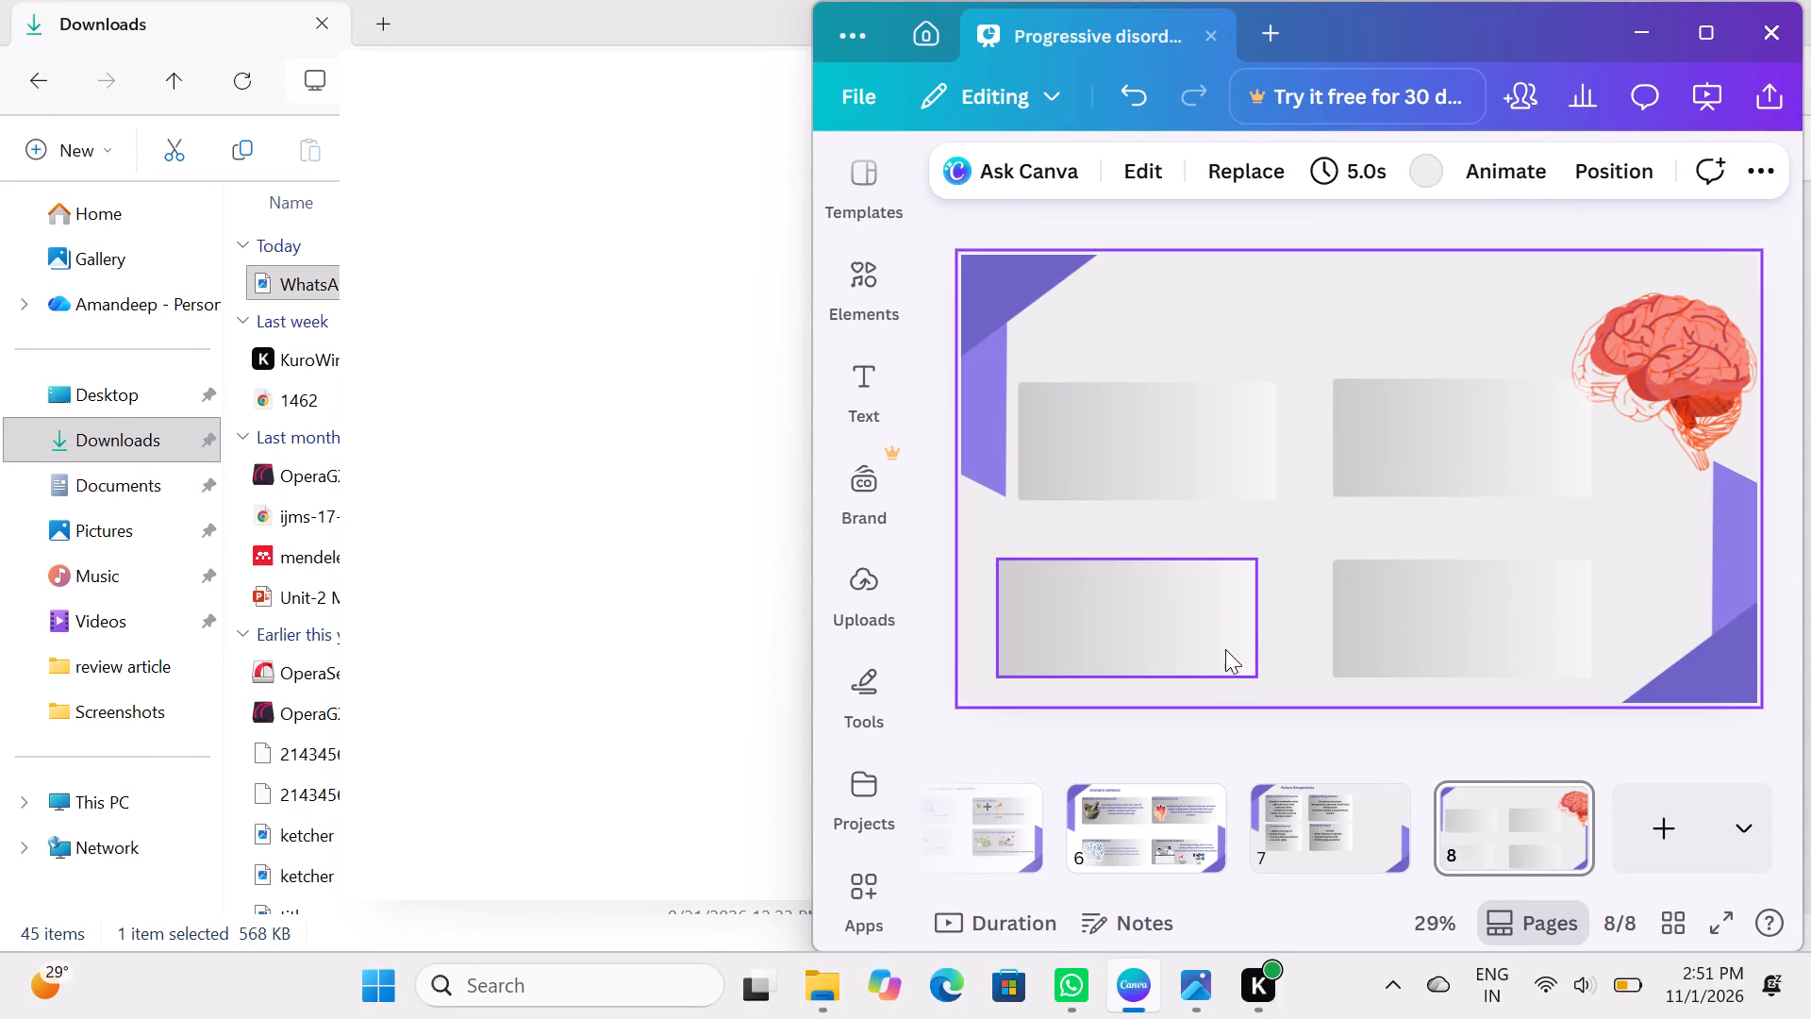
double_click(1225, 646)
drag(1254, 611, 1272, 610)
click(1299, 491)
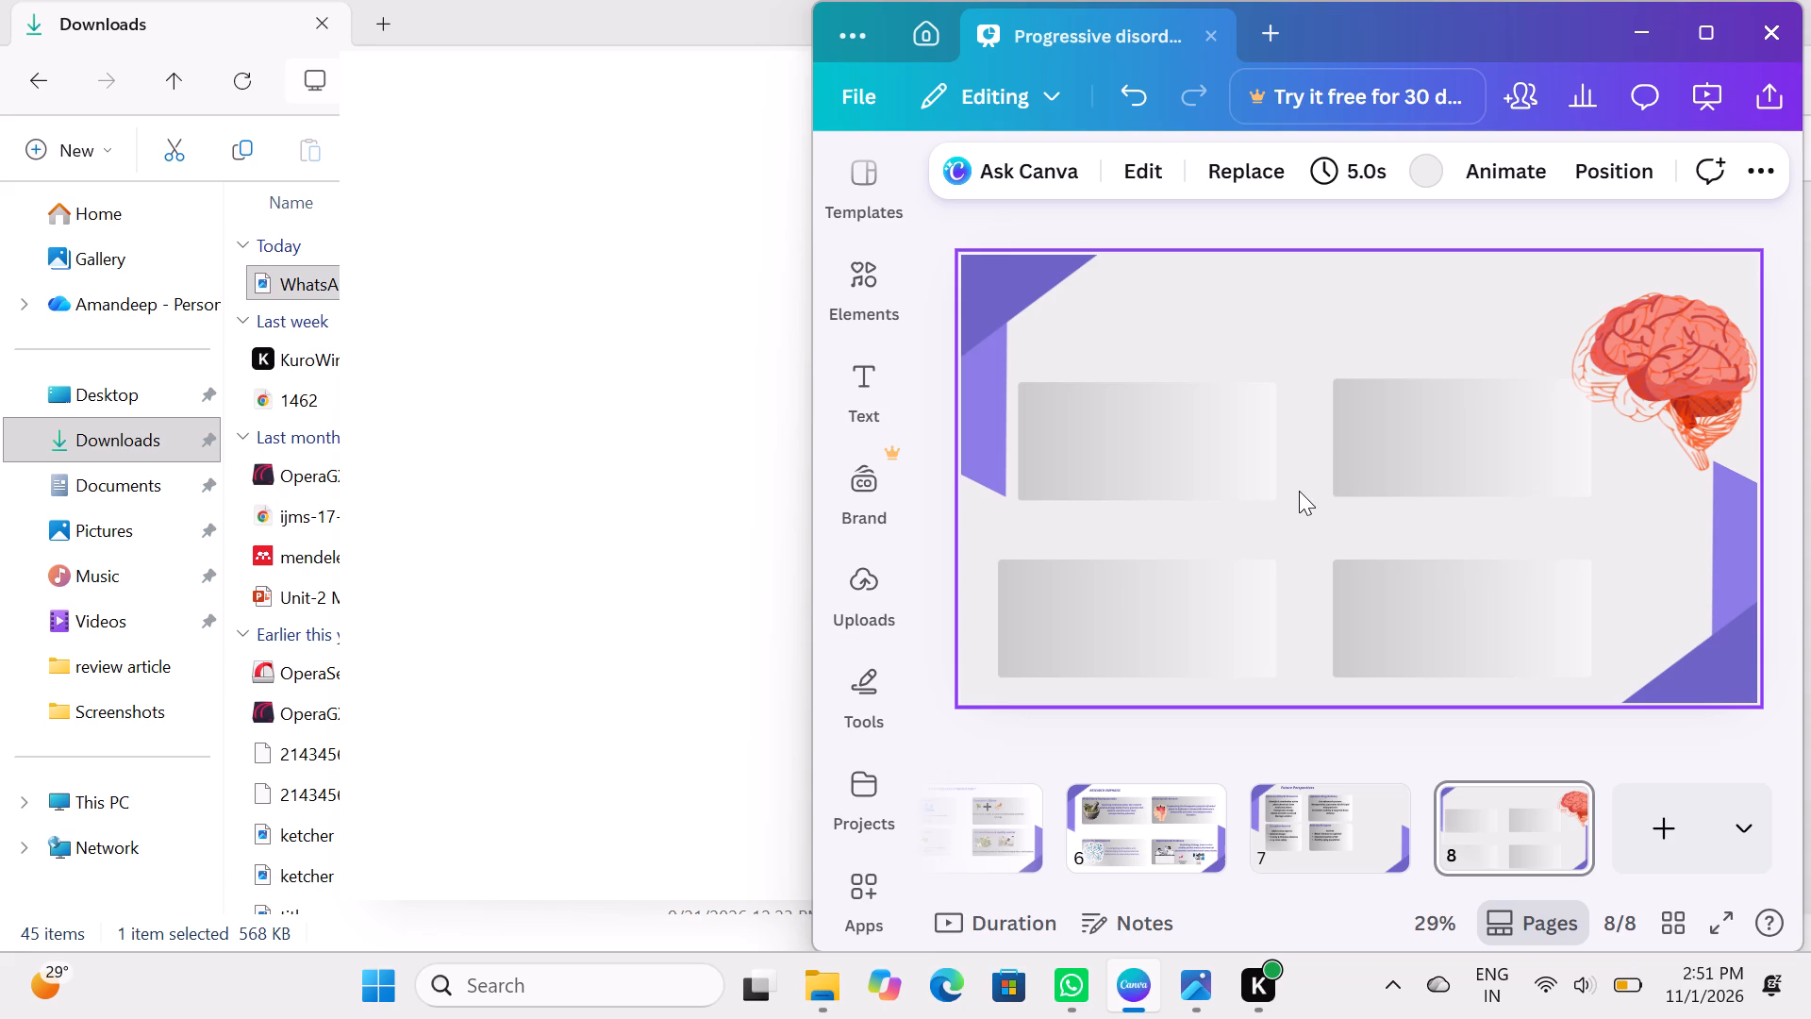
Add a text box to page 8 and place it near the top centre, above the cards.
click(854, 376)
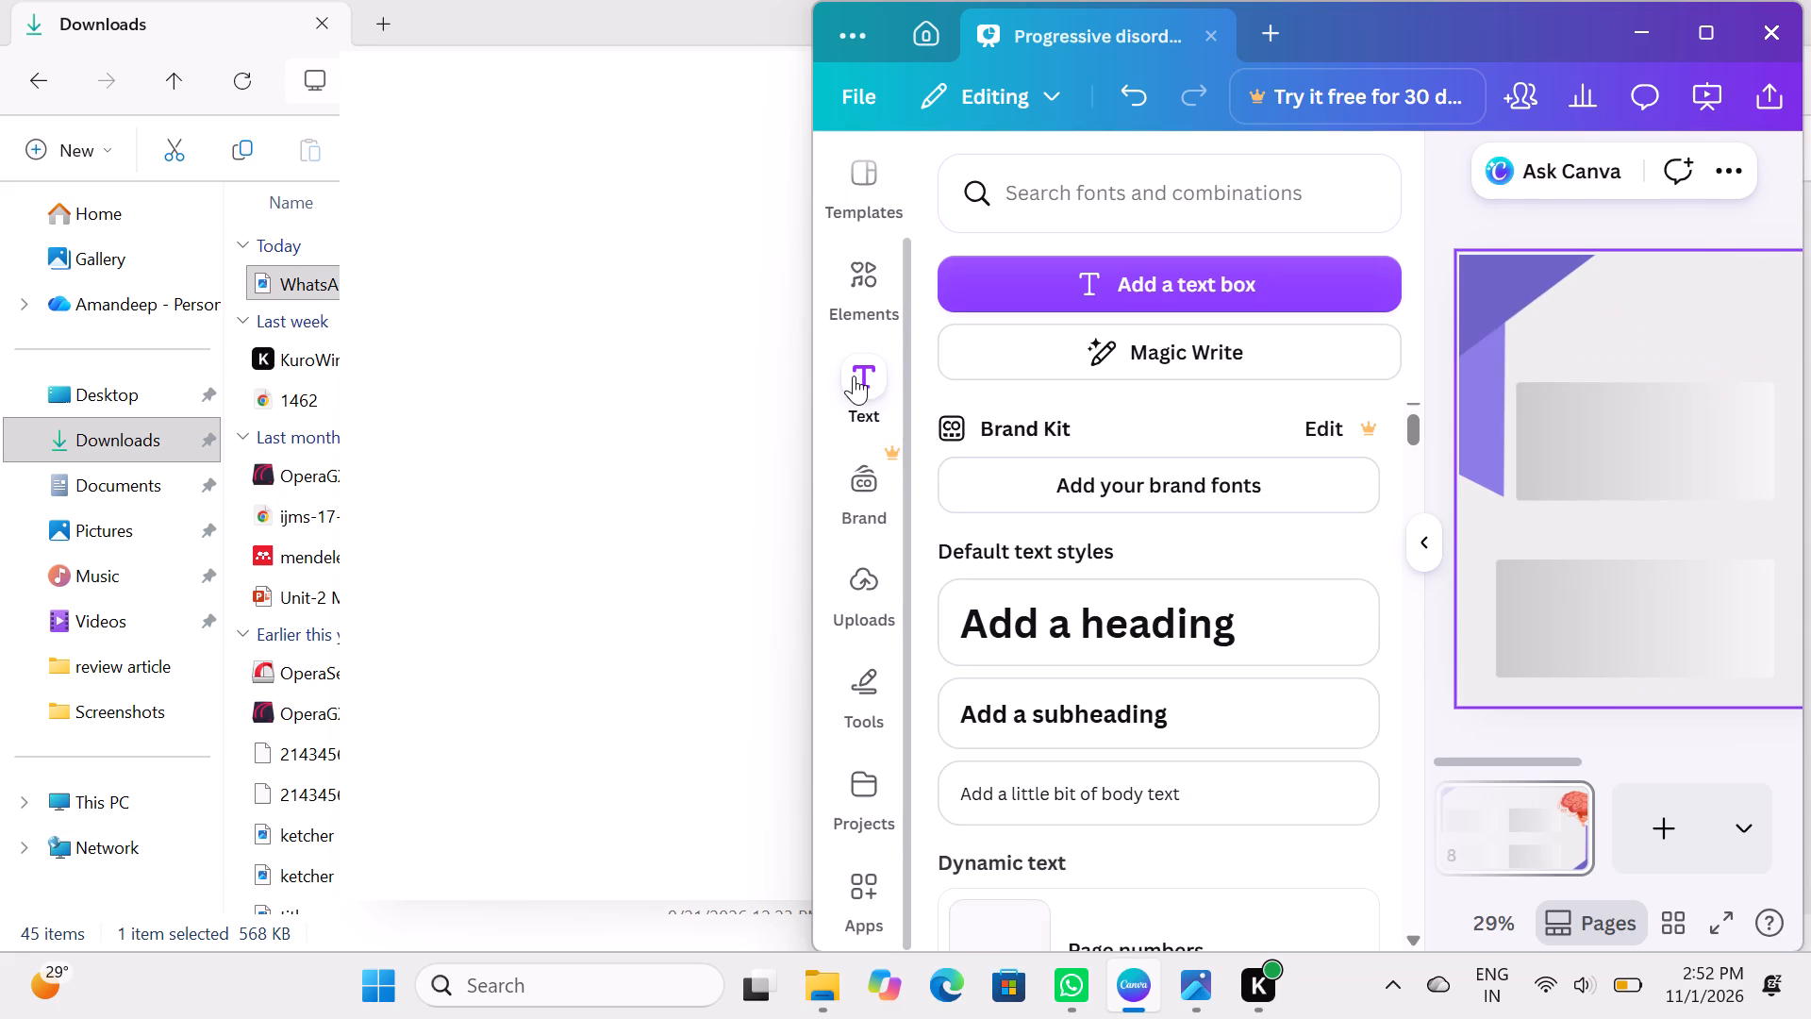
click(1080, 270)
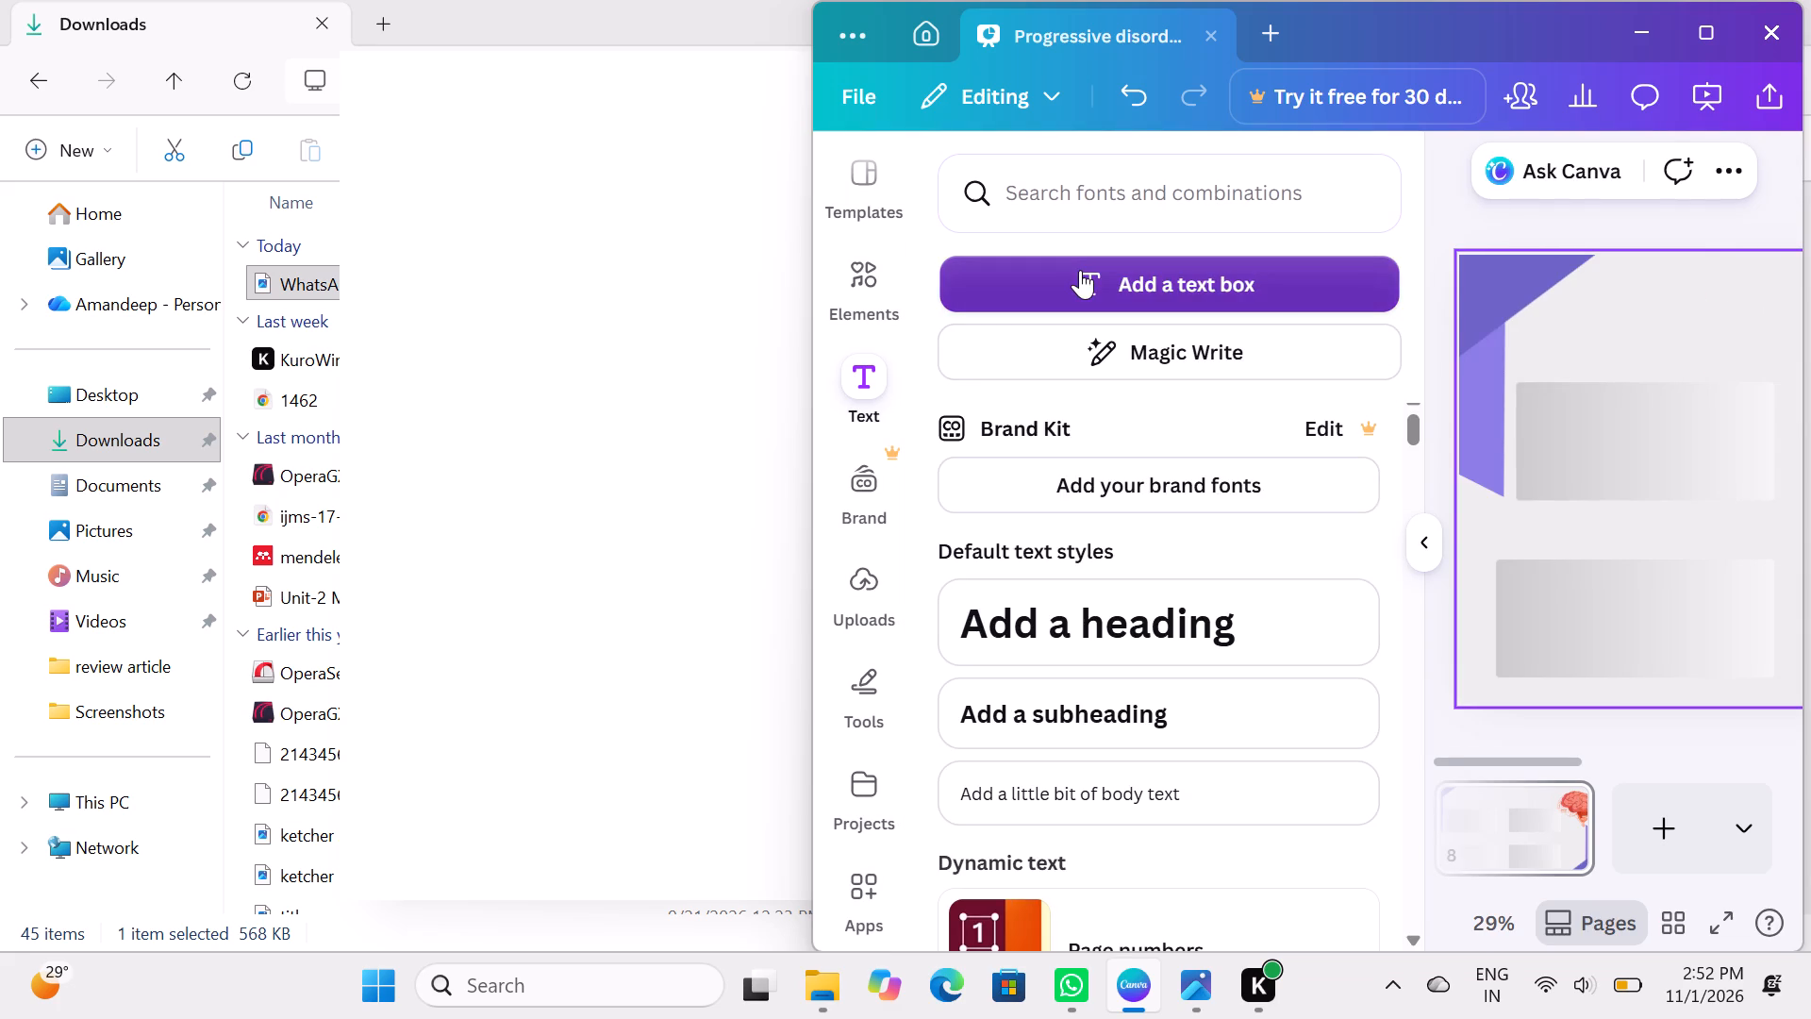
click(1421, 554)
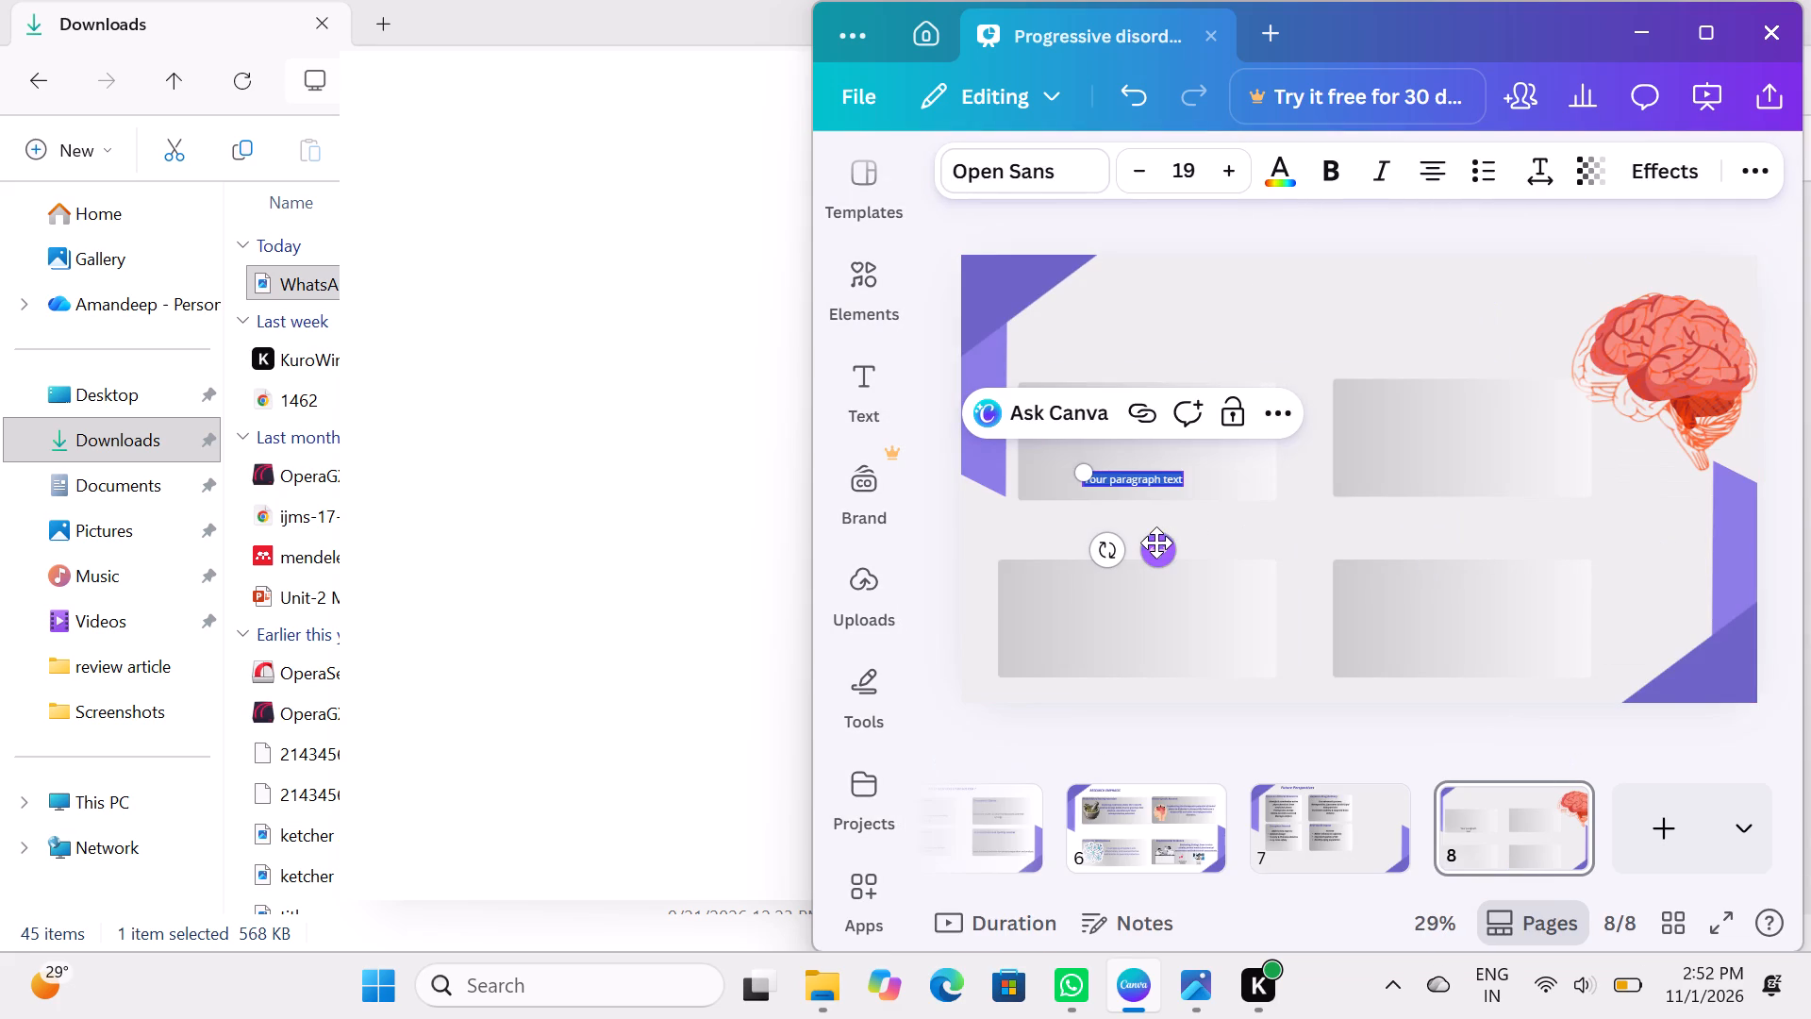
drag(1156, 543, 1283, 342)
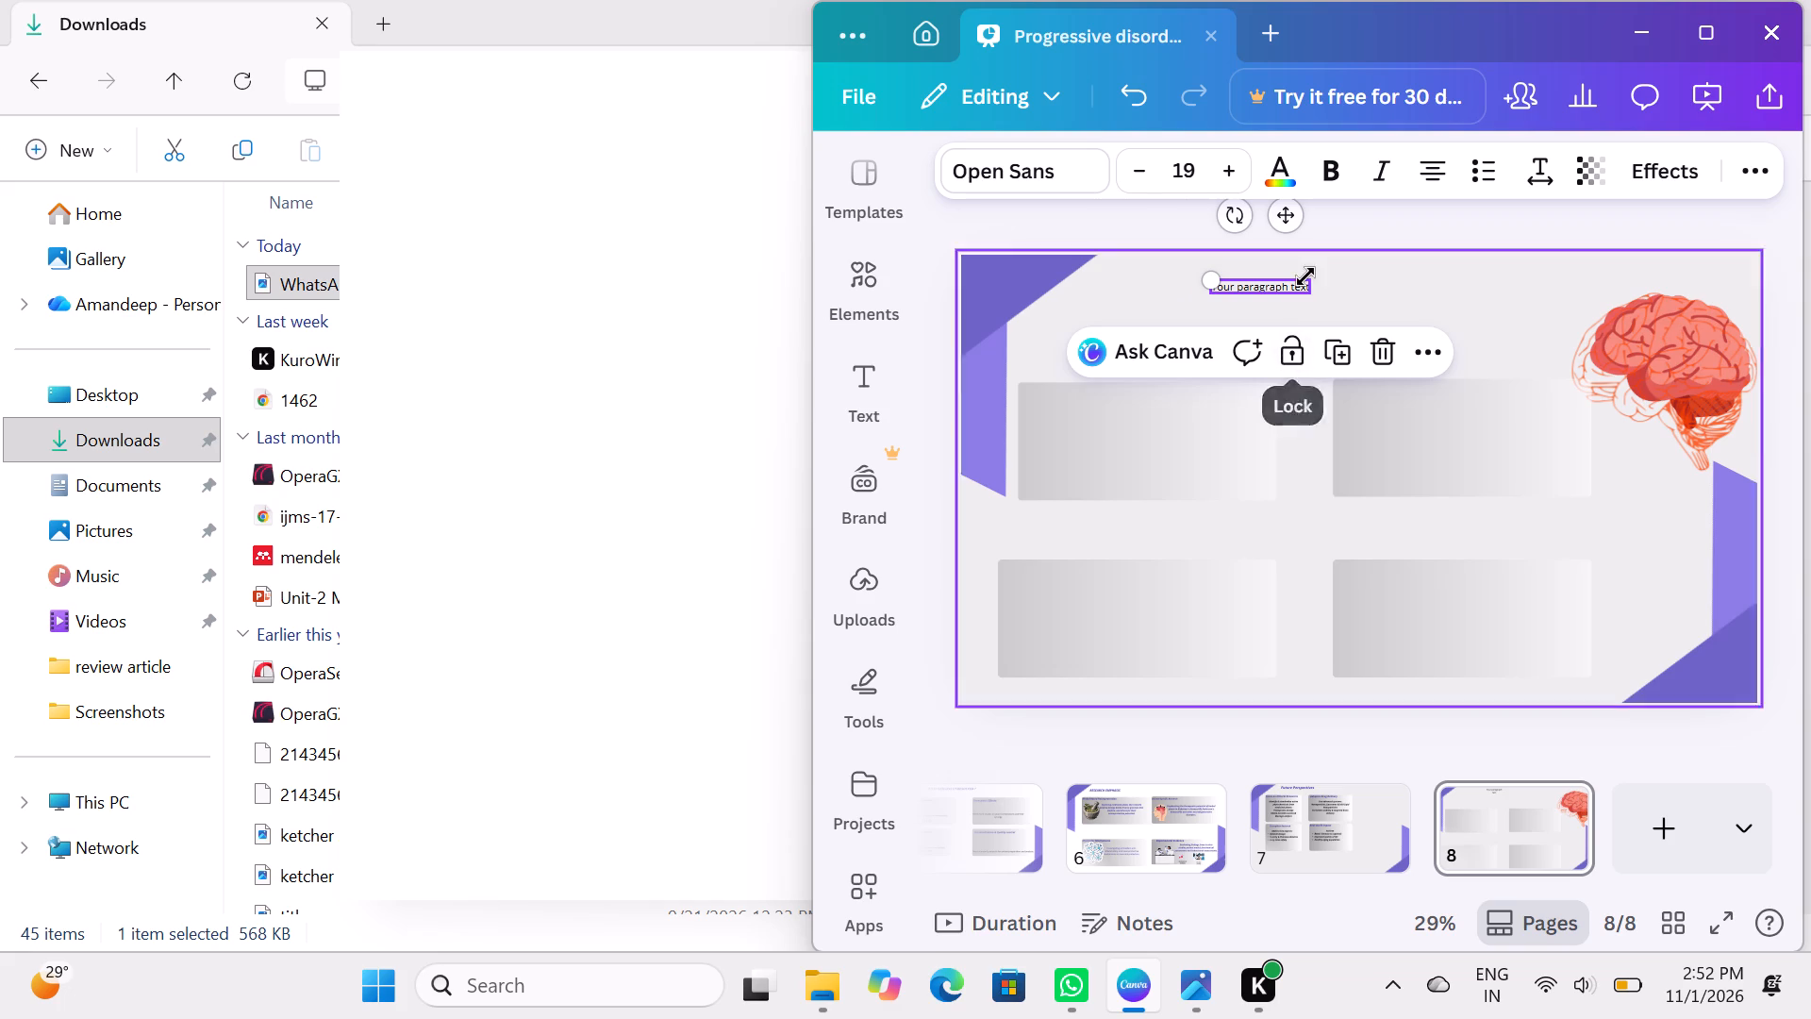
Replace the new text box's placeholder with the heading text "MECAHANISM OF ACTION".
click(1301, 281)
drag(1301, 281, 1309, 281)
key(BackSpace)
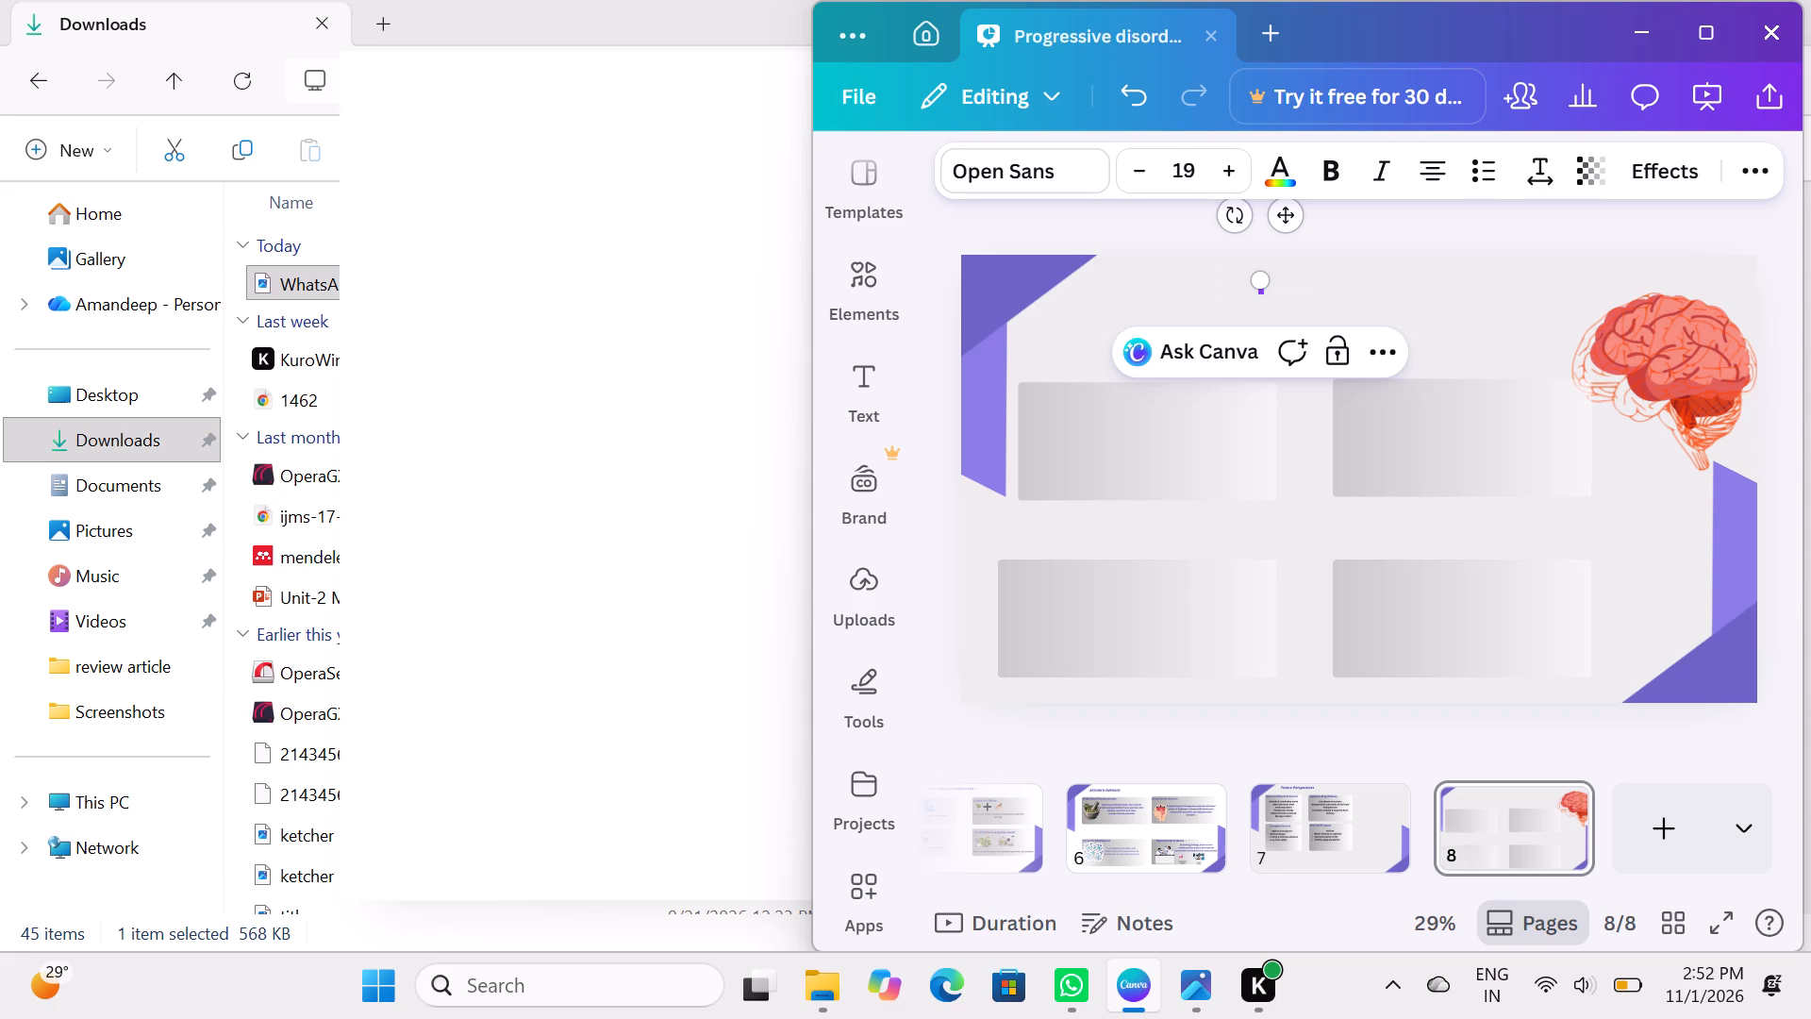
text(ME)
text(CAHNUS)
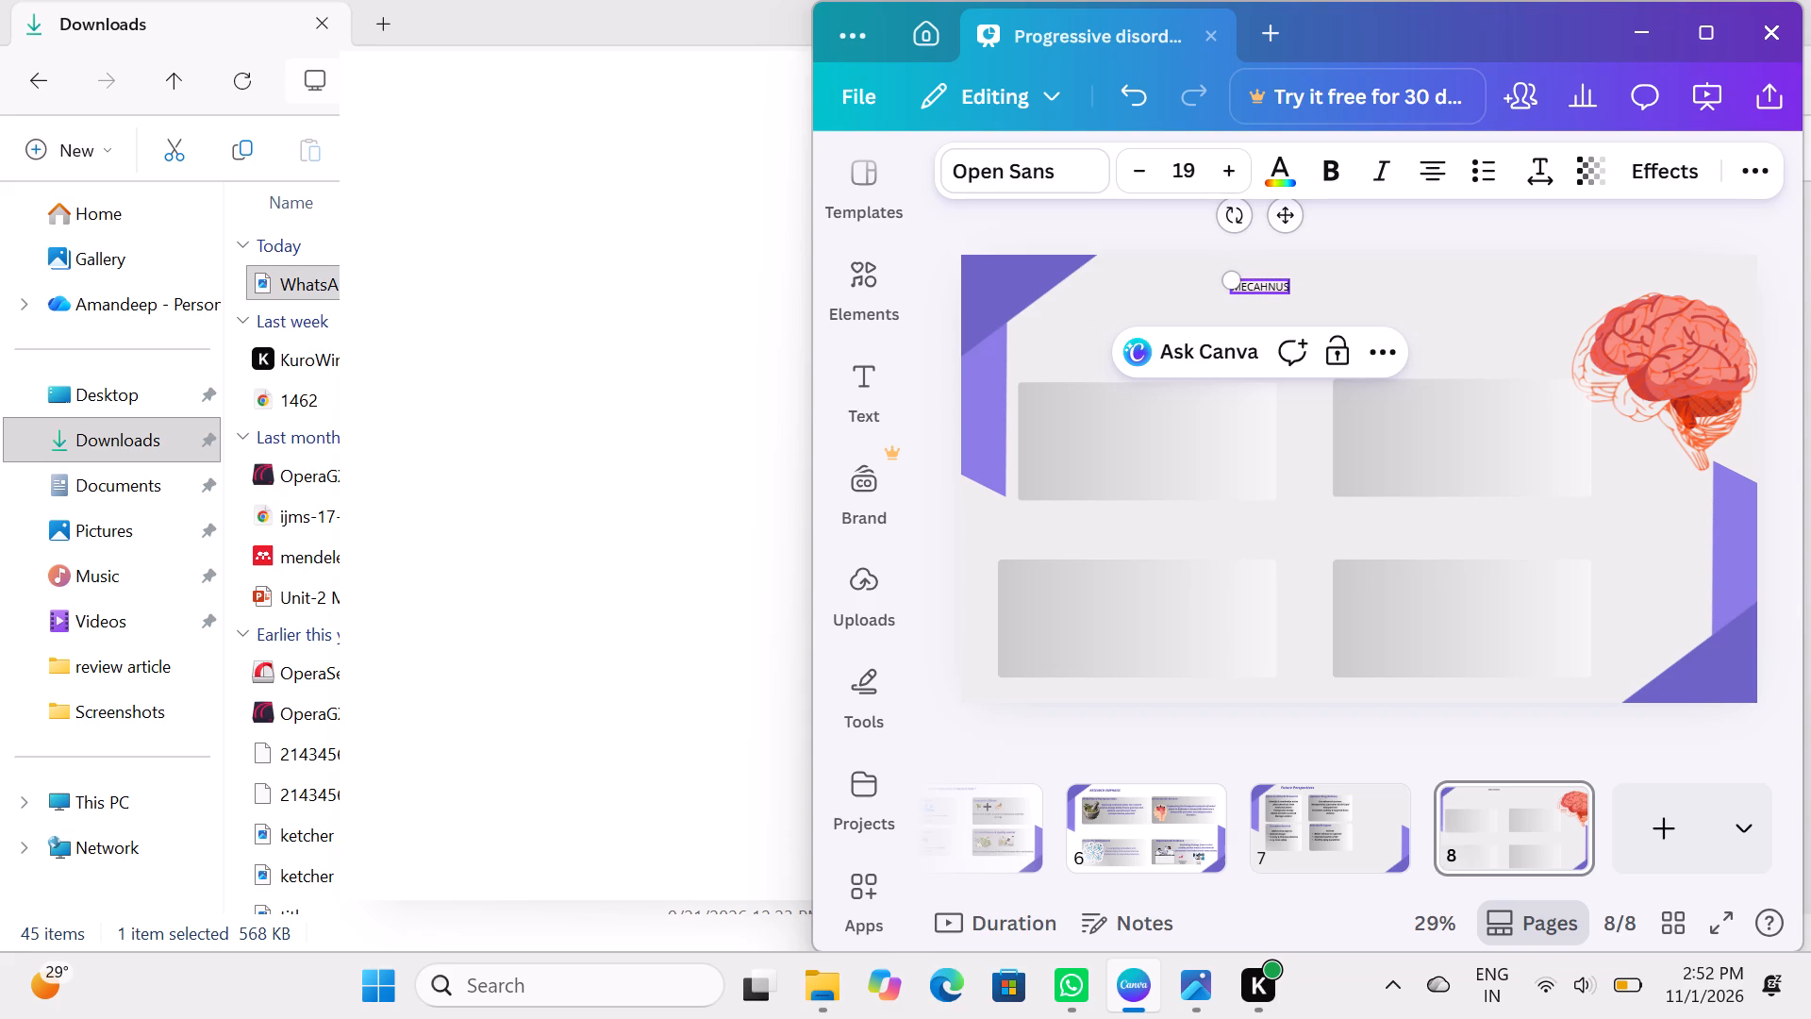
key(BackSpace)
key(BackSpace)
key(BackSpace)
text(ANISM)
key(space)
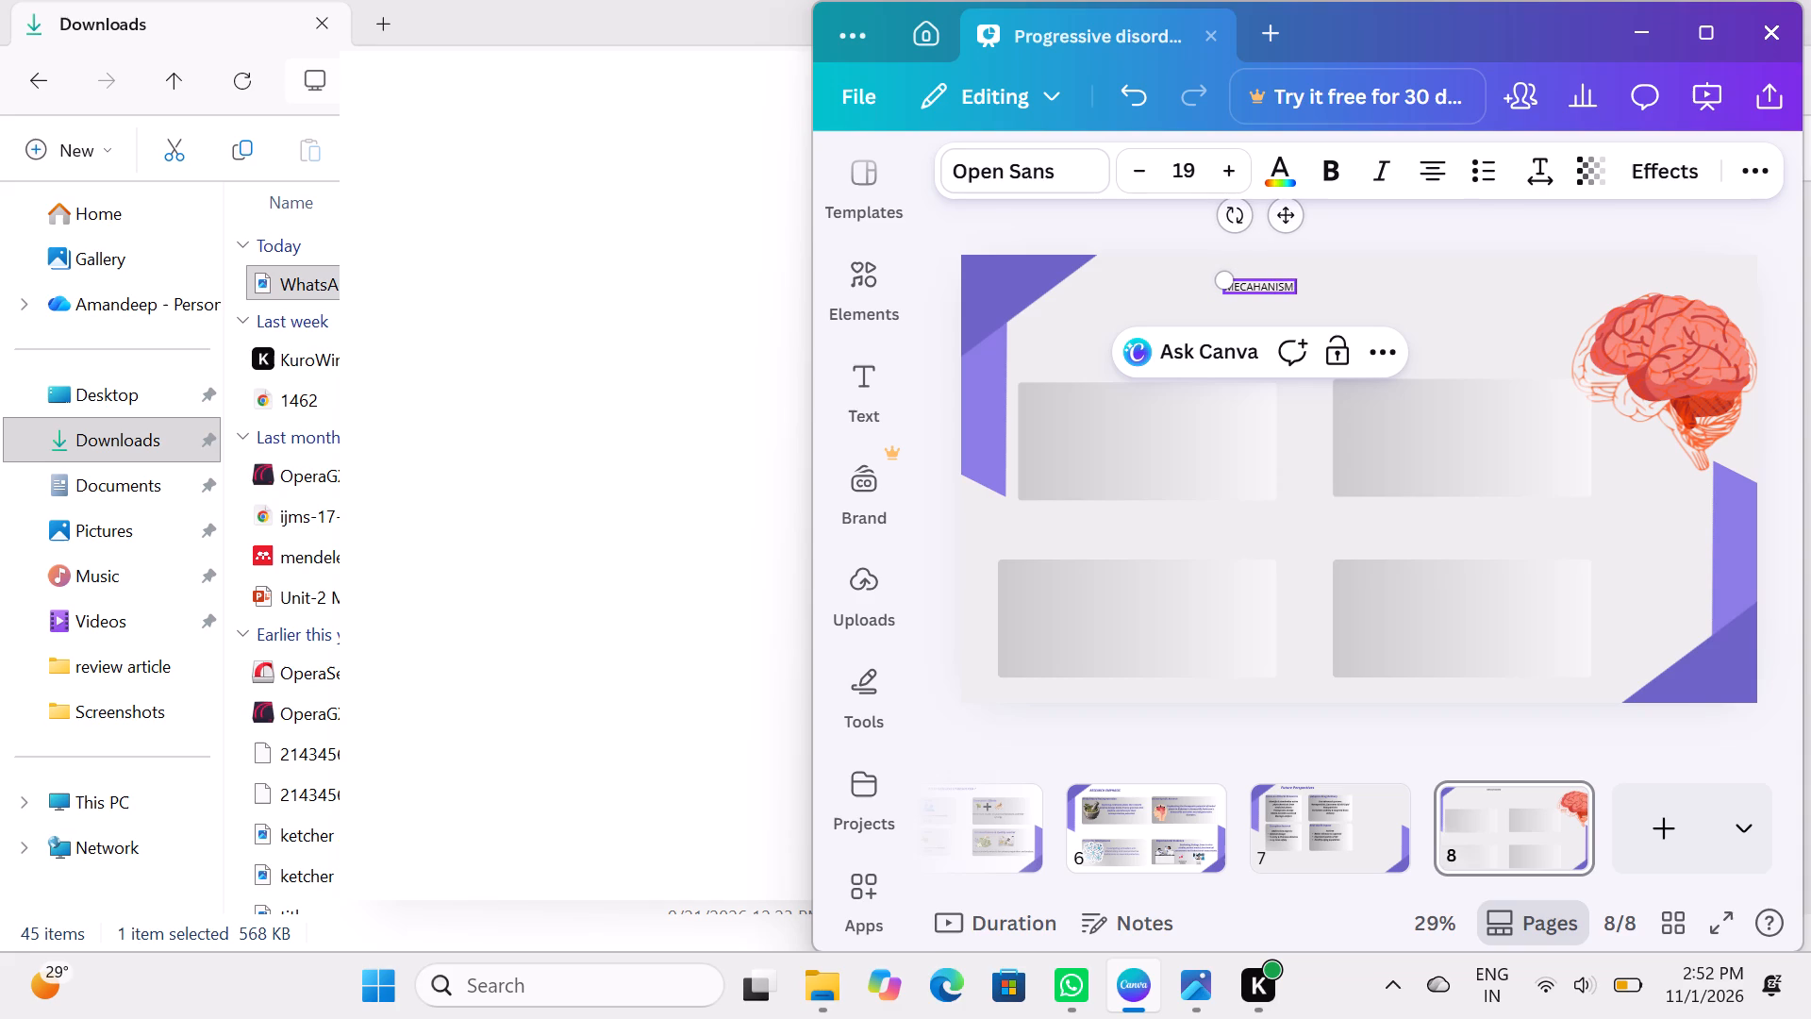
key(o)
text(F ACTION)
key(space)
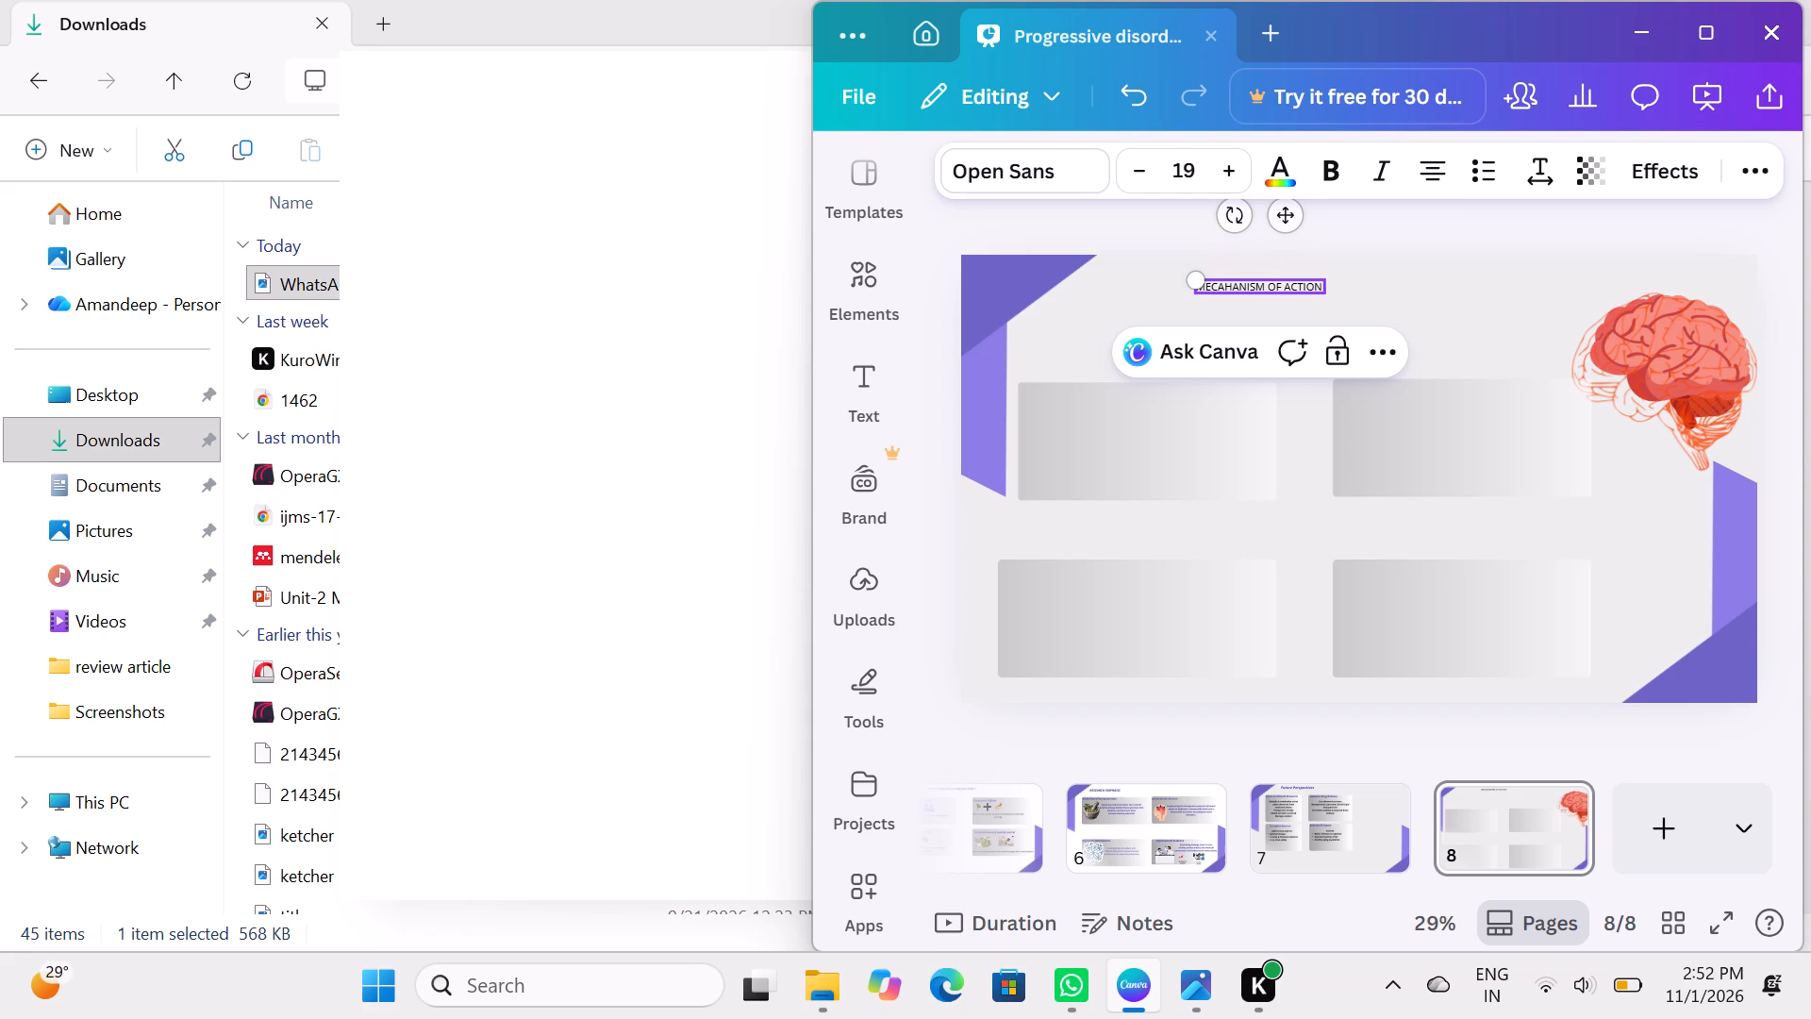
Format the page 8 heading at font size 24 in bold italic.
double_click(1224, 168)
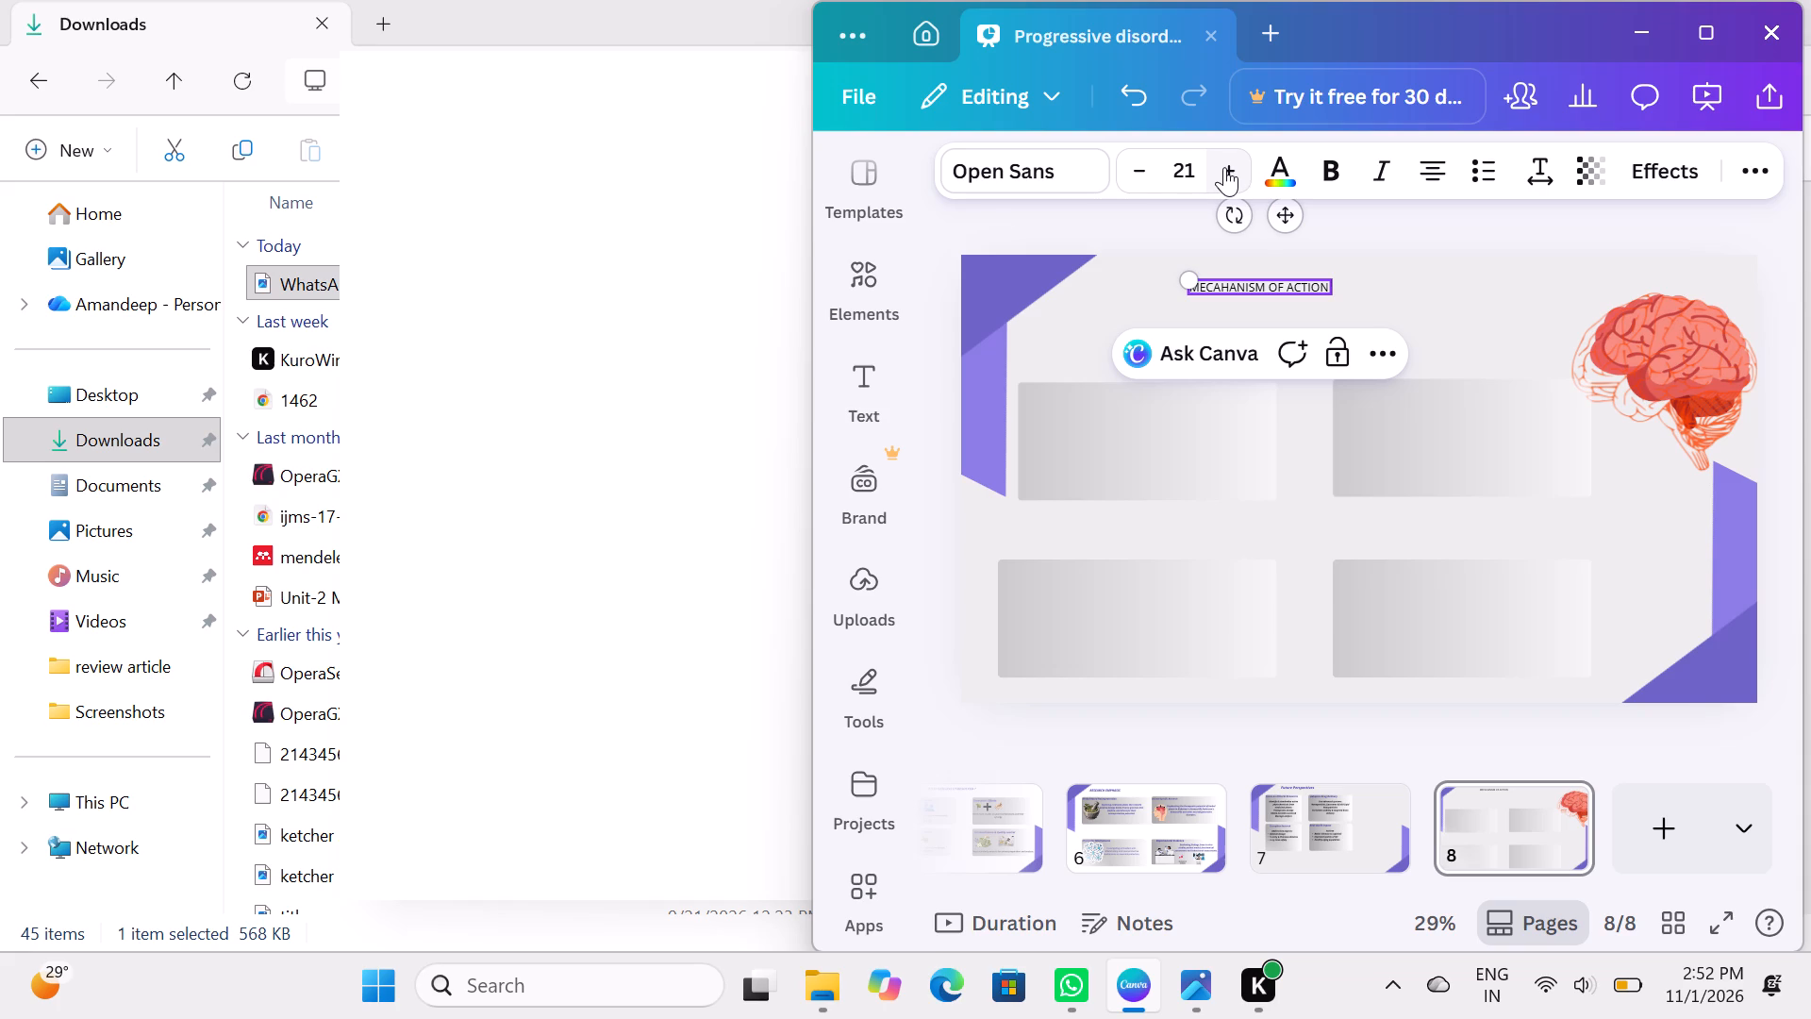
double_click(1224, 167)
click(1224, 167)
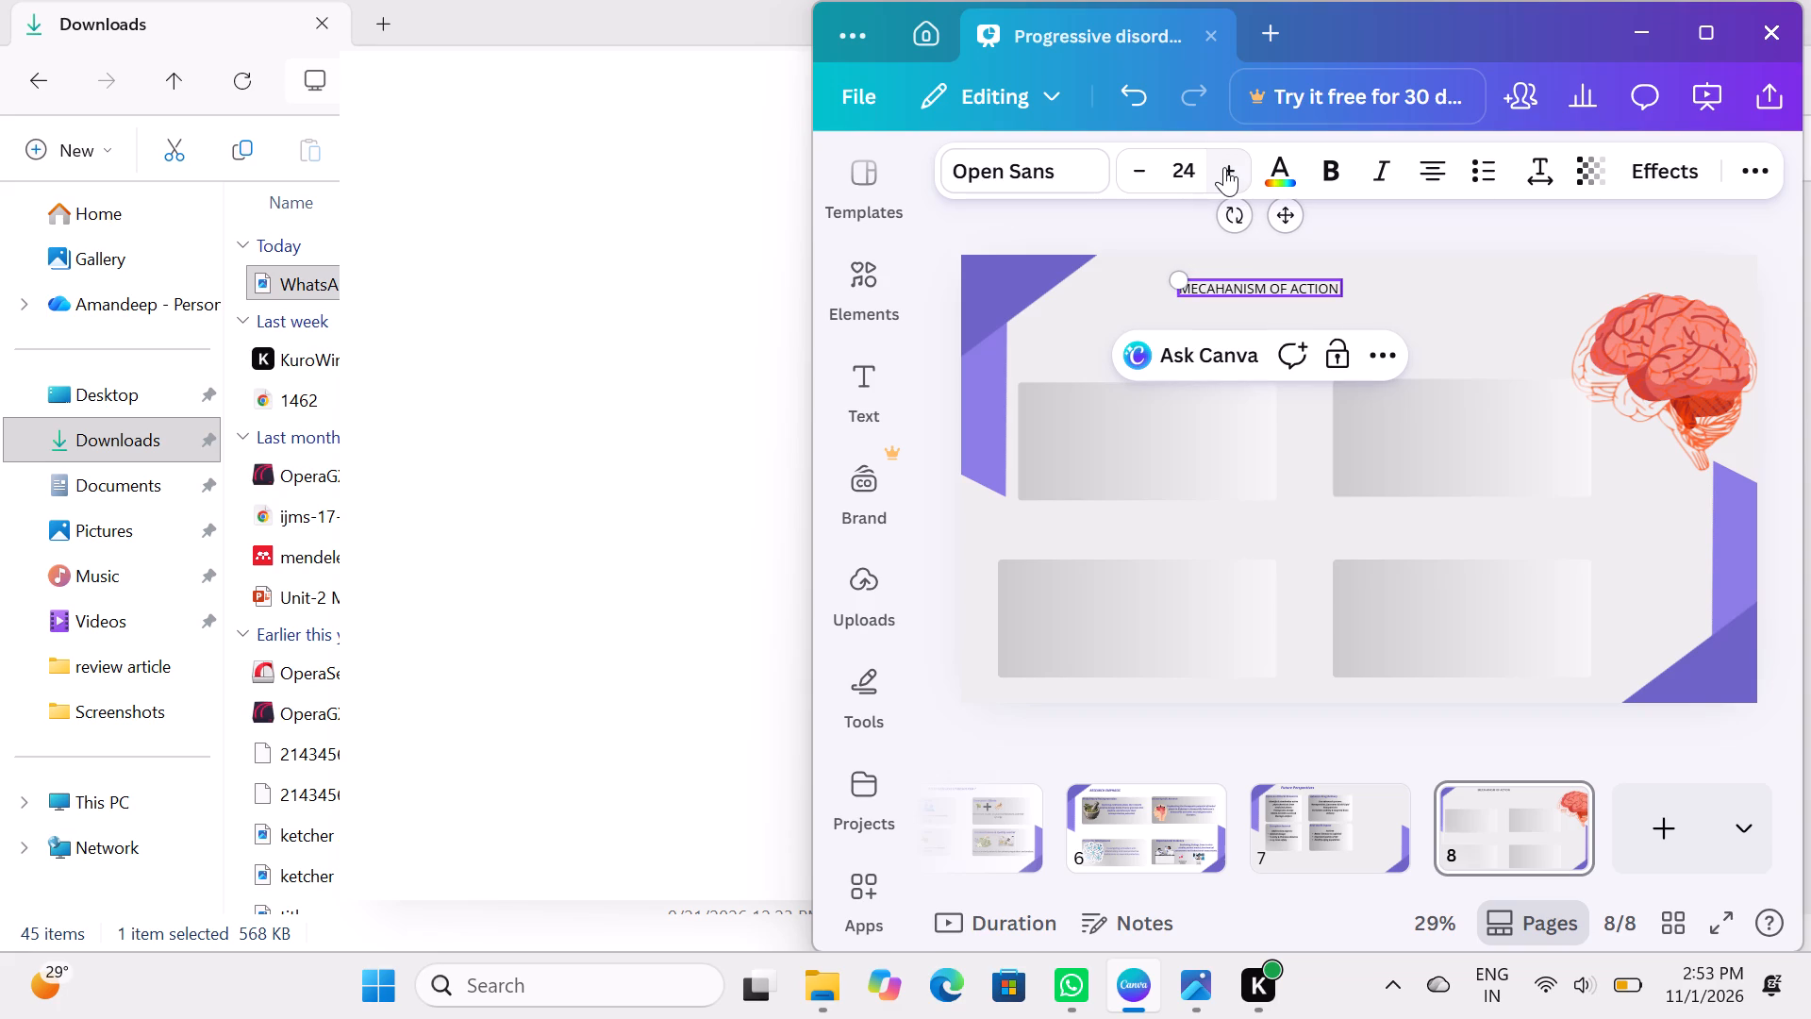
click(1331, 178)
click(1444, 323)
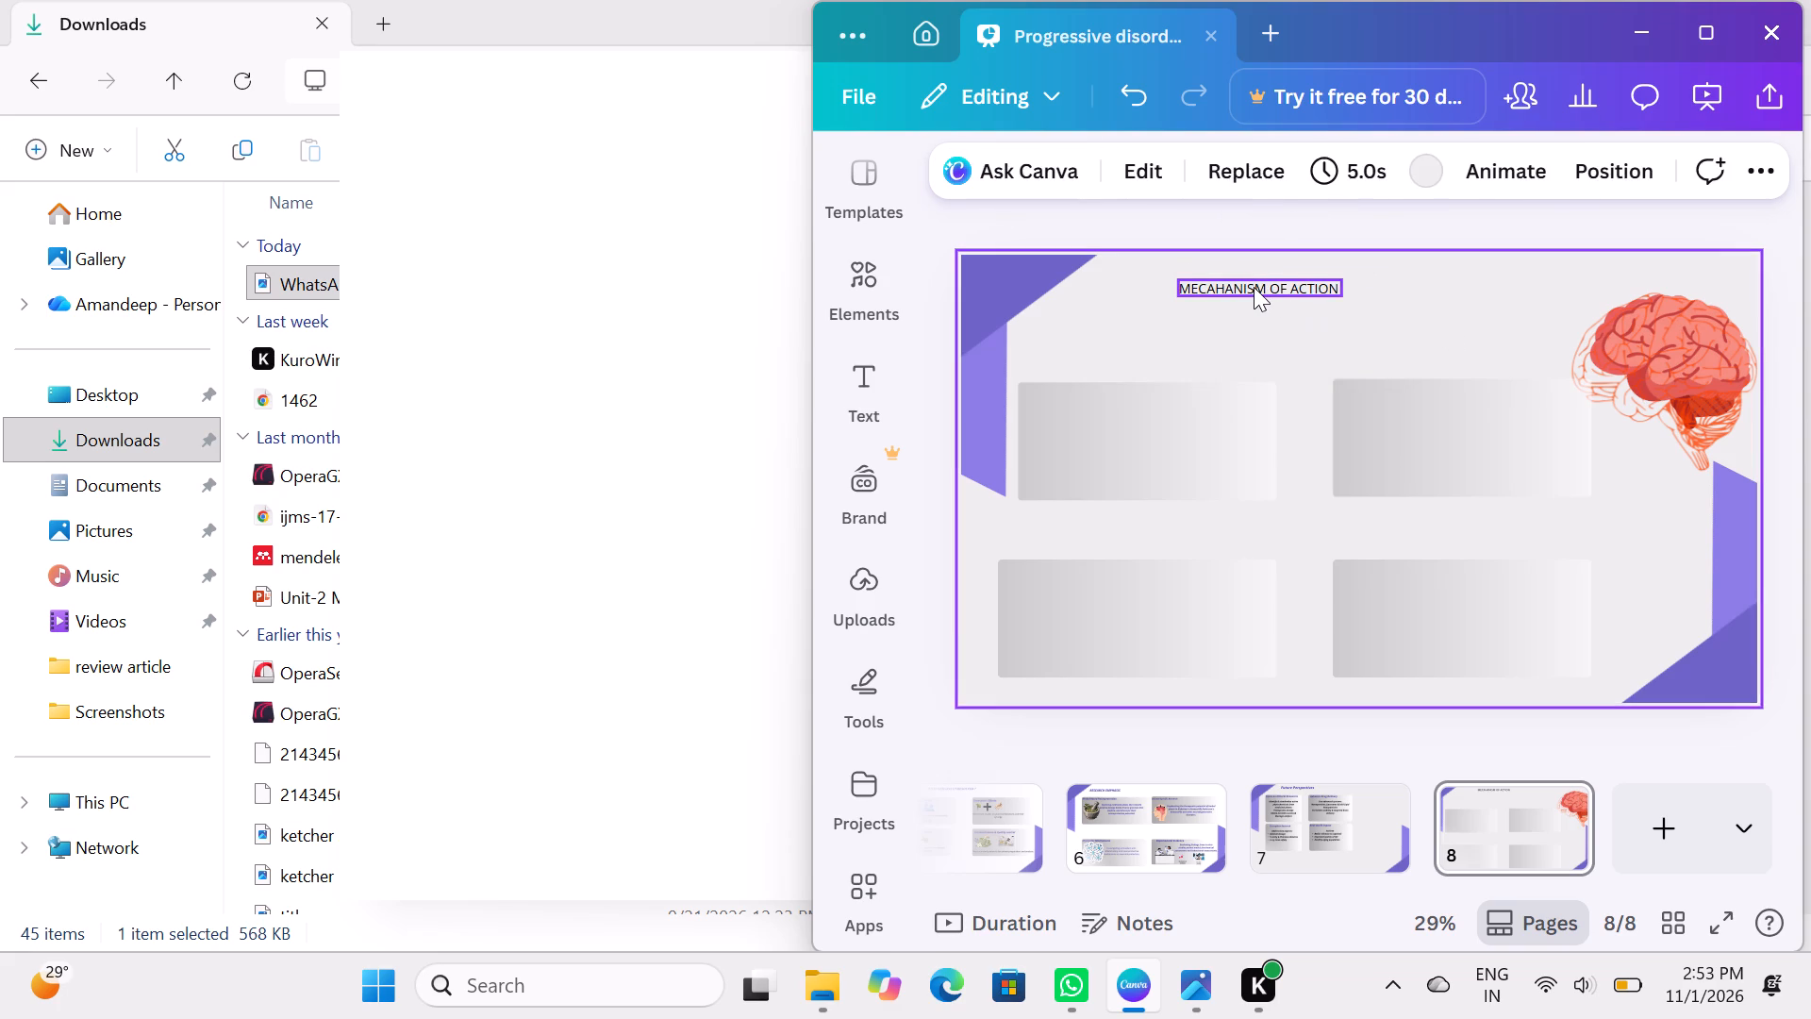
click(1253, 286)
click(1330, 175)
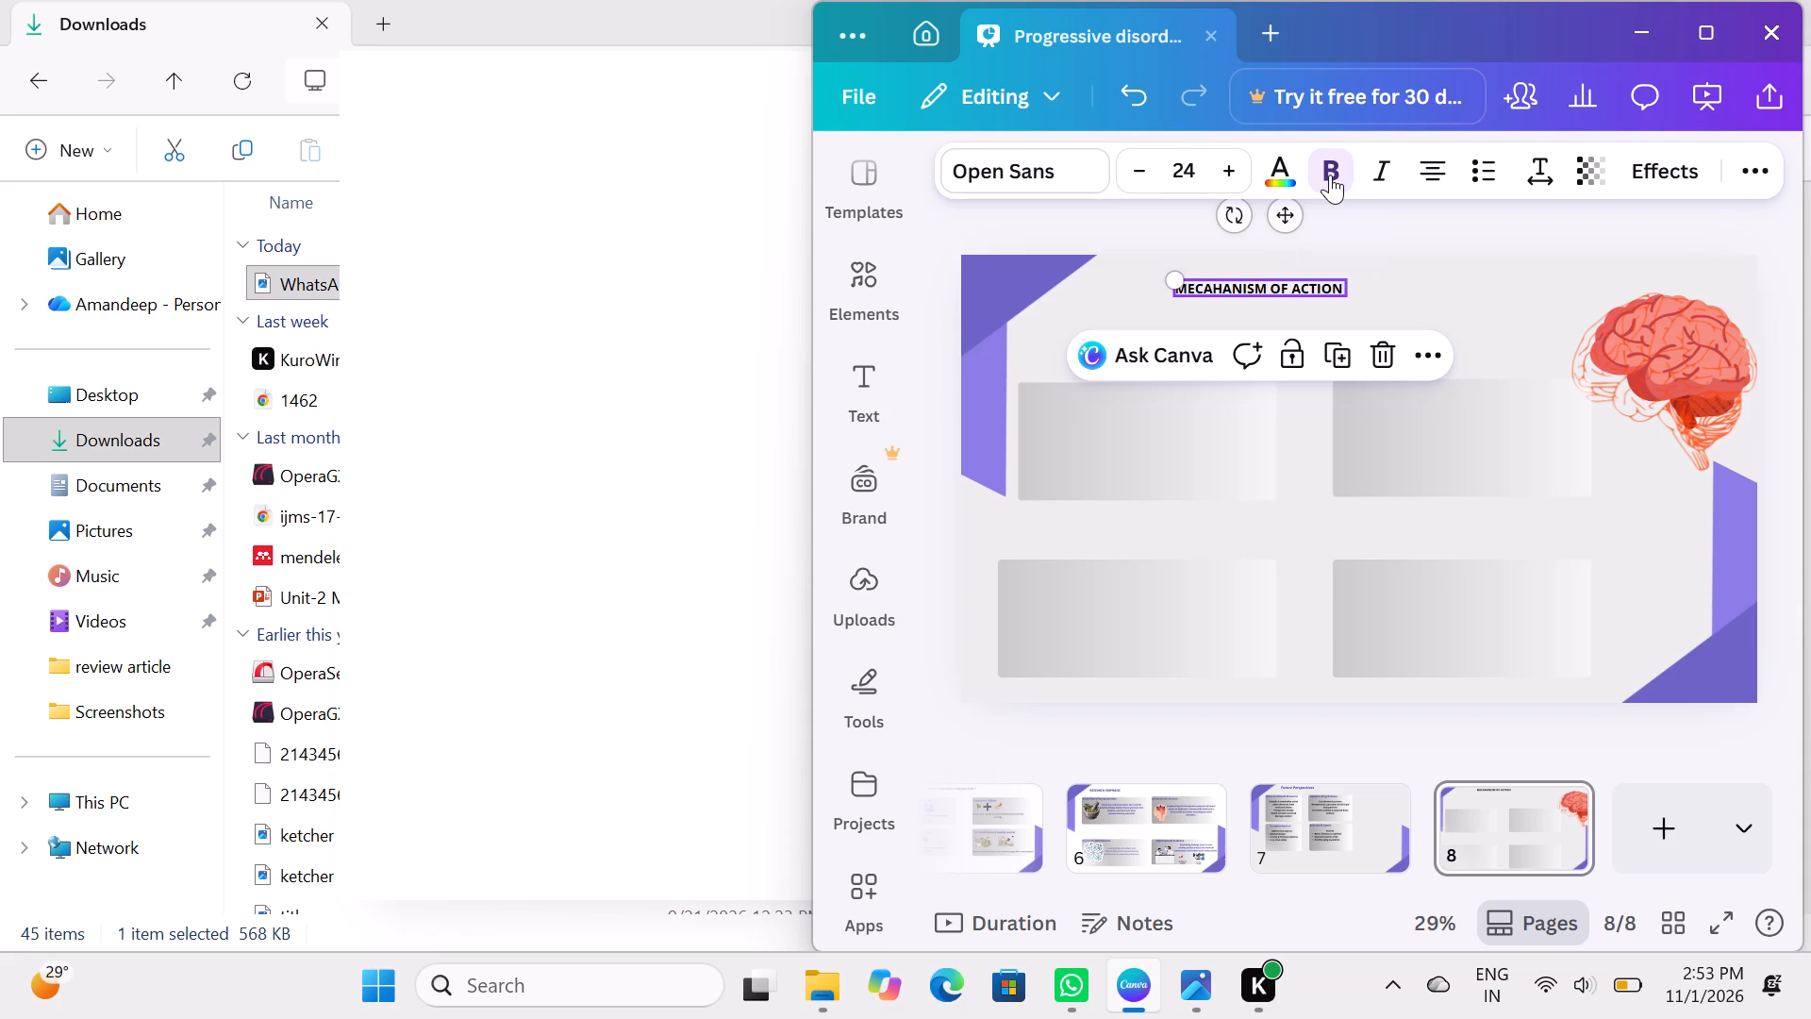
click(1387, 168)
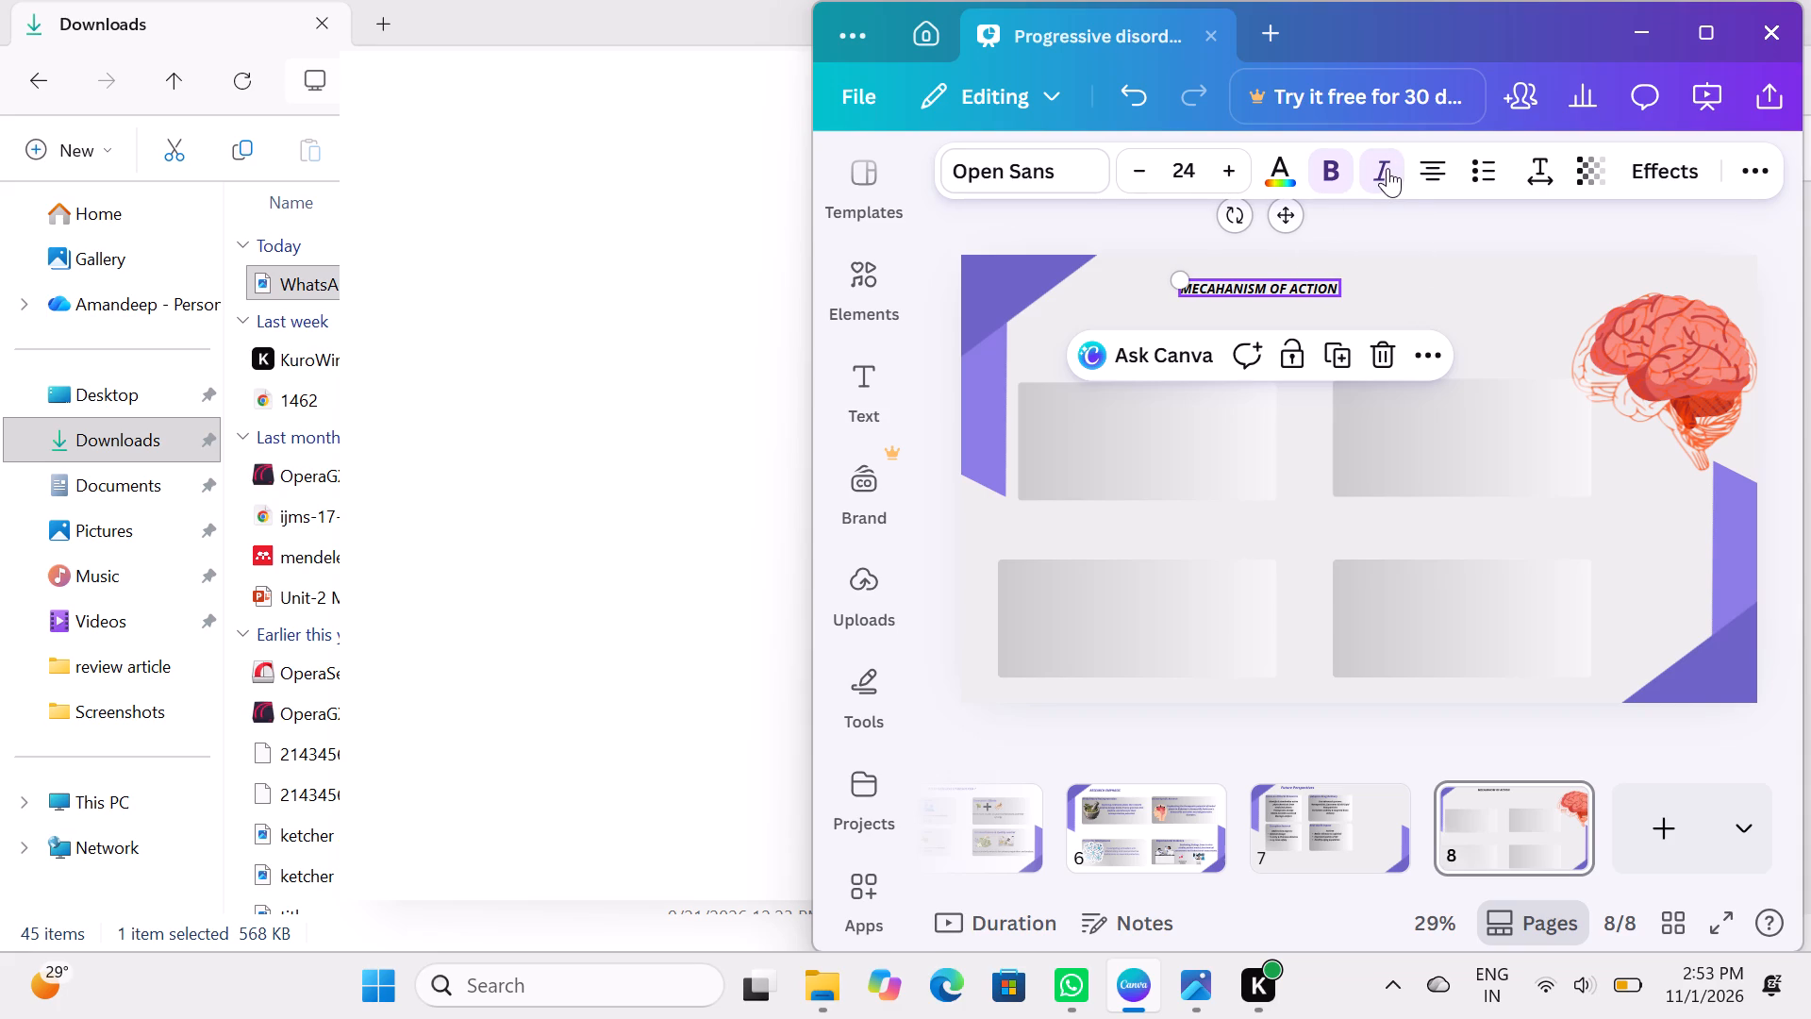
click(1464, 288)
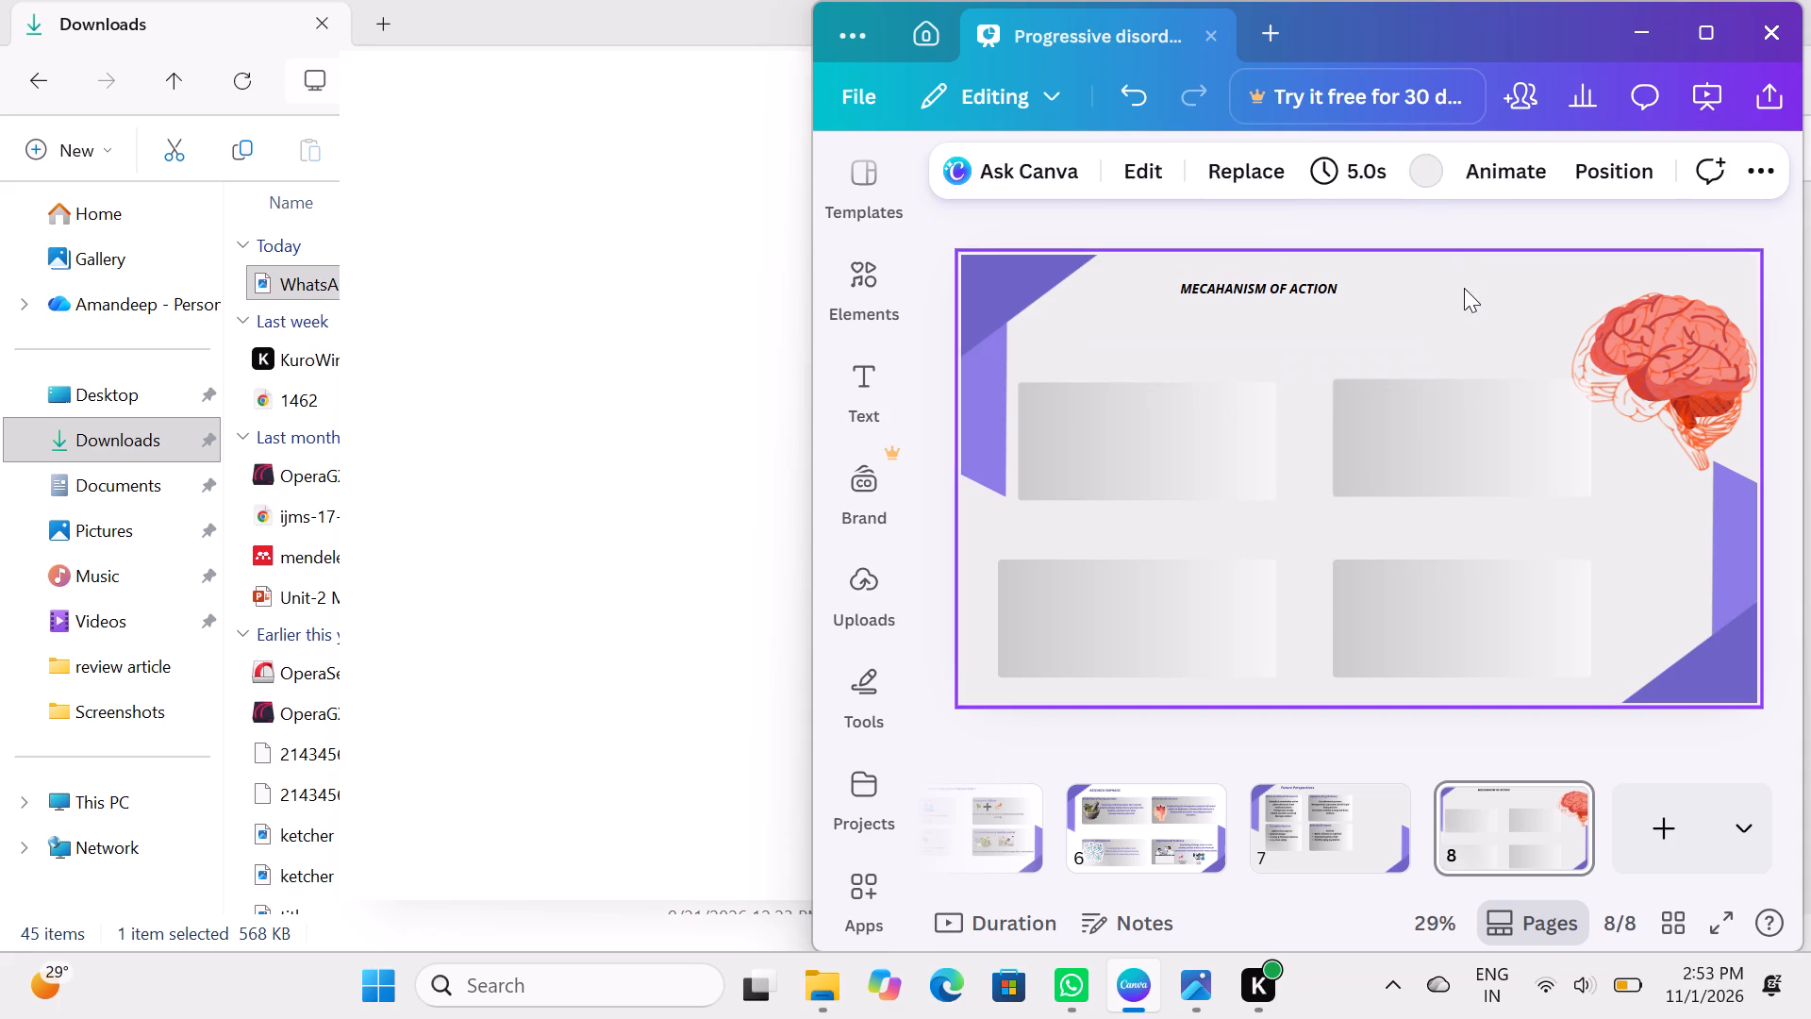
Correct the heading's spelling to "MECHANISM OF ACTION".
click(1314, 290)
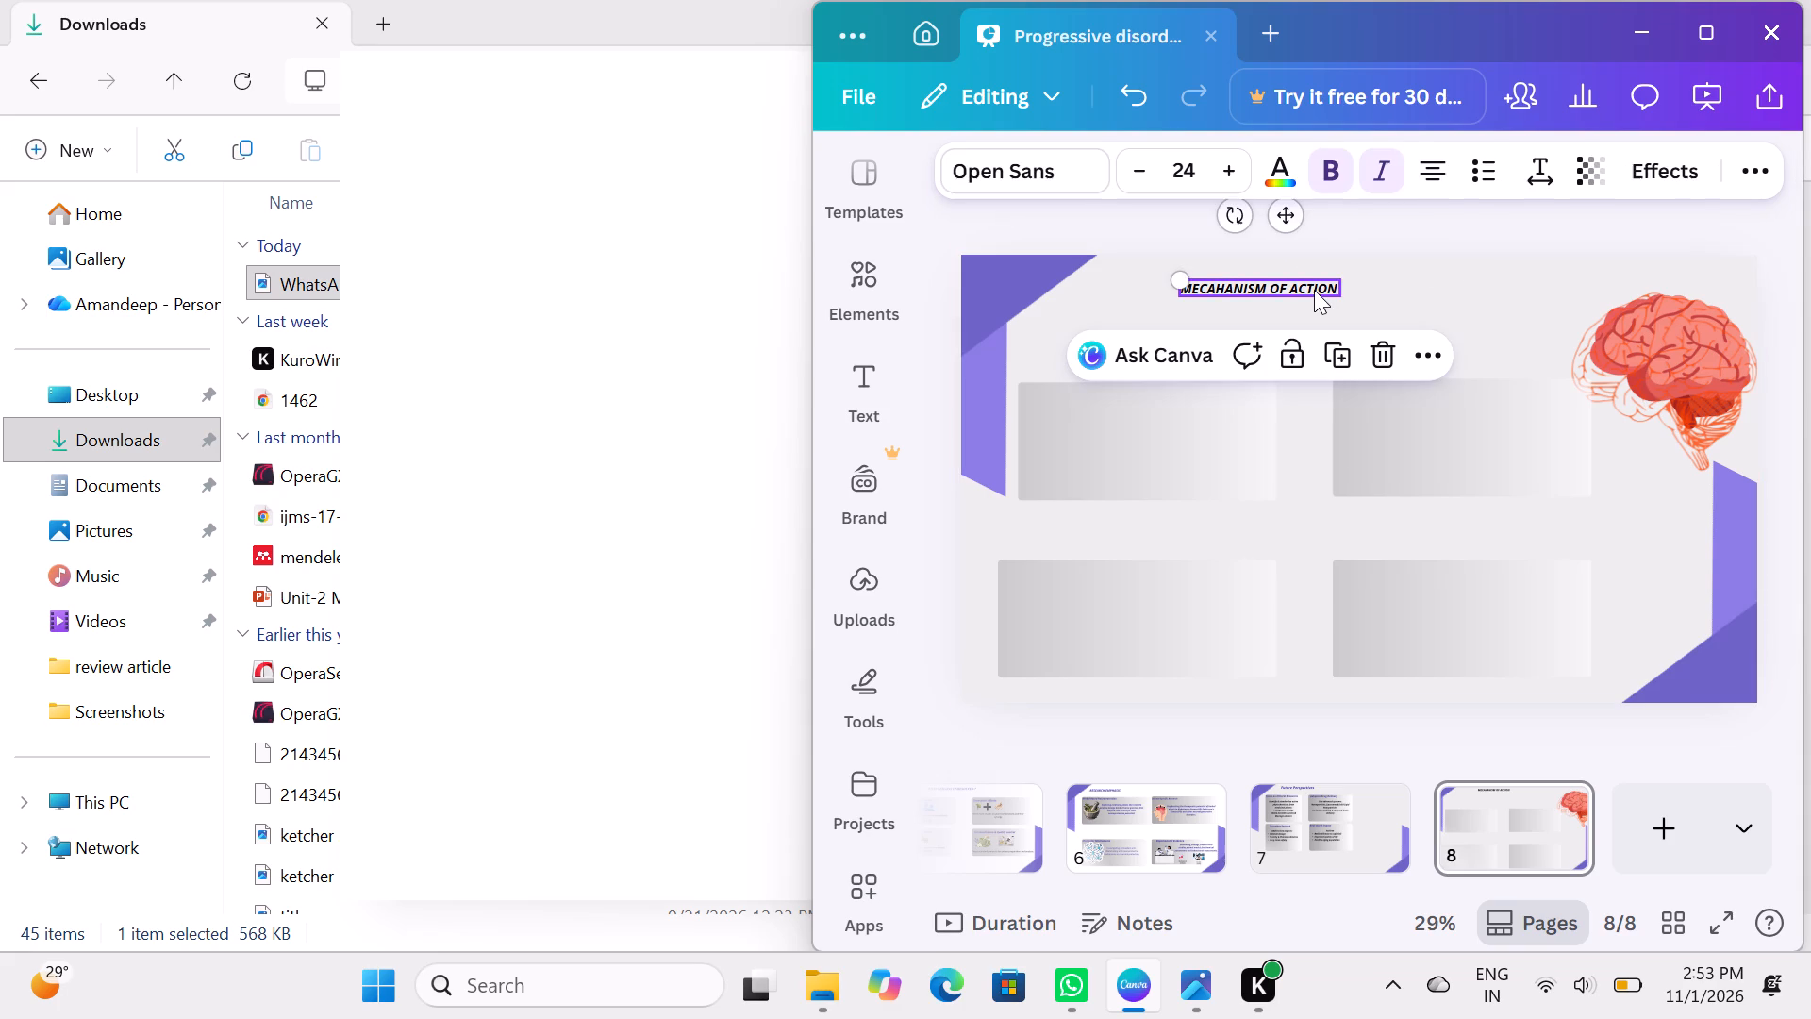
click(1214, 288)
key(BackSpace)
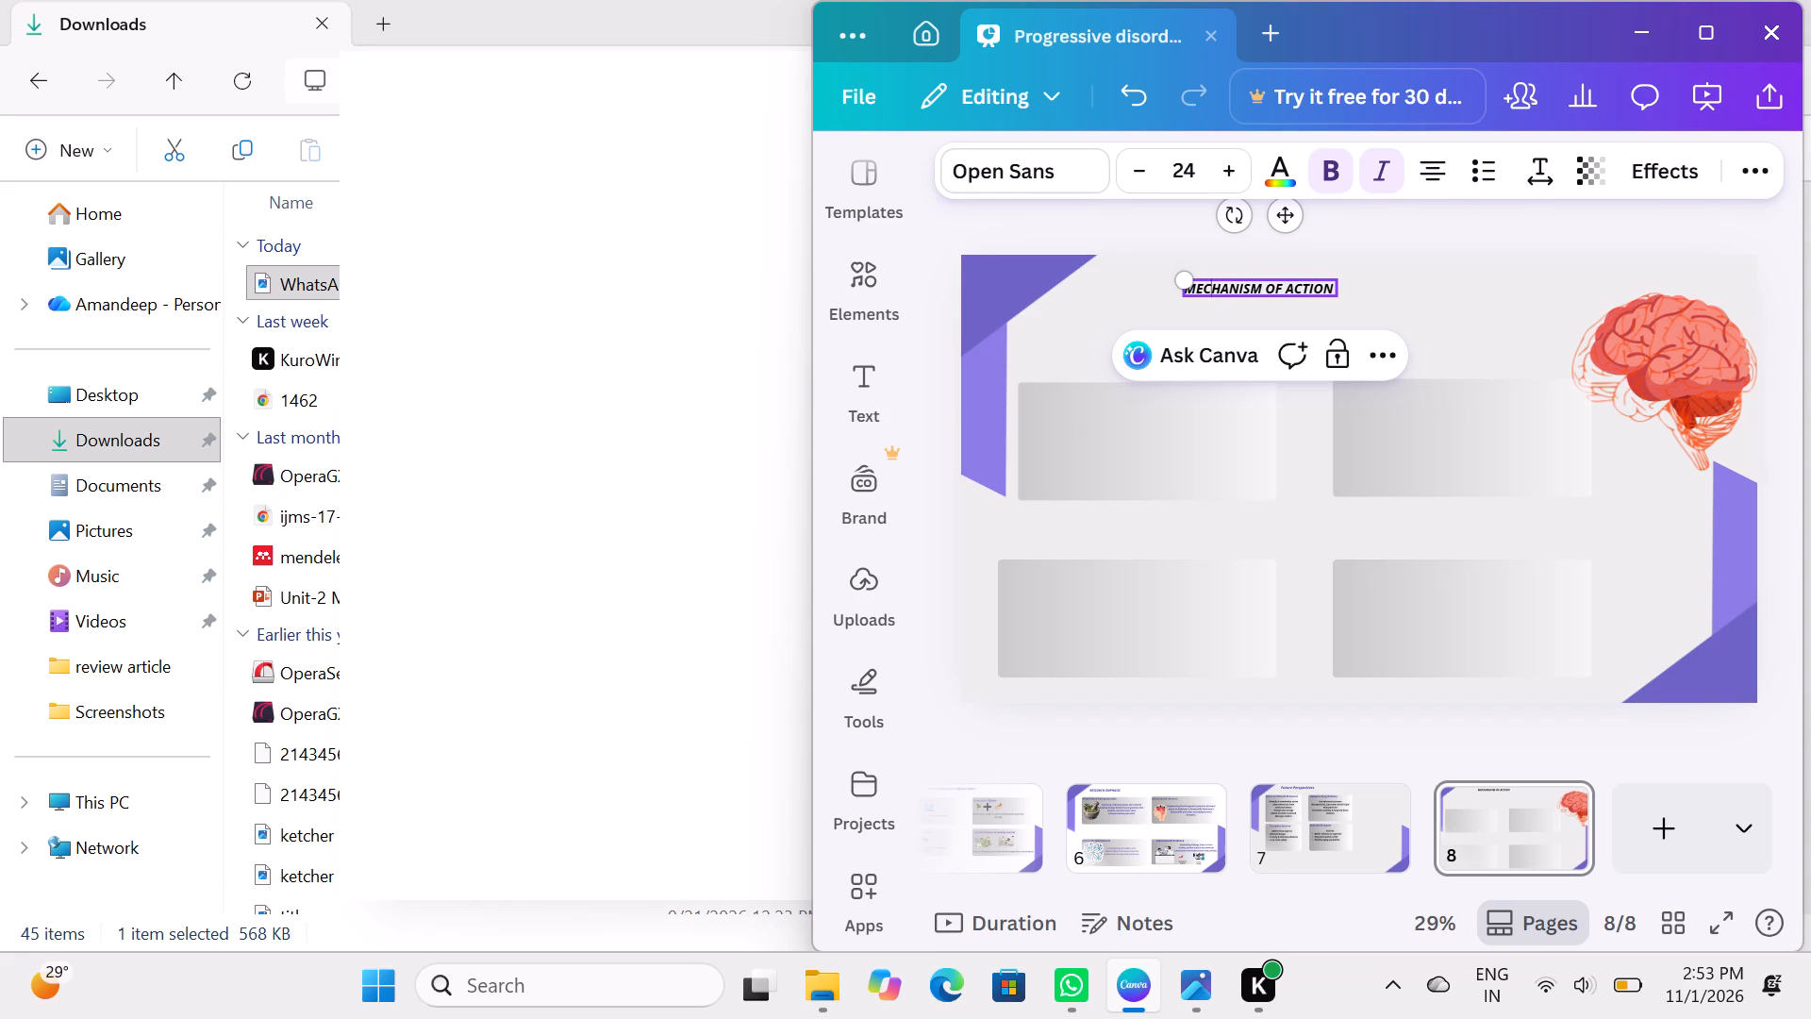
Set the MECHANISM OF ACTION heading's font size to 29.
triple_click(1240, 157)
click(1240, 157)
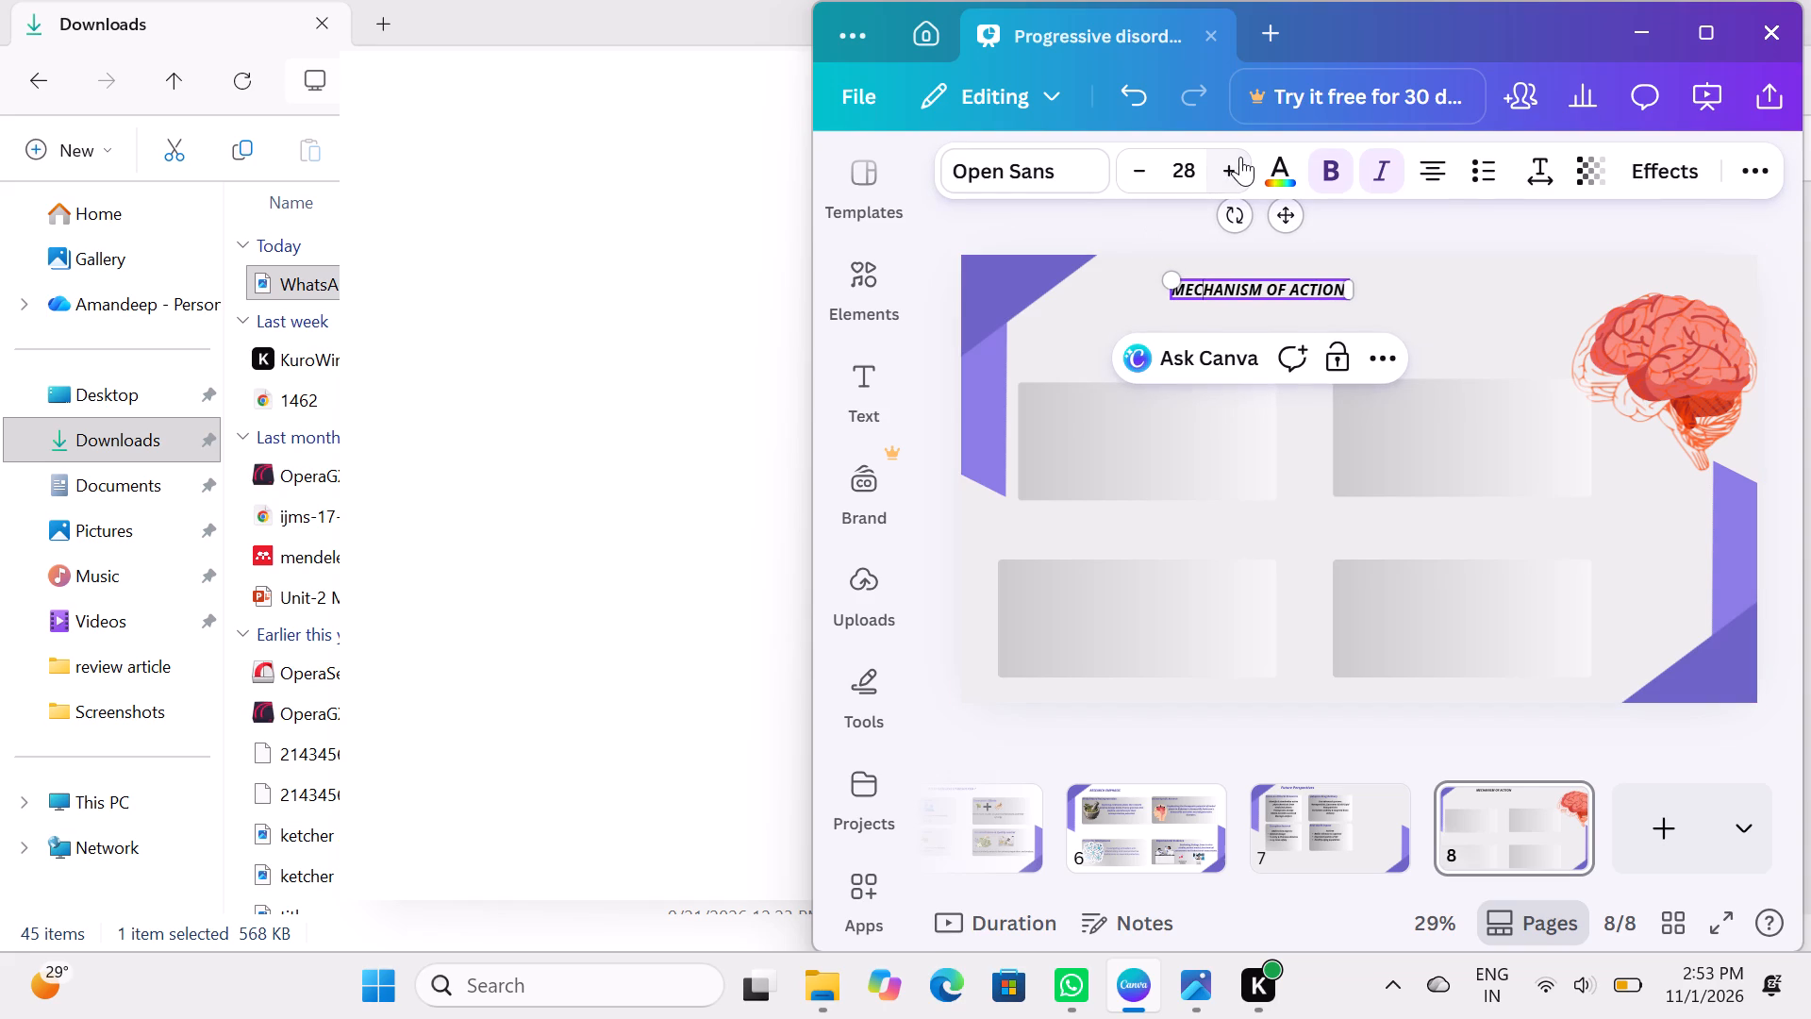
click(1240, 157)
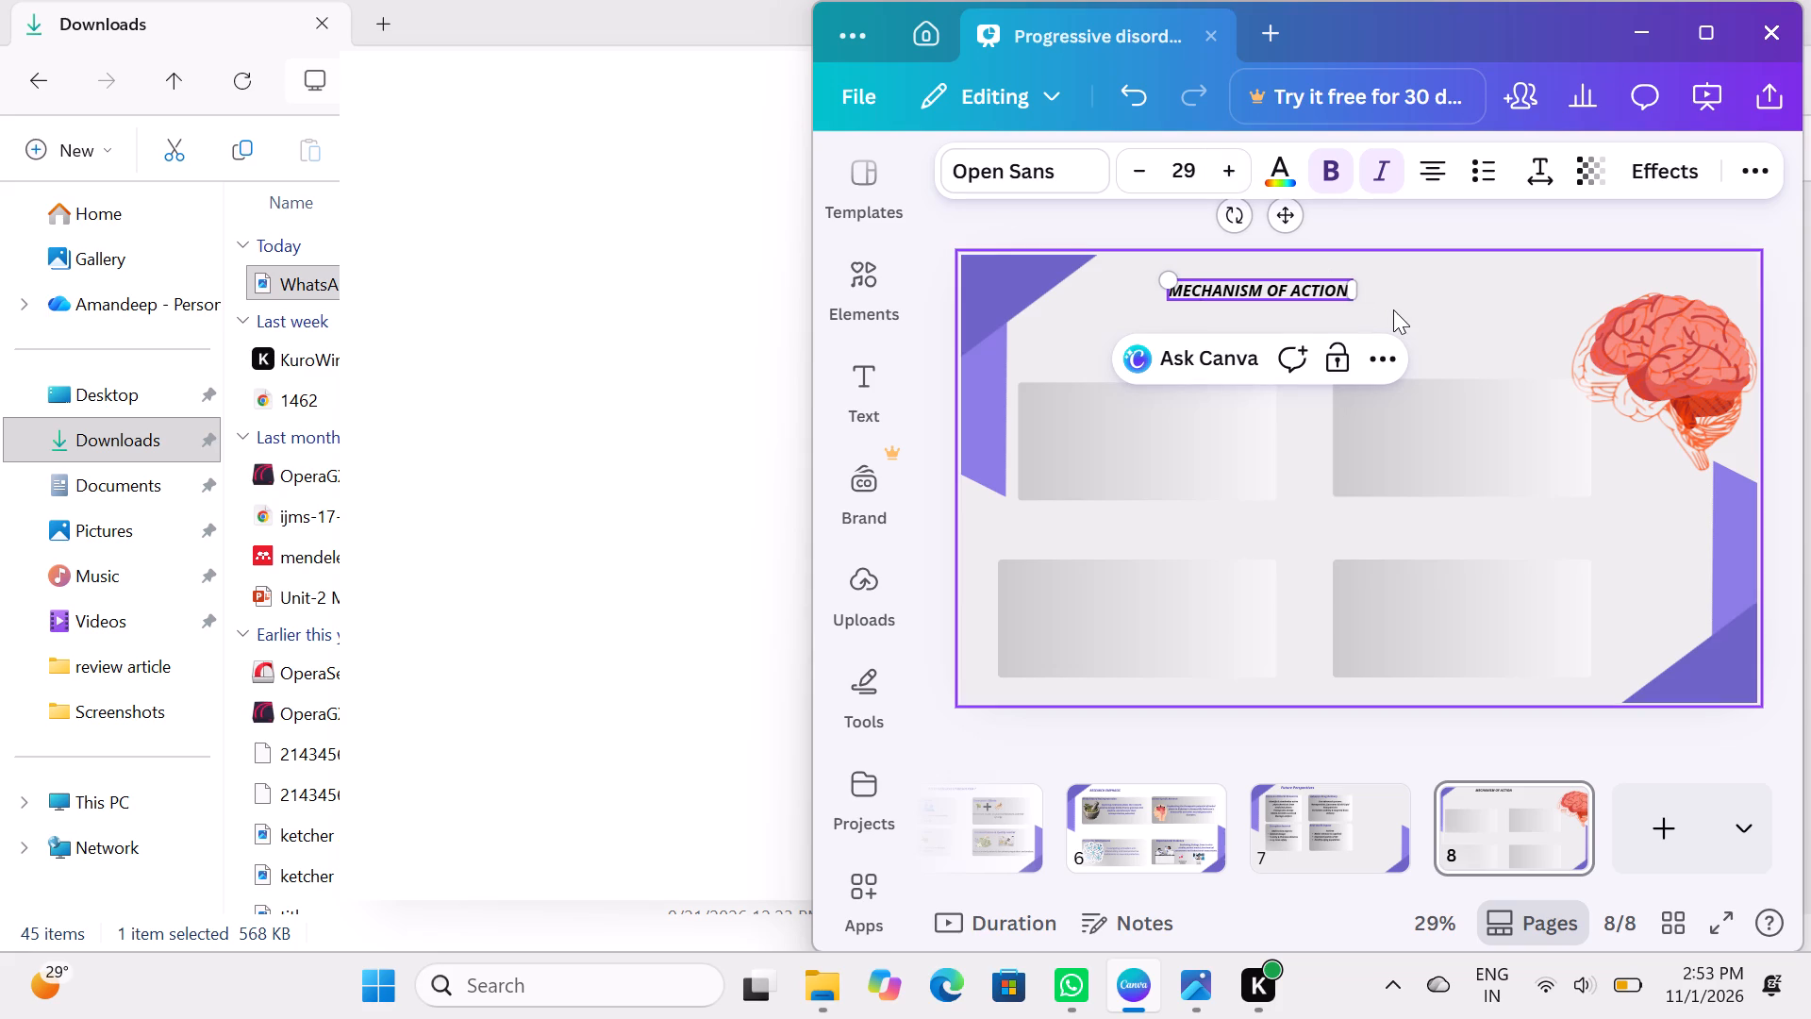
click(1395, 309)
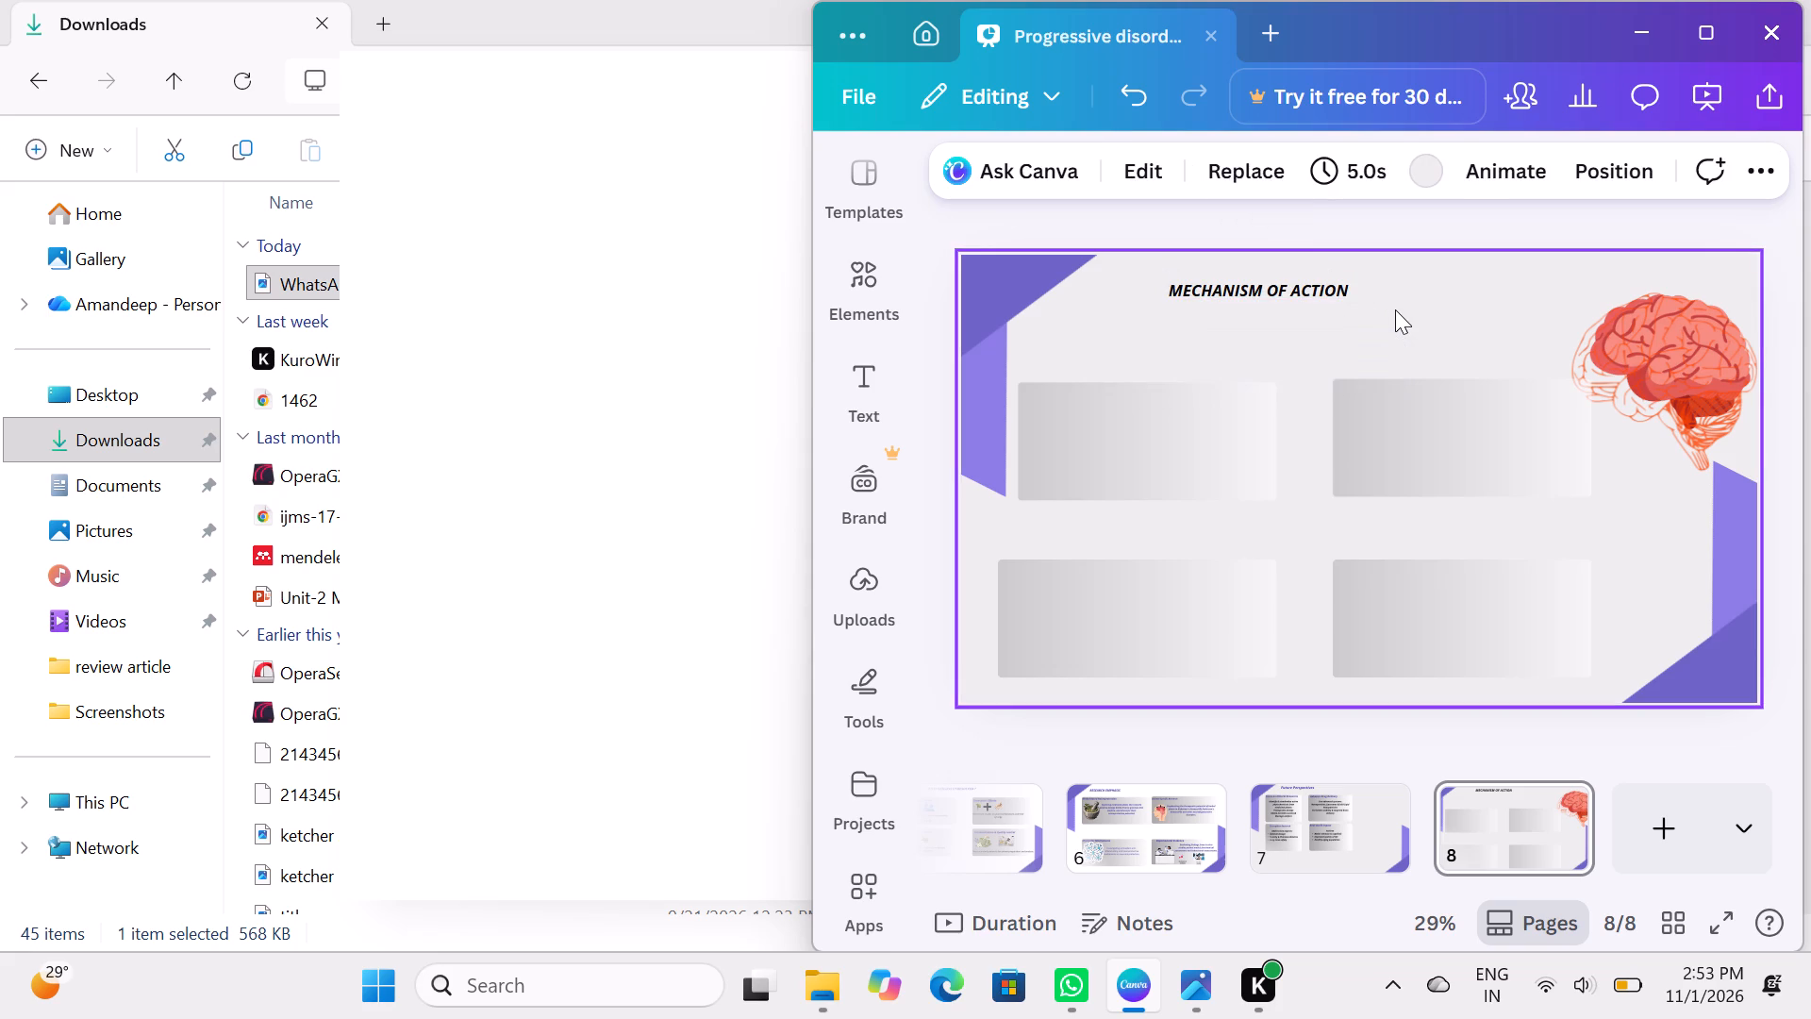
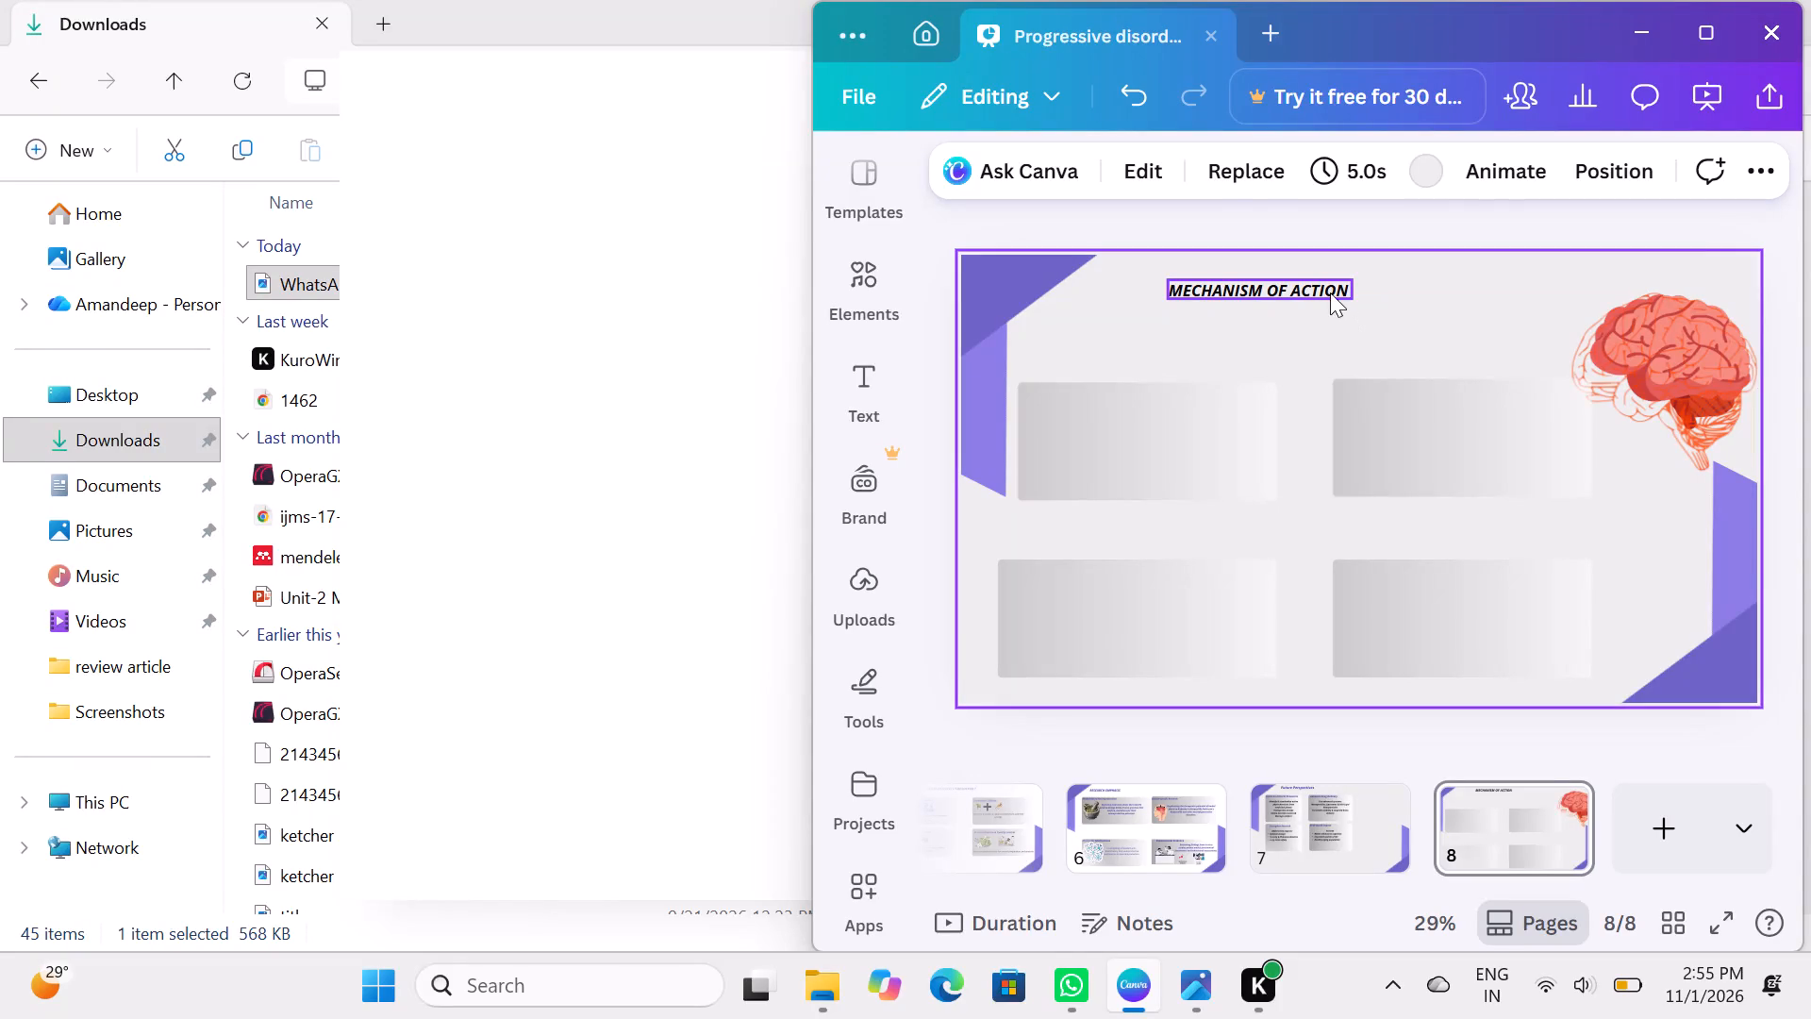
Widen the MECHANISM OF ACTION heading's text box slightly, keeping the heading on a single line.
click(1330, 289)
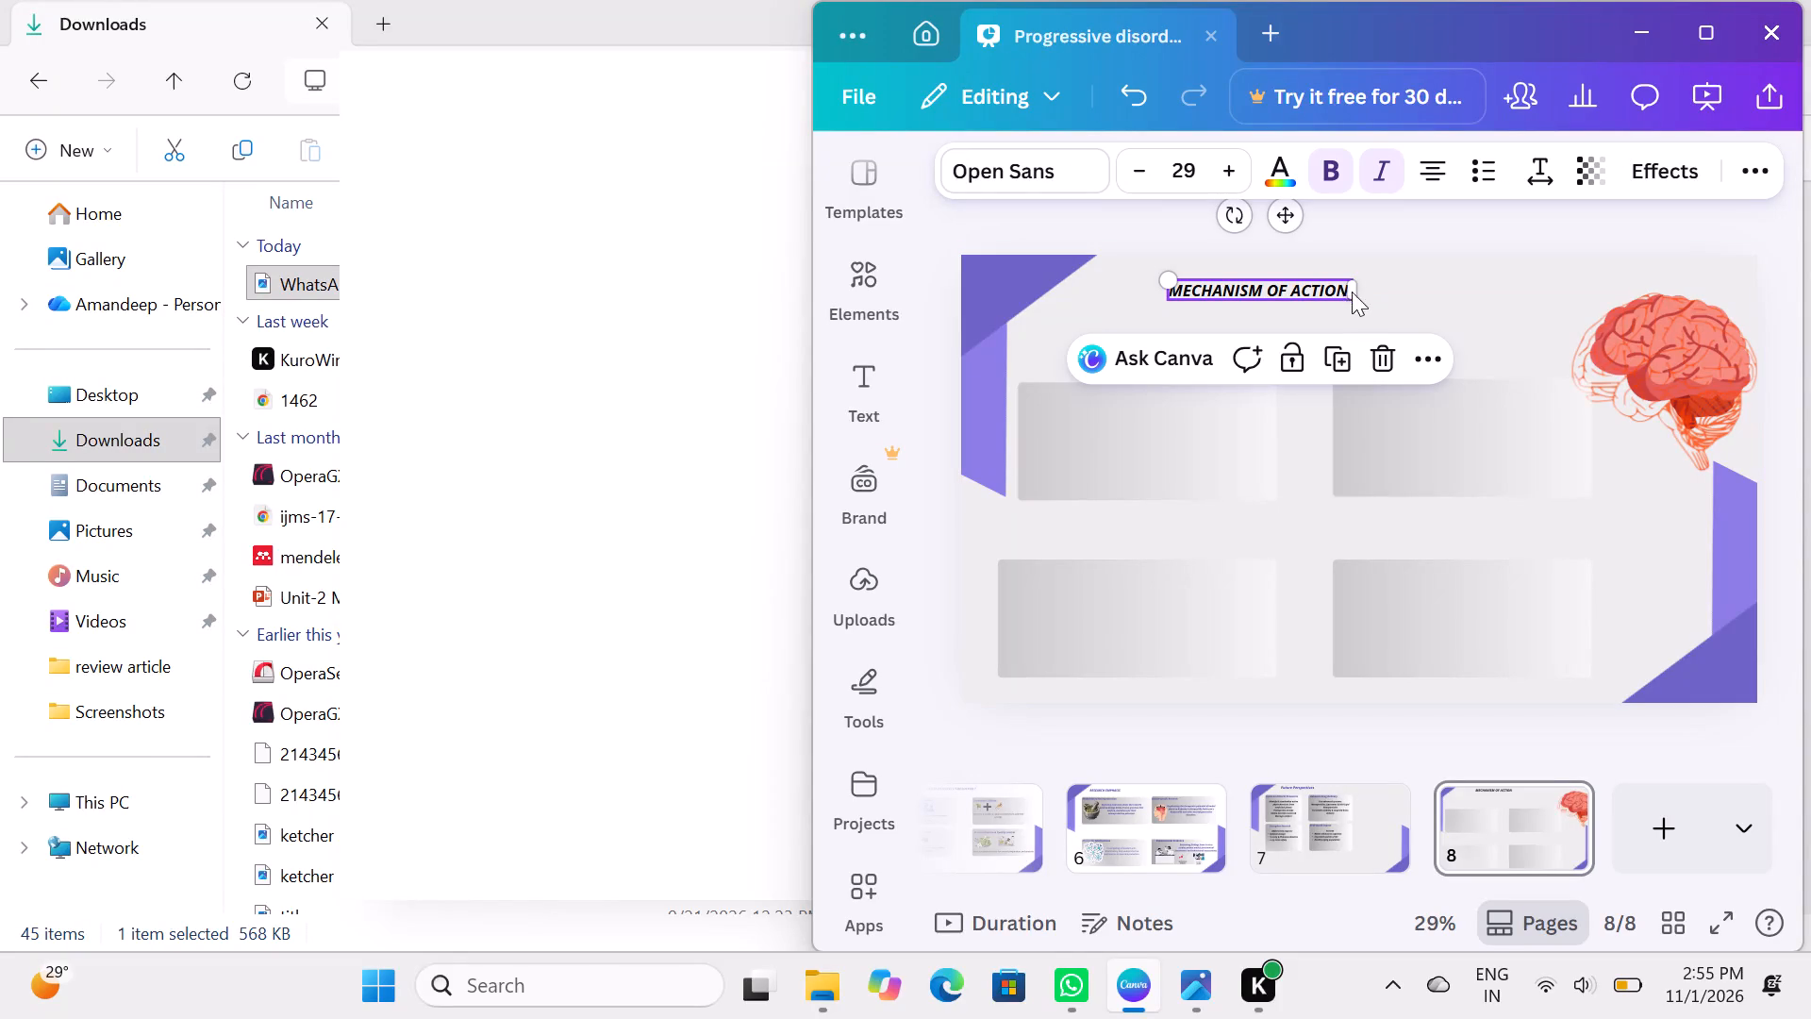
click(1357, 293)
drag(1357, 293, 1292, 279)
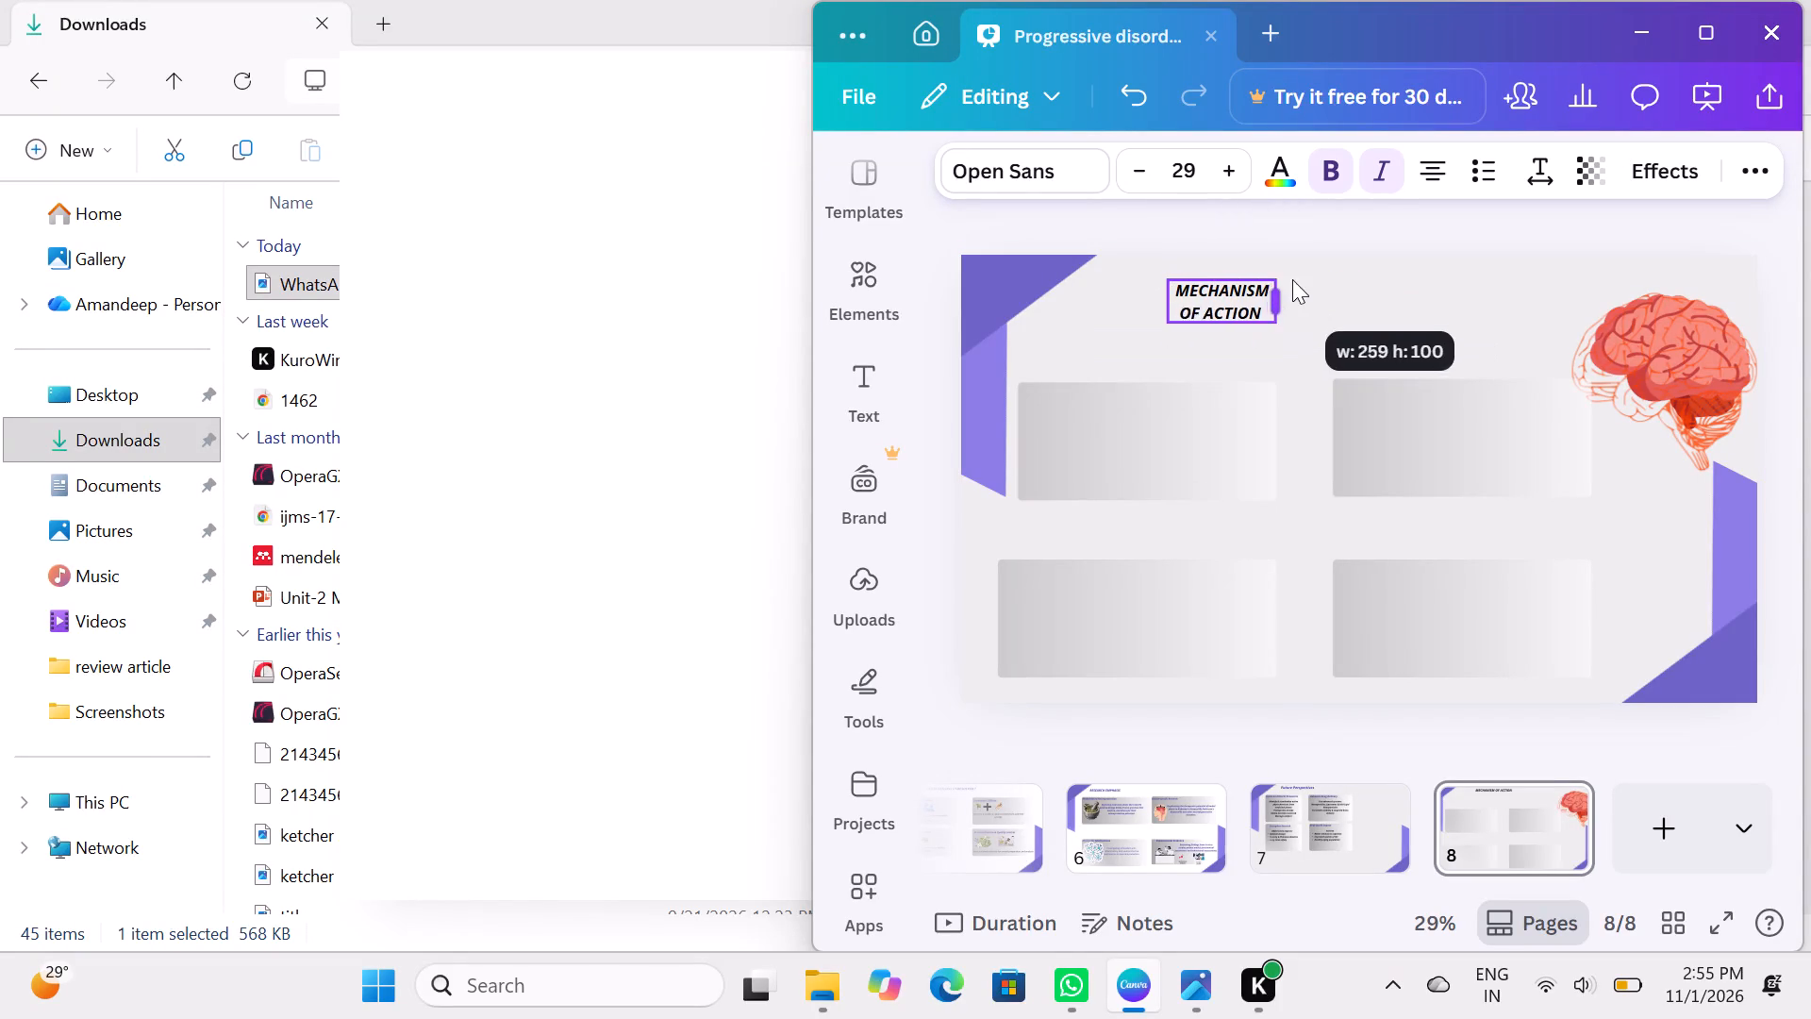
drag(1292, 279, 1391, 274)
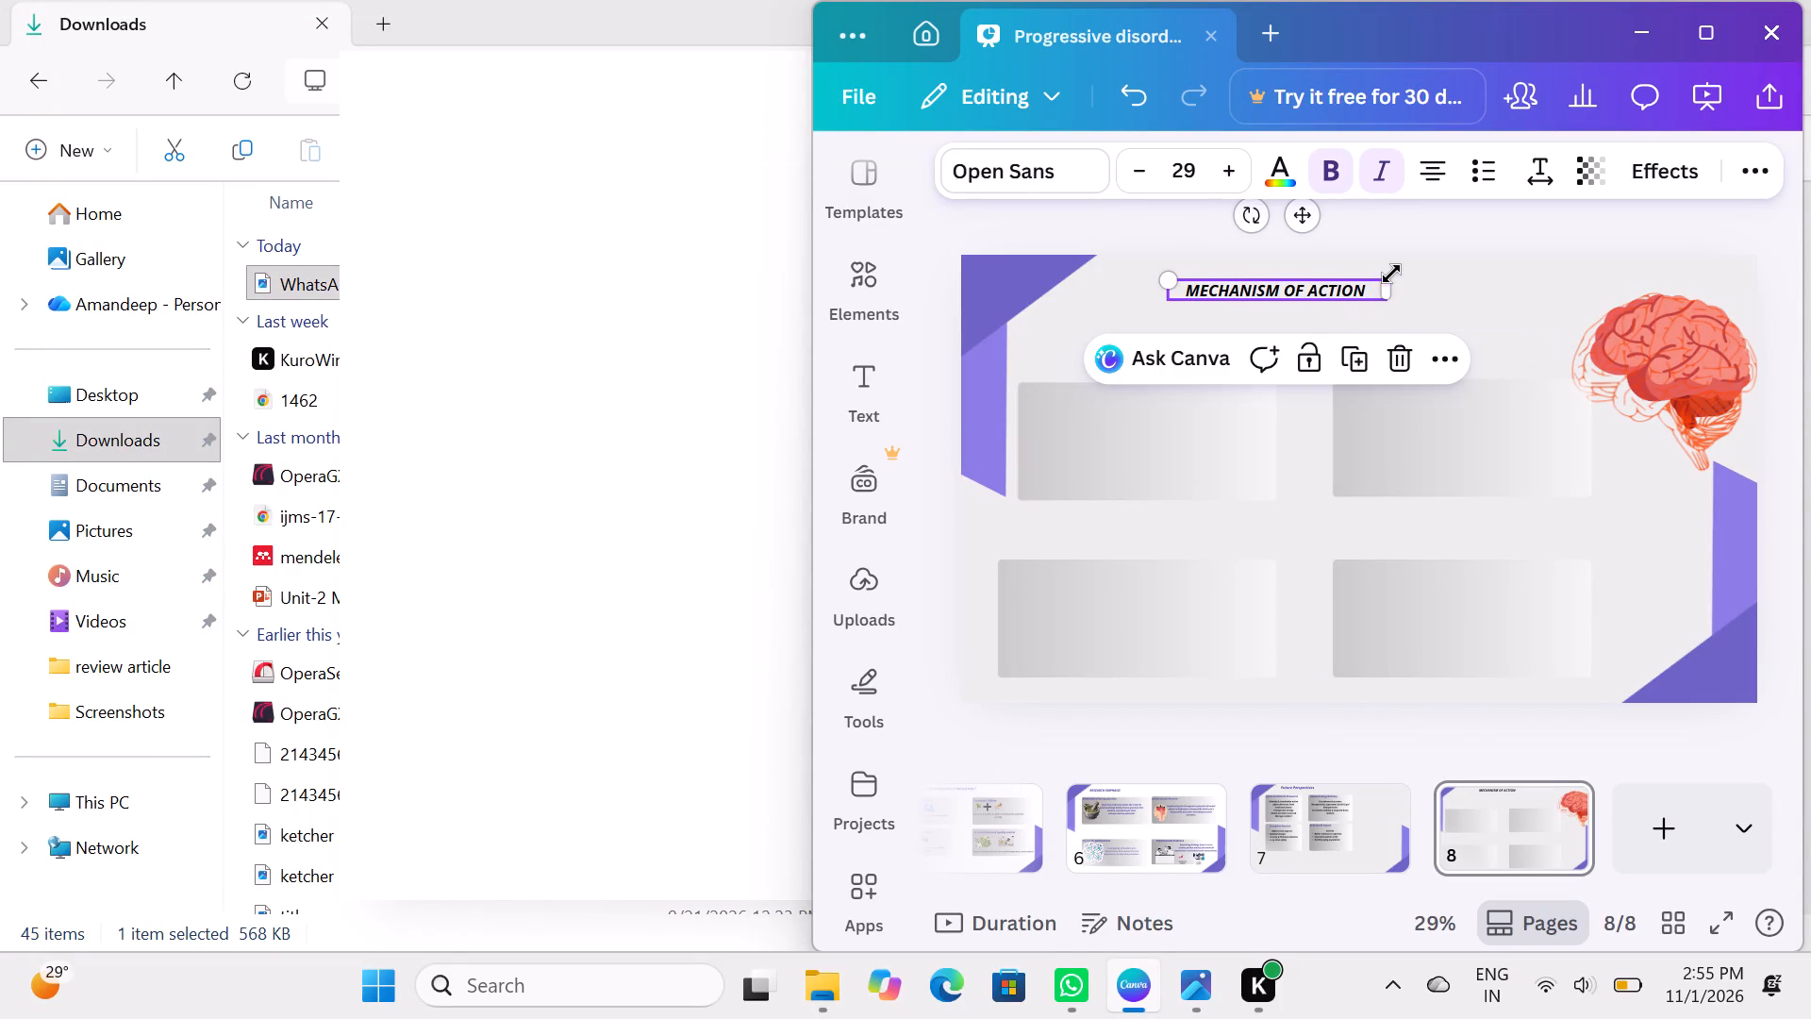
click(1431, 281)
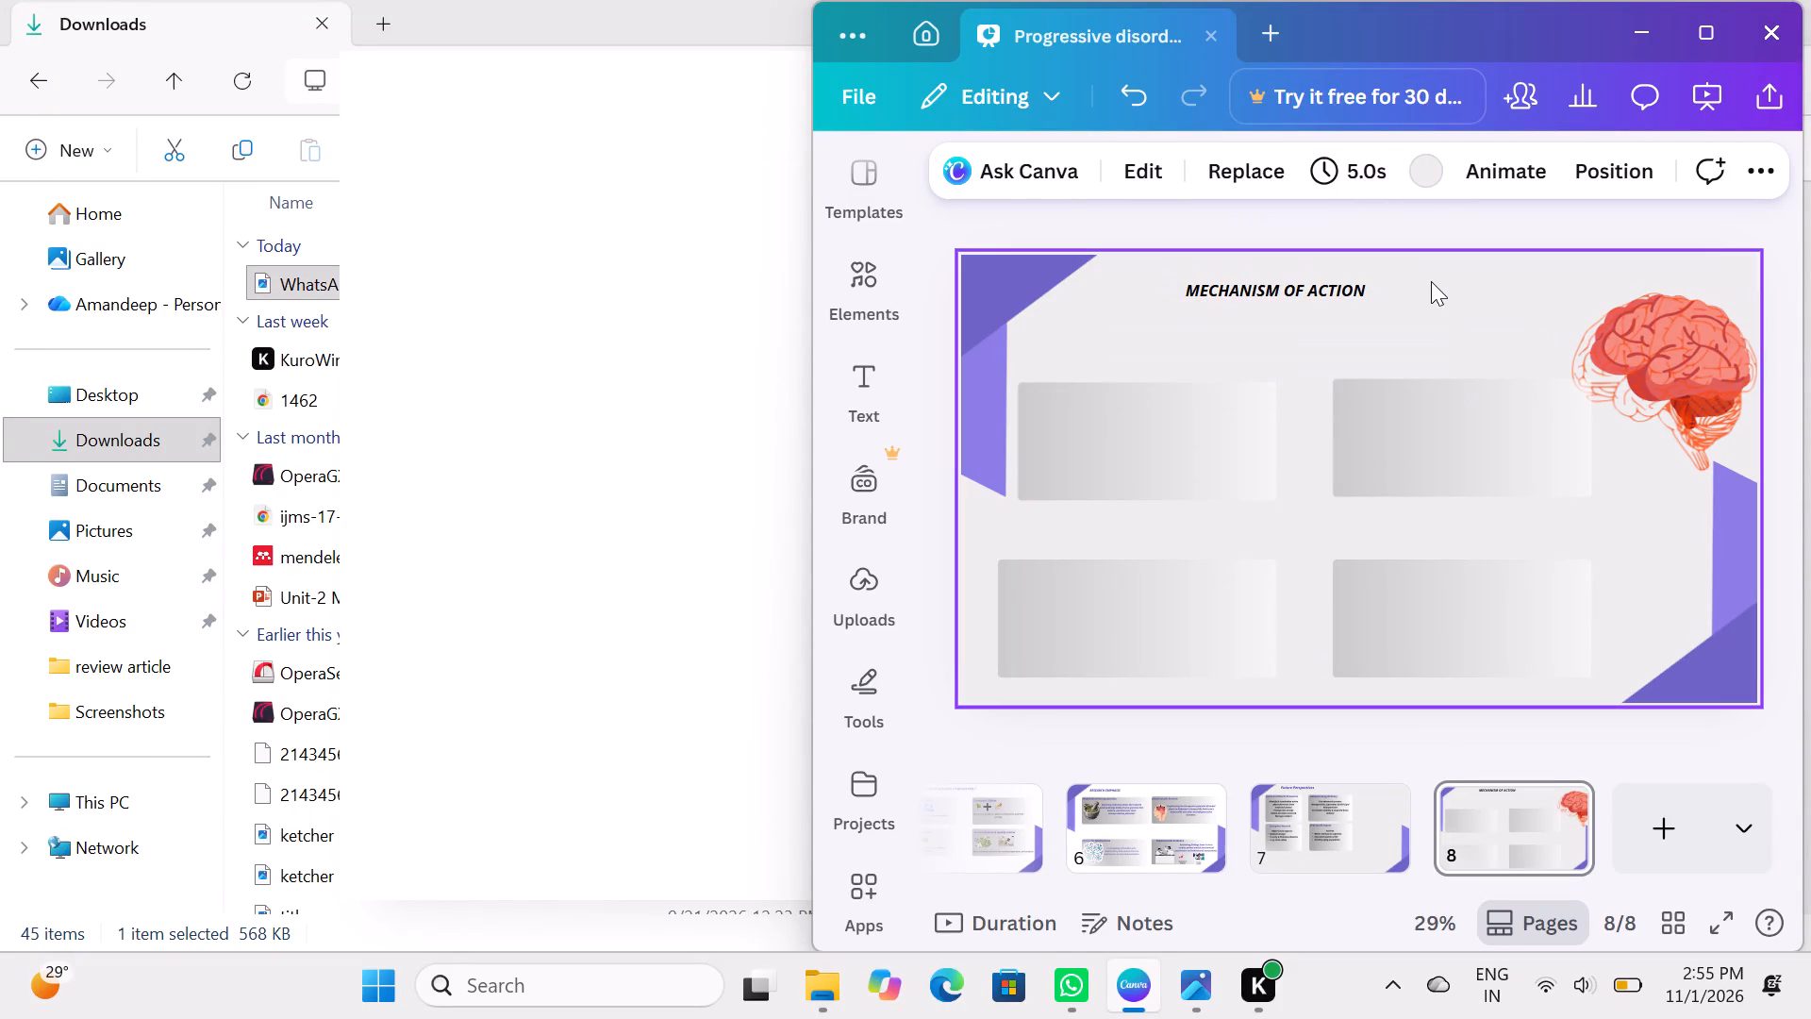
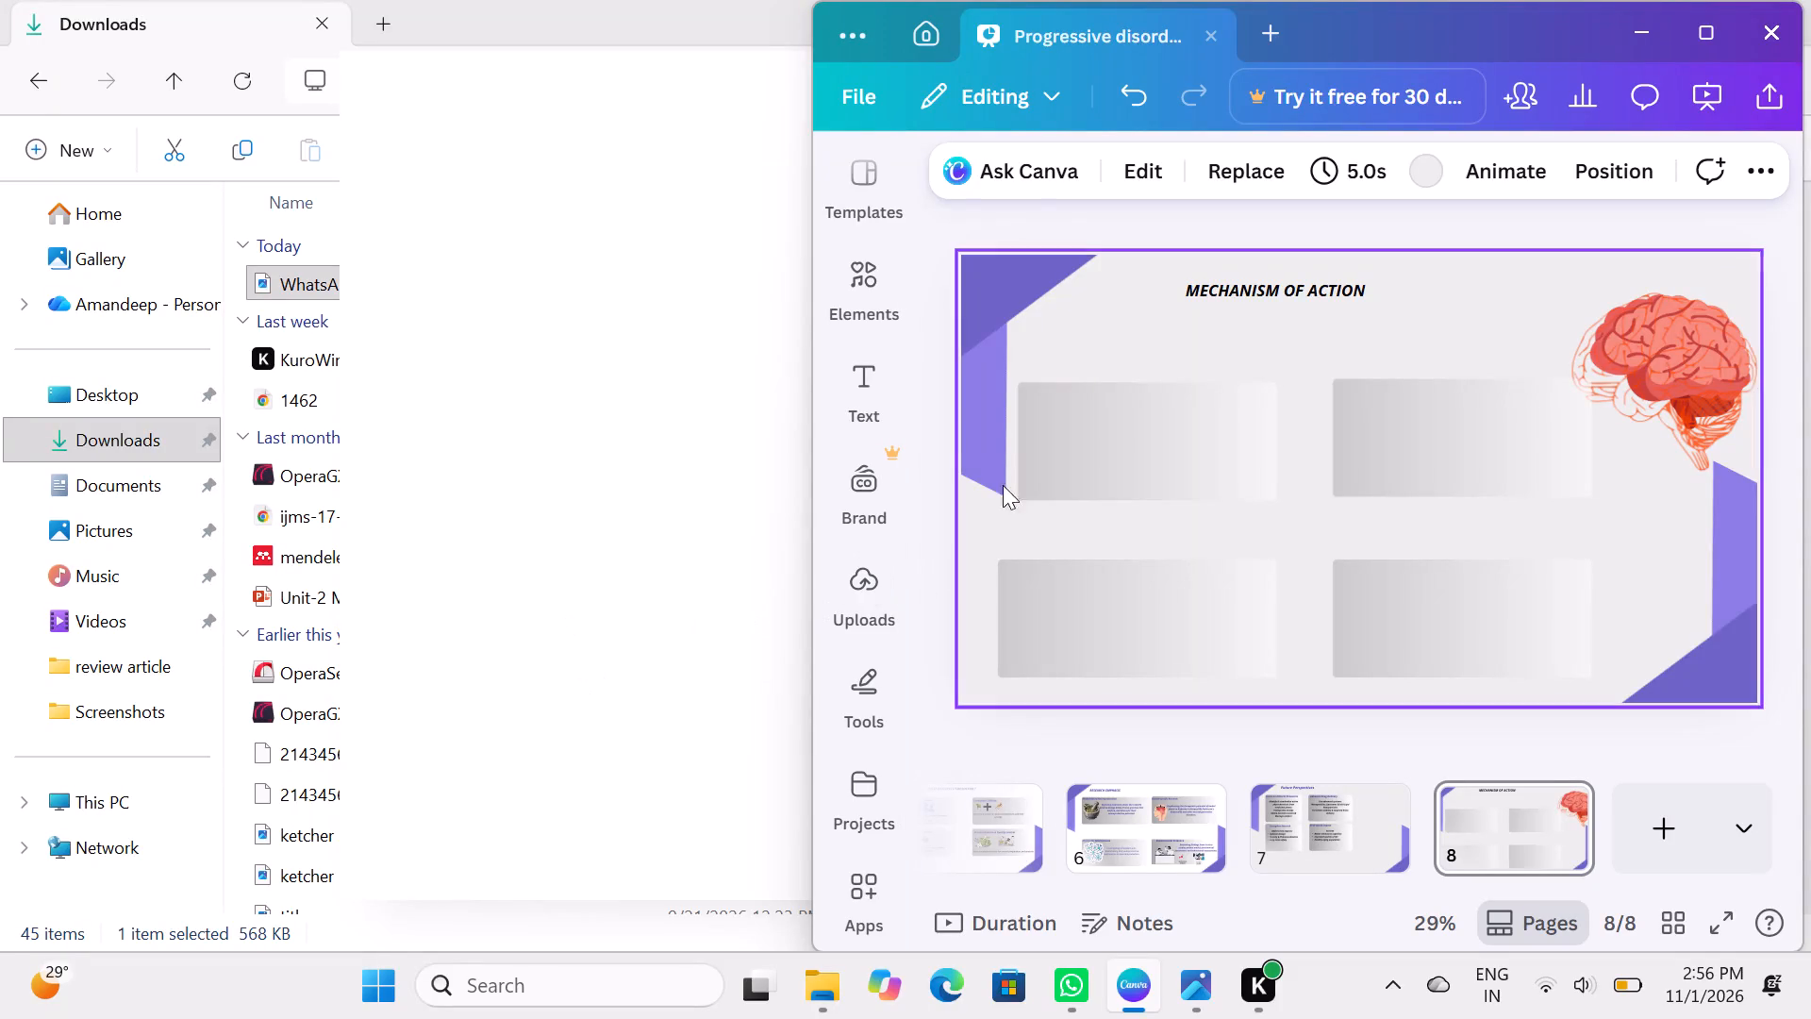
Widen the upper-left gradient card slightly, keeping its height level with the upper-right card.
click(1067, 437)
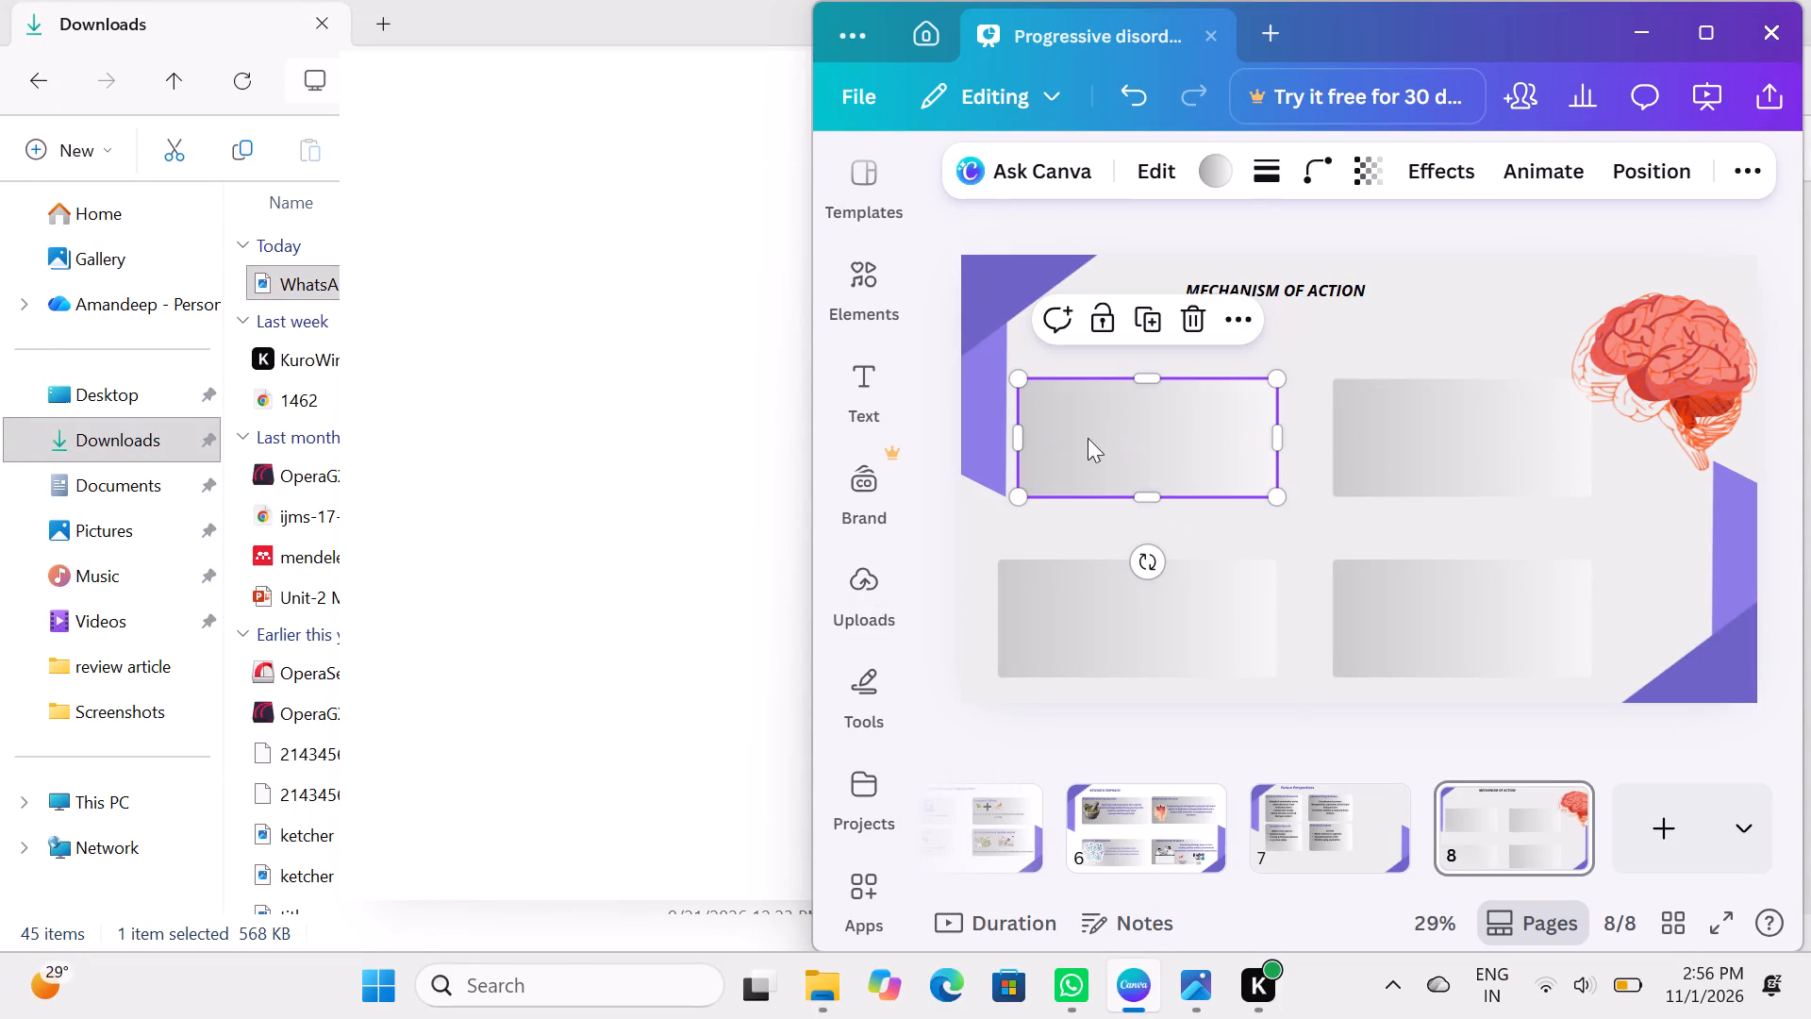
drag(1277, 493, 1288, 504)
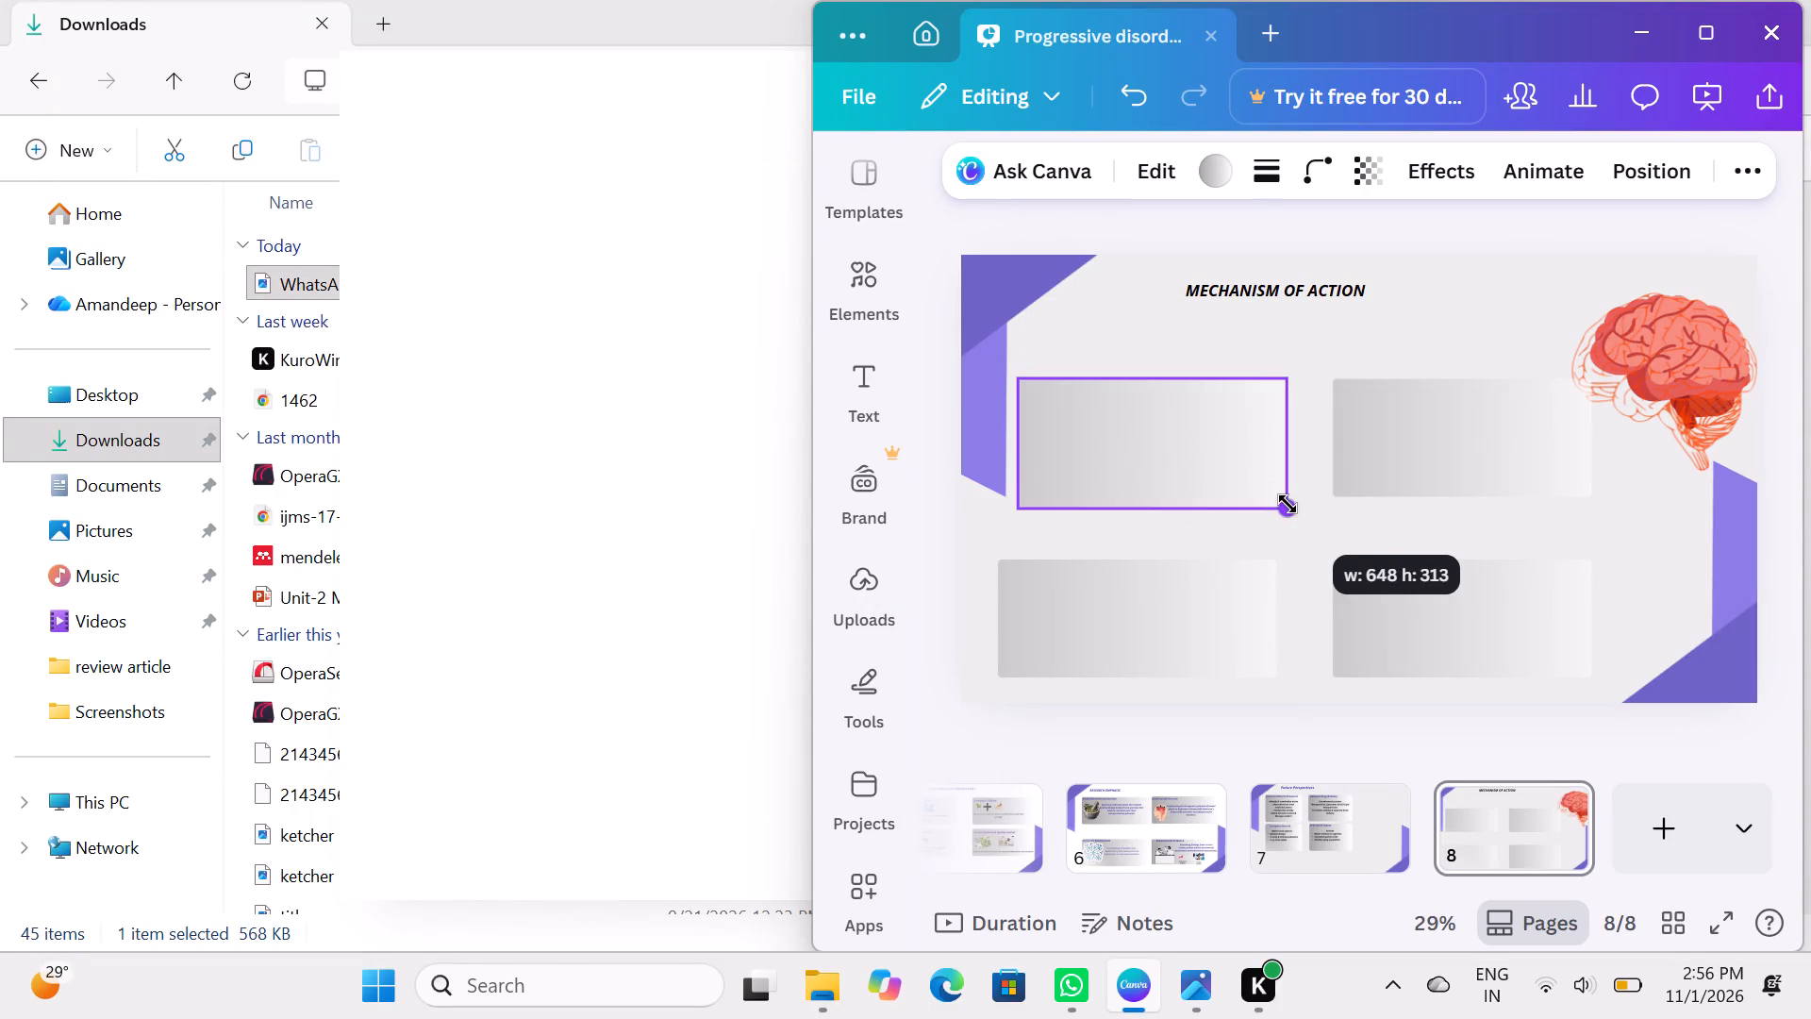
drag(1288, 504, 1288, 495)
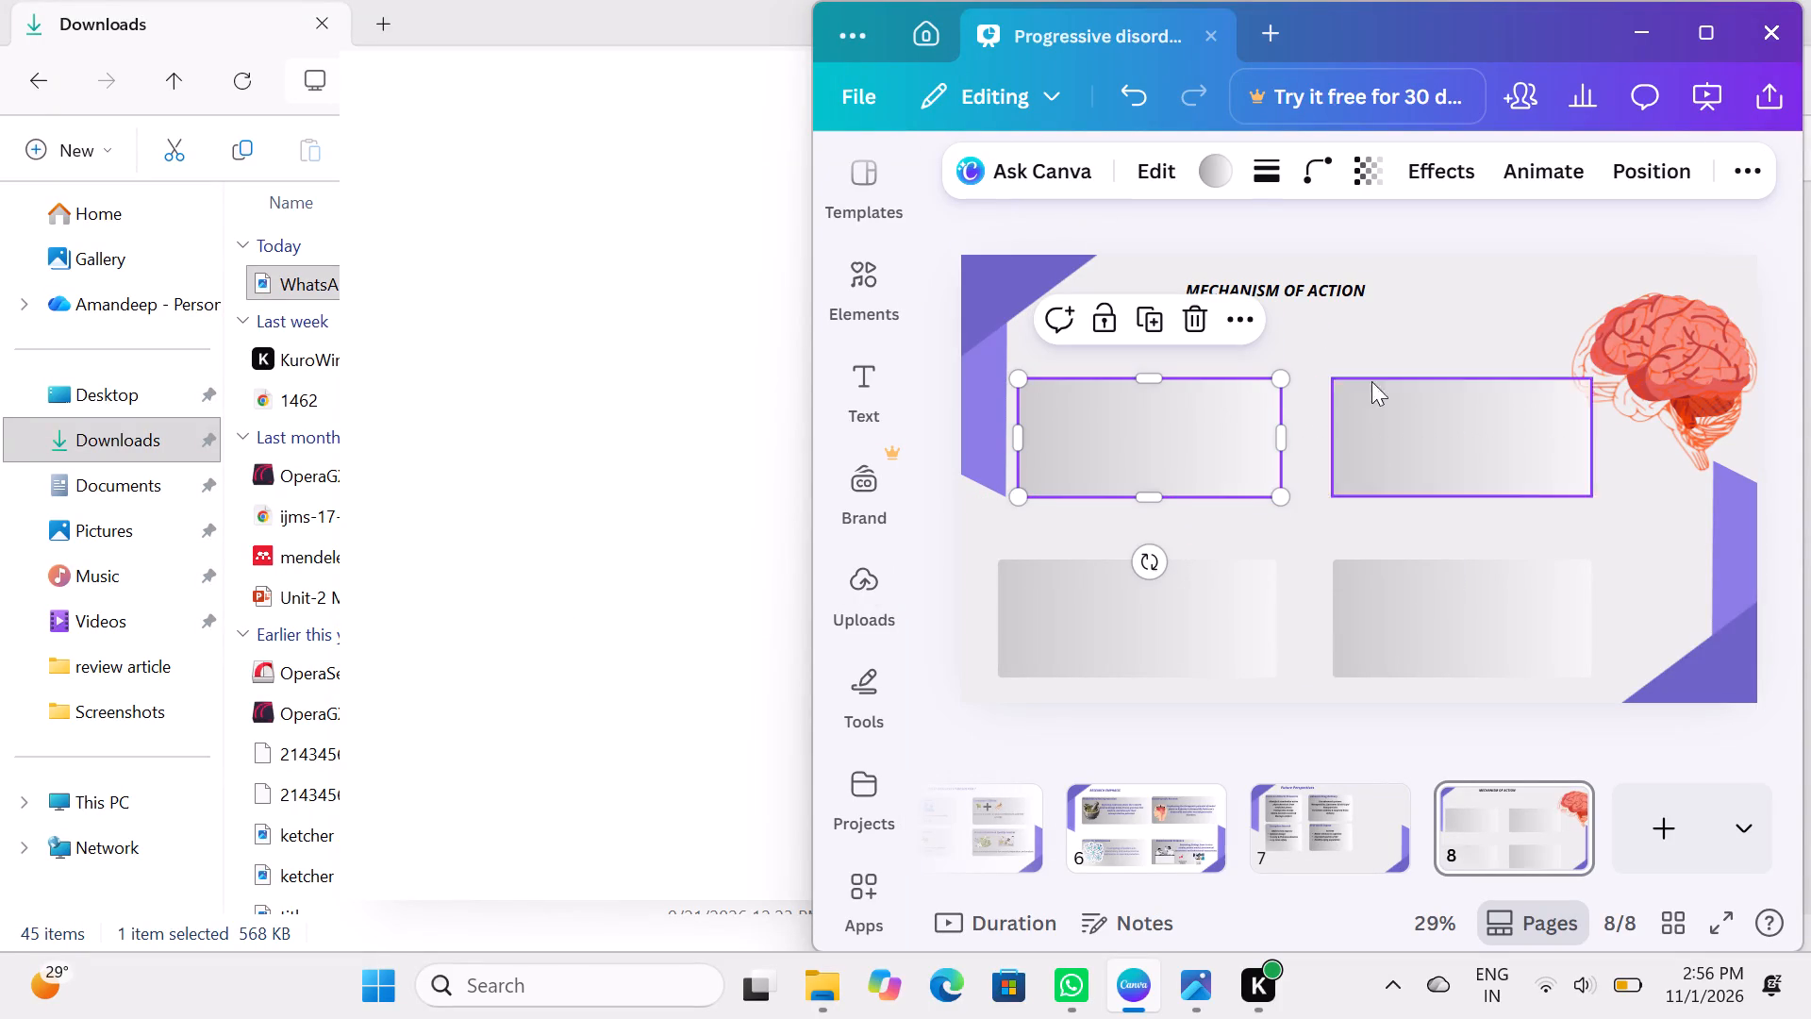
click(1410, 309)
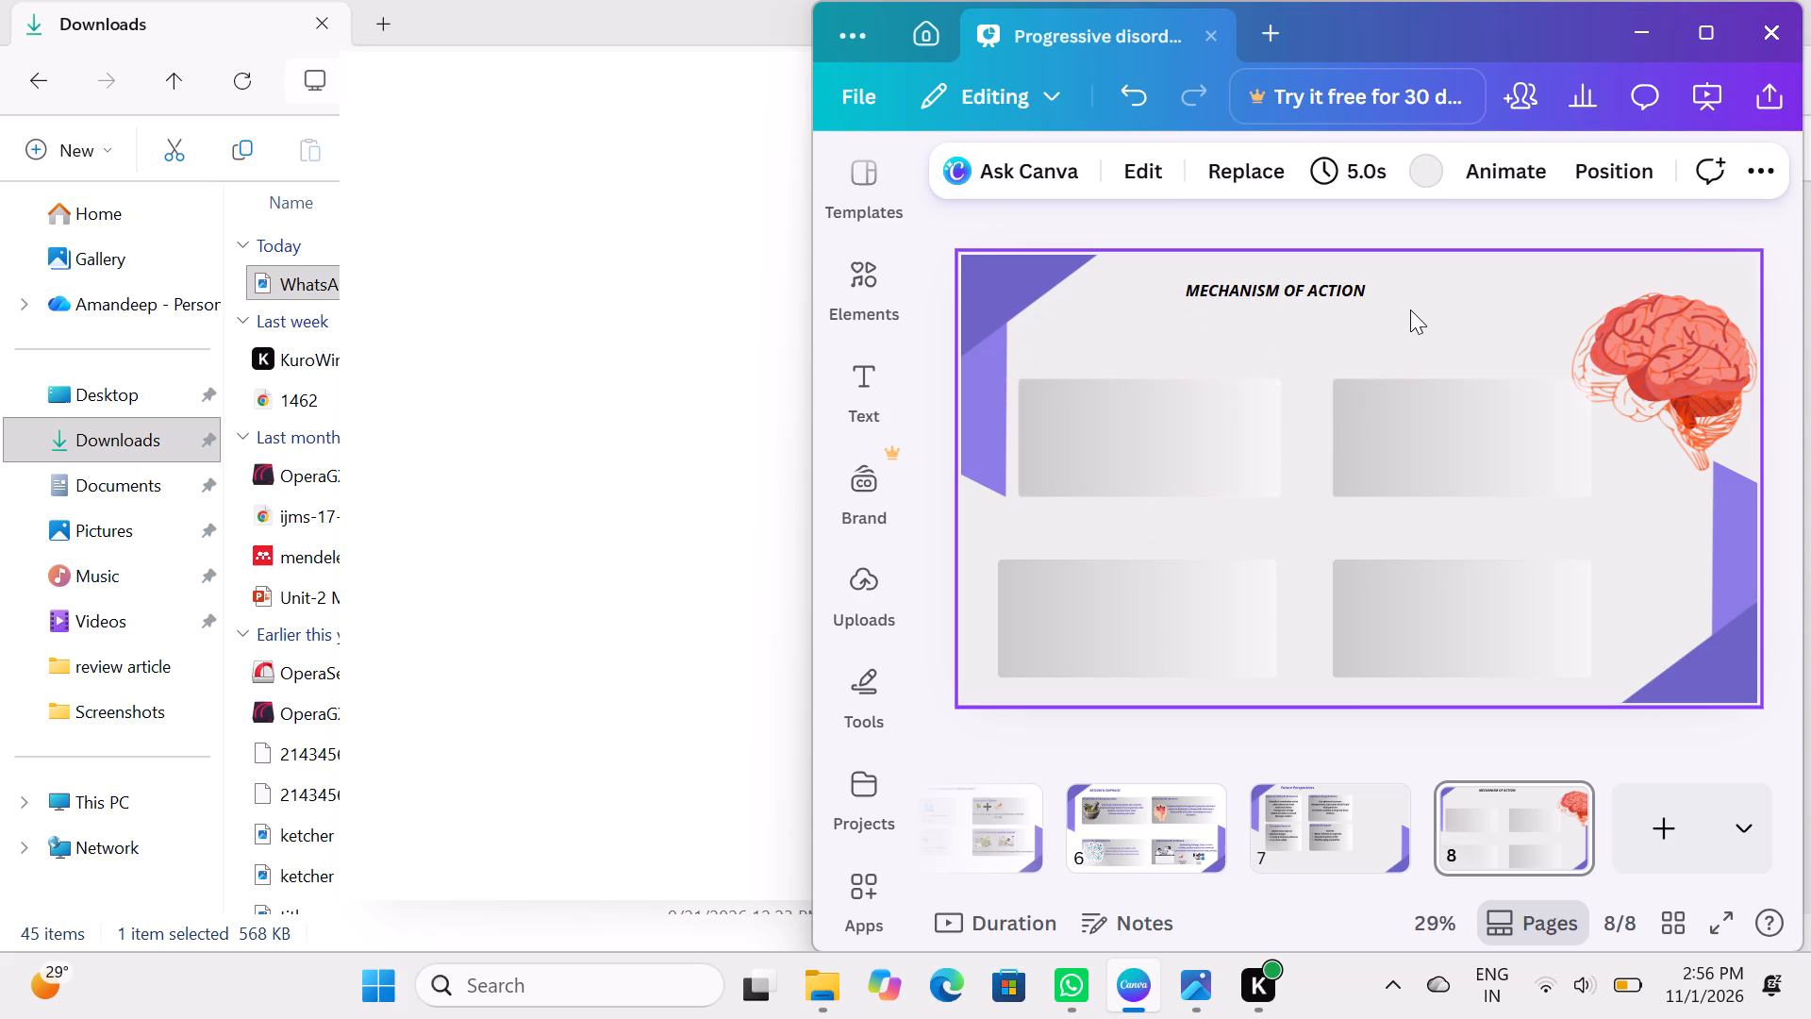
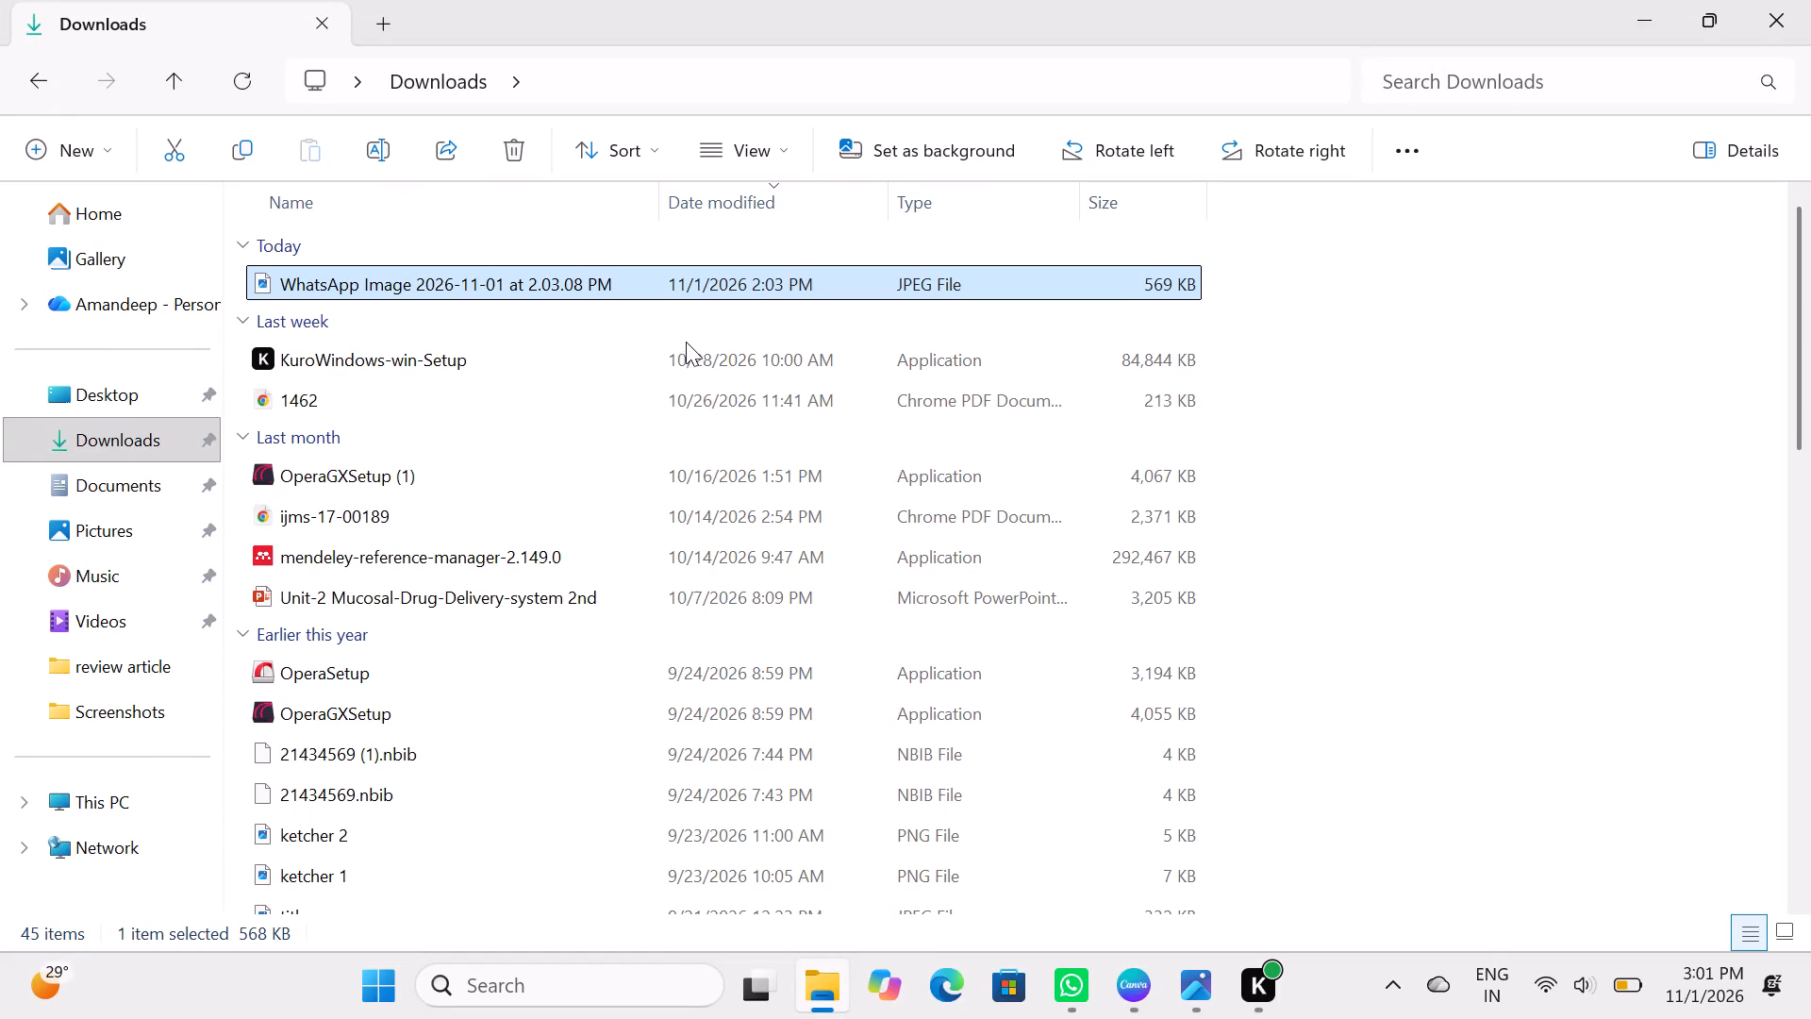
Switch to File Explorer and run the KuroWindows-win-Setup installer from the Downloads folder.
double_click(618, 350)
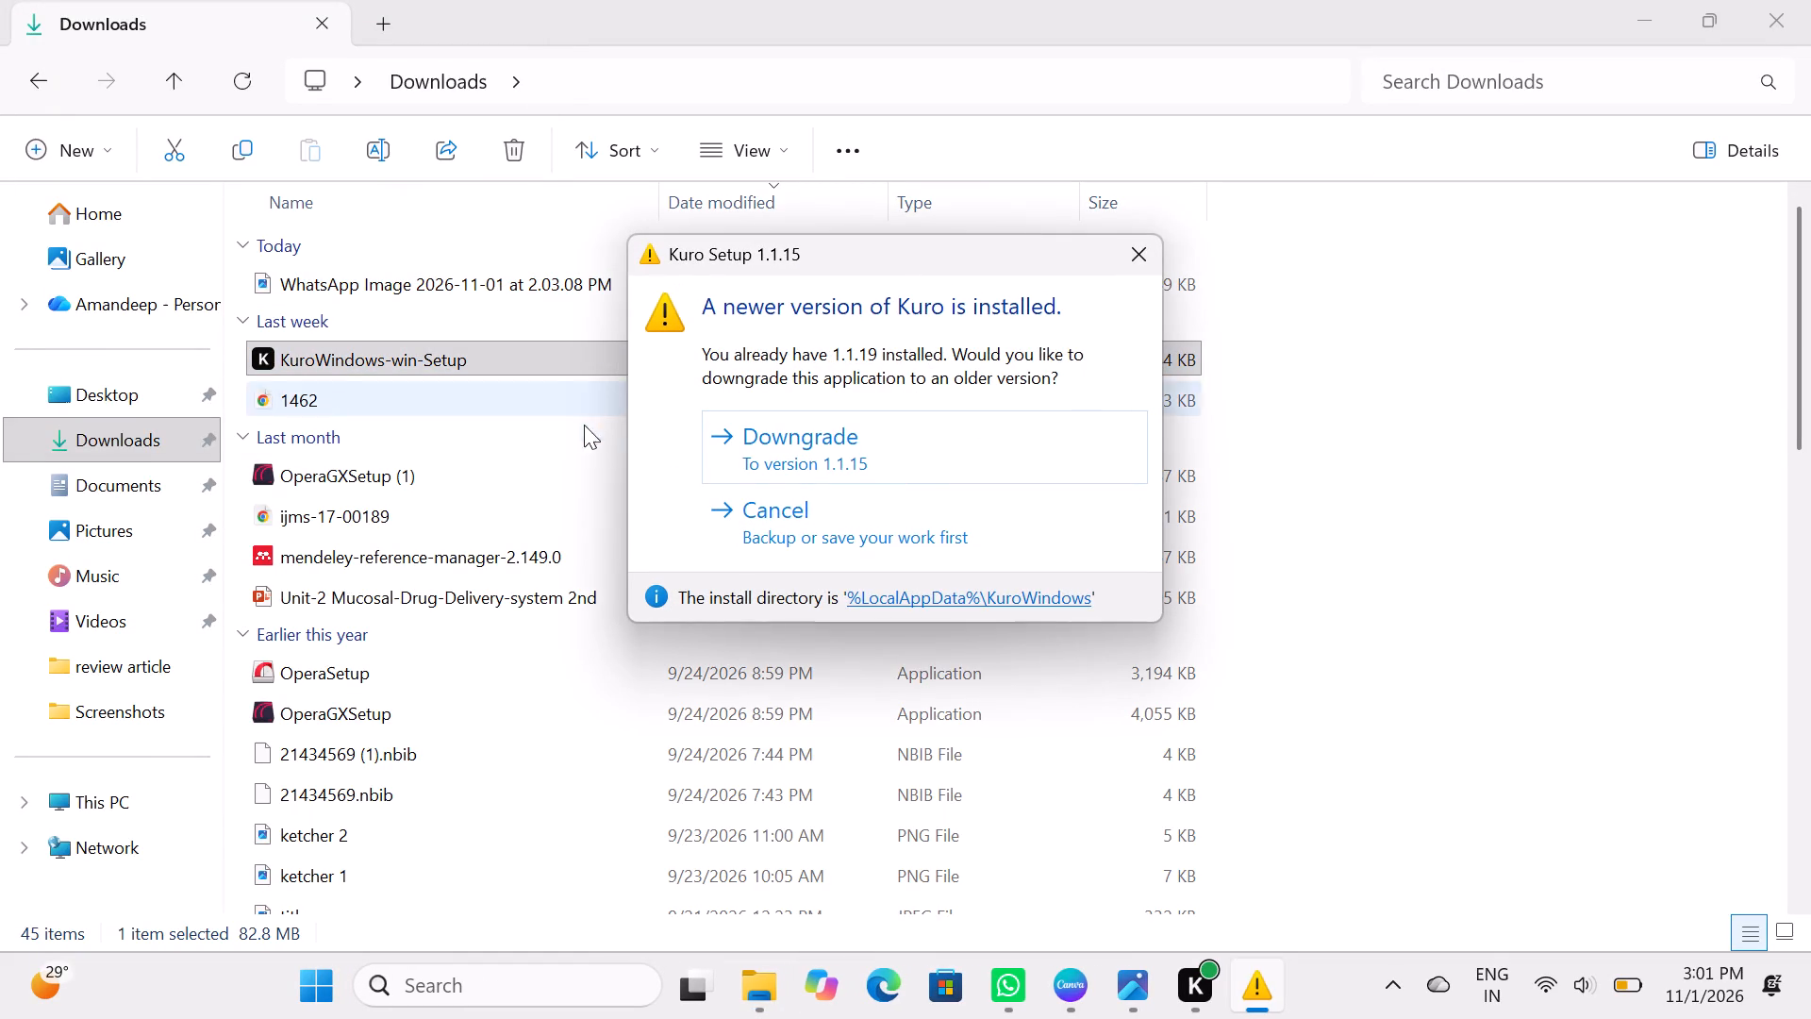
Look through the Downloads folder, opening the ijms-17-00189 and 1462 PDFs in turn to check their content and closing each.
click(582, 448)
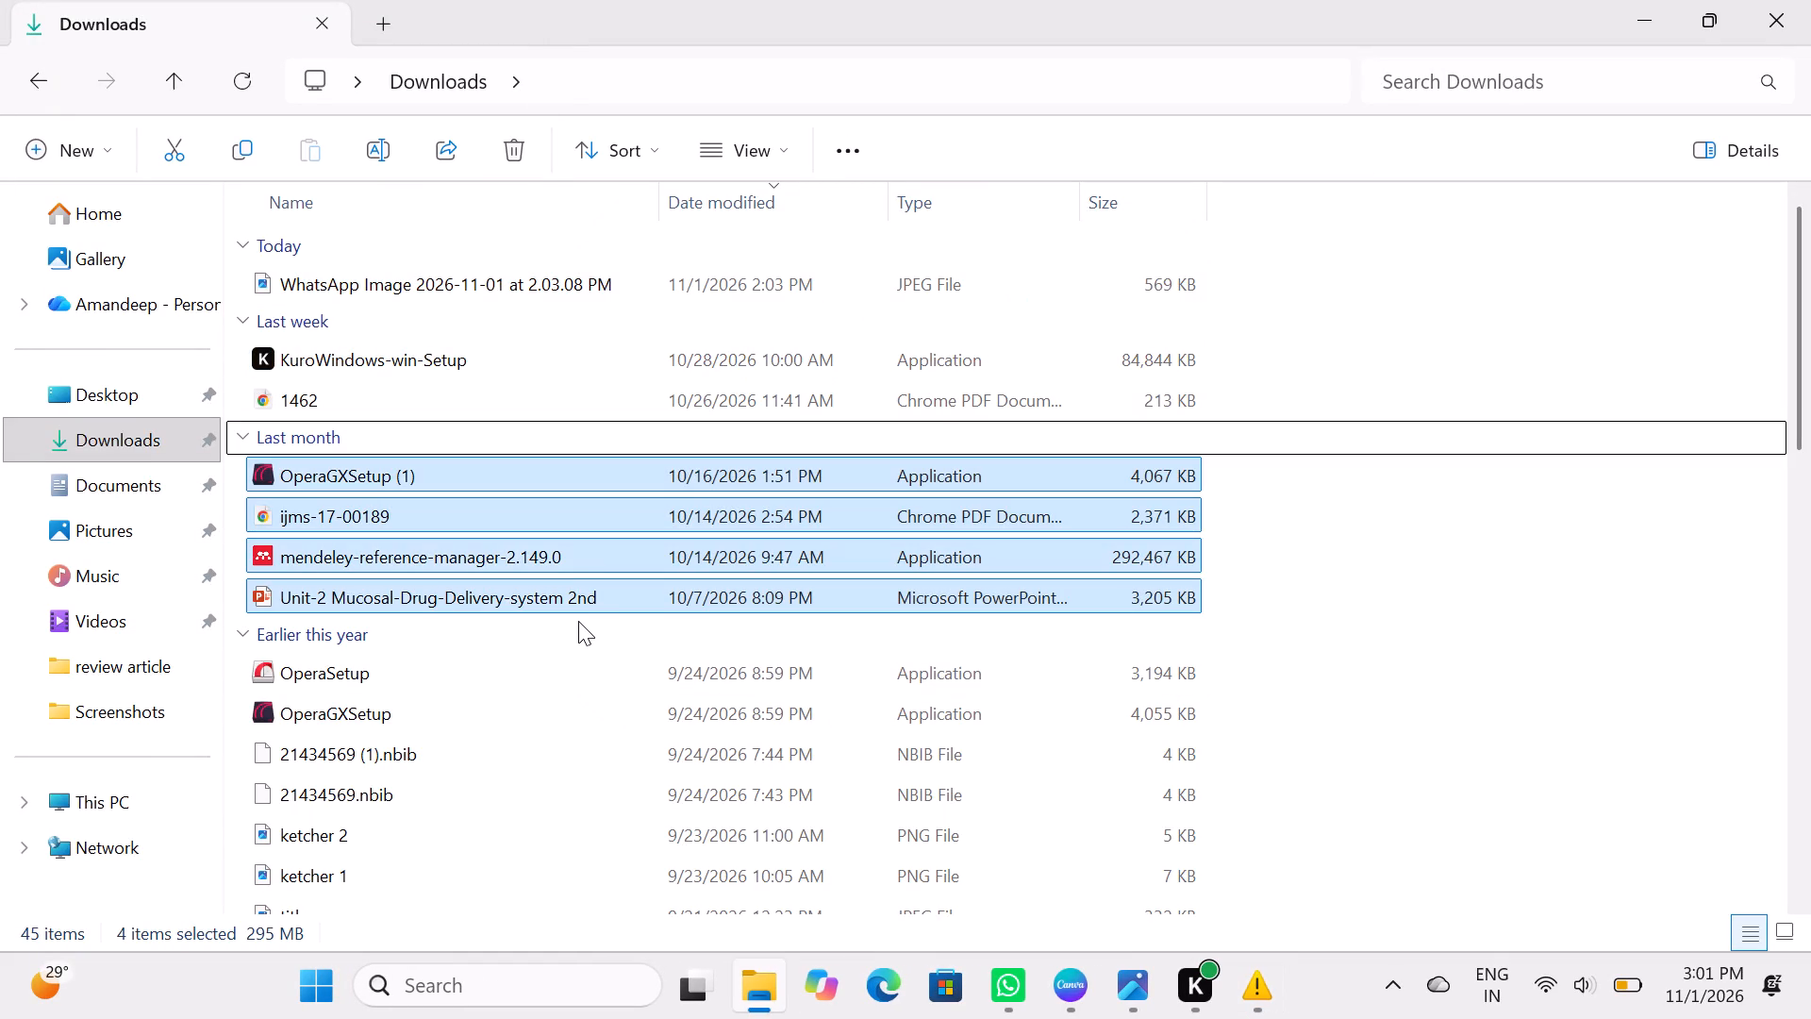
click(1408, 557)
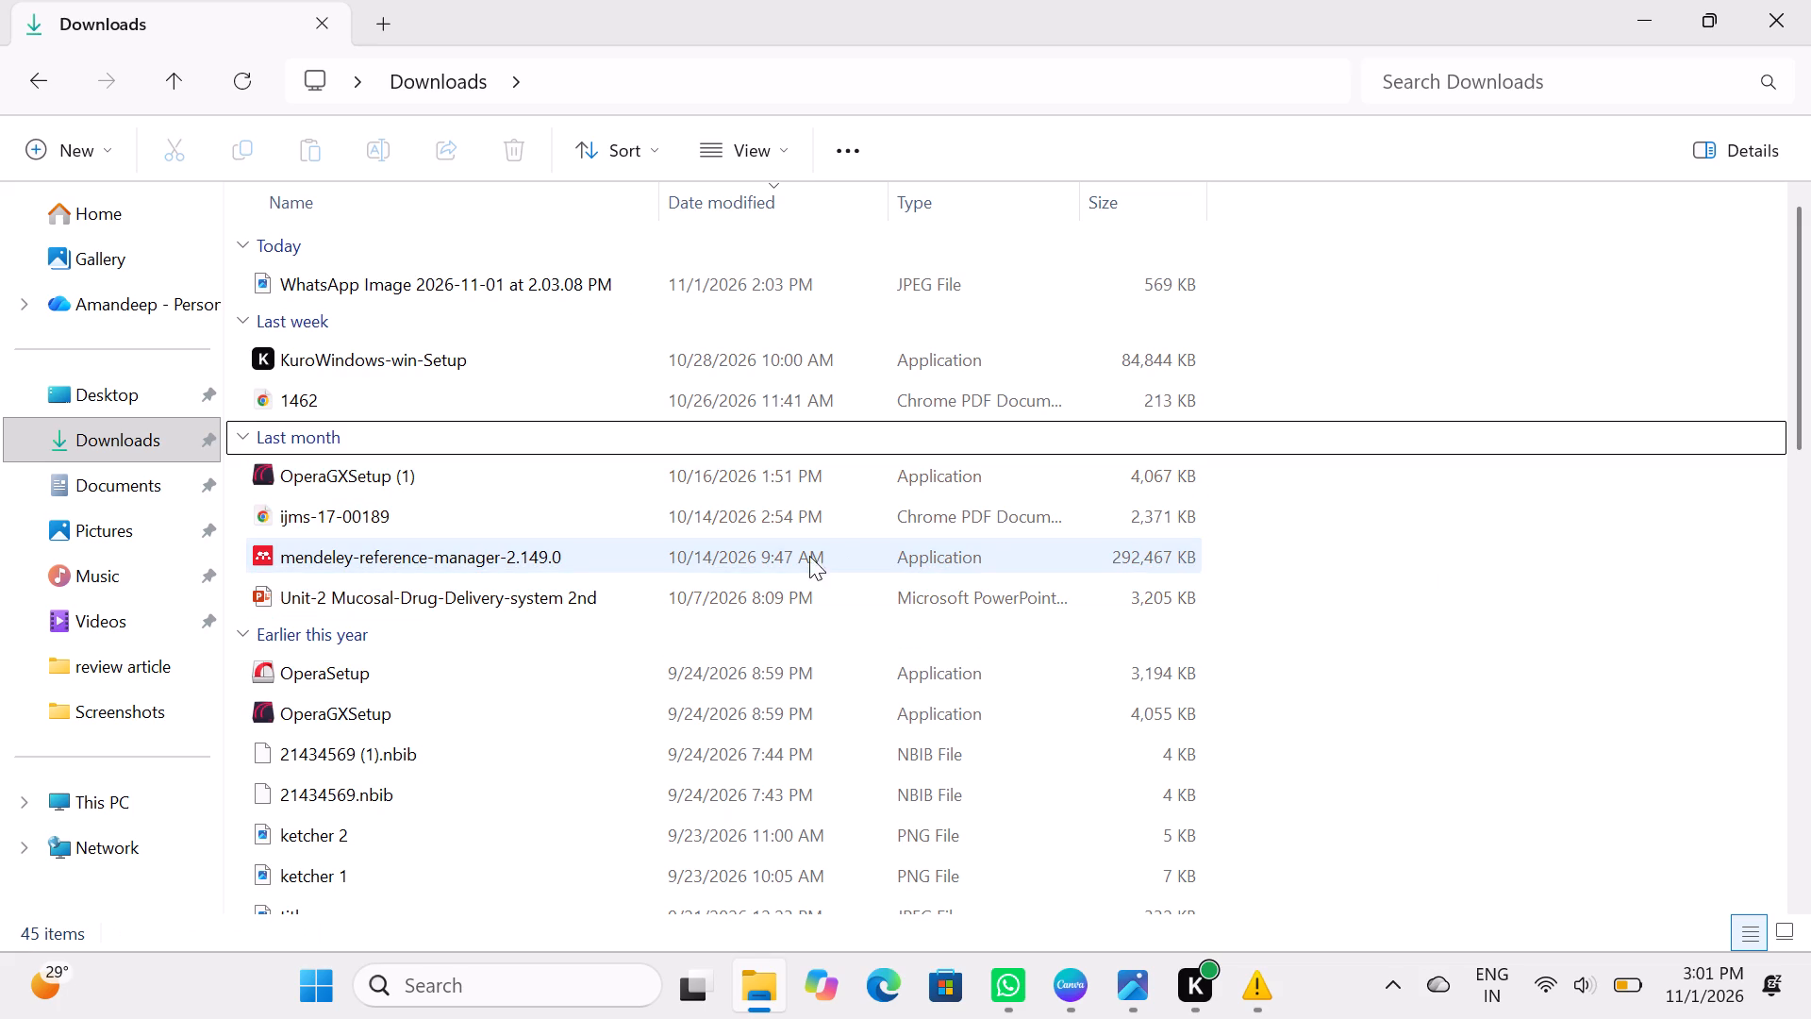
double_click(689, 517)
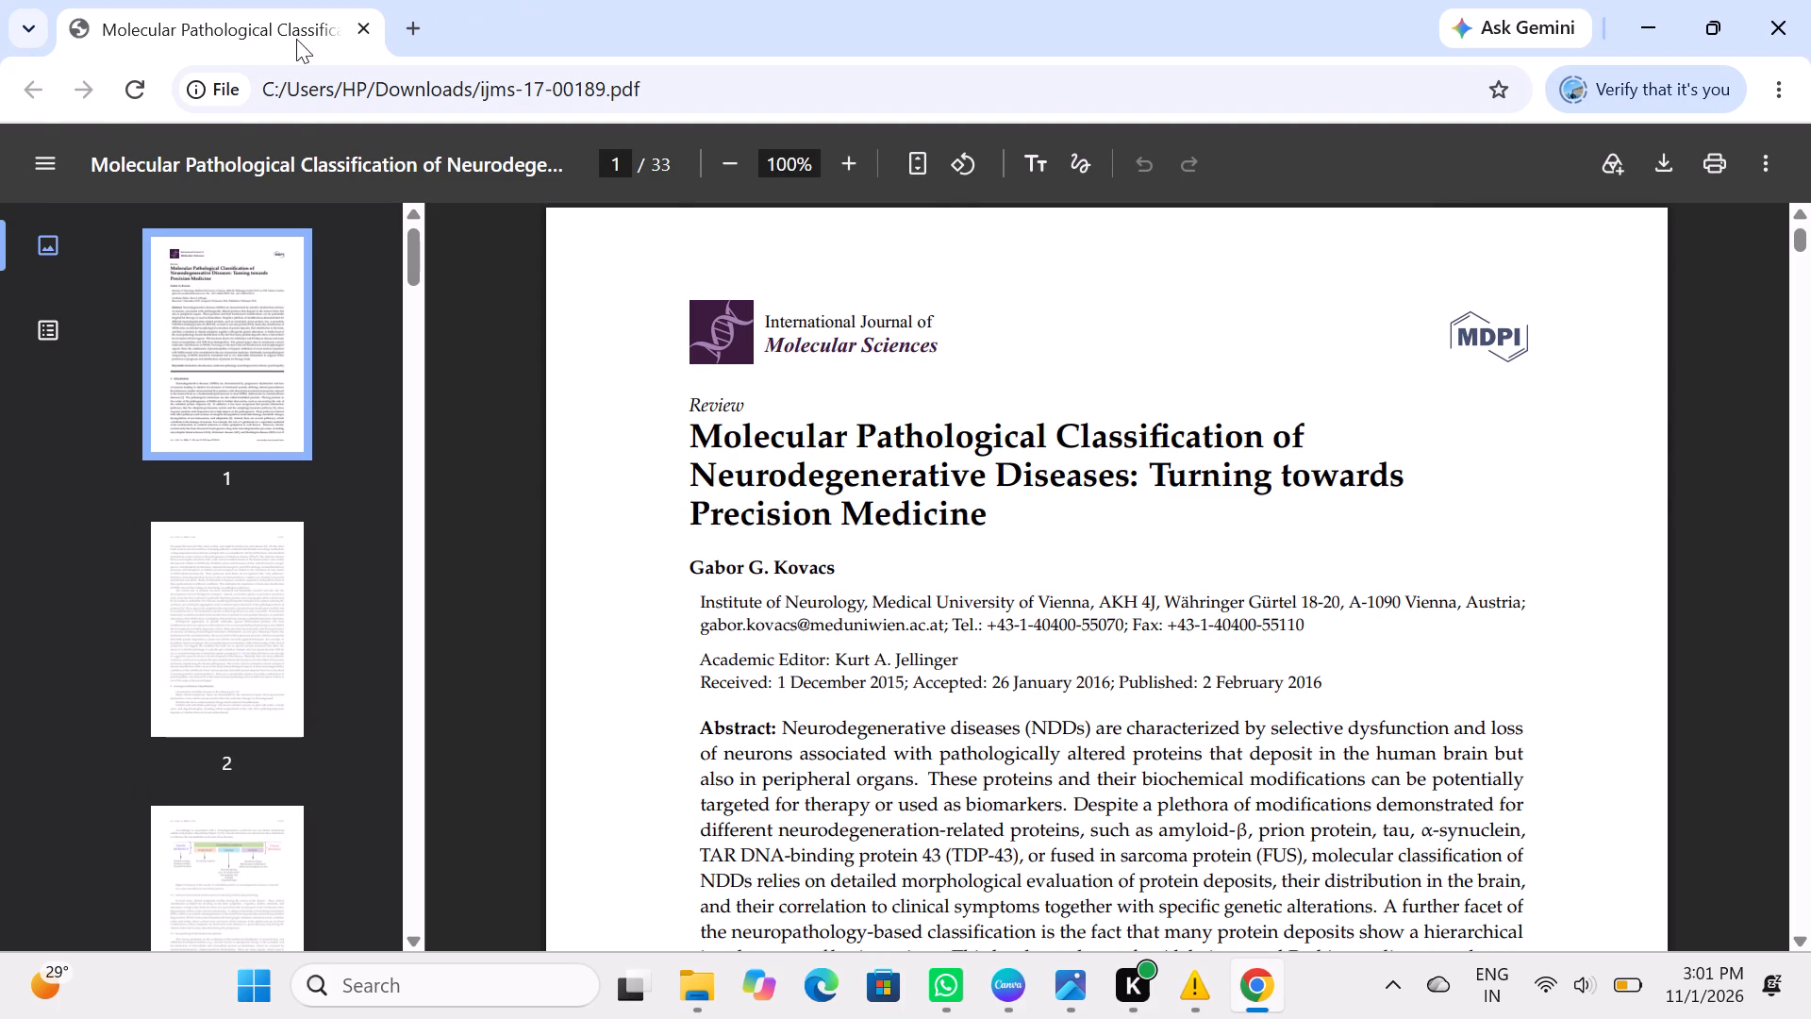
click(358, 27)
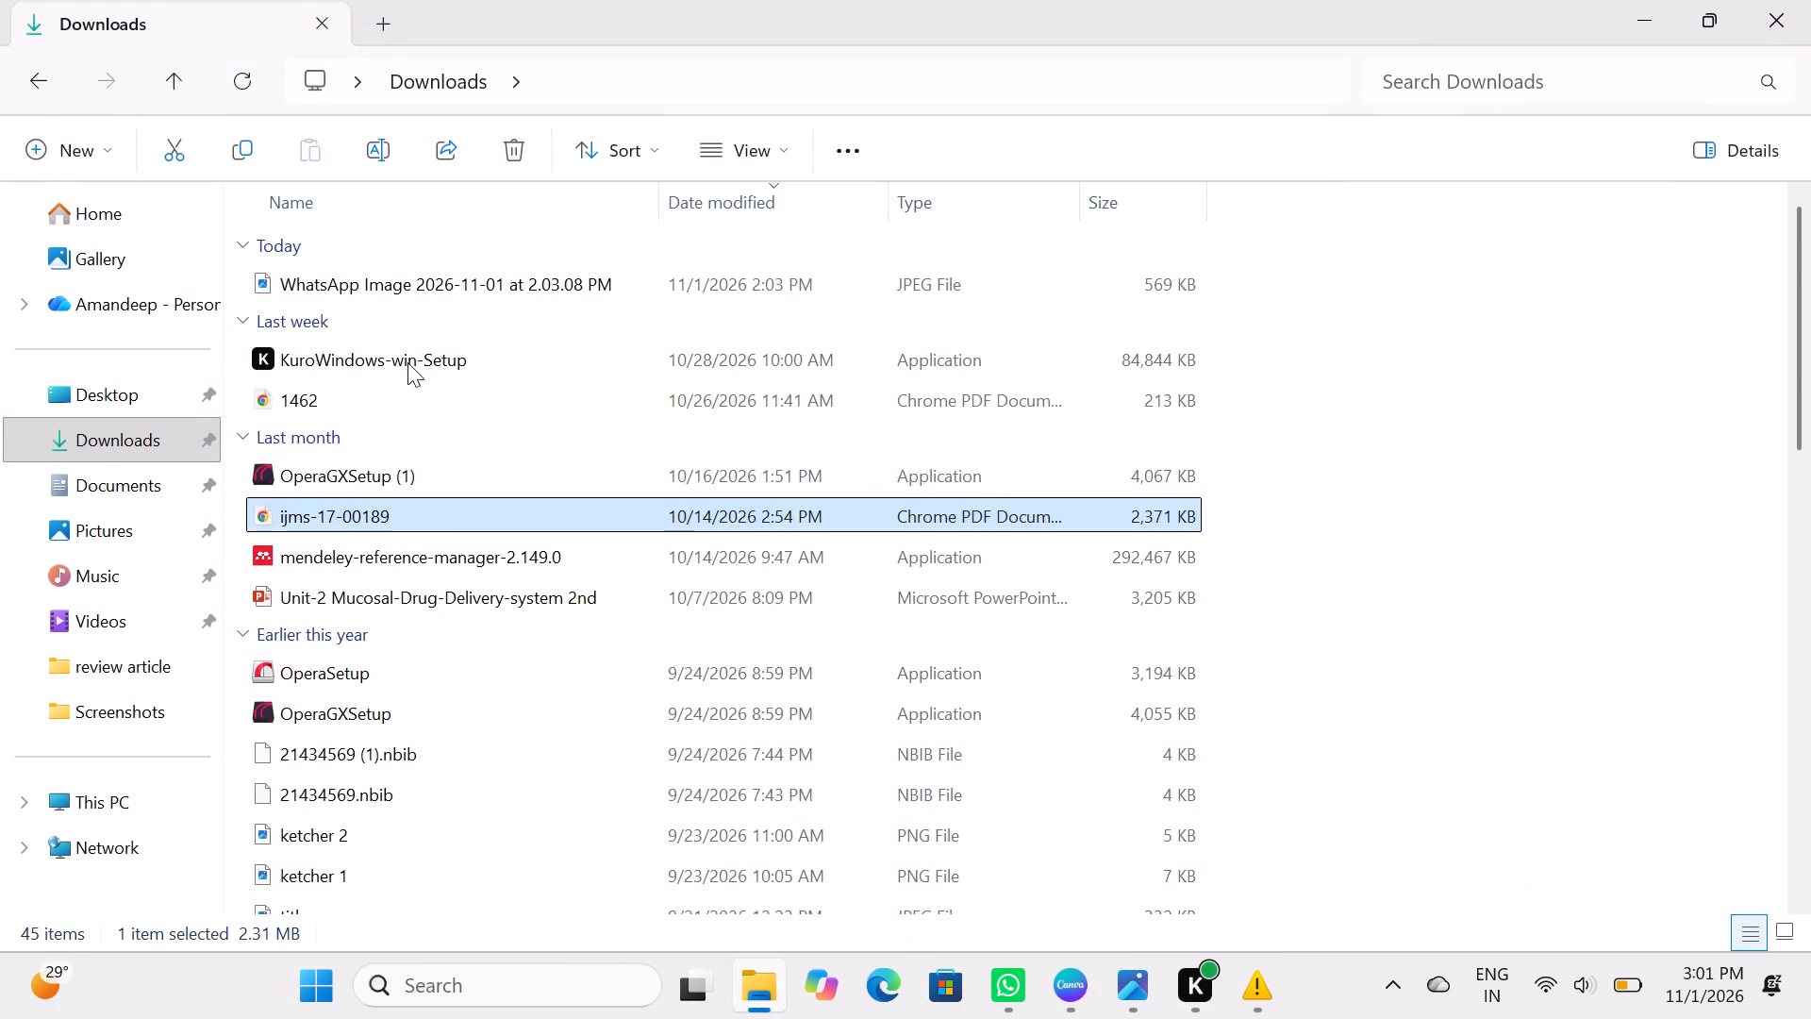
scroll(446, 523, right, 1)
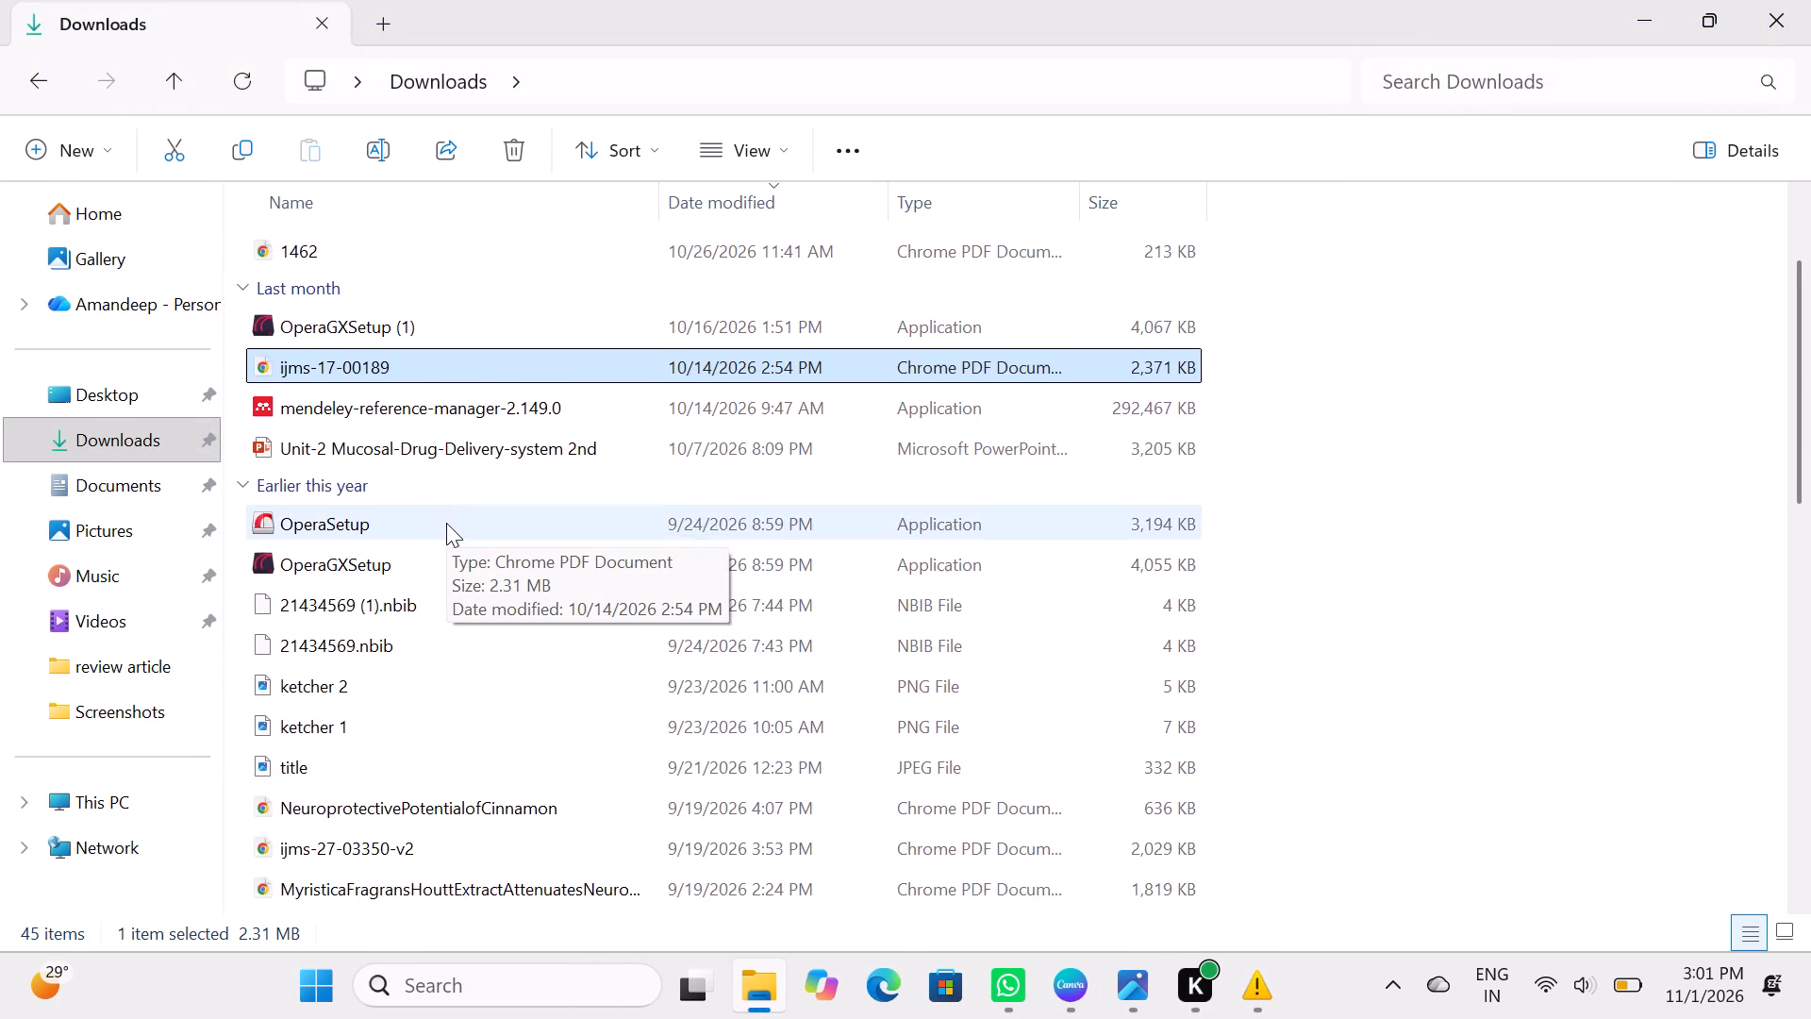
scroll(446, 523, right, 1)
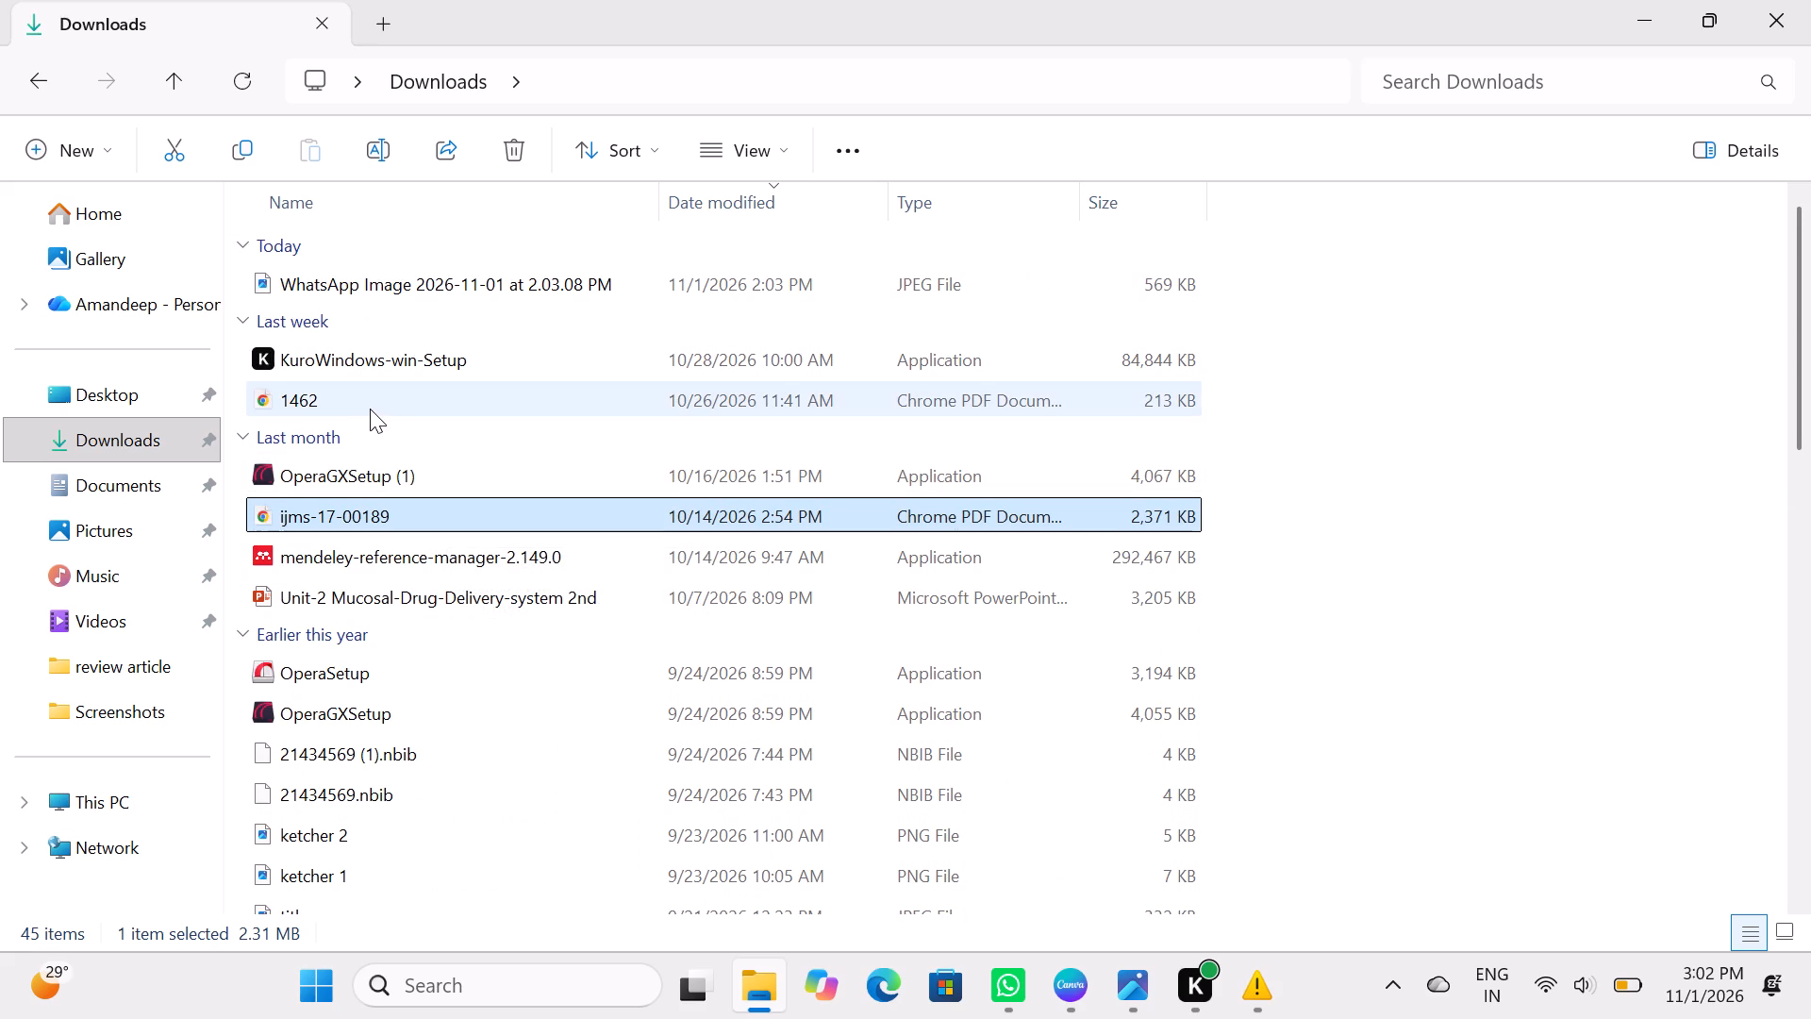
double_click(372, 408)
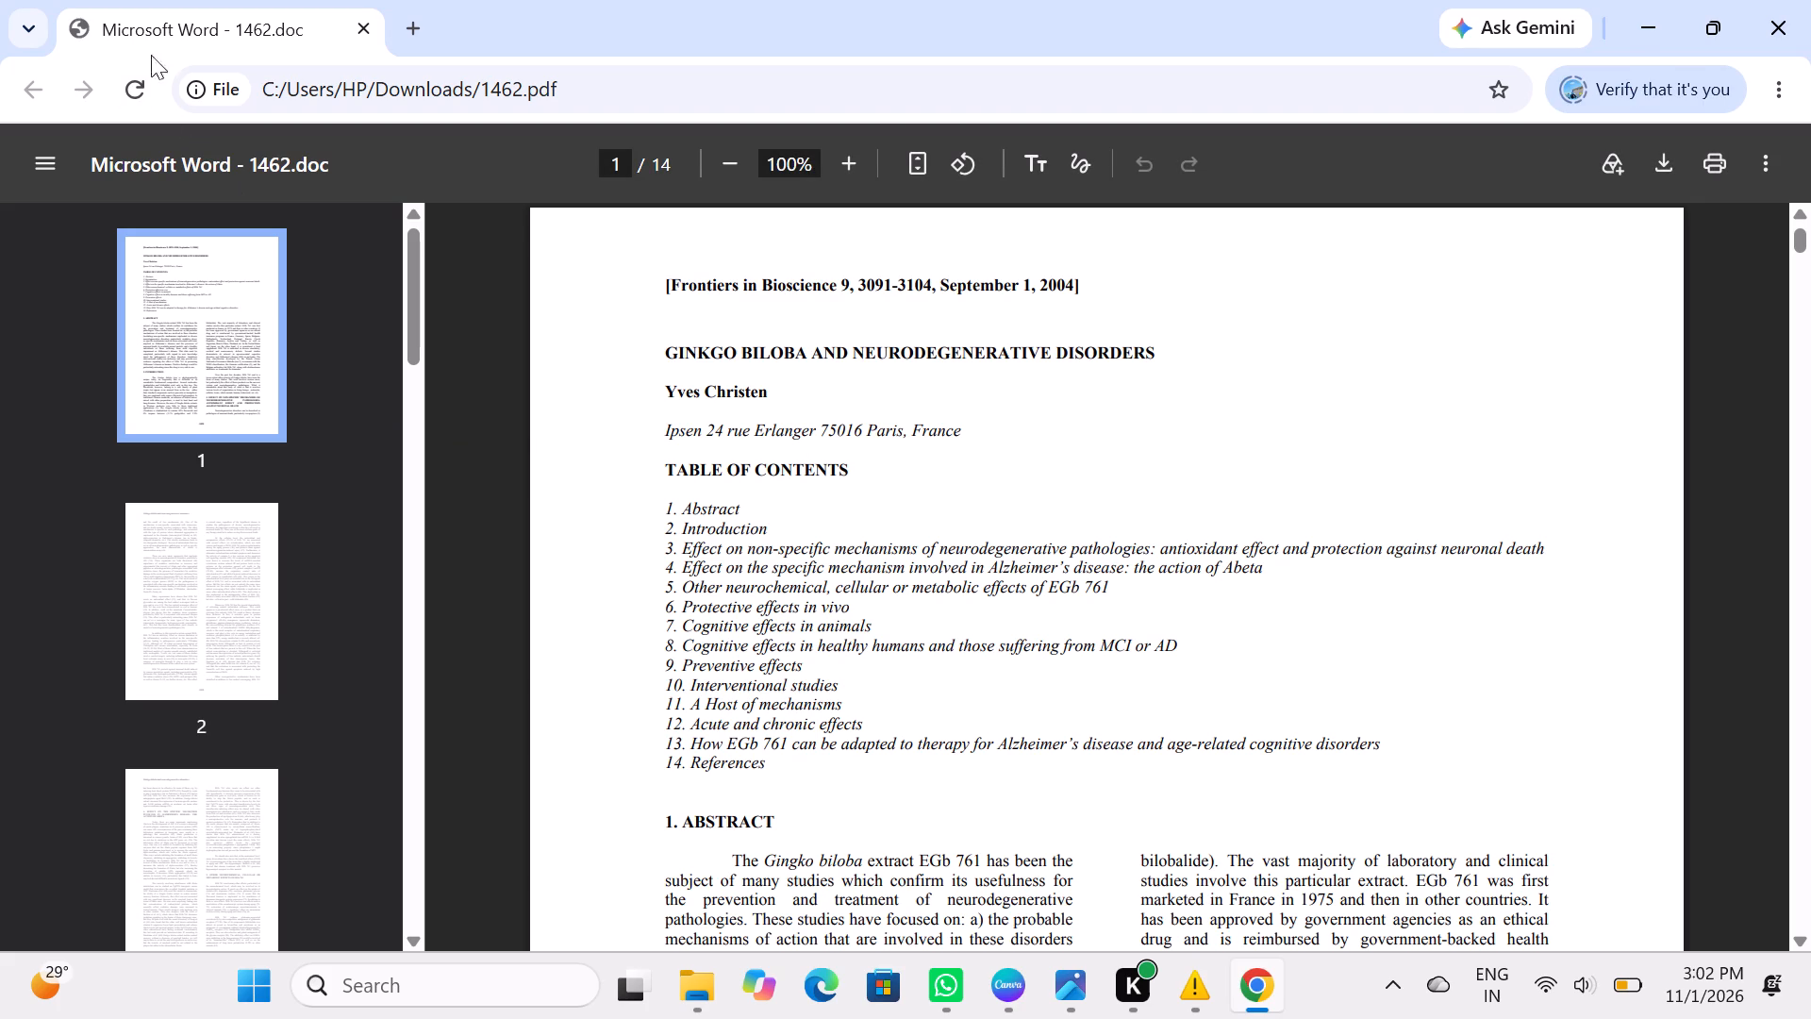
click(364, 27)
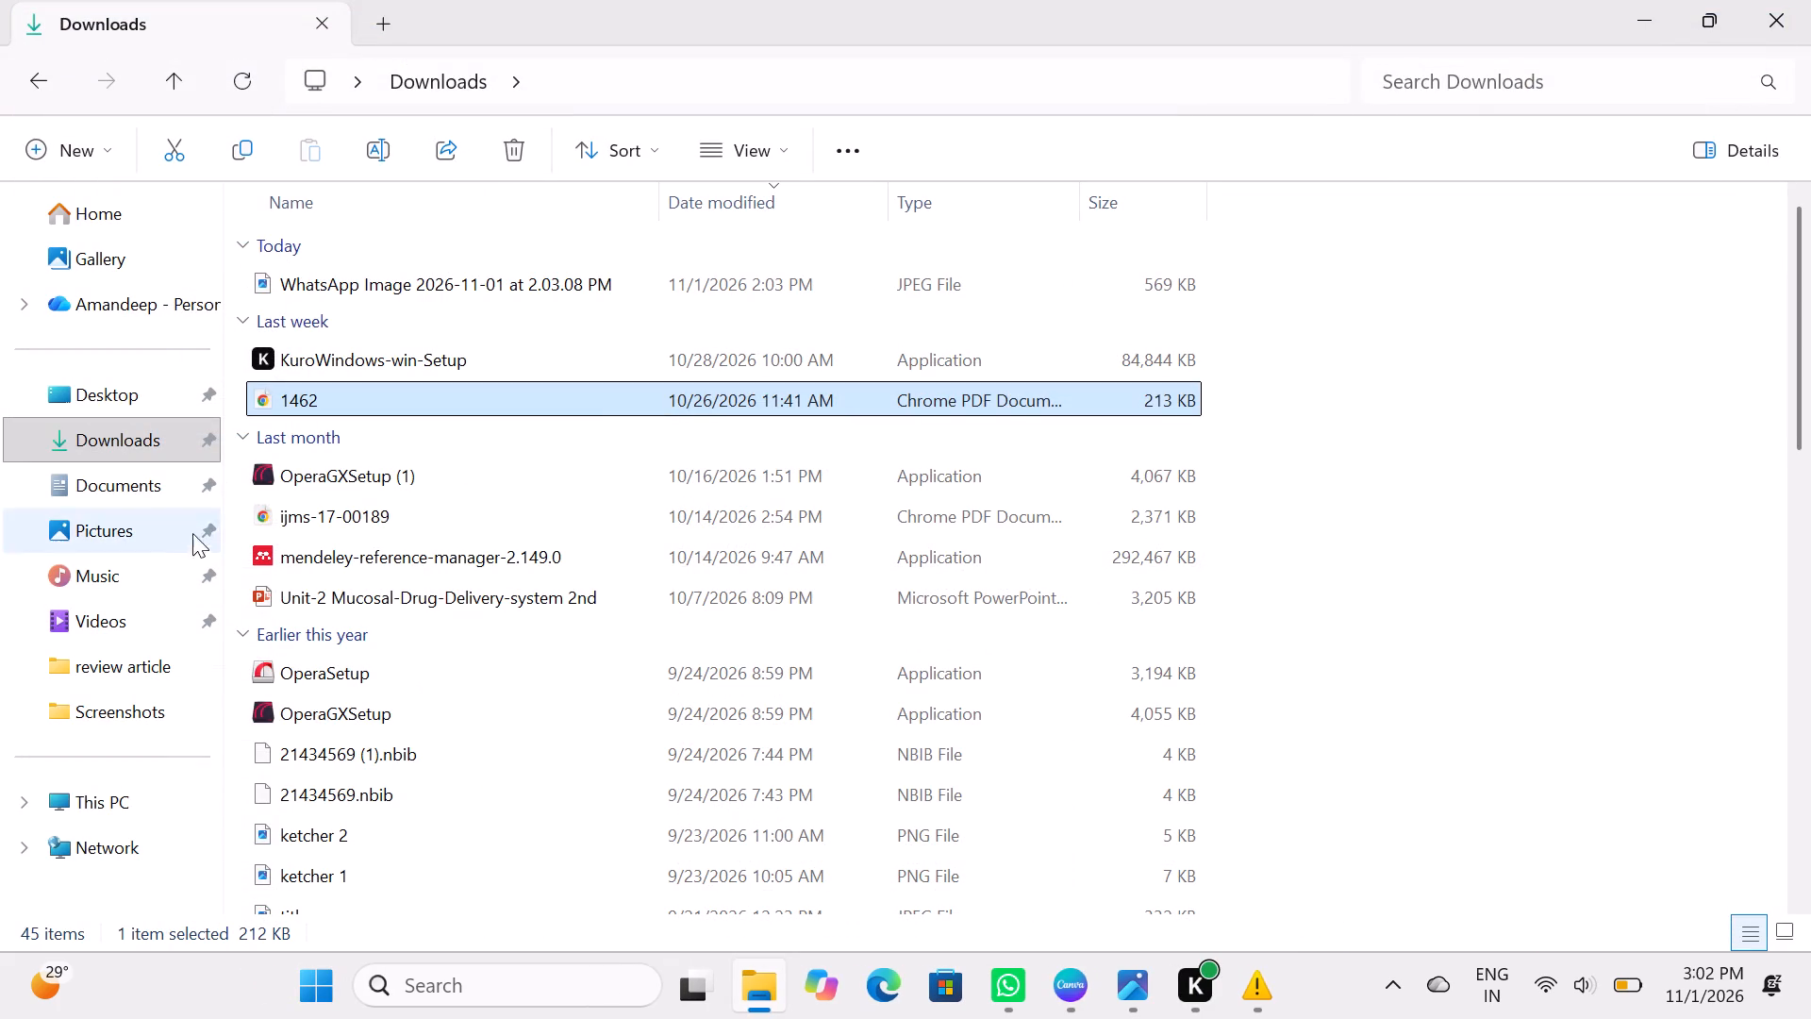
click(141, 533)
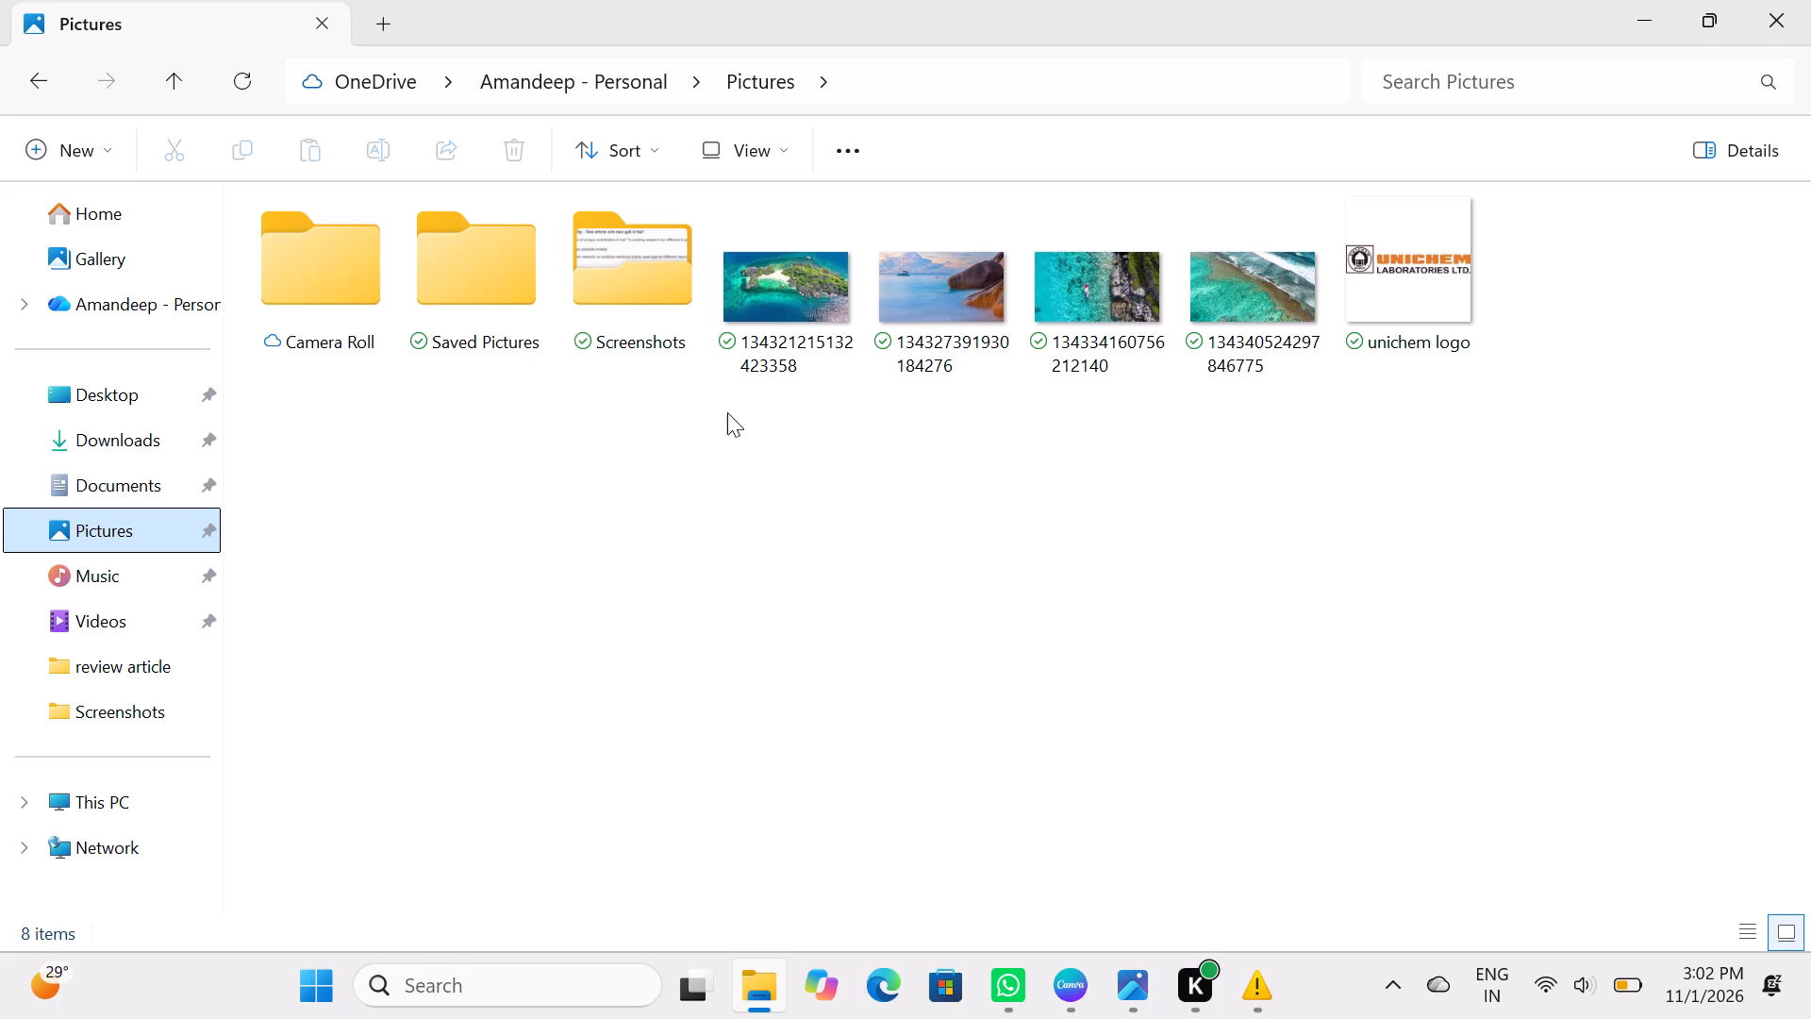
click(115, 431)
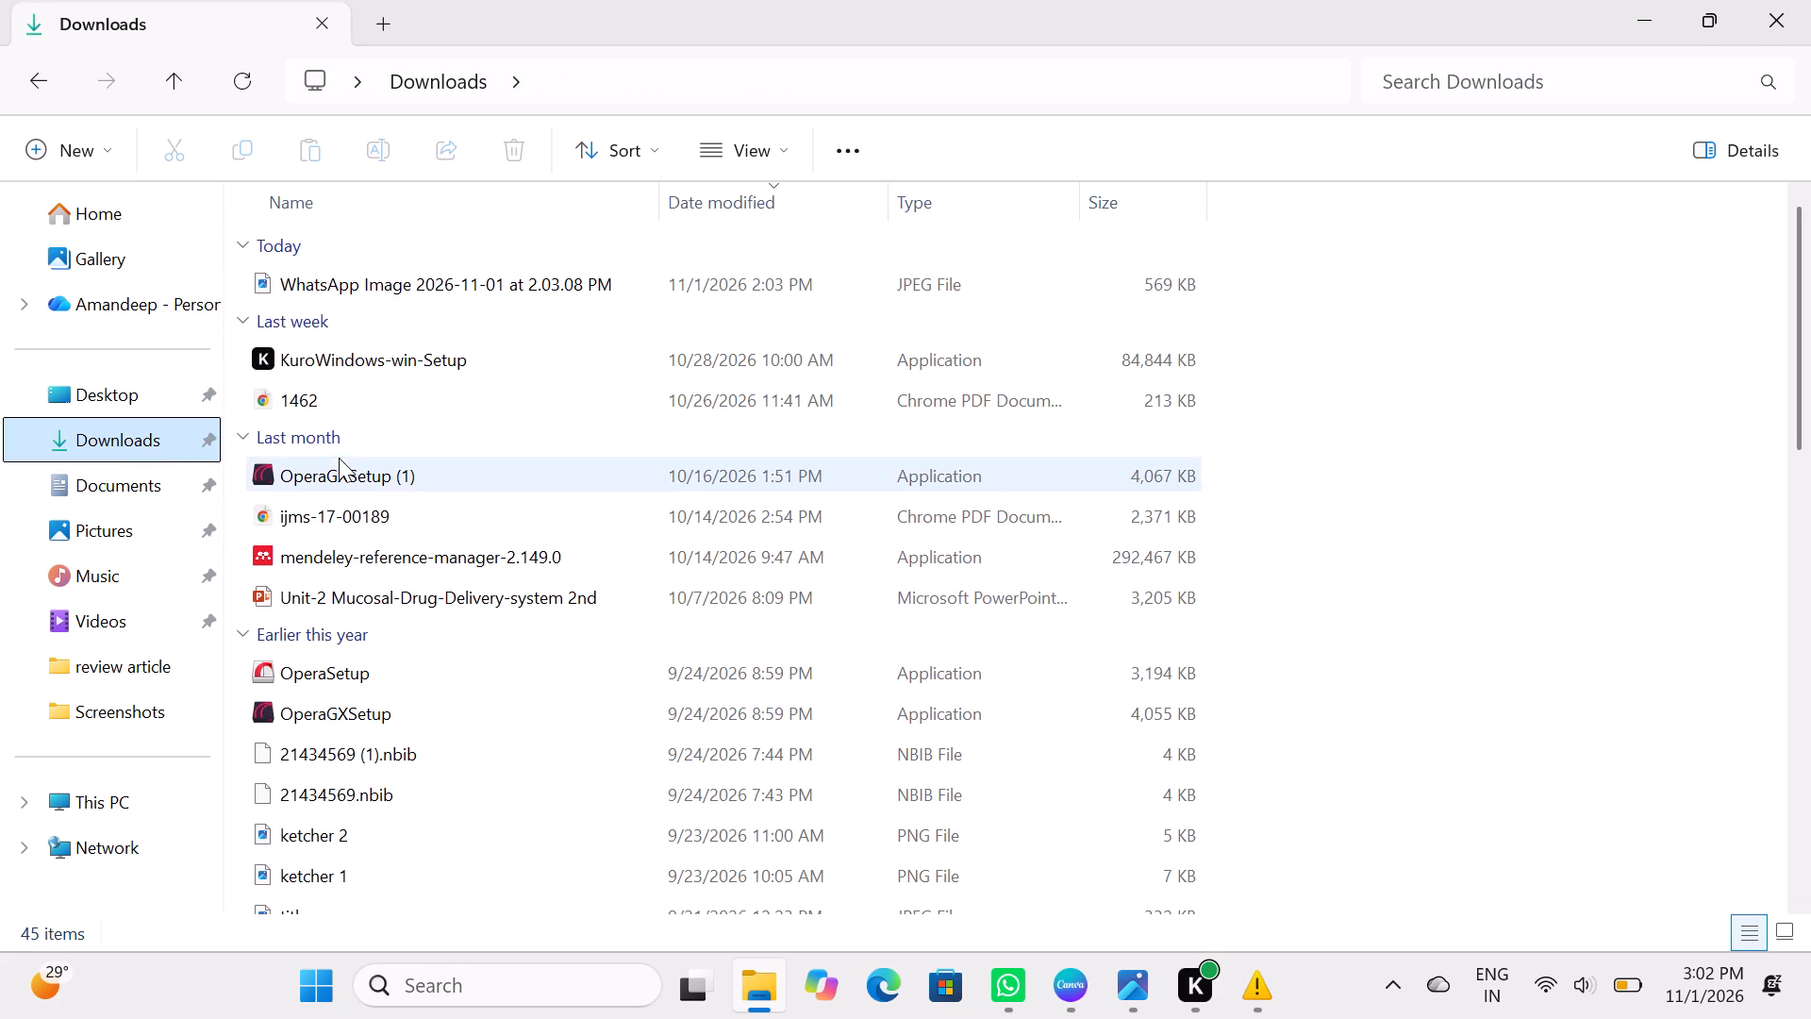
click(110, 485)
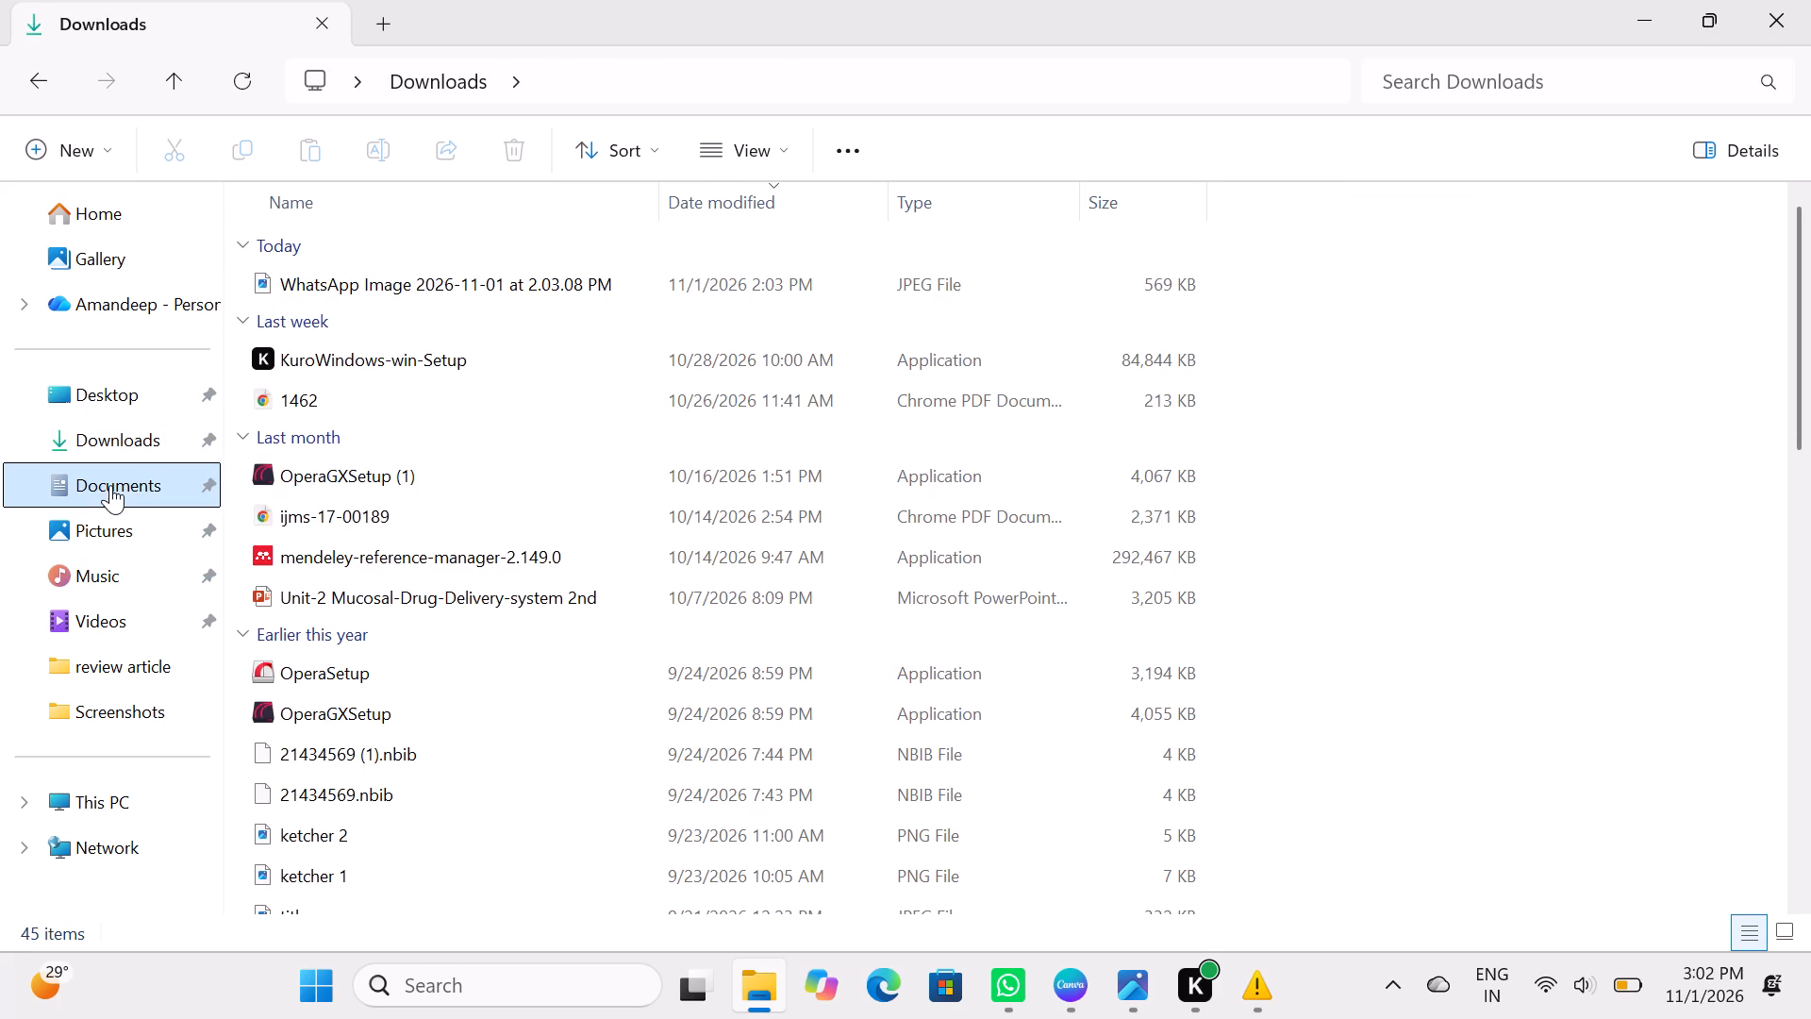
click(117, 653)
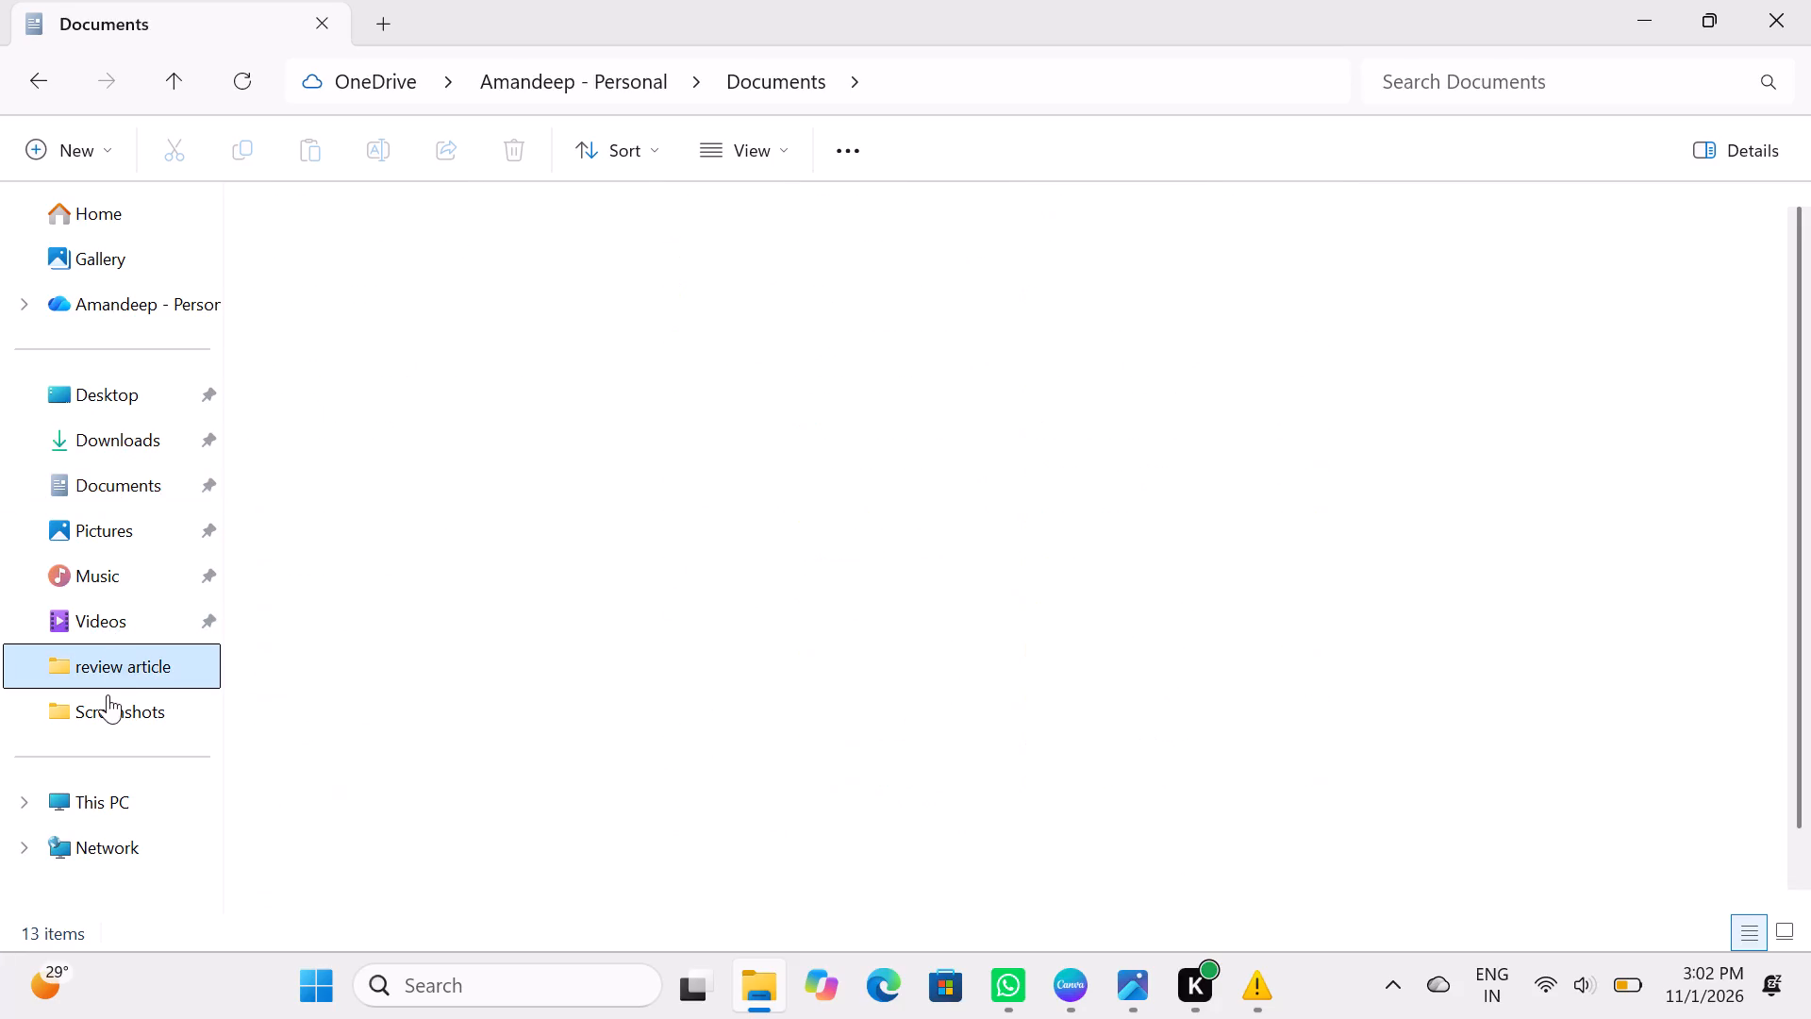
click(105, 727)
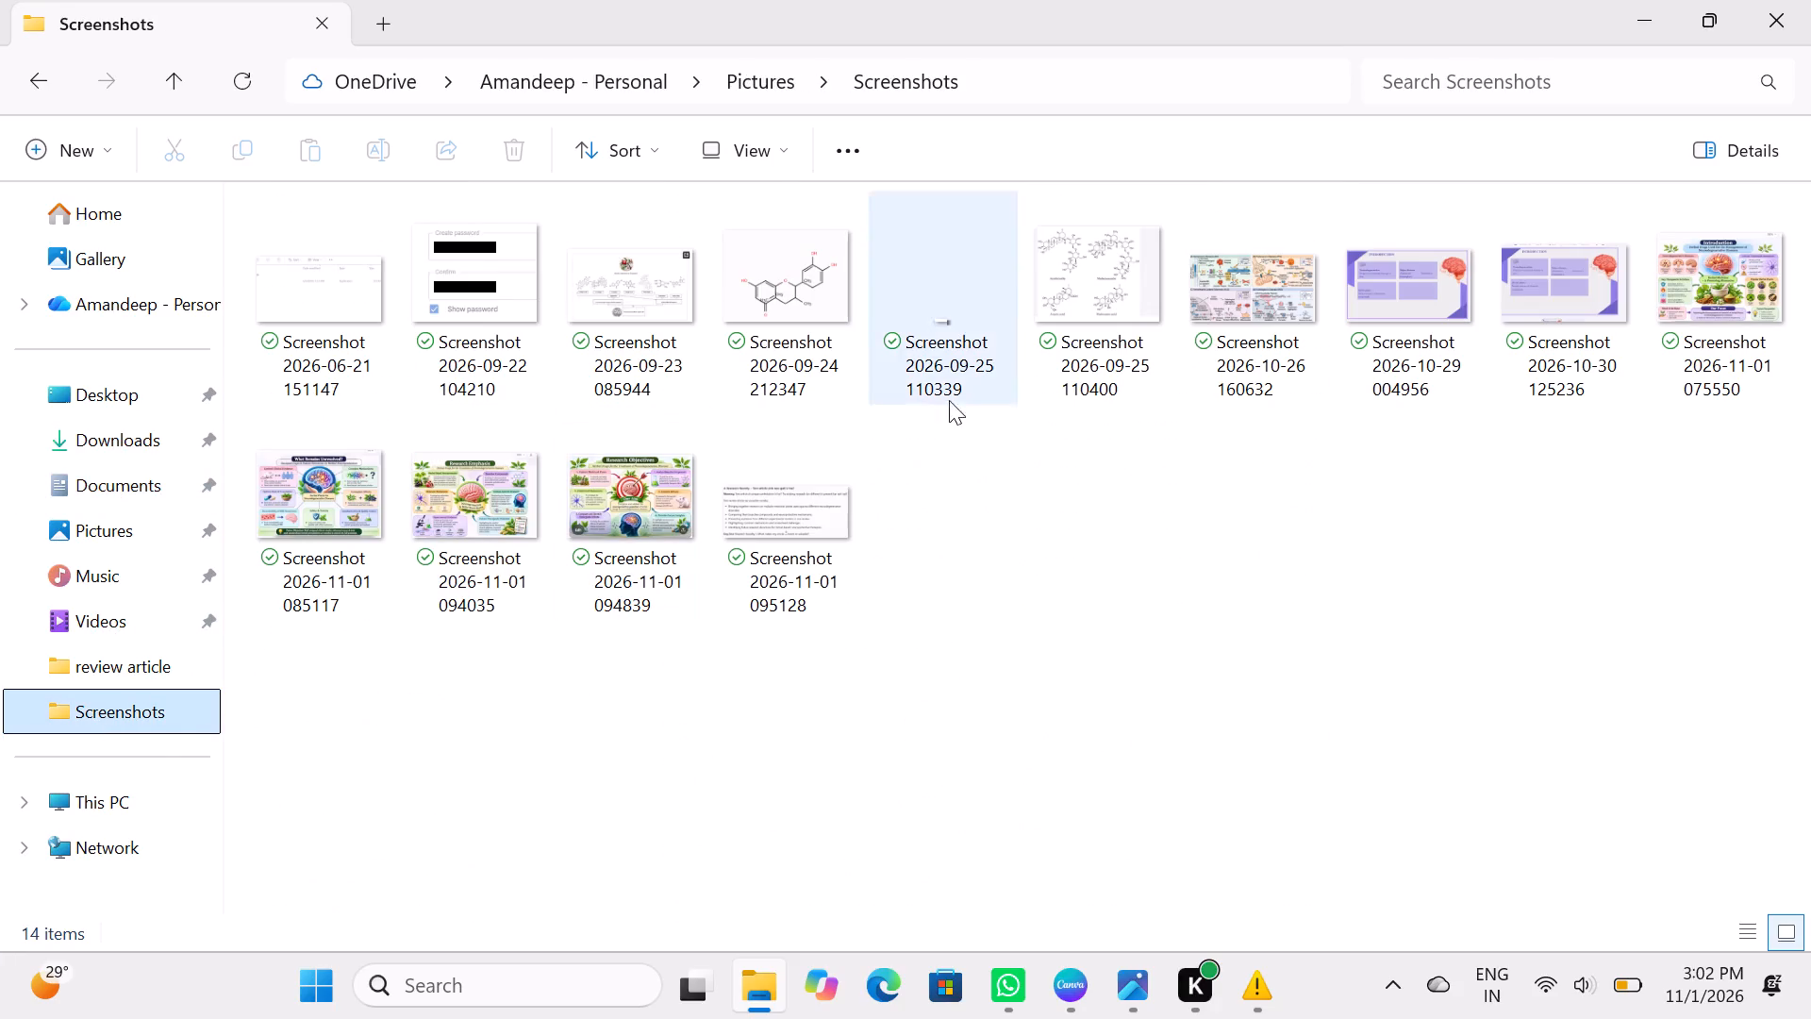
click(1232, 287)
double_click(1232, 287)
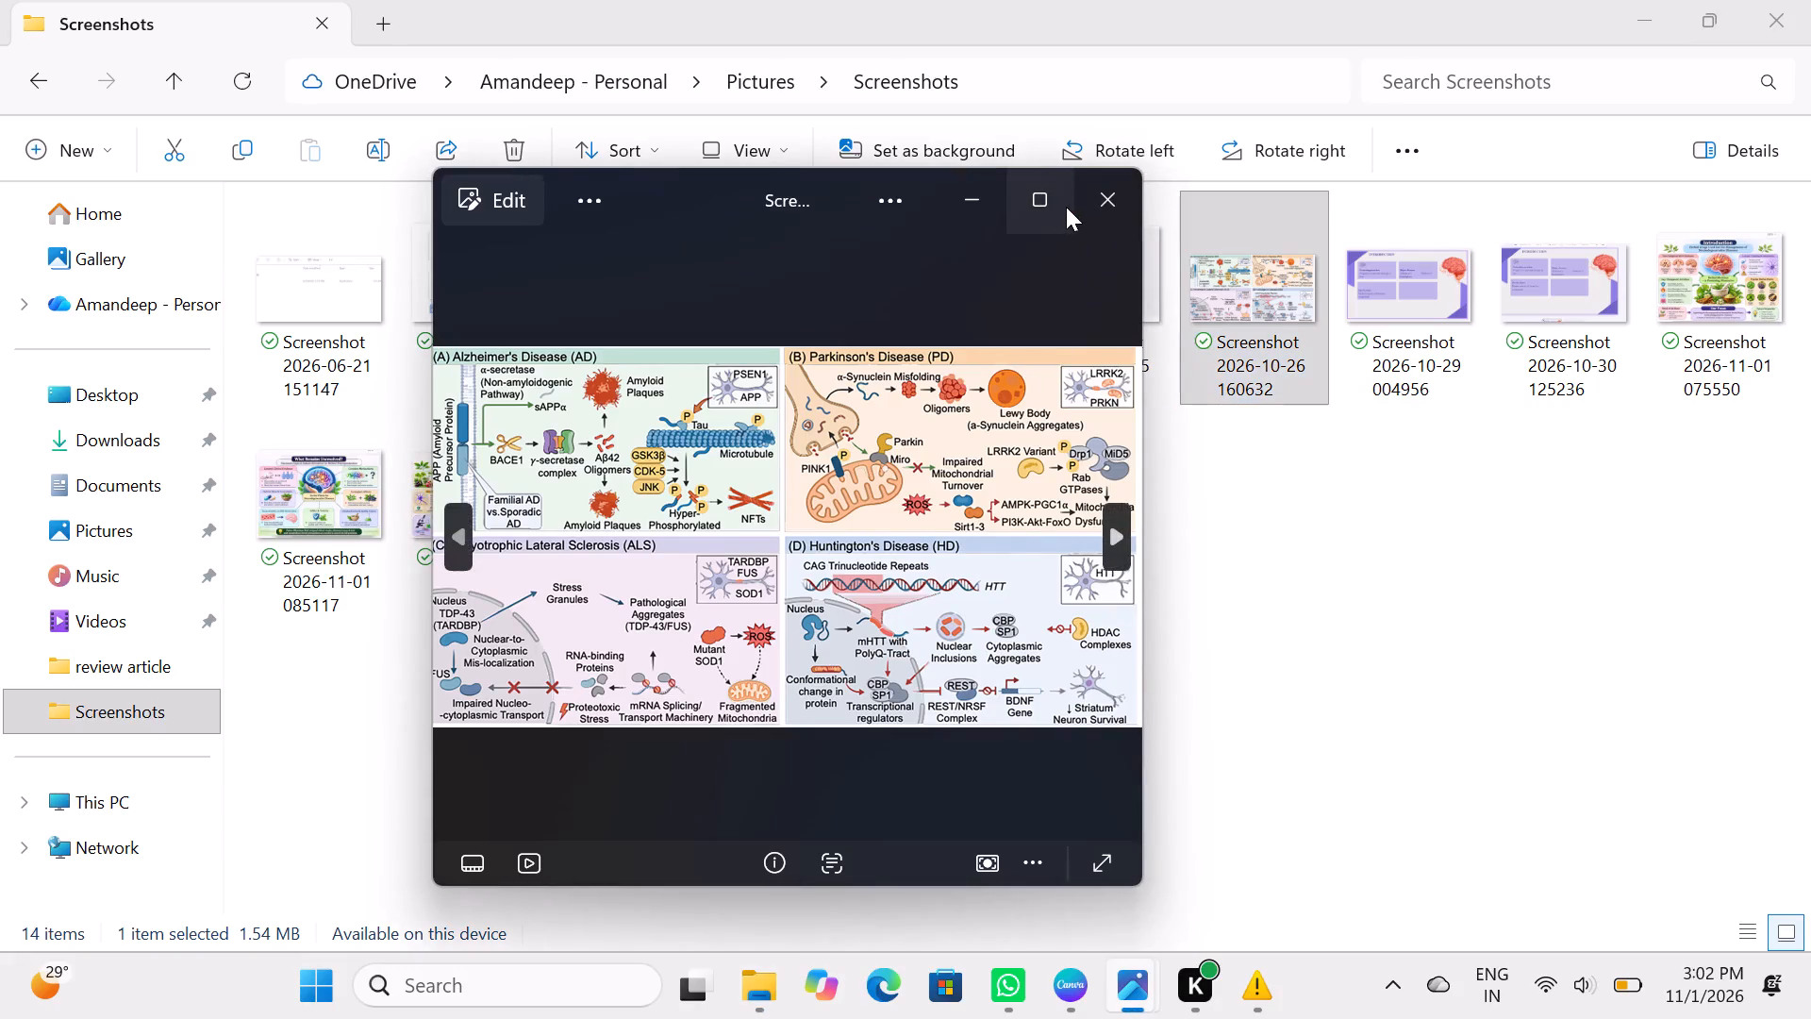
click(1051, 200)
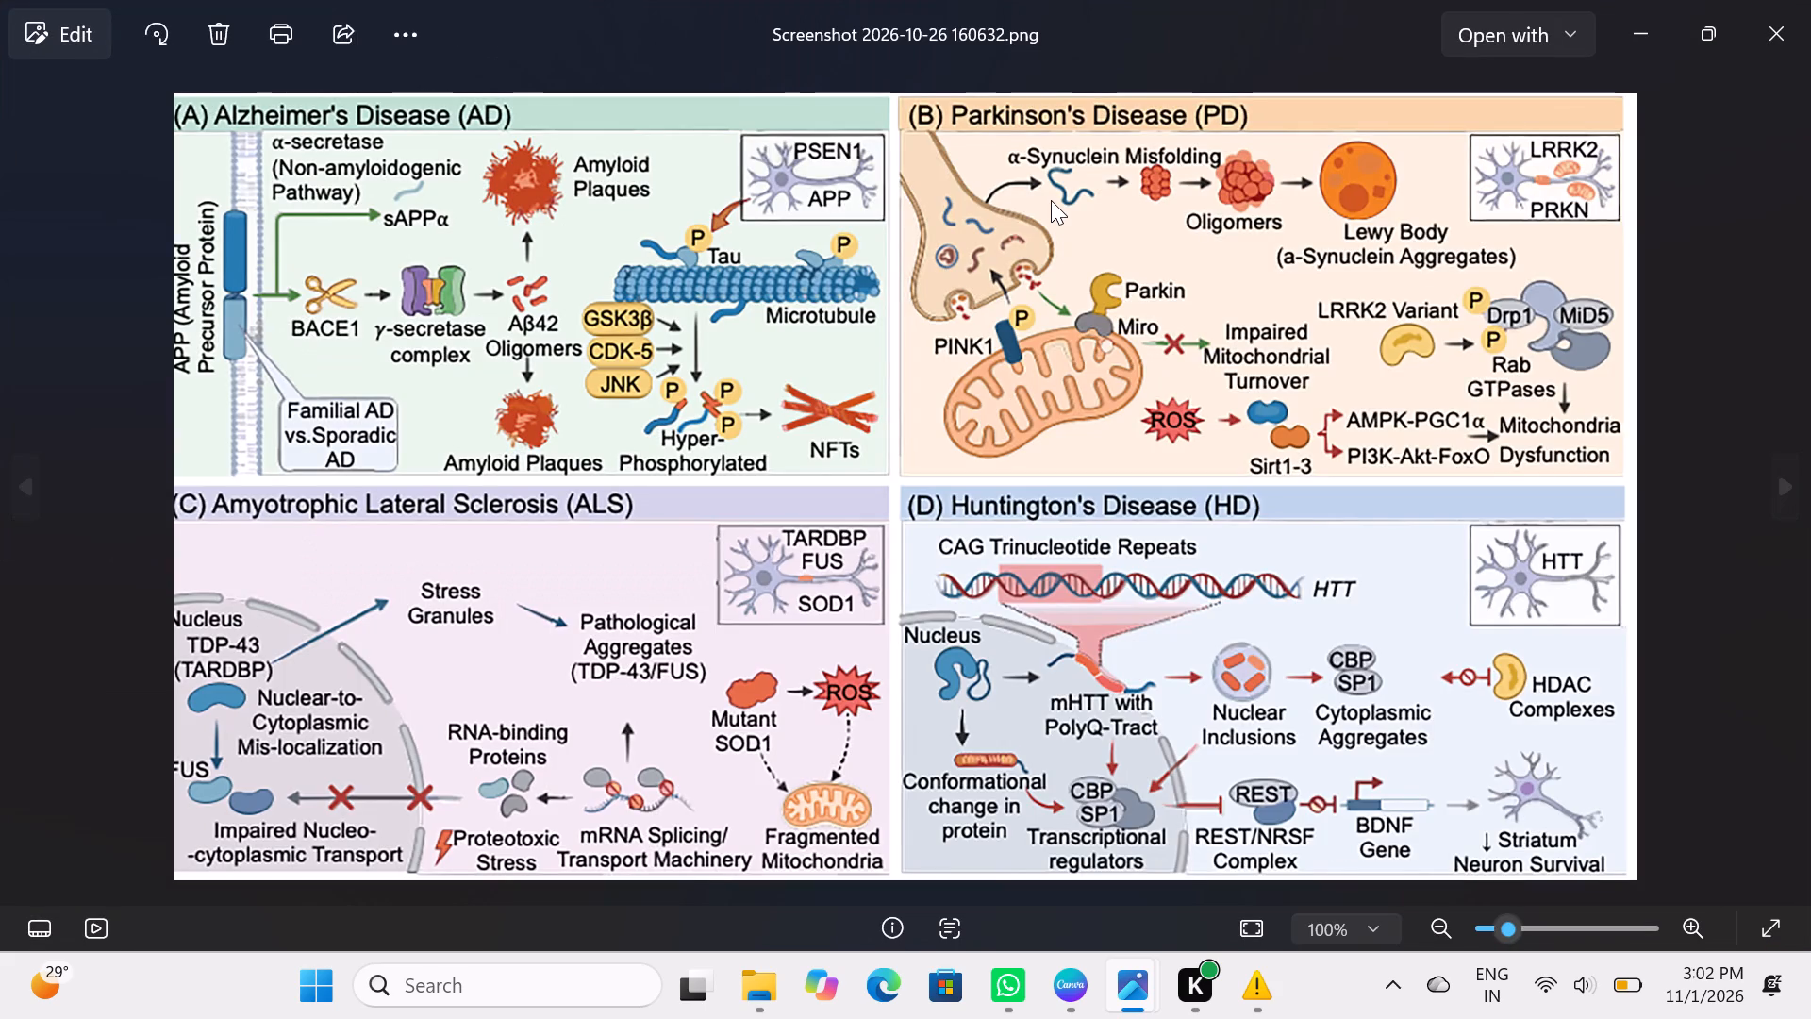
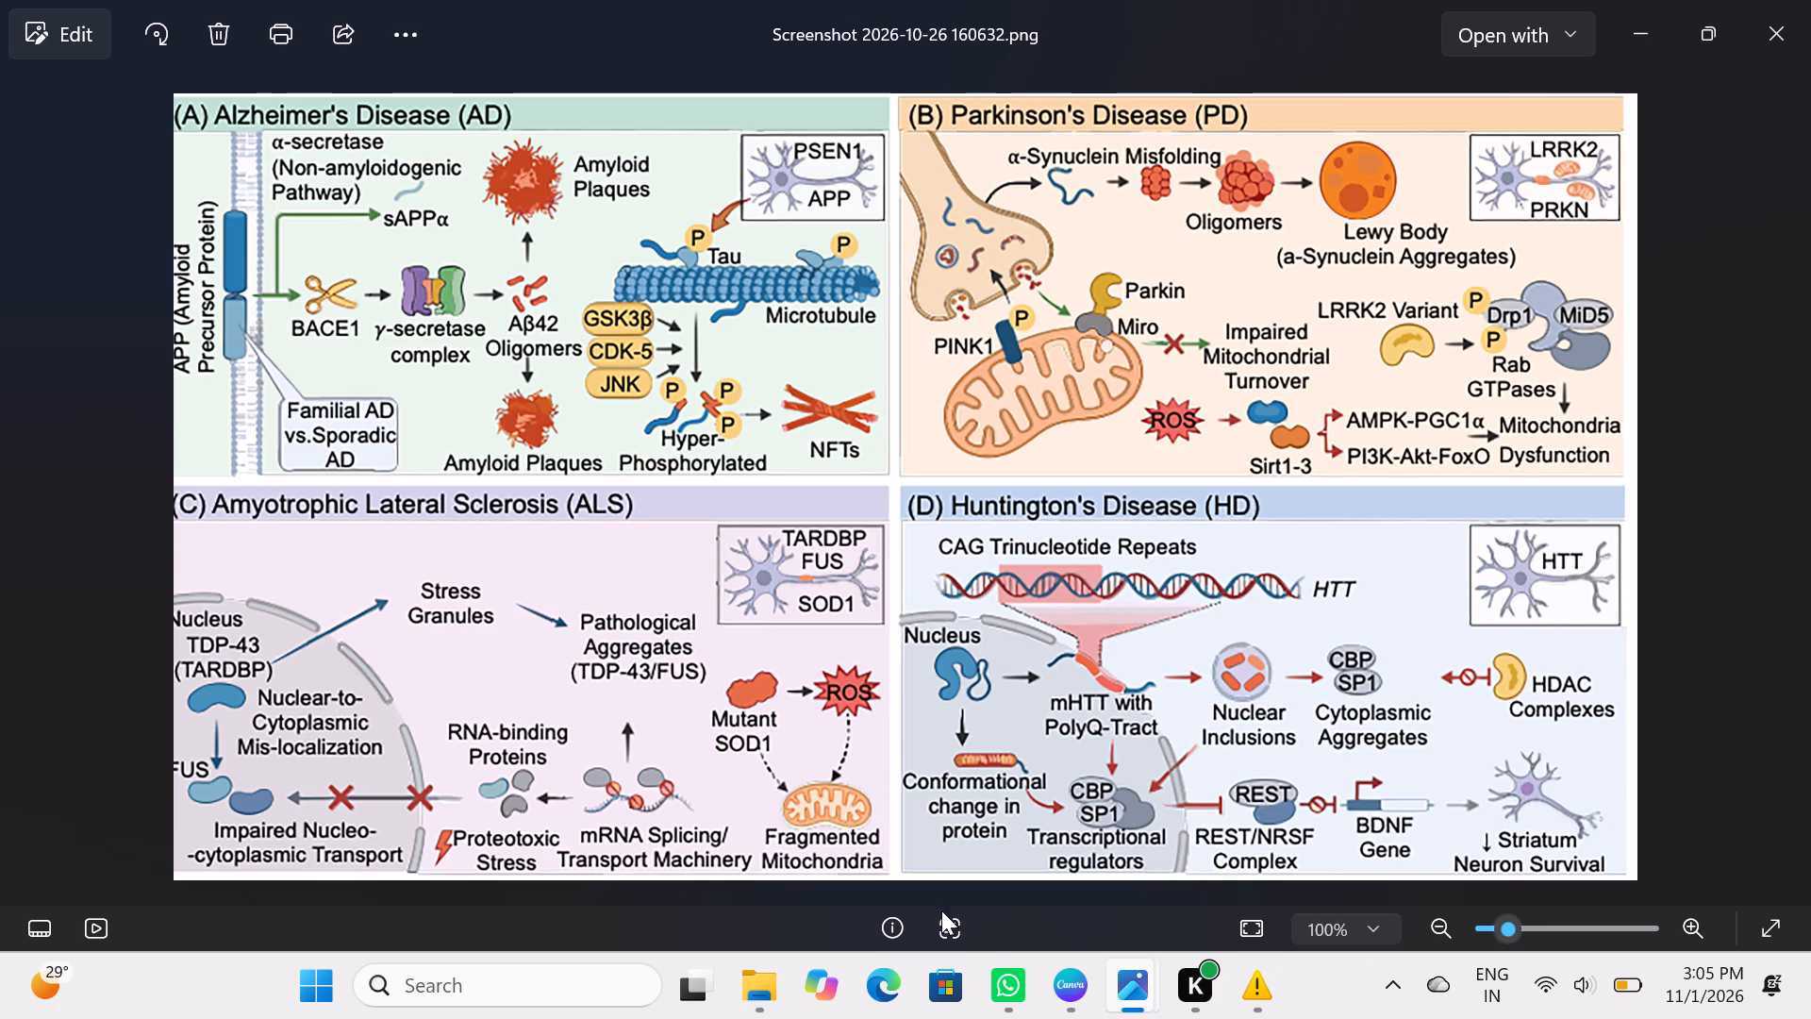
Switch to Canva and extend the upper-left card on page 8 upward to about 633 wide by 446 high.
click(1066, 971)
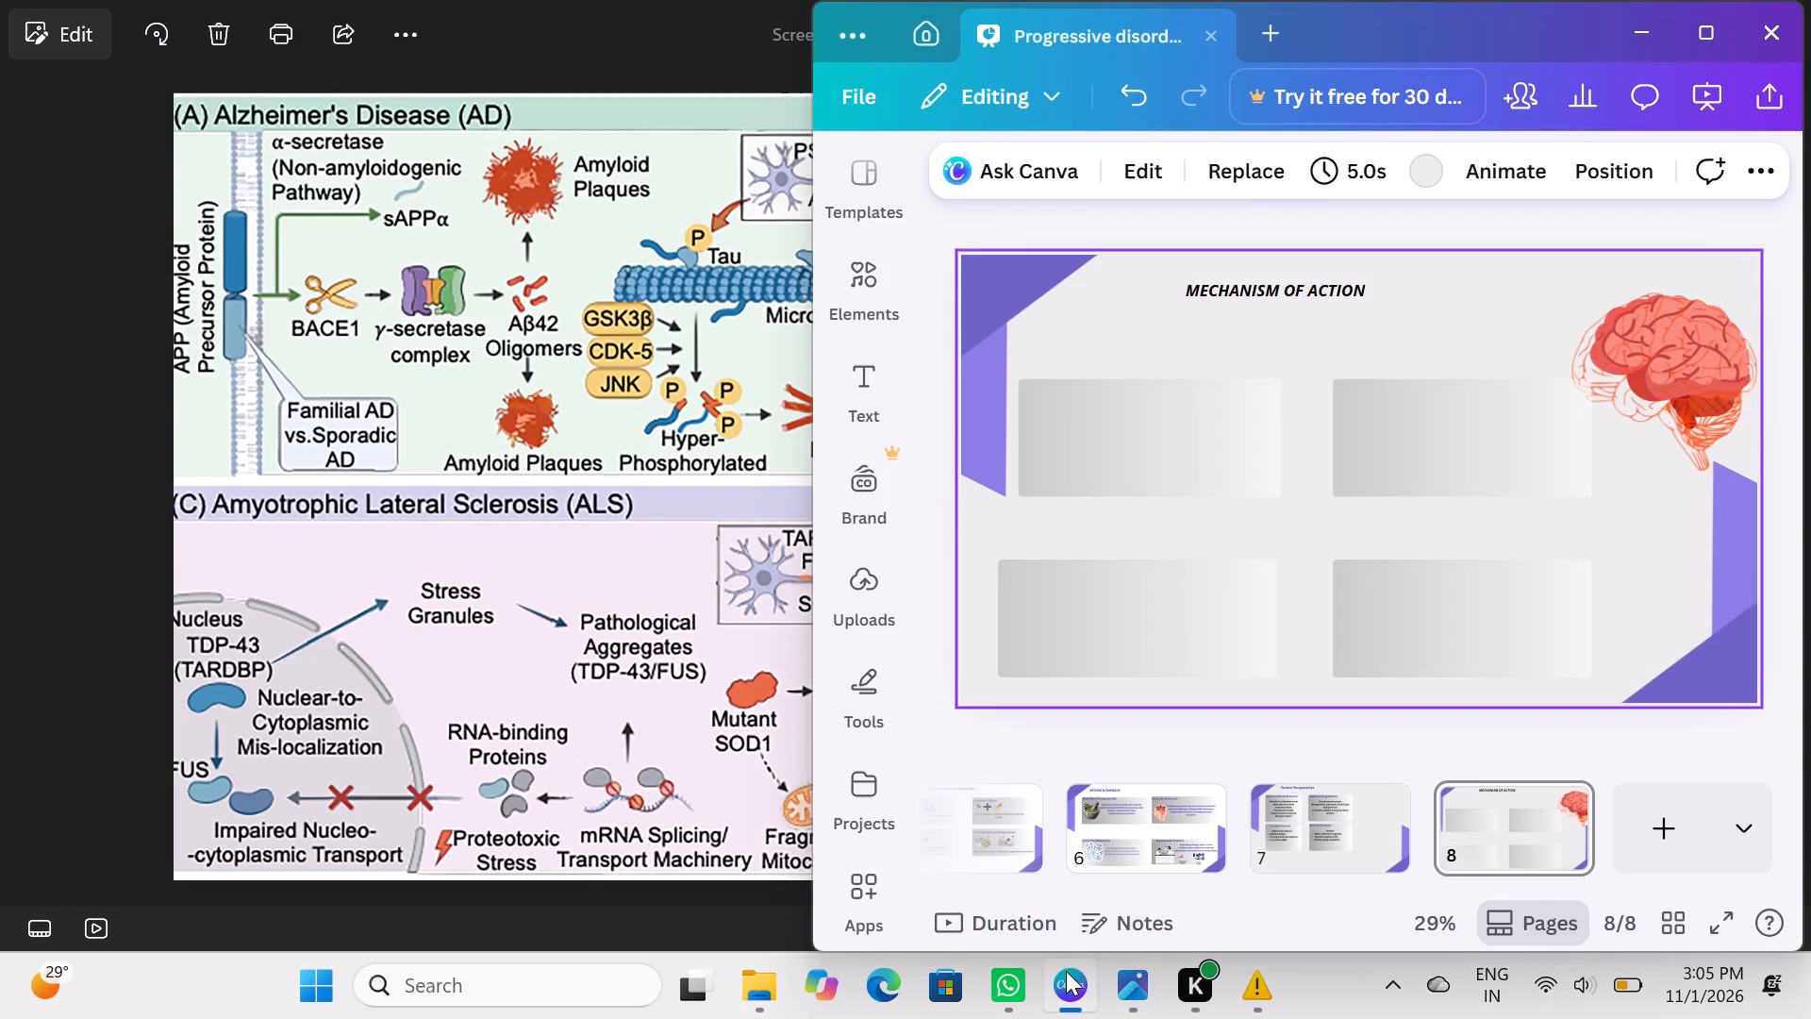
click(1116, 451)
drag(1148, 369, 1150, 325)
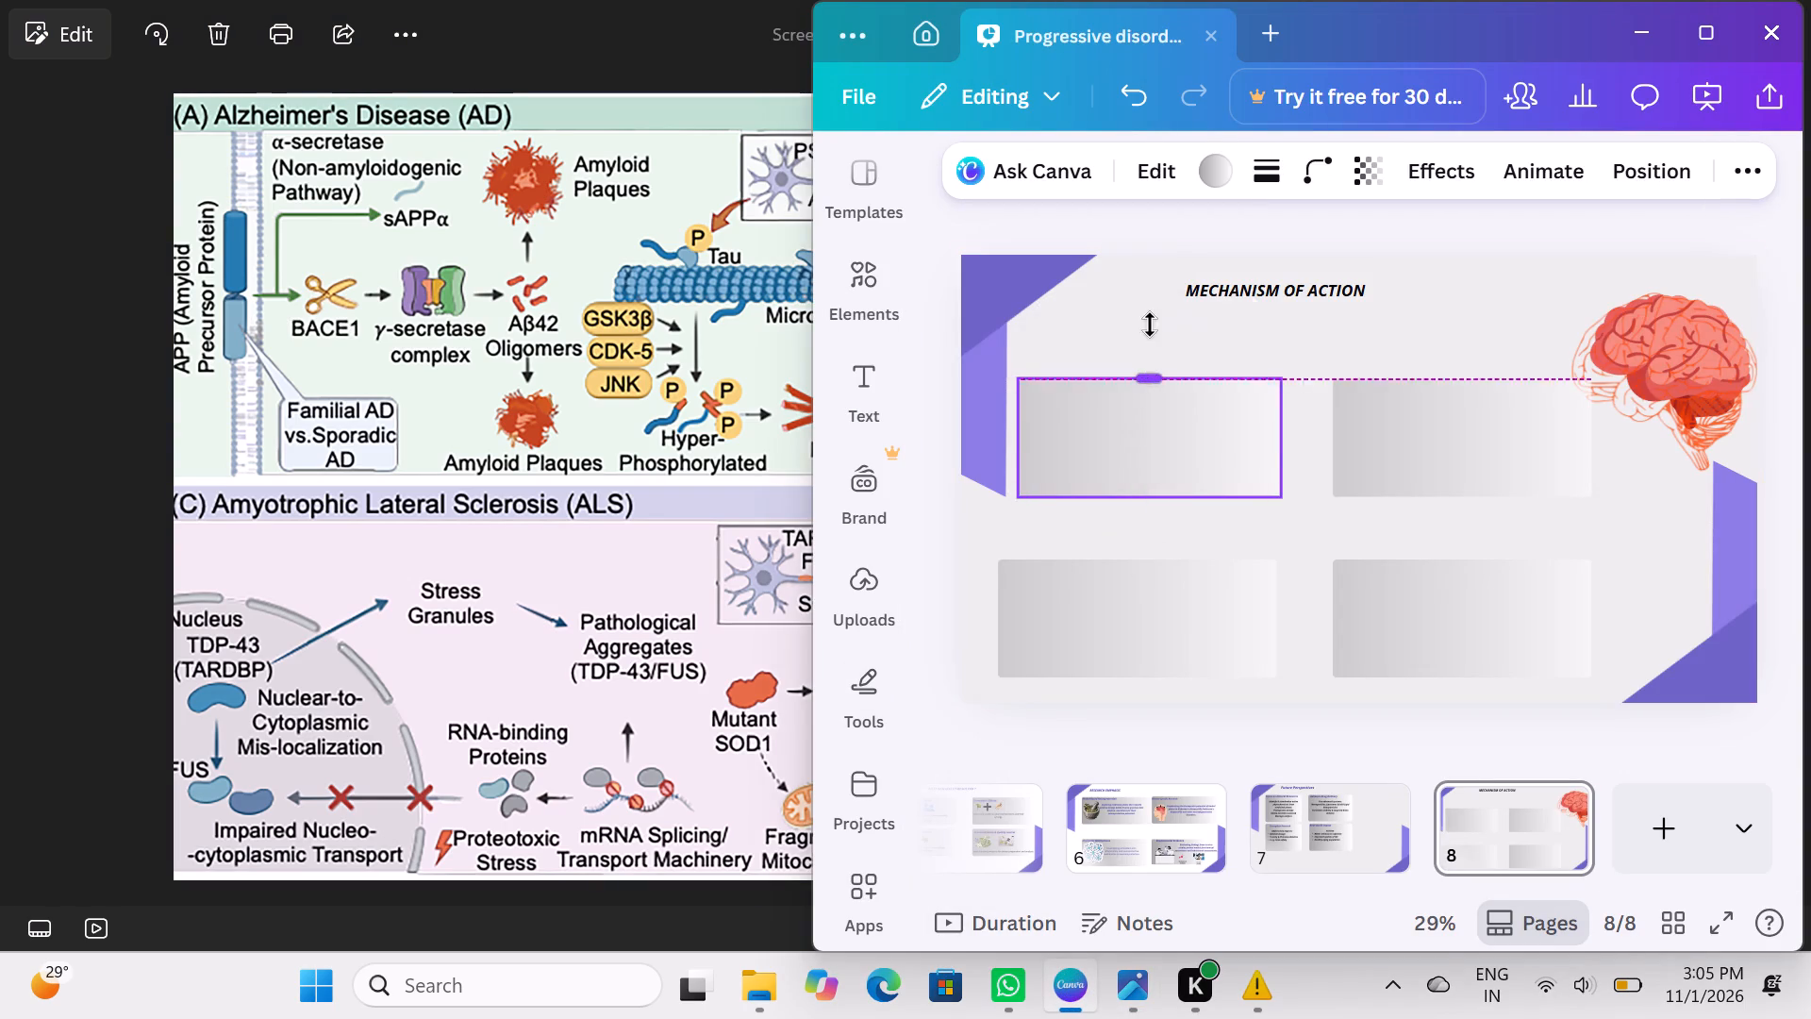
drag(1150, 325, 1146, 302)
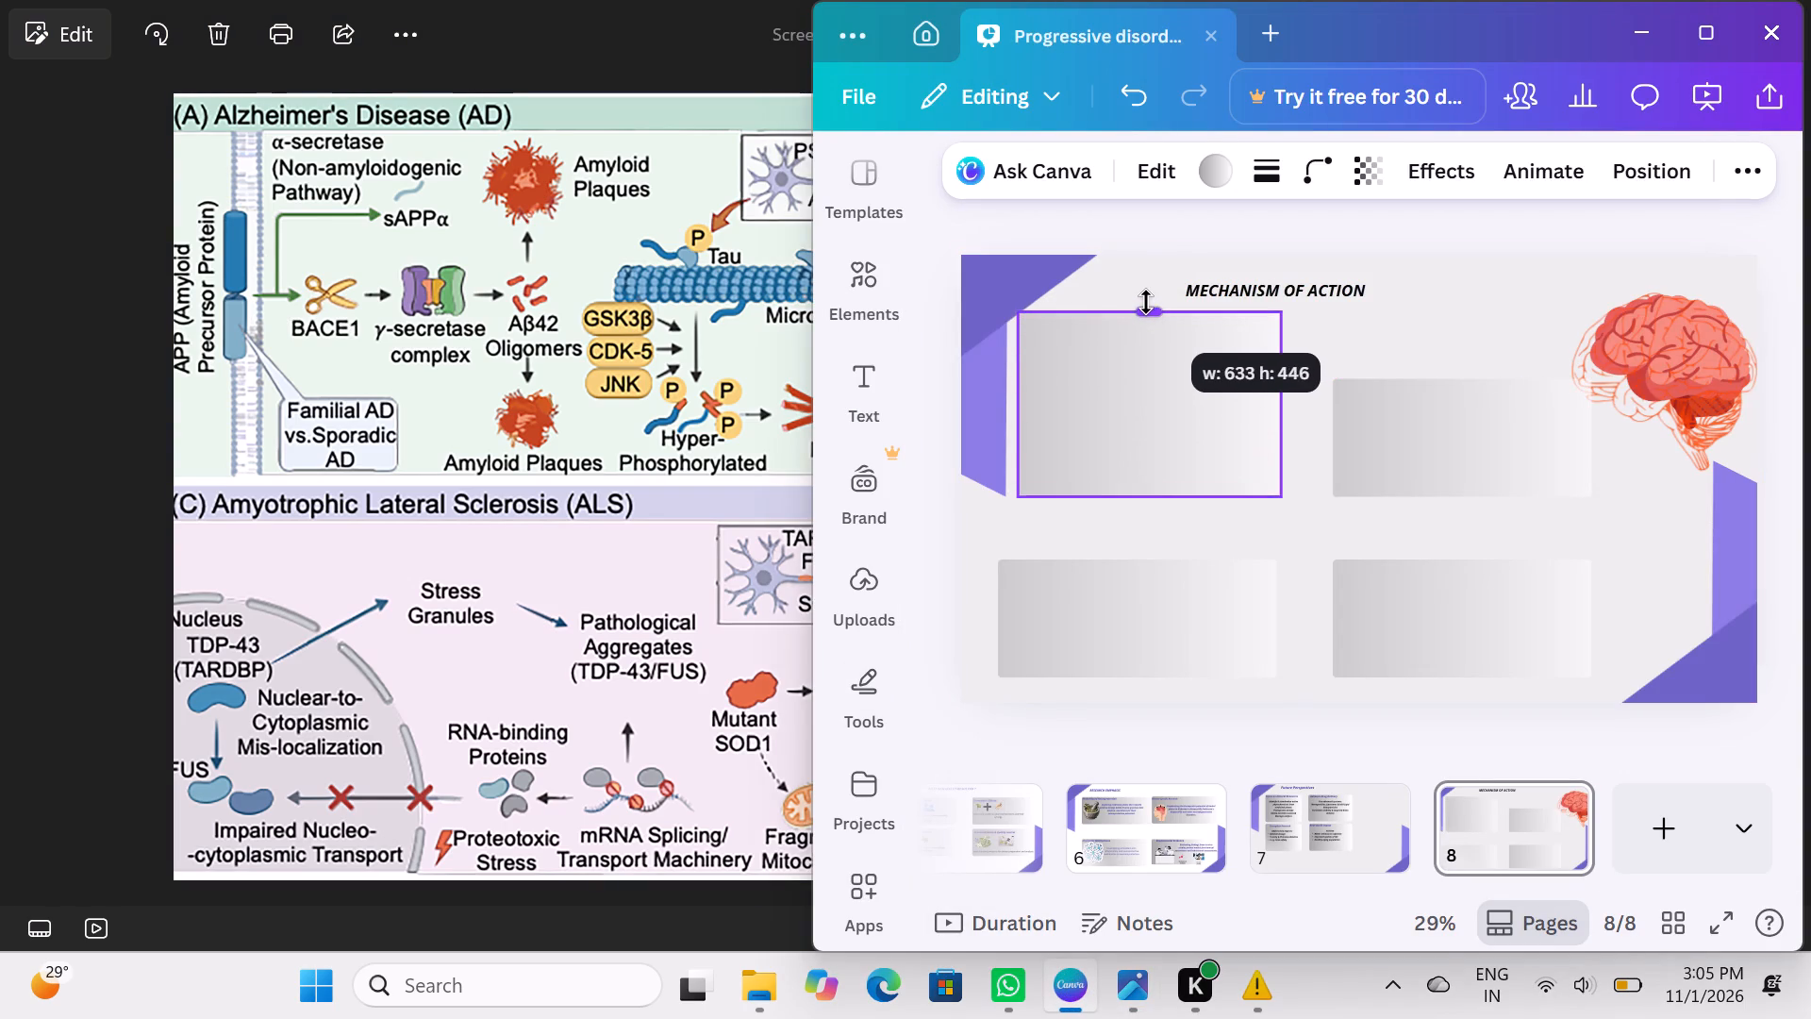
drag(1146, 302, 1146, 301)
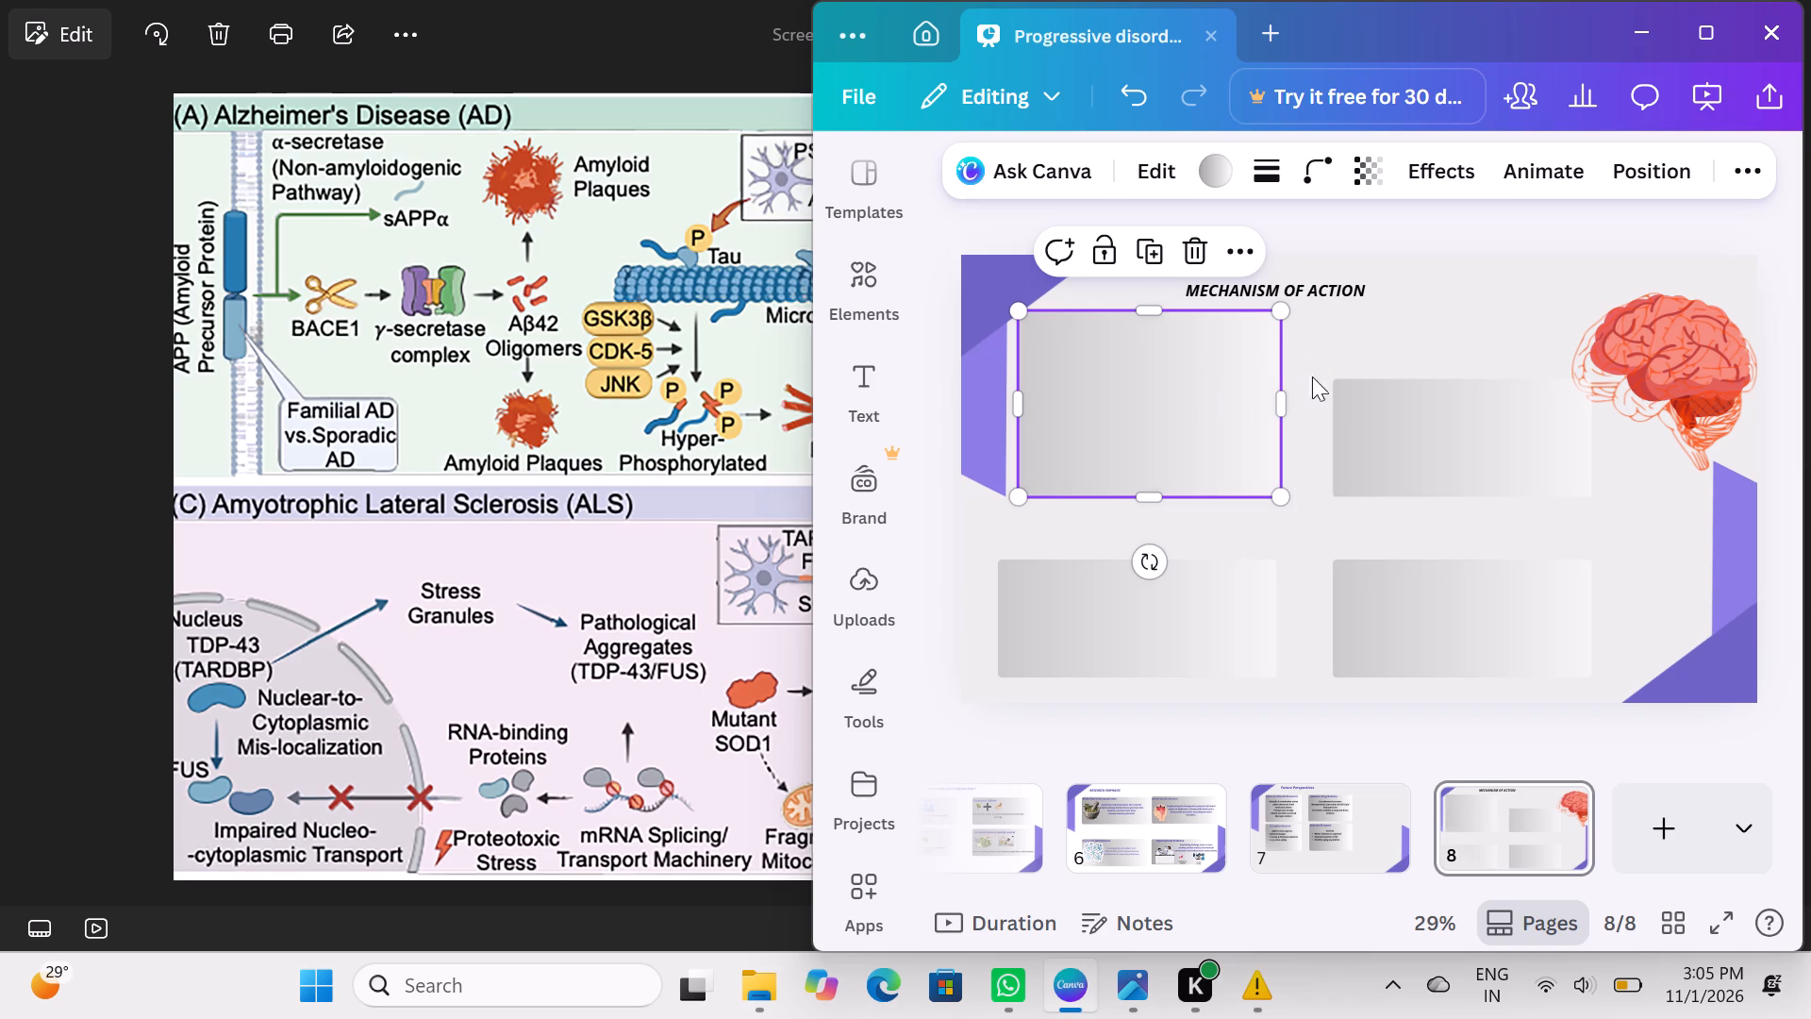
Remove both layers of the brain illustration, line art and filled shape, by moving them off page 8.
drag(1638, 368, 1505, 607)
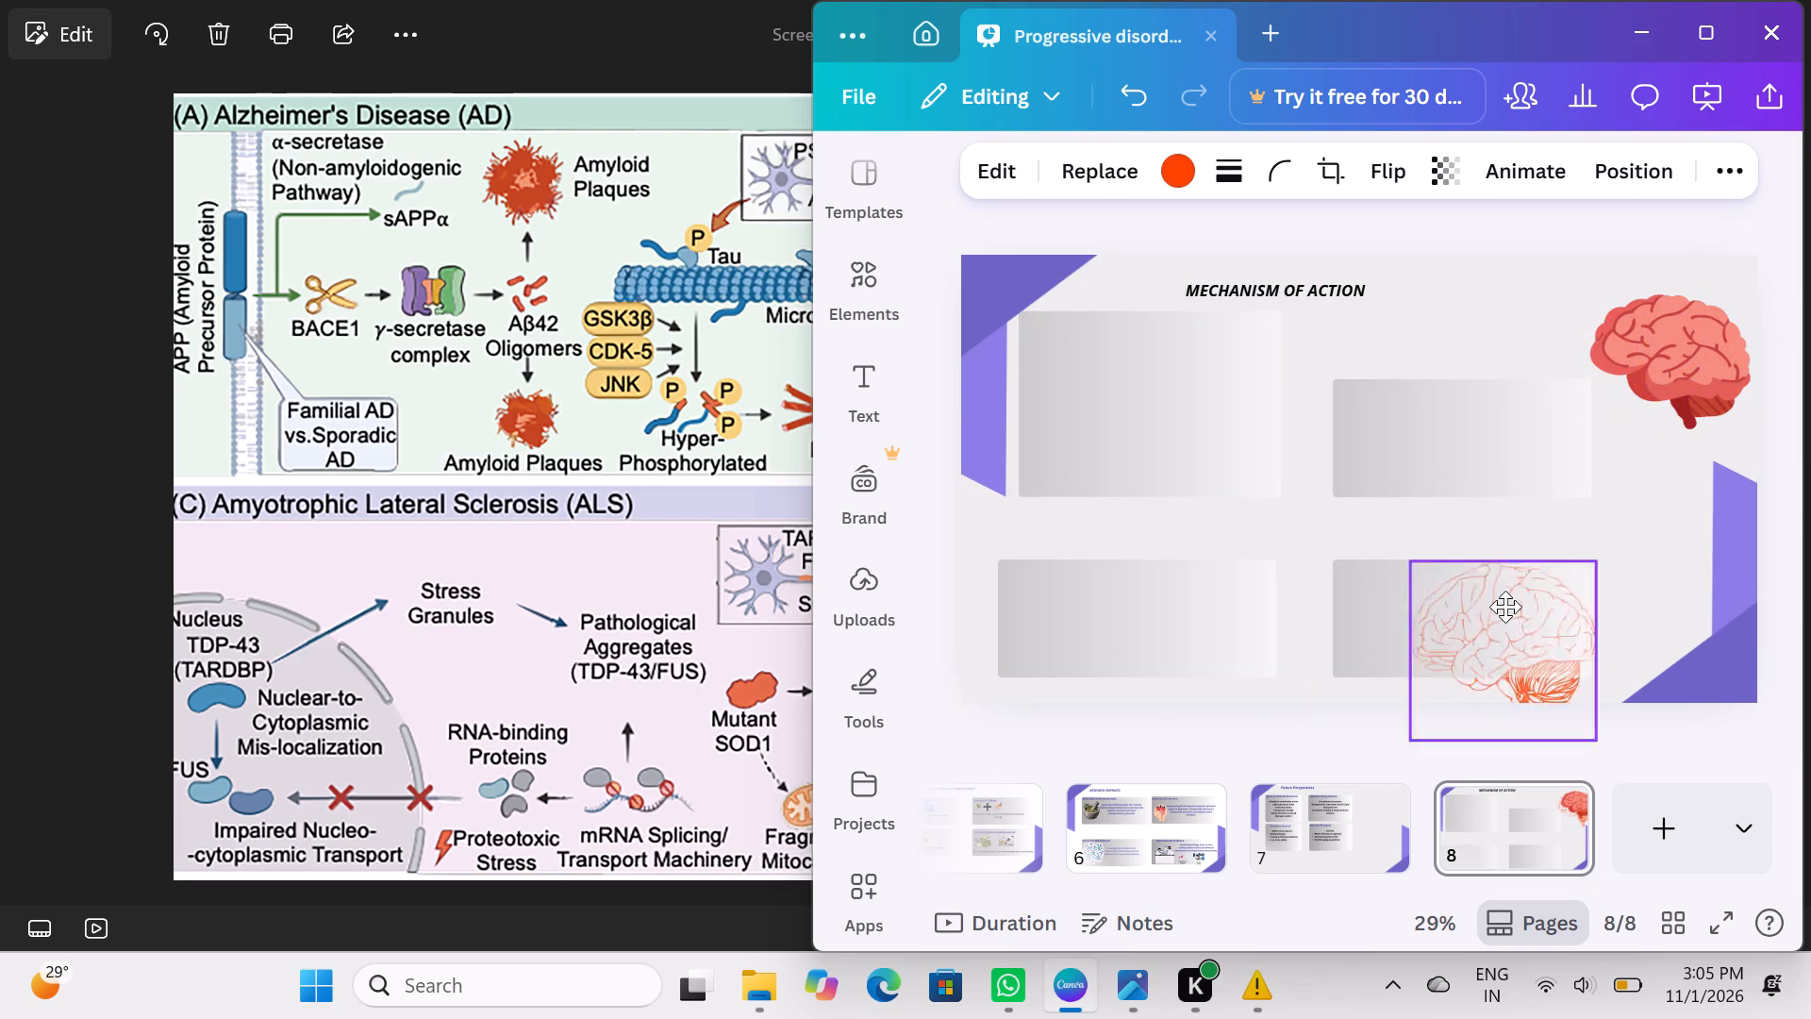
drag(1505, 607, 1060, 1018)
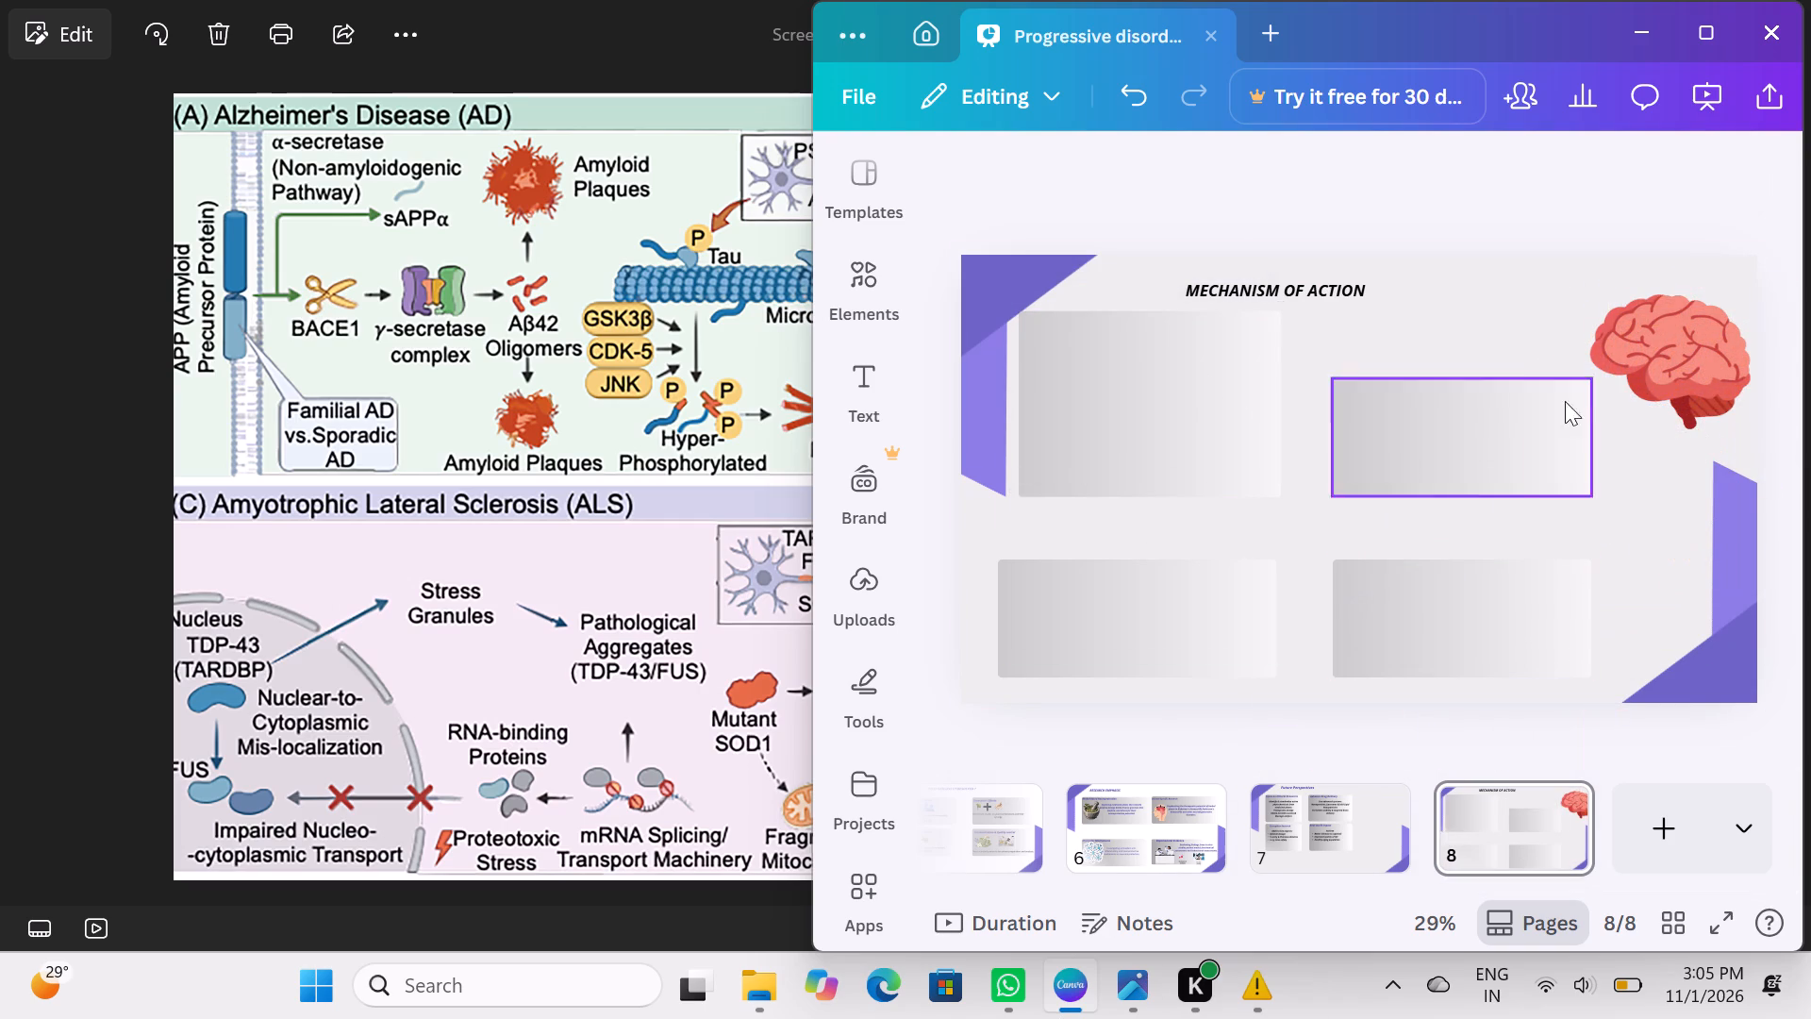
drag(1633, 382, 1115, 1017)
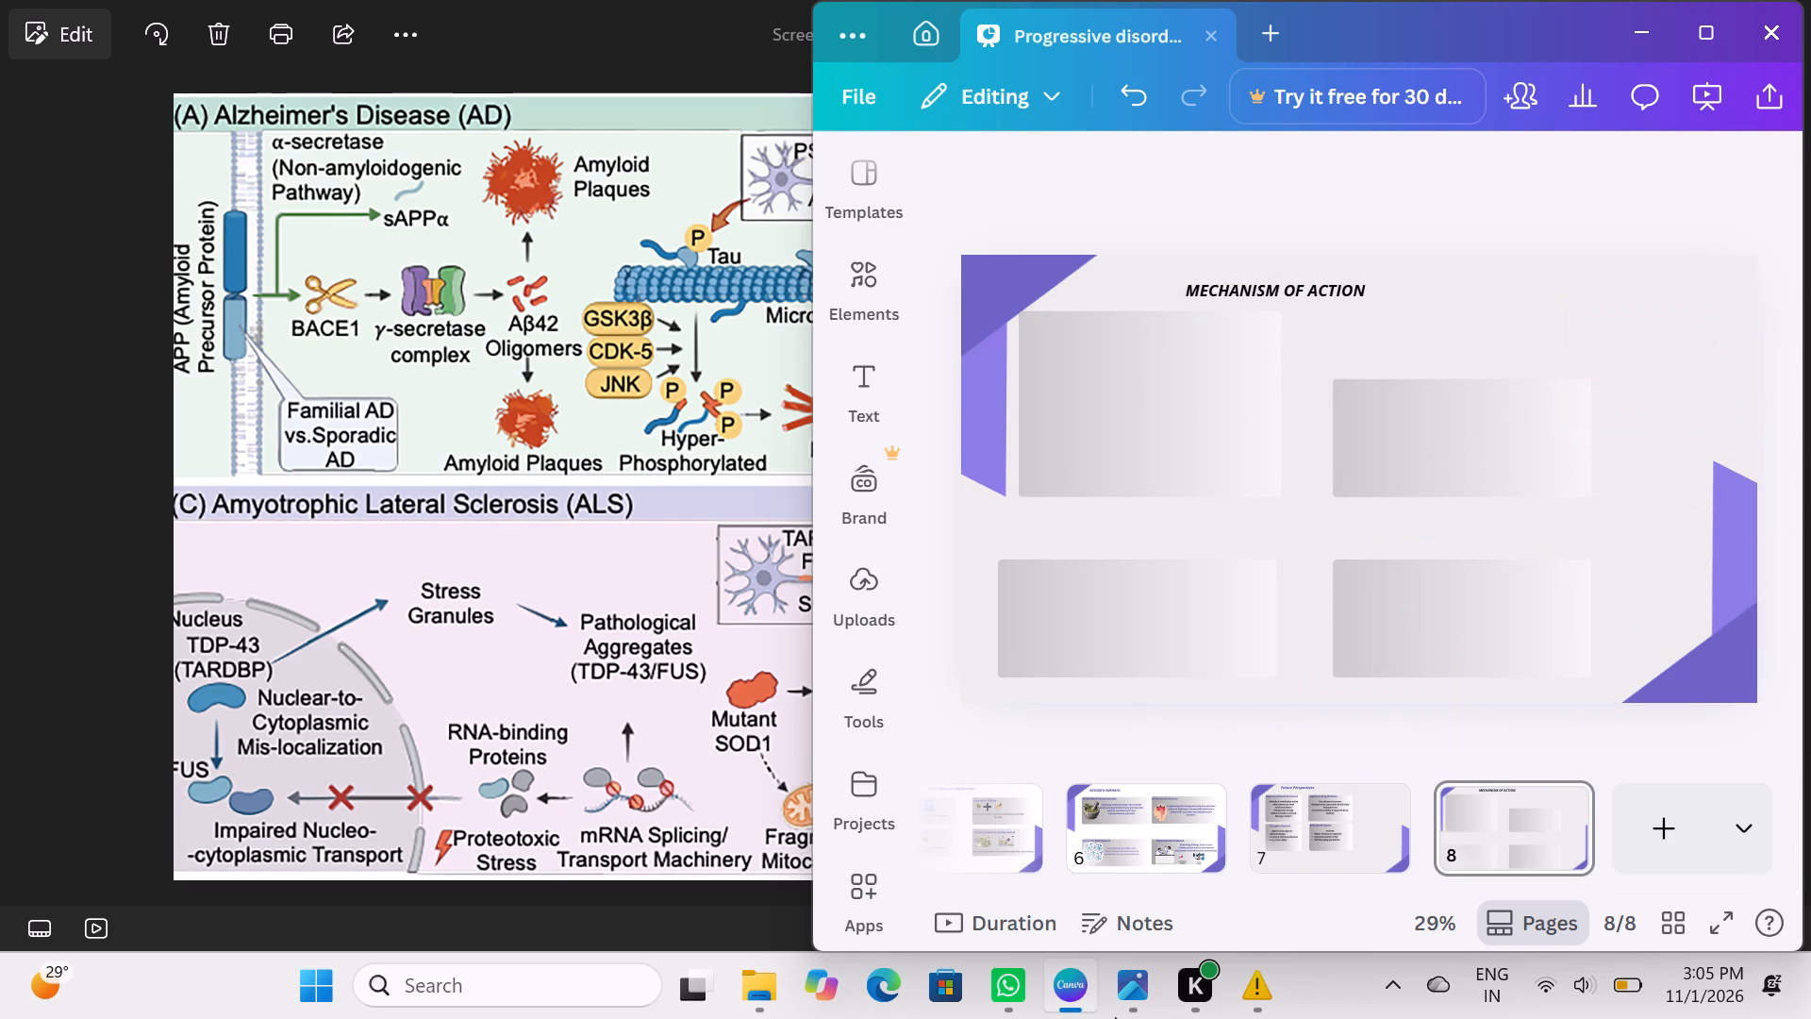
Add a text box to page 8 and replace its placeholder text with "Alzheimer's Disease (AD)".
click(1091, 312)
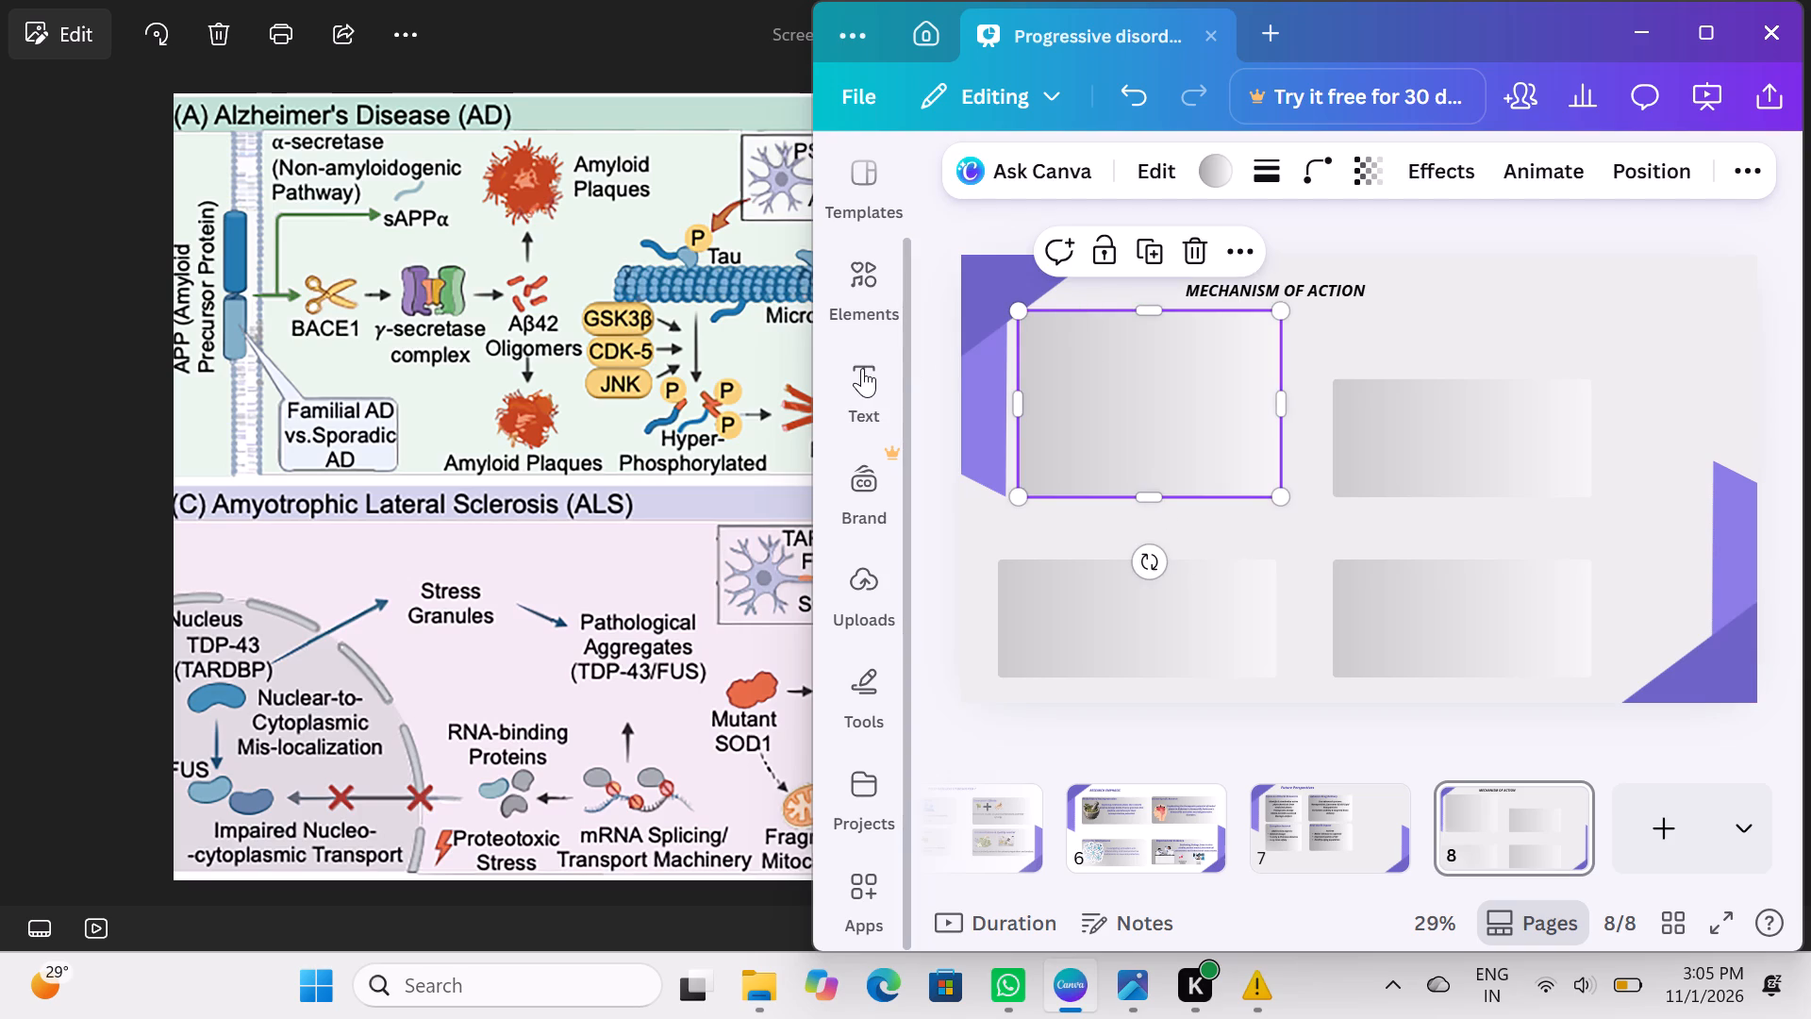
click(862, 368)
click(1142, 282)
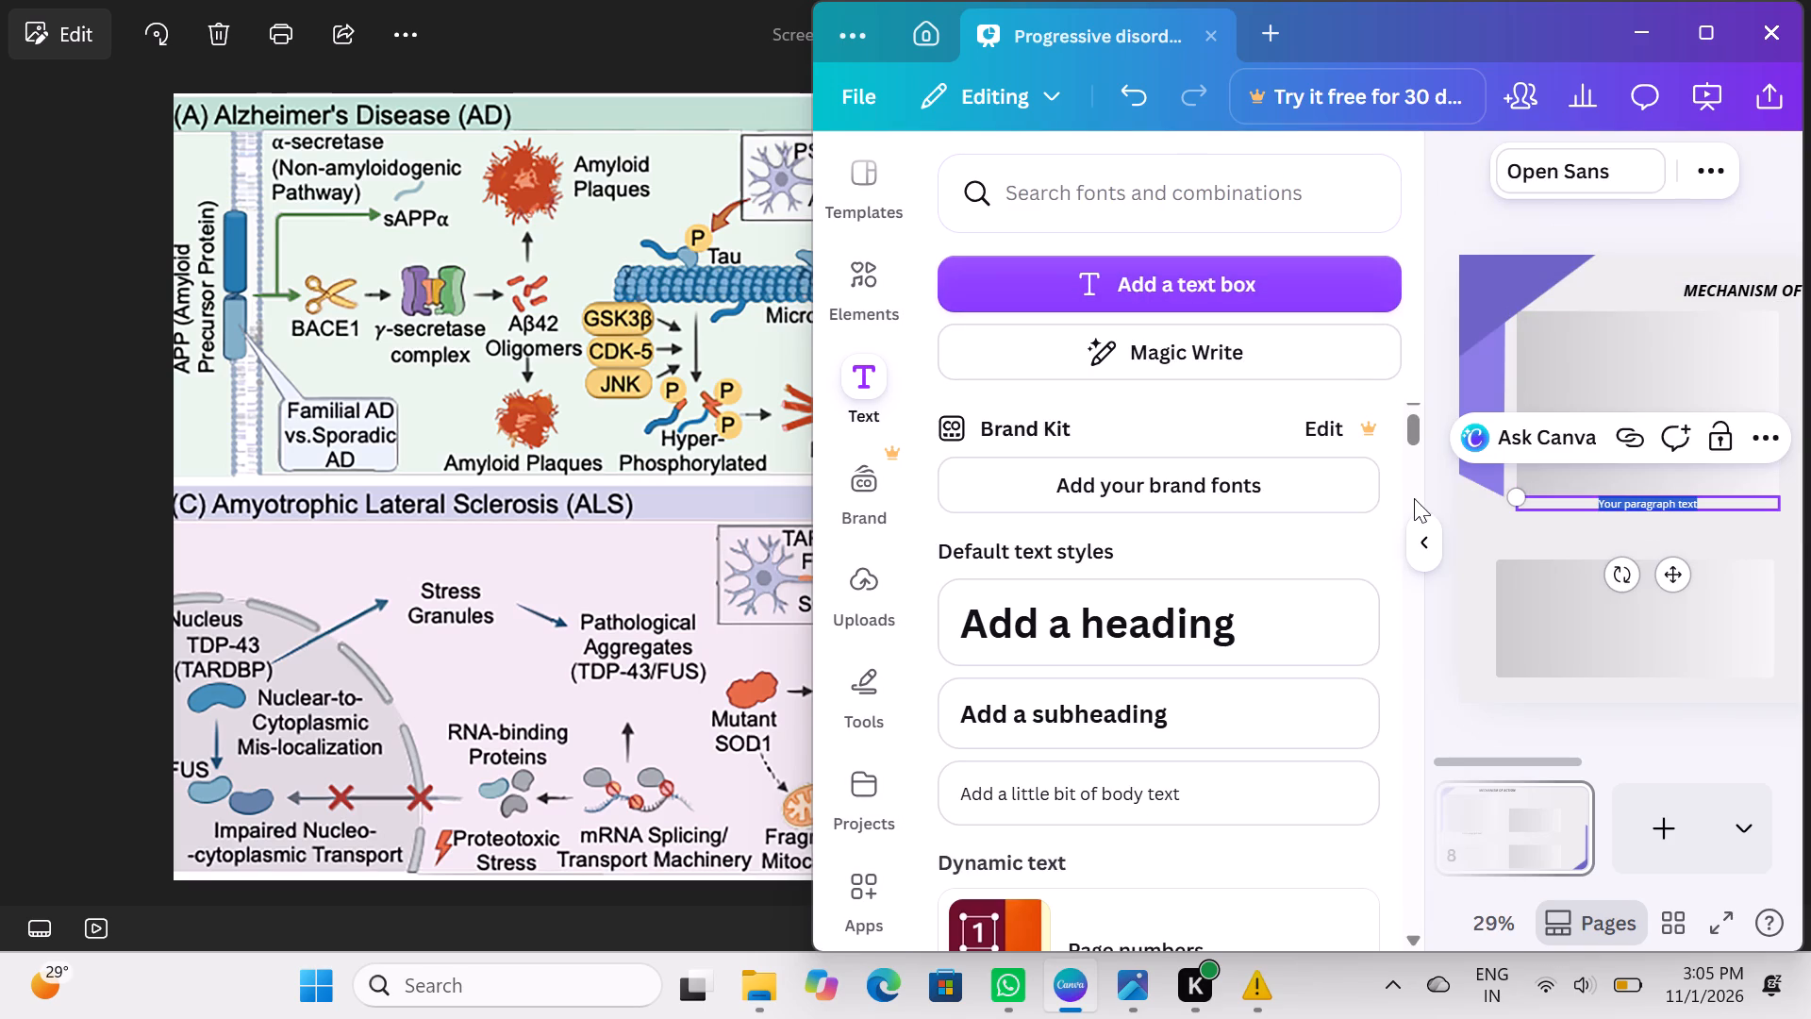
click(1421, 526)
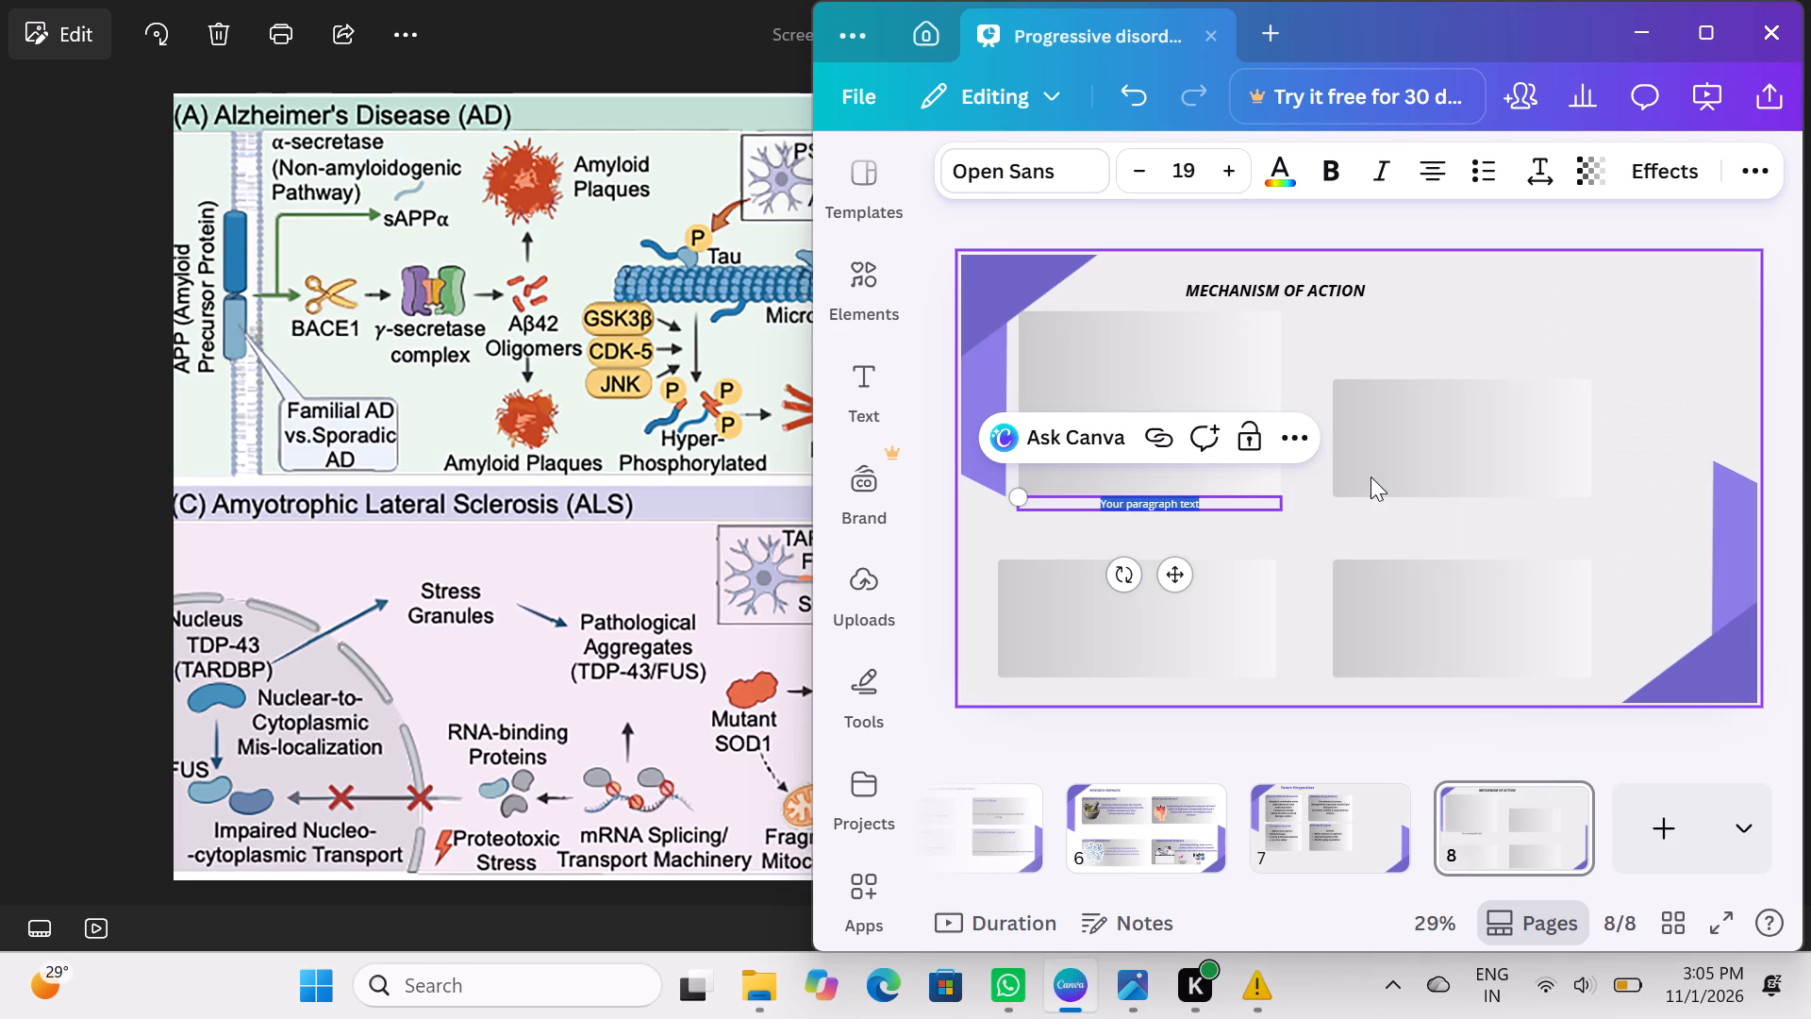
click(1234, 501)
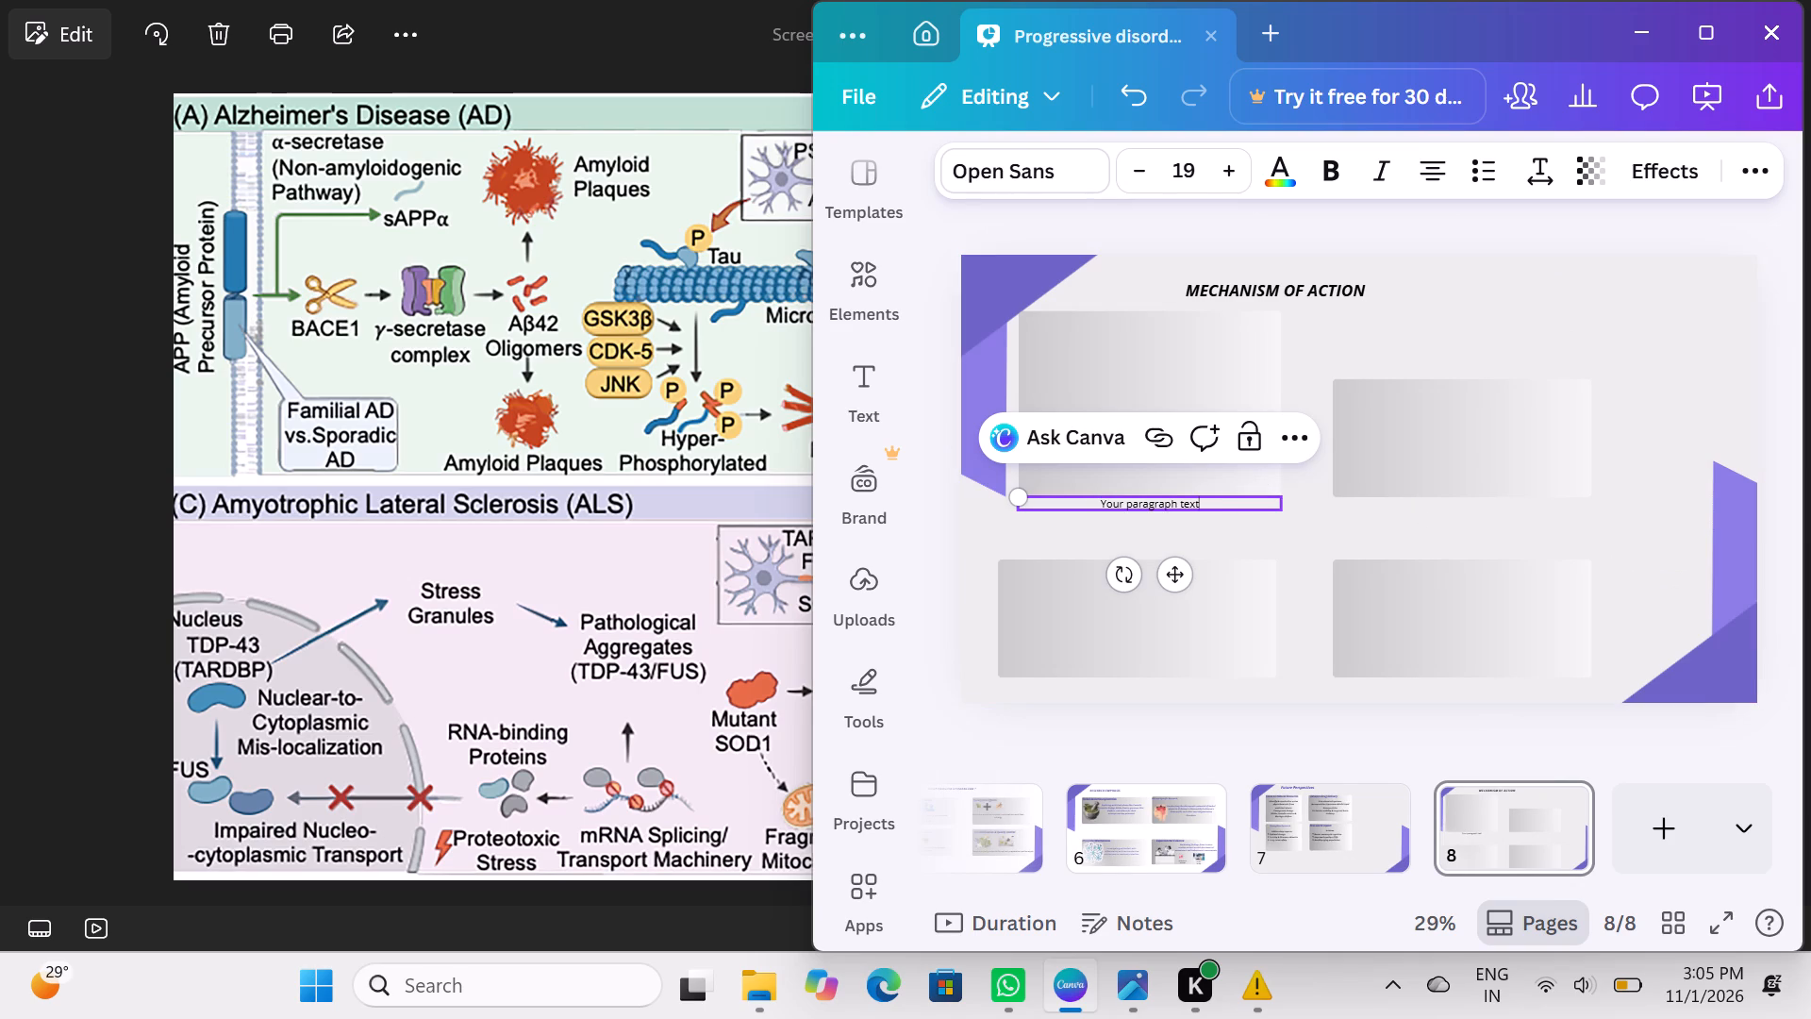
key(BackSpace)
key(BackSpace)
key(BackSpace)
key(BackSpace)
key(BackSpace)
key(BackSpace)
key(BackSpace)
key(BackSpace)
key(BackSpace)
key(BackSpace)
key(BackSpace)
key(BackSpace)
key(BackSpace)
key(BackSpace)
key(BackSpace)
key(BackSpace)
key(BackSpace)
key(BackSpace)
key(BackSpace)
key(BackSpace)
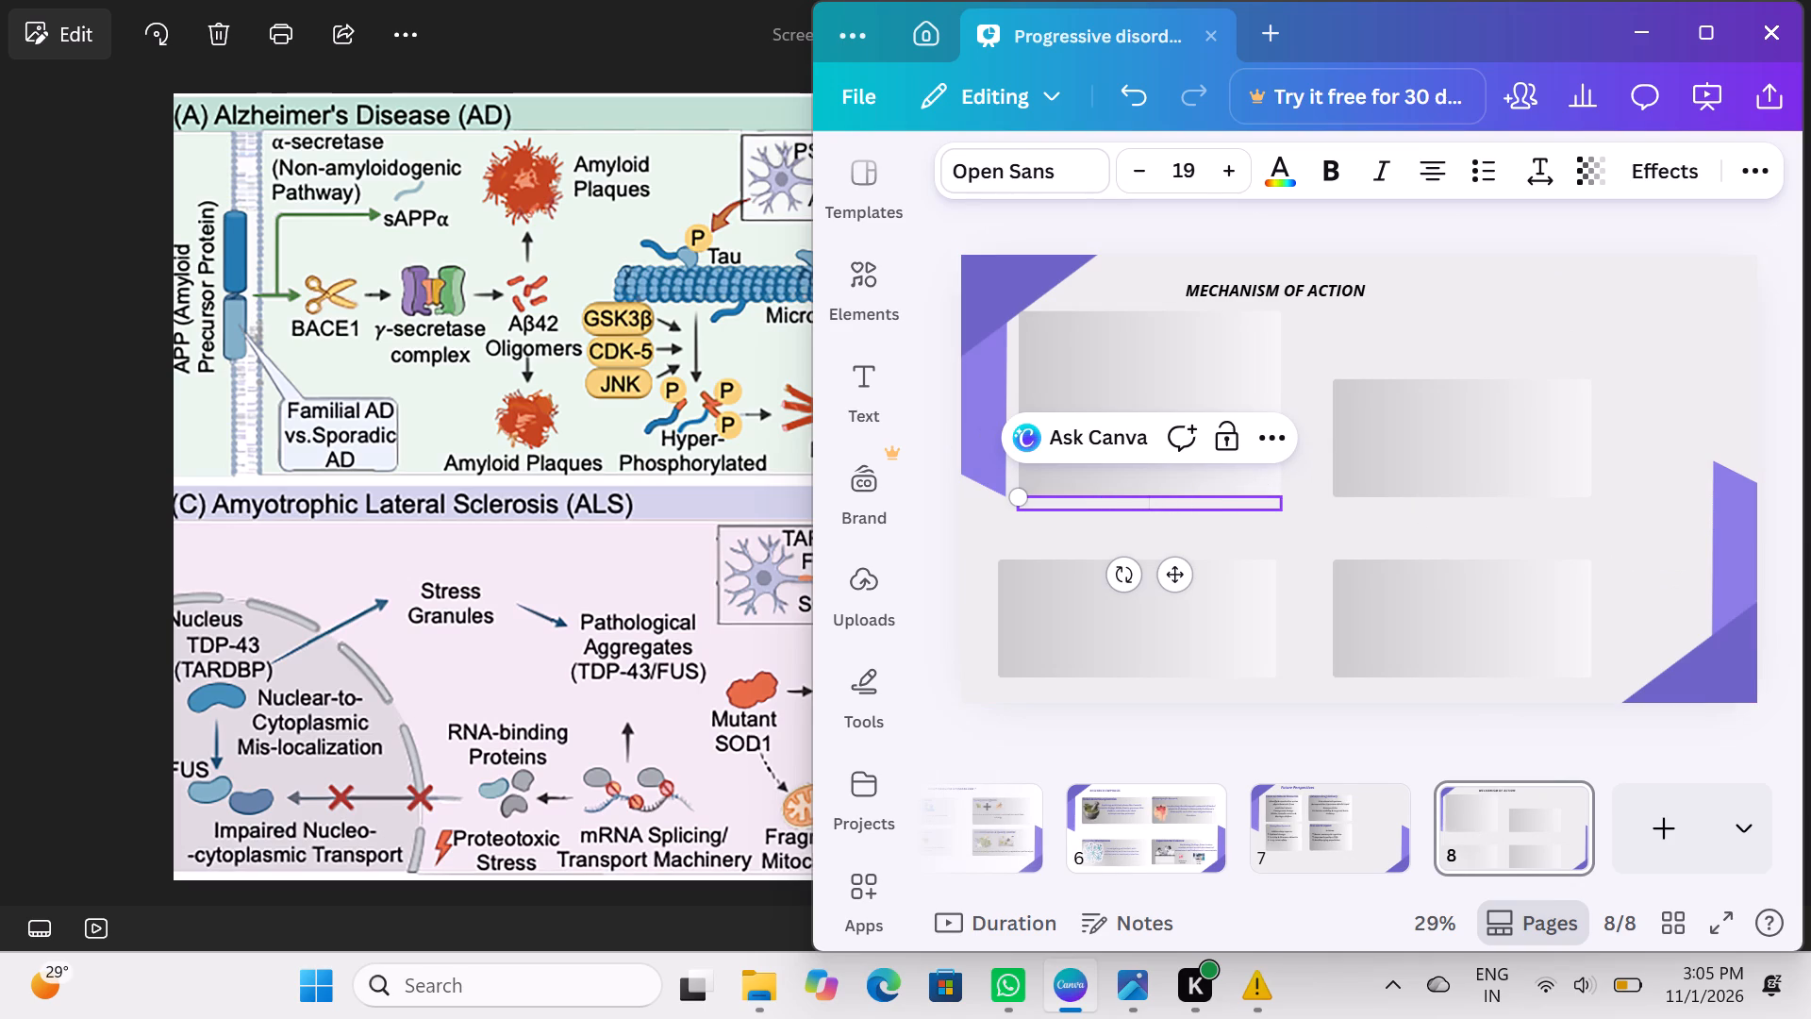
key(a)
key(z)
text(heimer)
text('s)
key(space)
text(ia)
key(BackSpace)
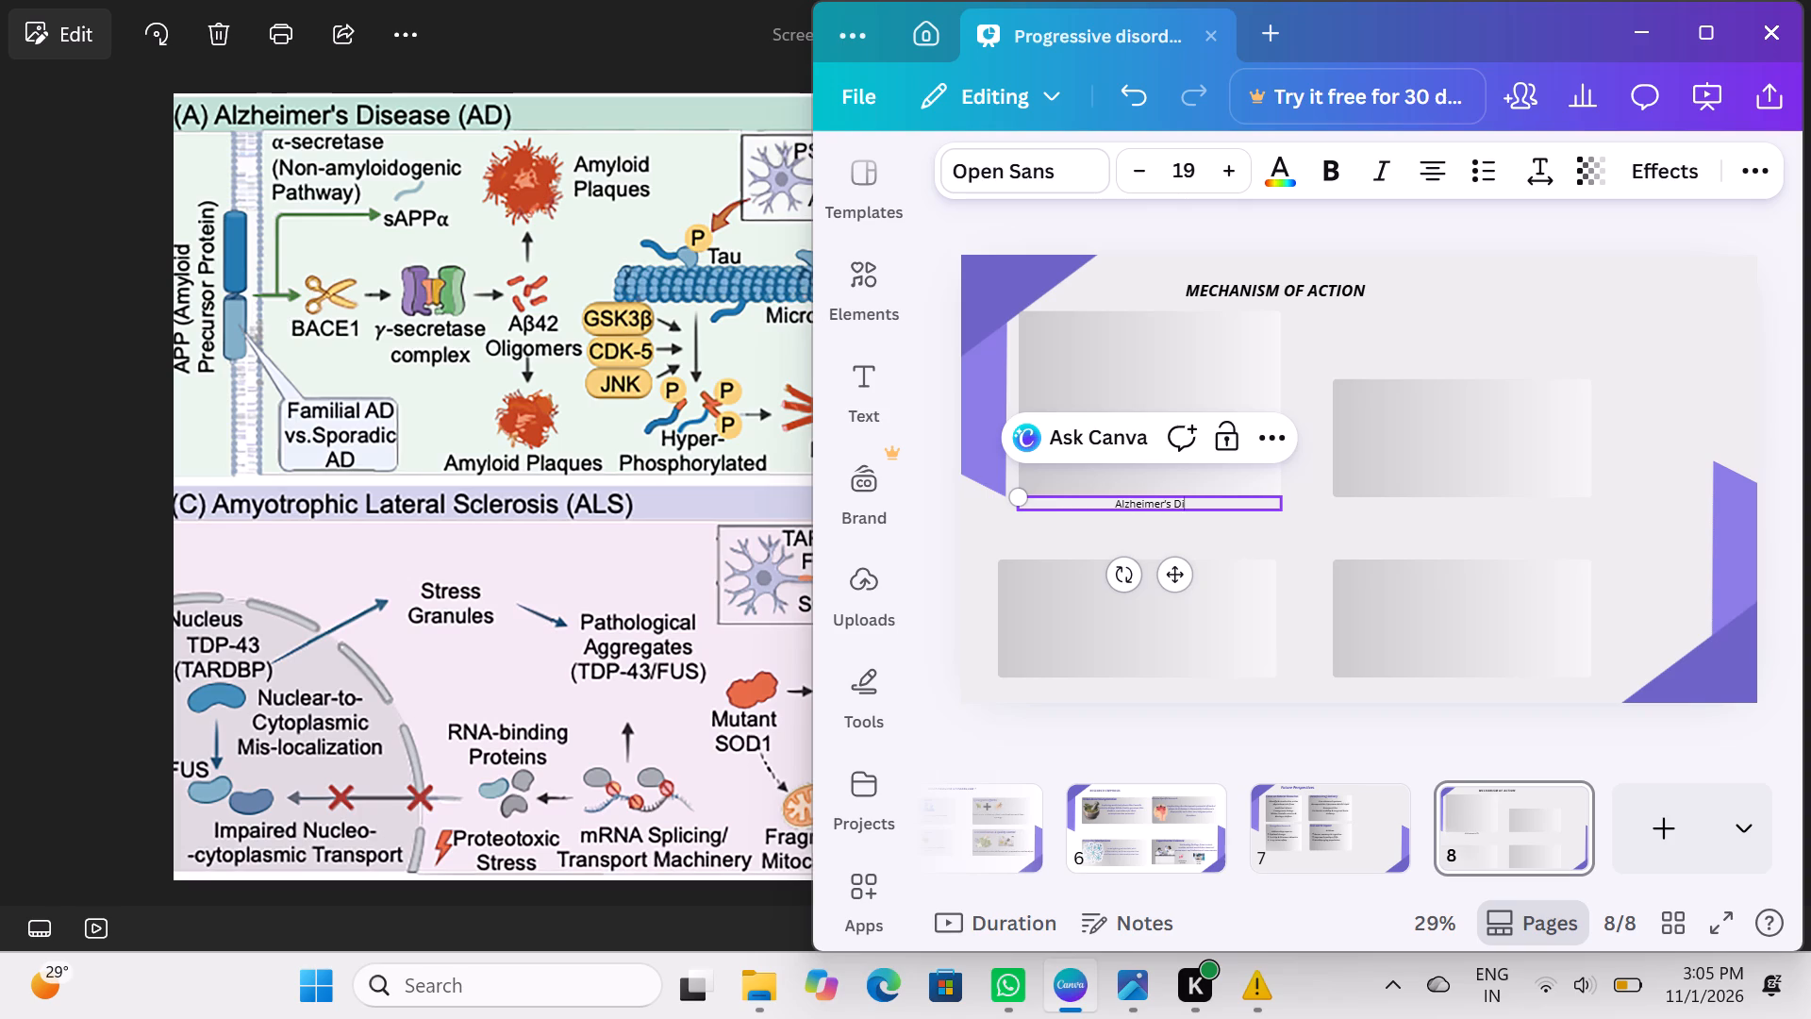
text(seas)
key(e)
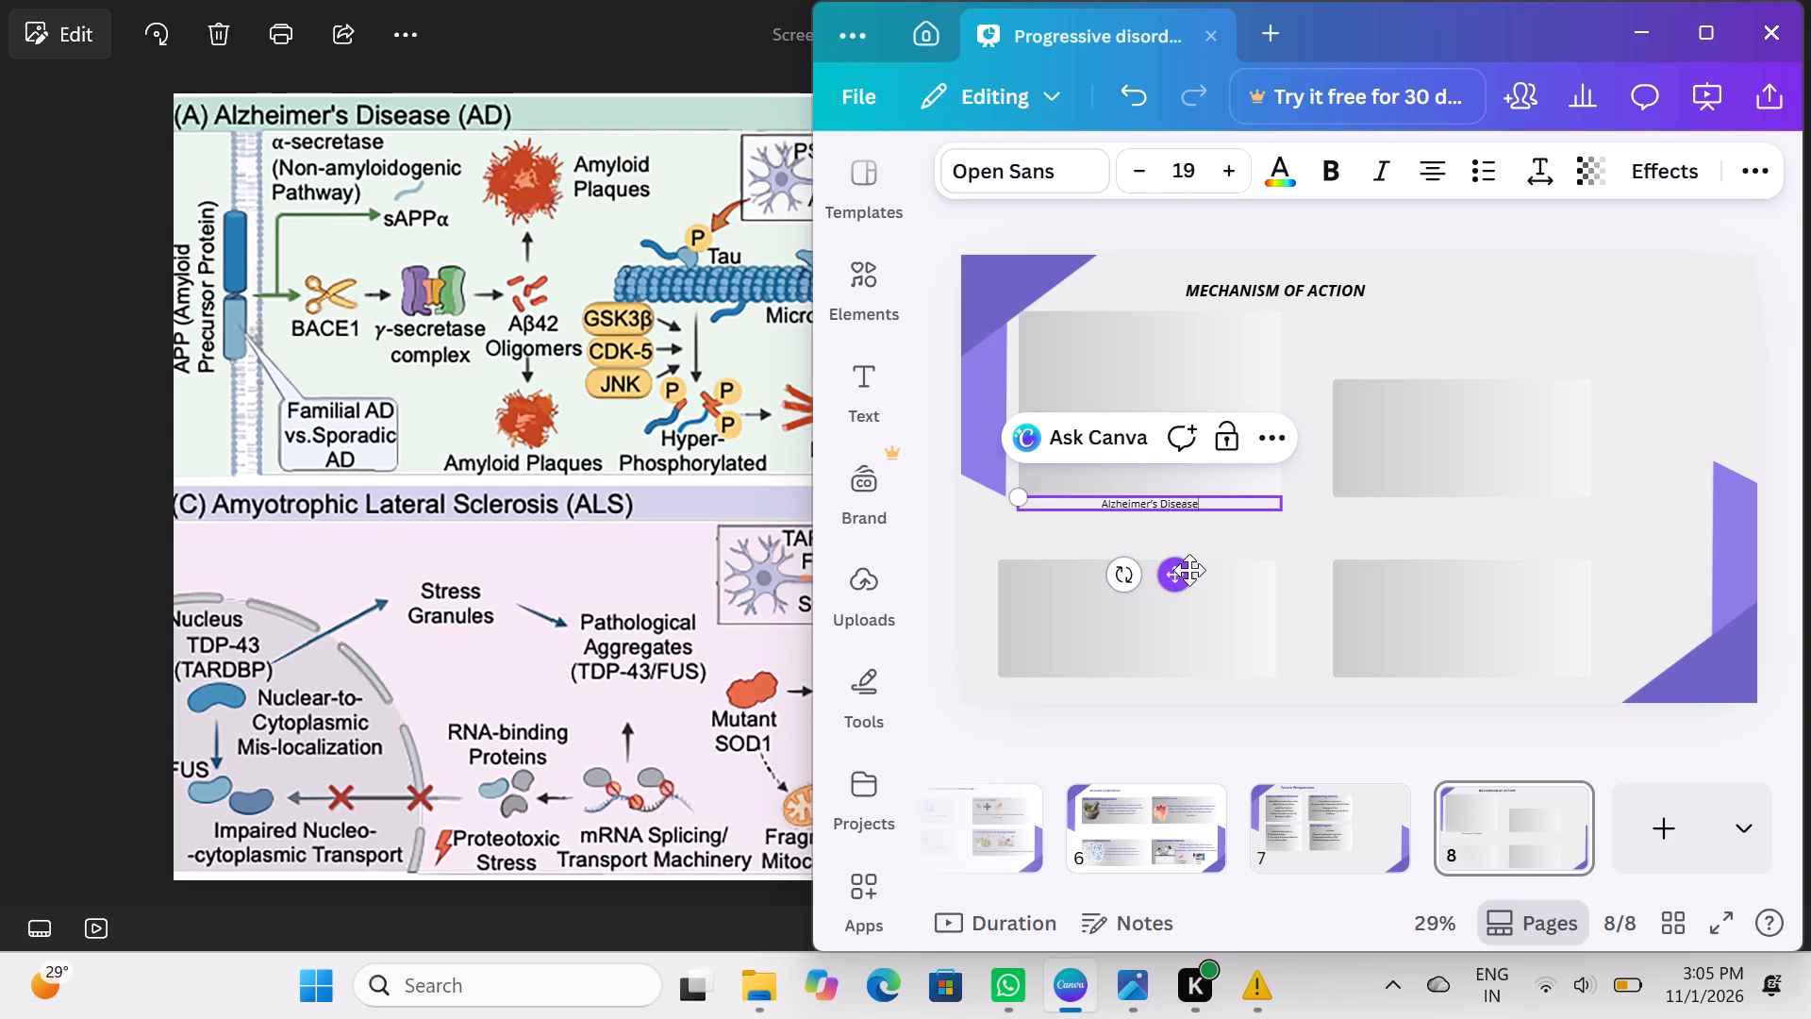
click(1216, 509)
key(space)
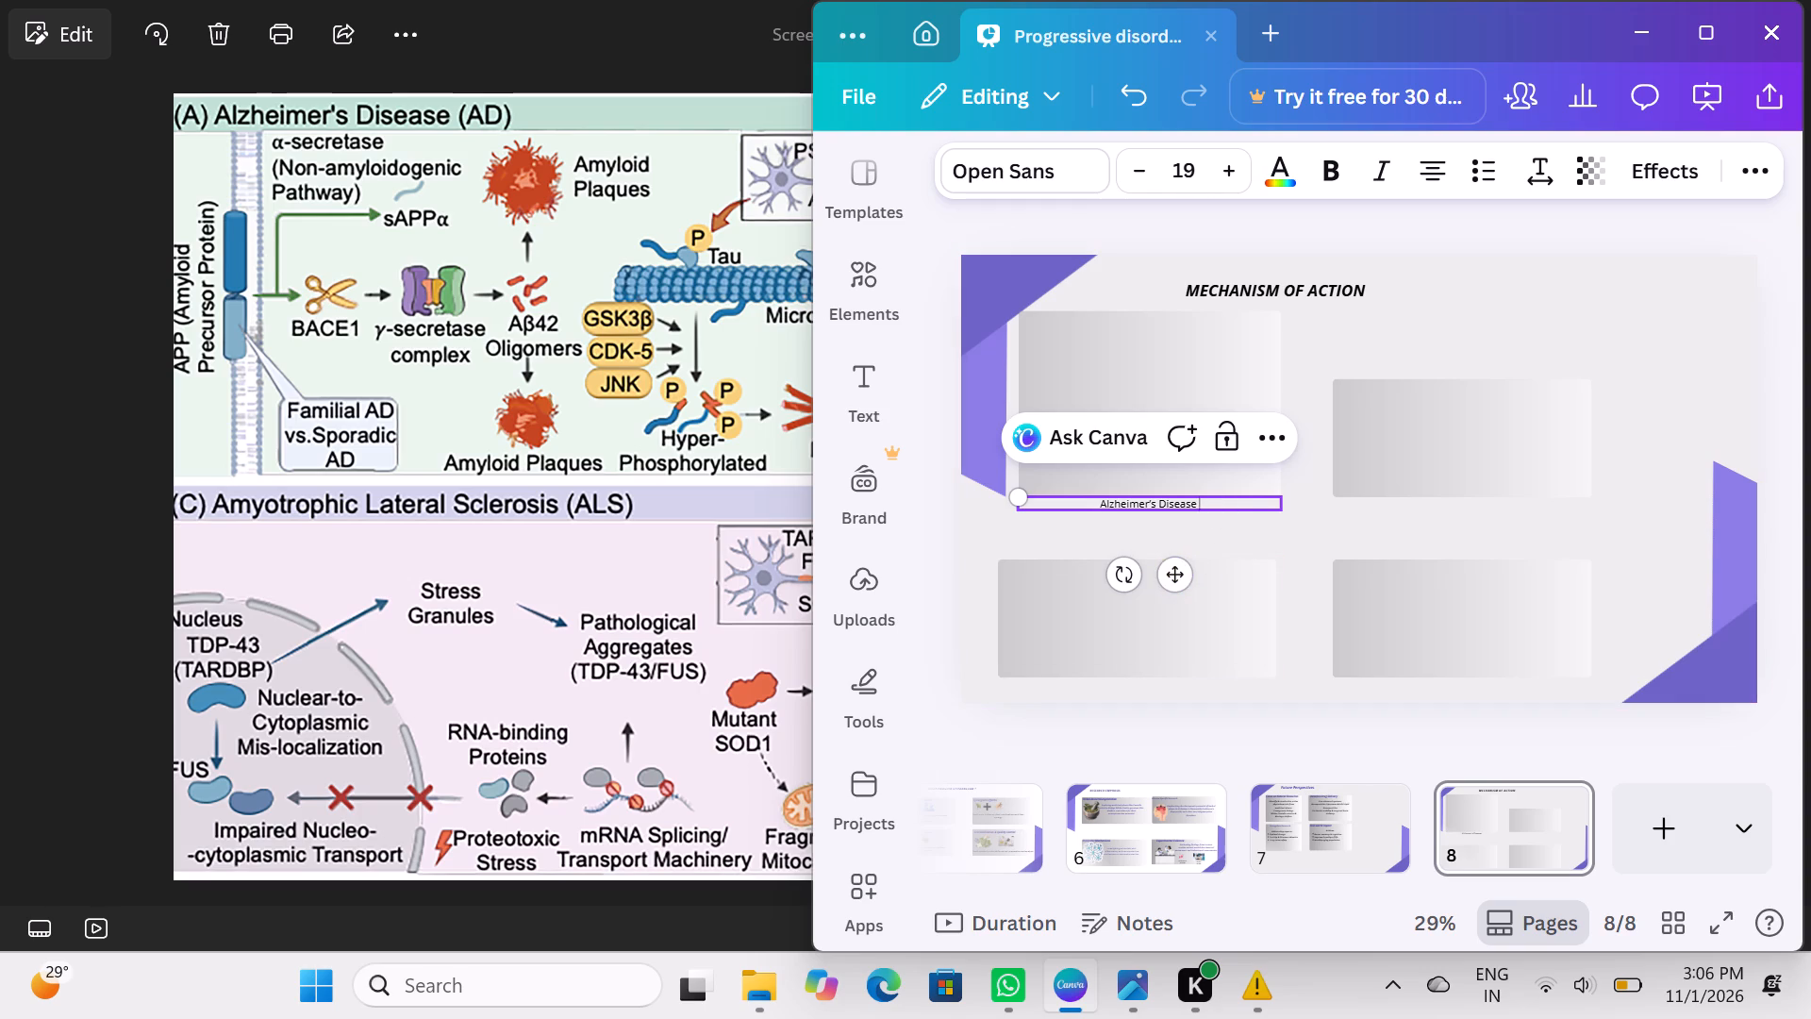
key(shift+parenleft)
key(a)
key(d)
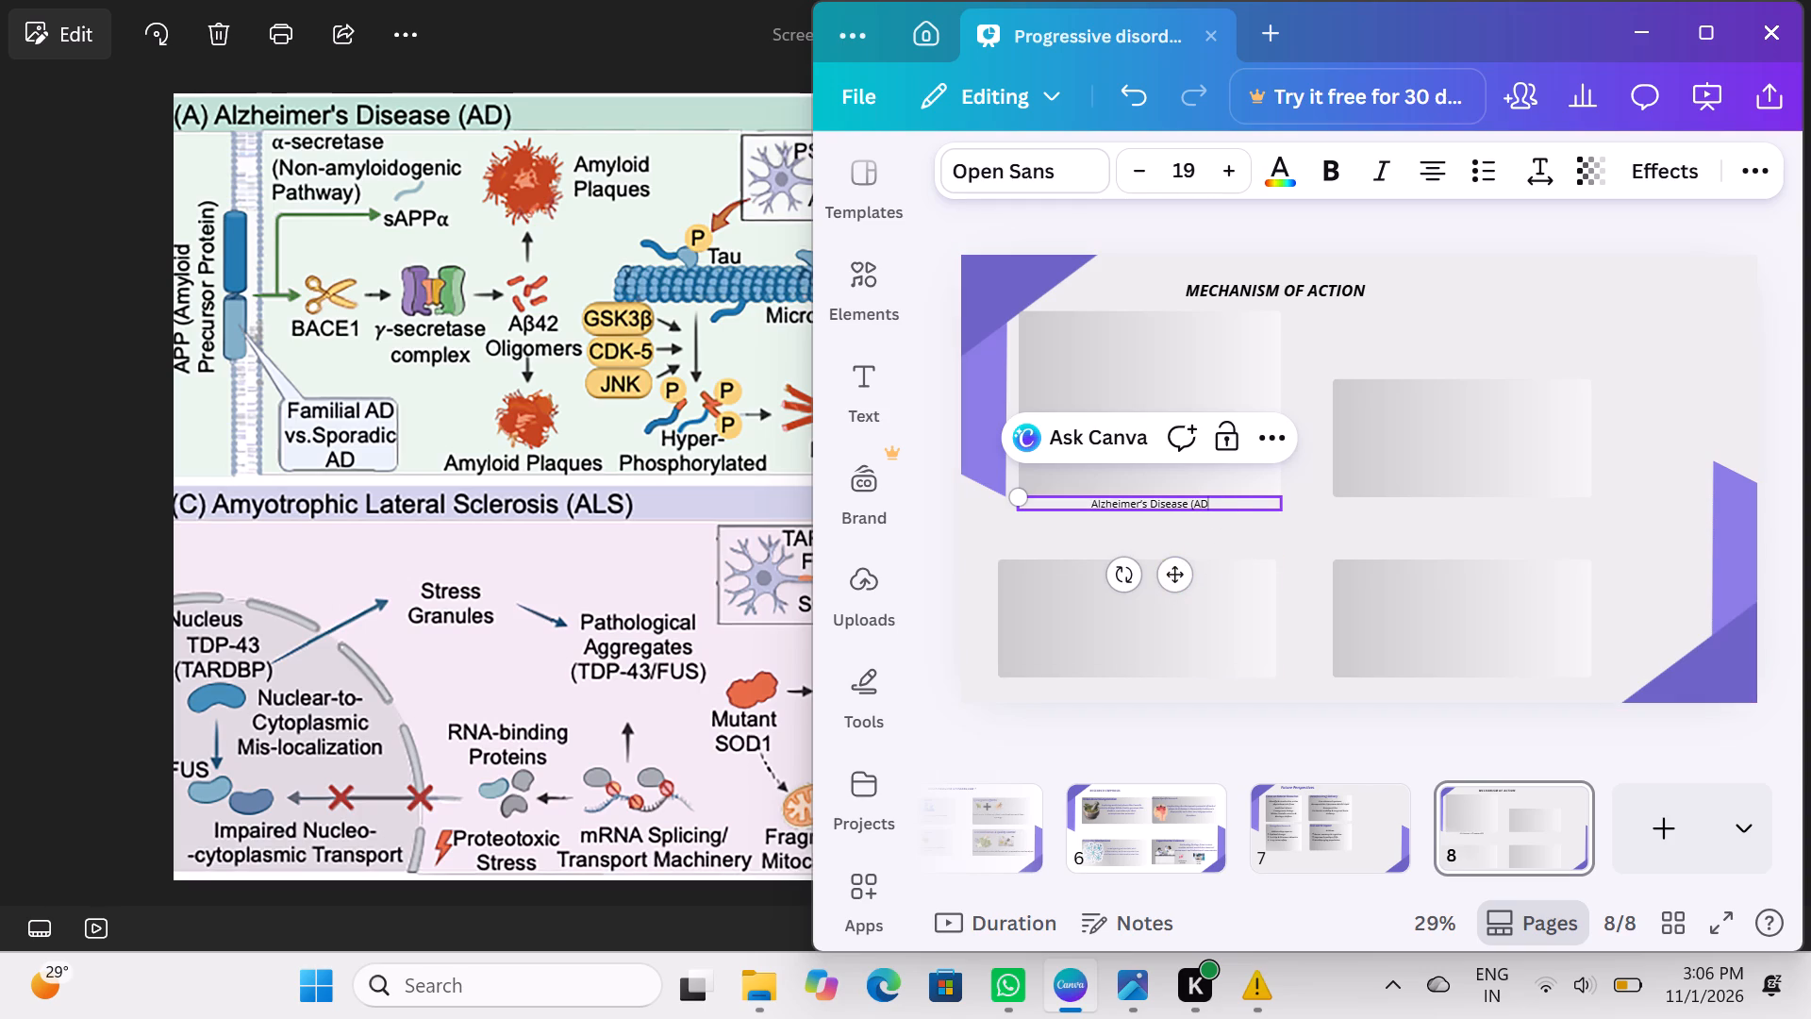
key(shift+parenright)
Move the "Alzheimer's Disease (AD)" text to the top edge of the upper-left card.
drag(1176, 577, 1146, 404)
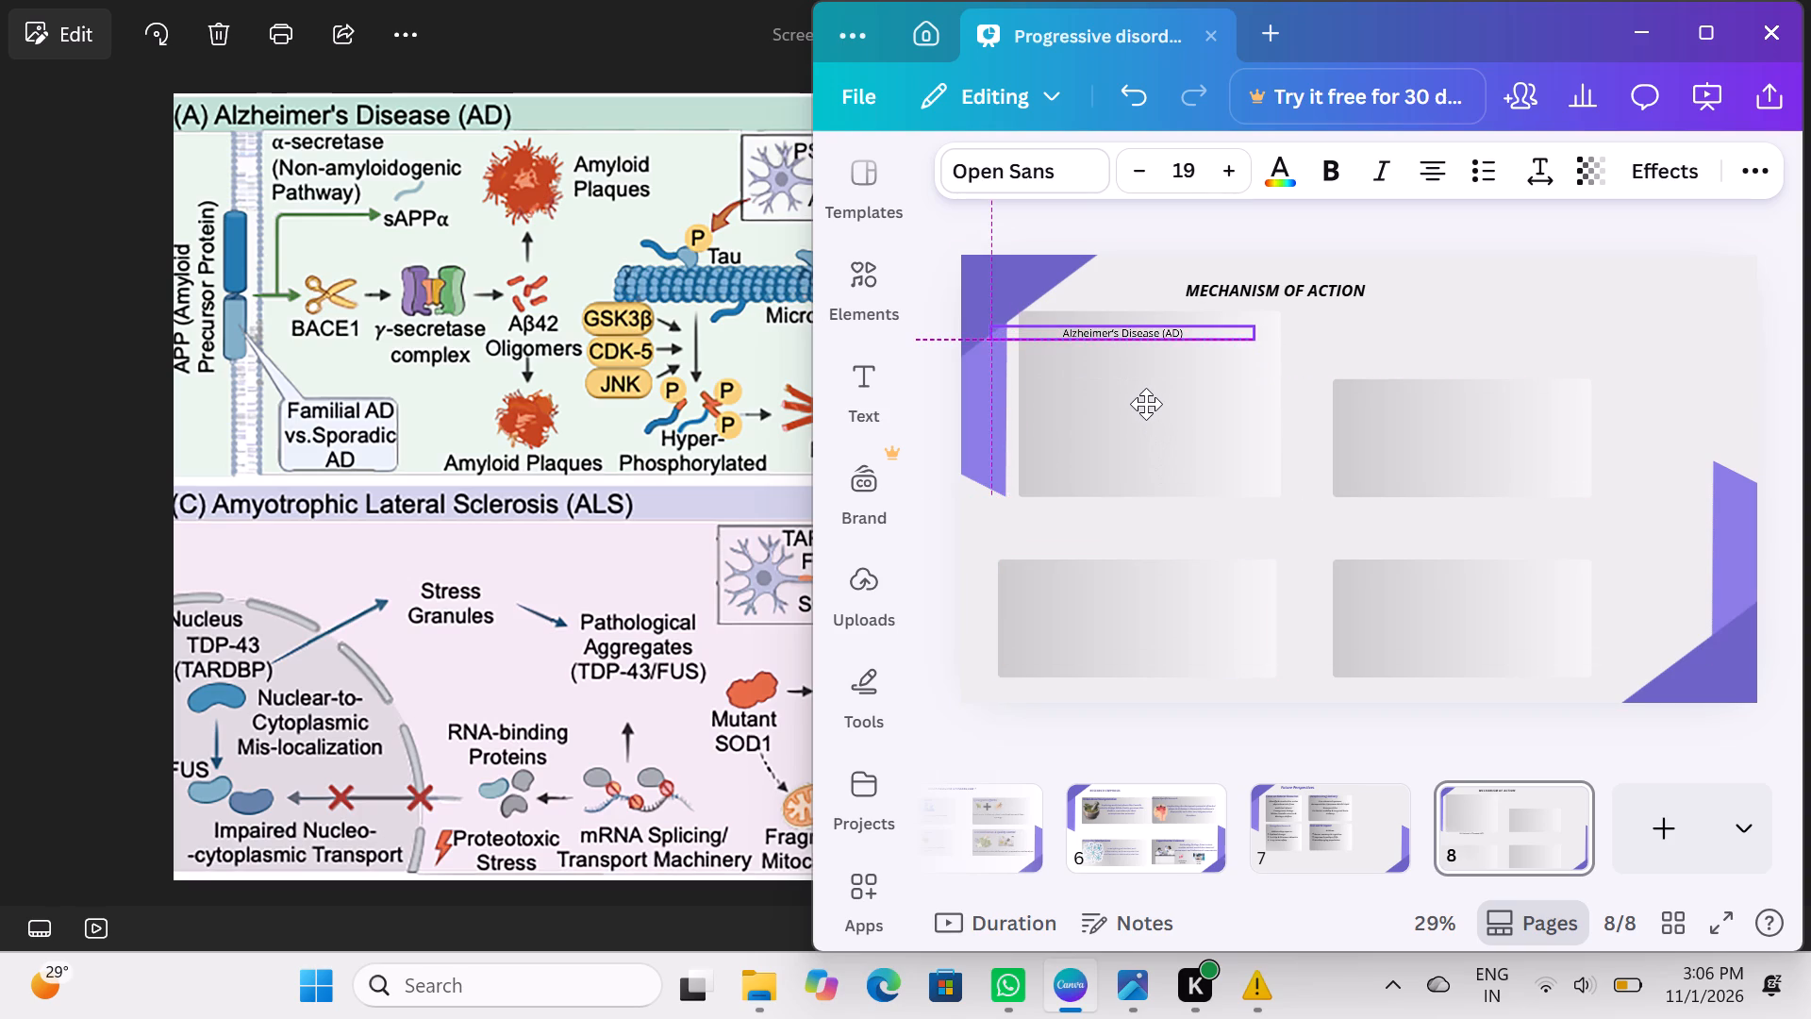
drag(1146, 404, 1137, 396)
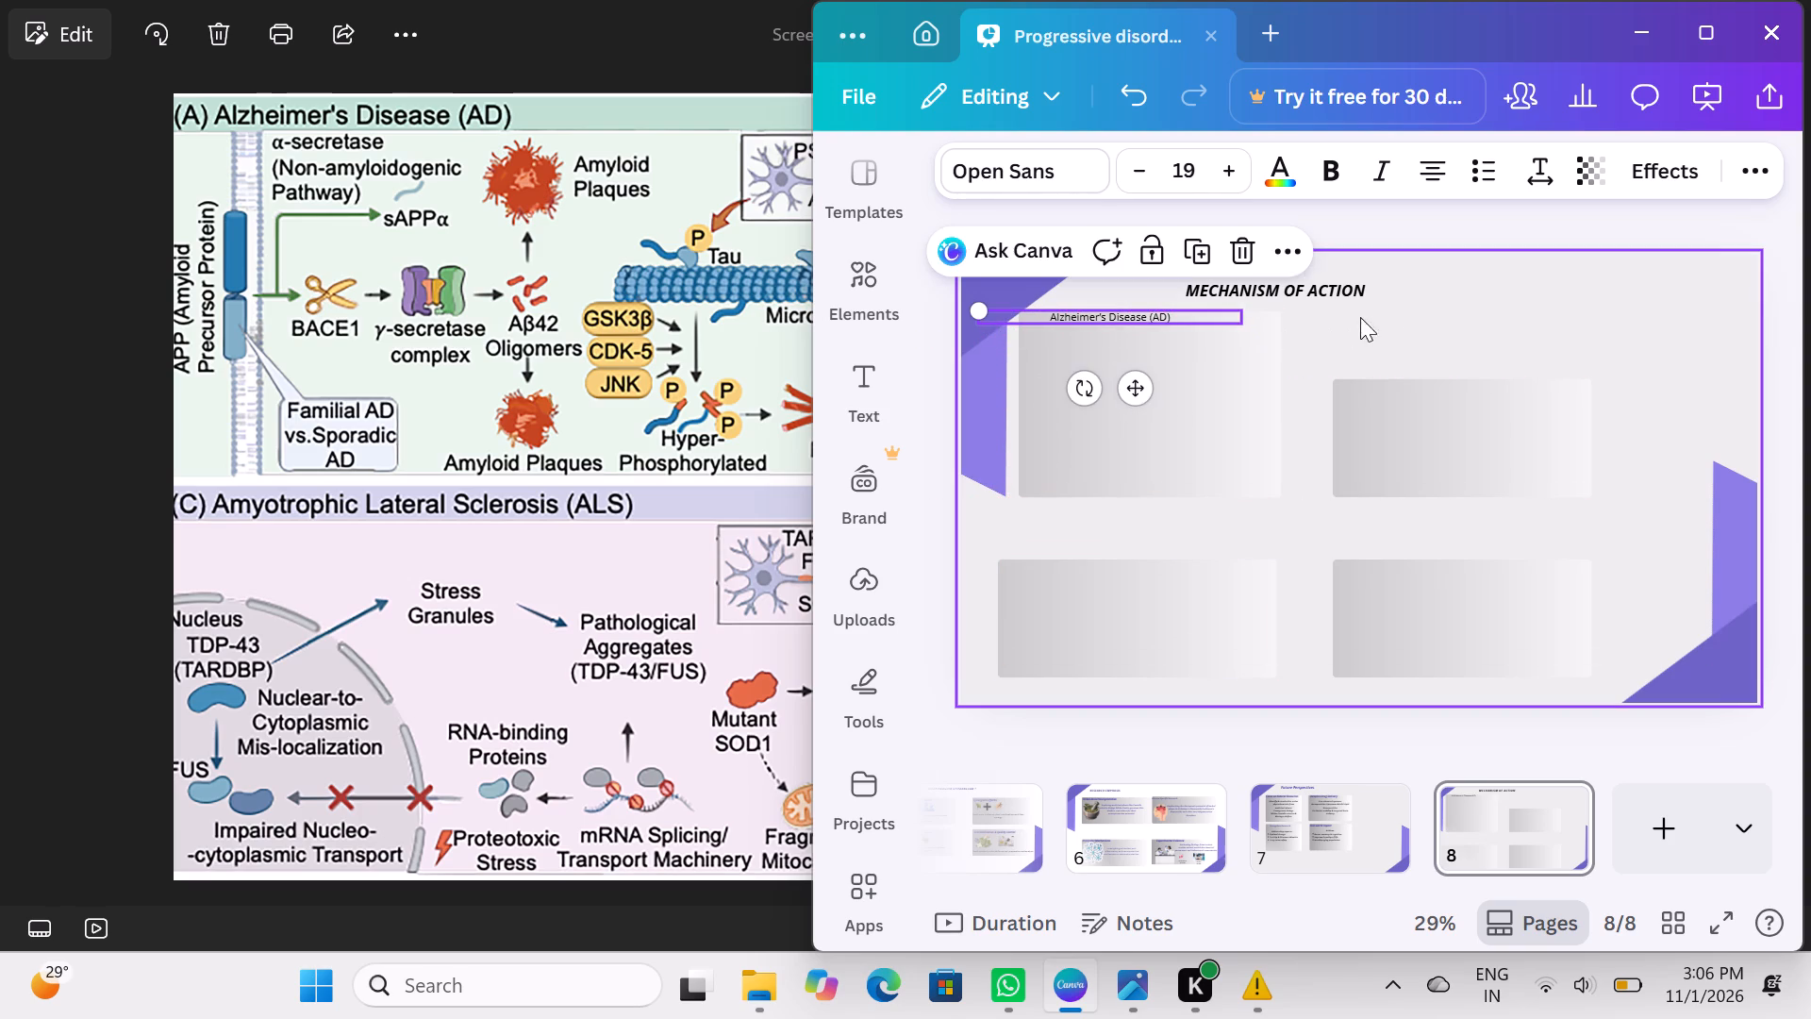
click(1384, 309)
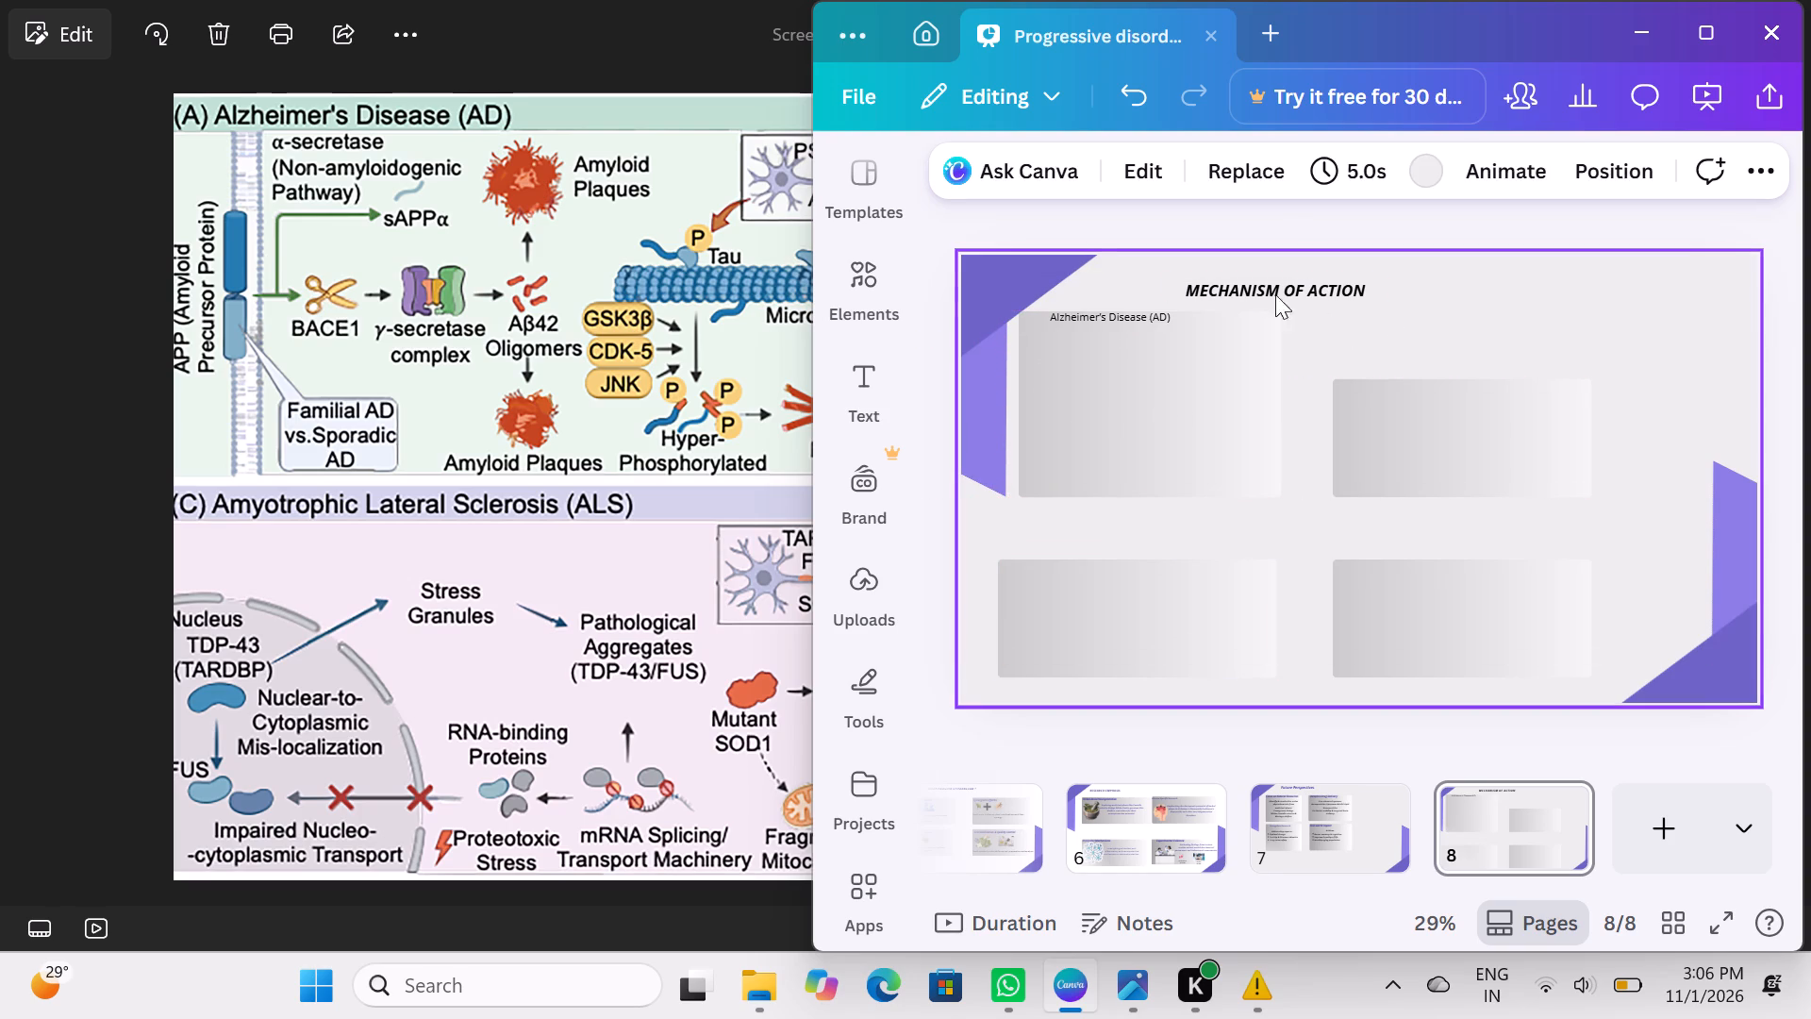
Format the "Alzheimer's Disease (AD)" heading as bold italic at font size 22.
click(1149, 309)
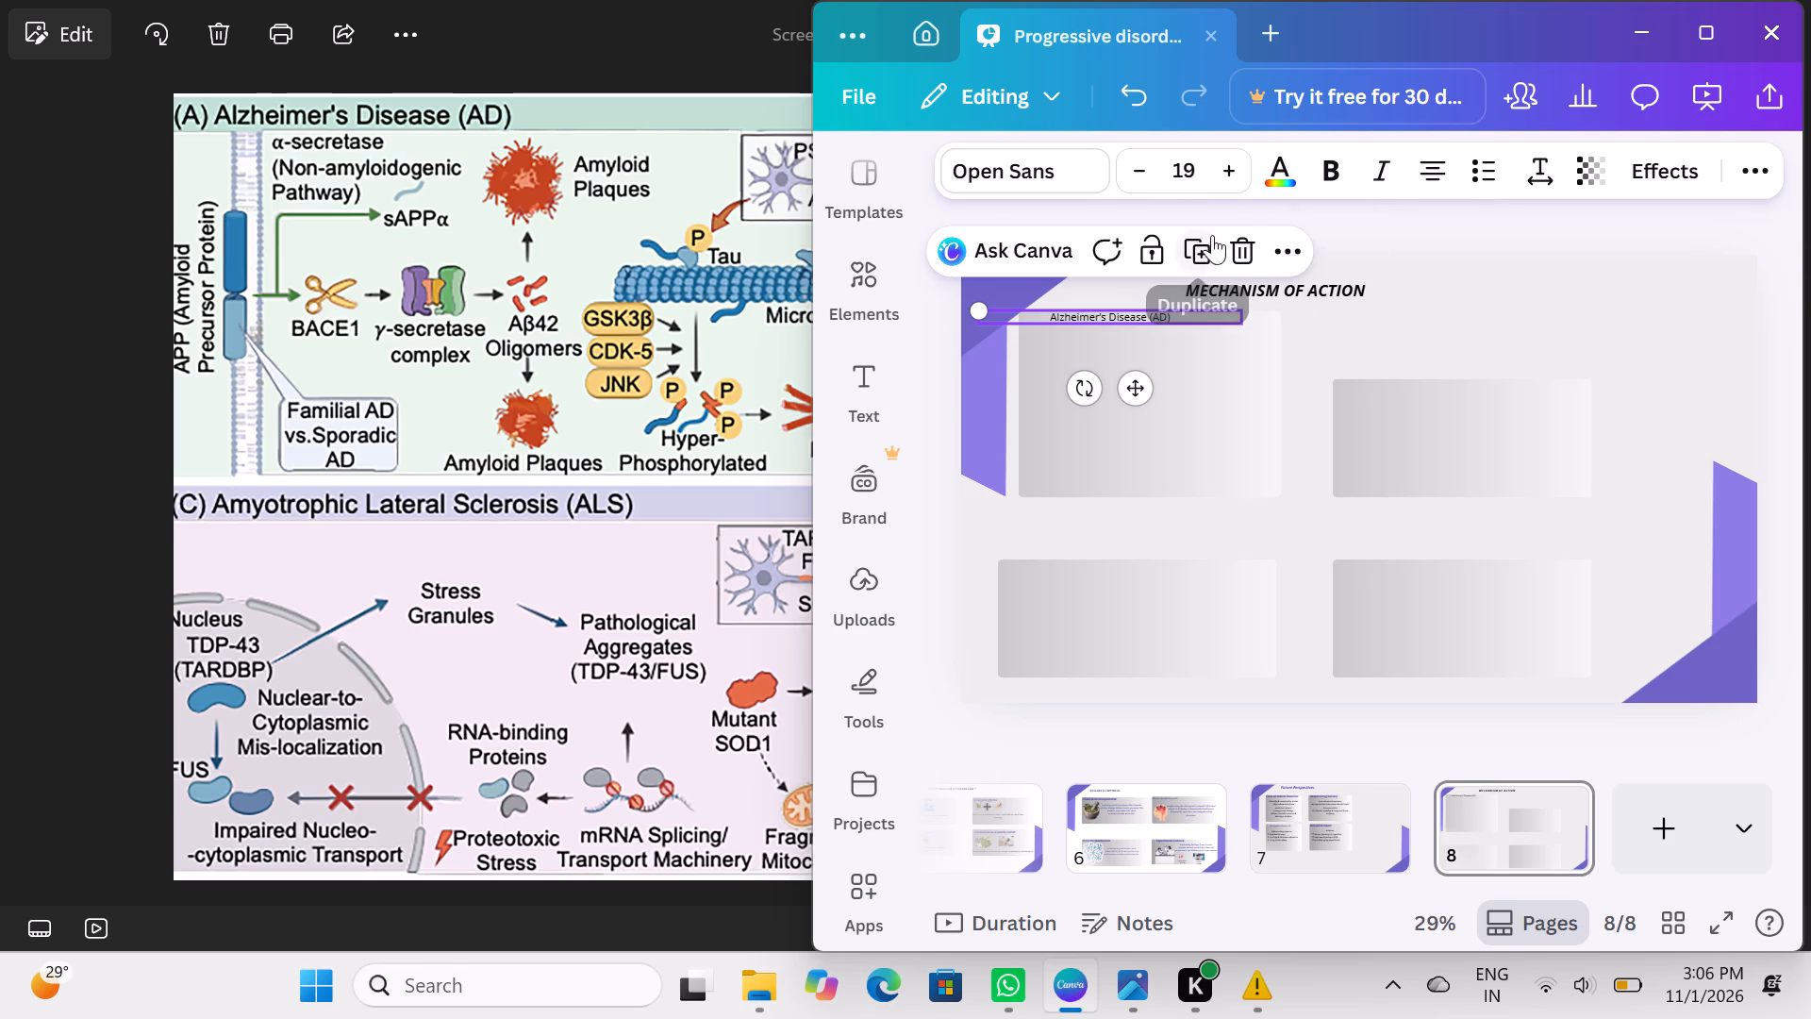
triple_click(1231, 170)
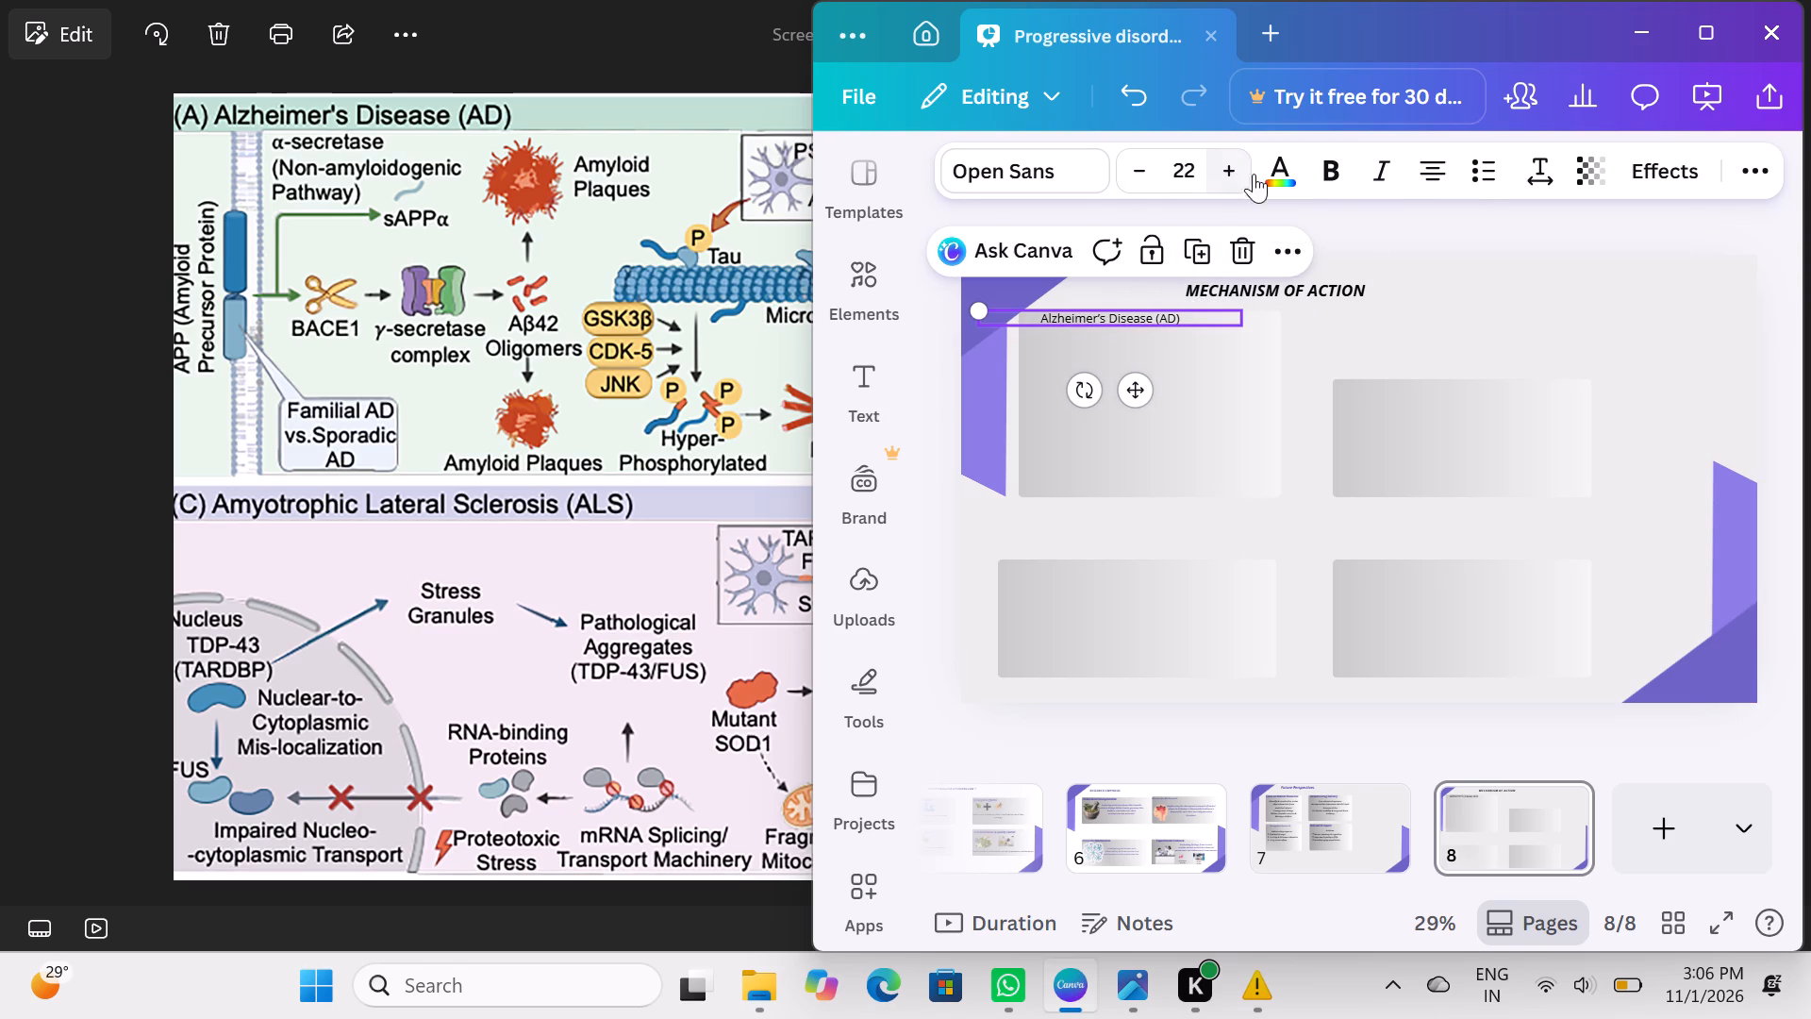
click(1327, 174)
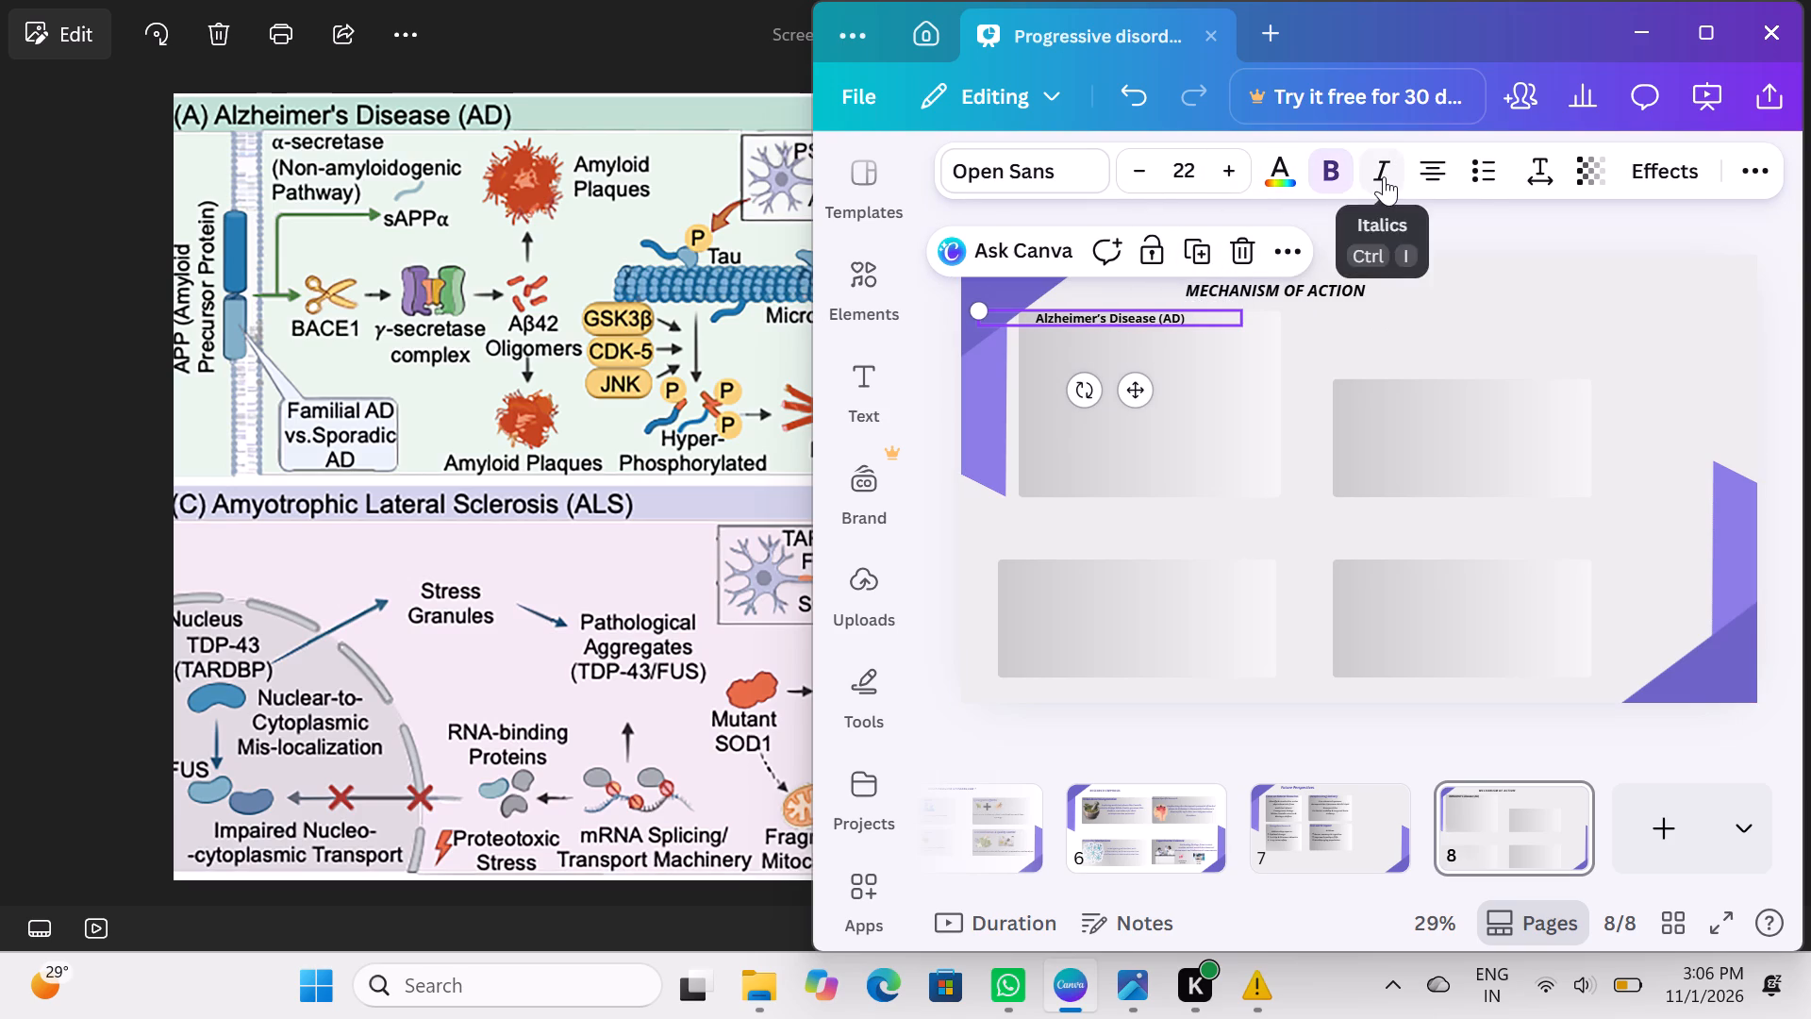
click(1384, 176)
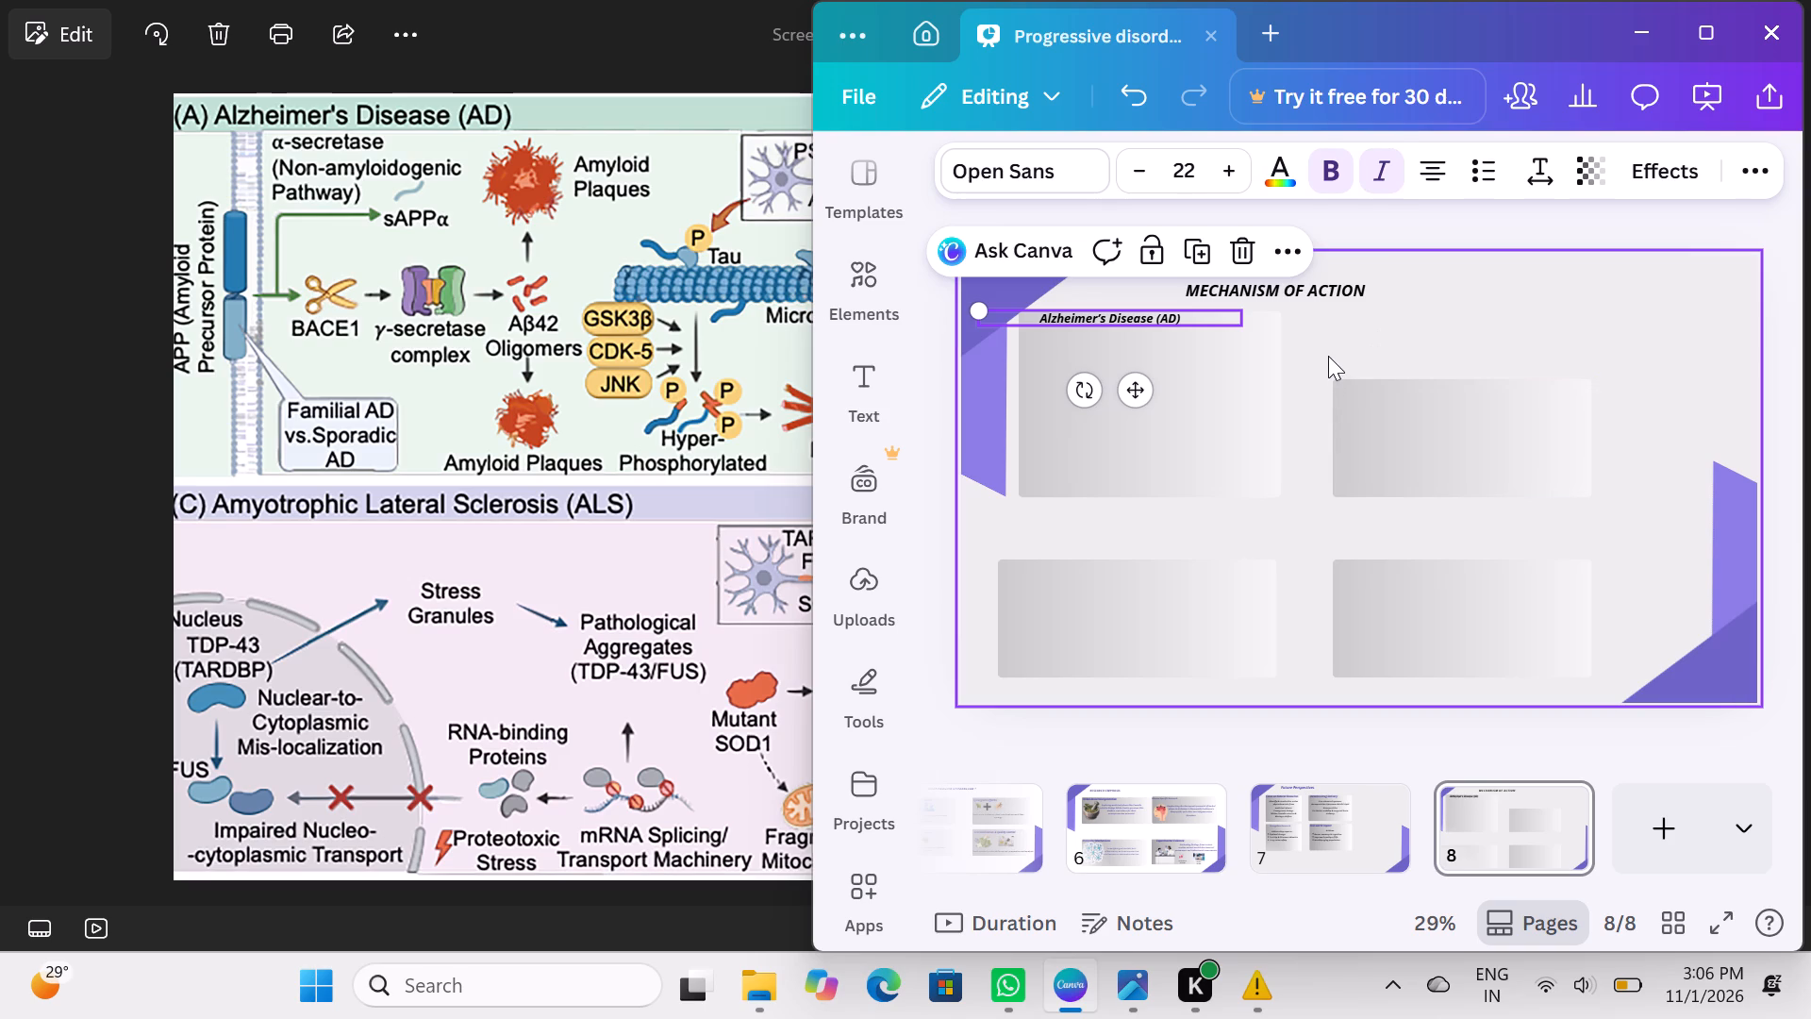
click(1328, 356)
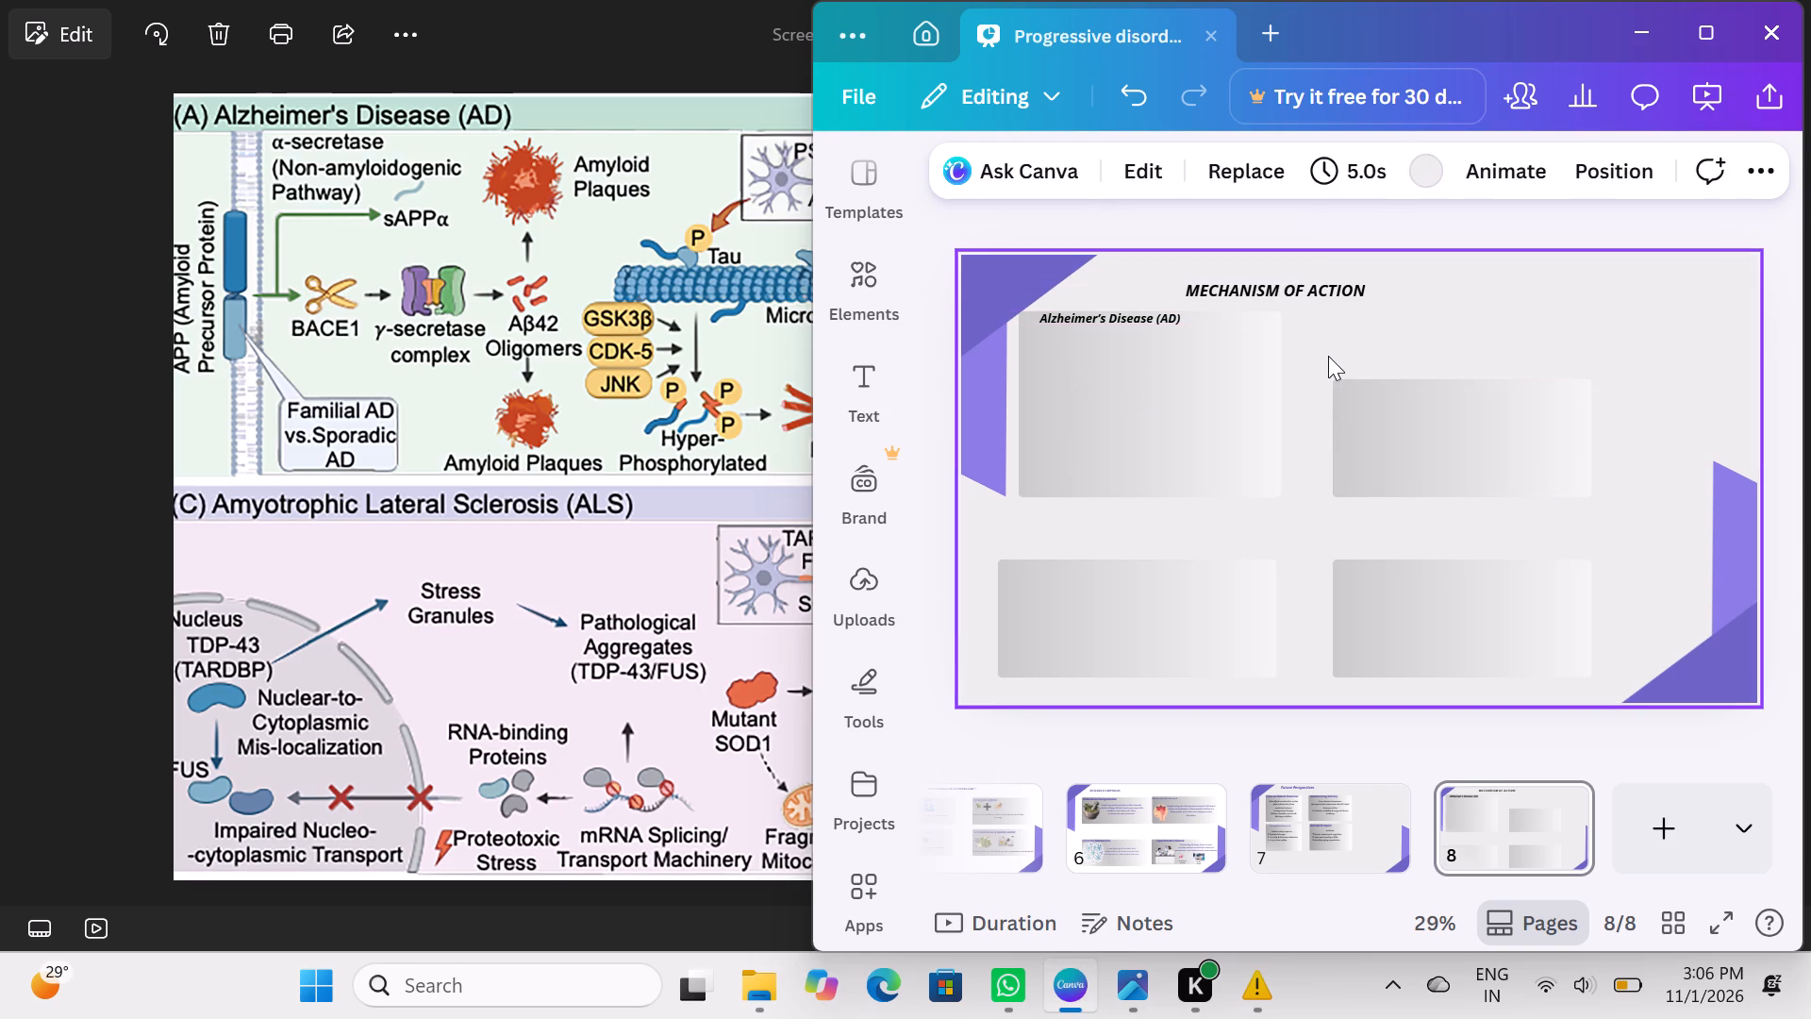
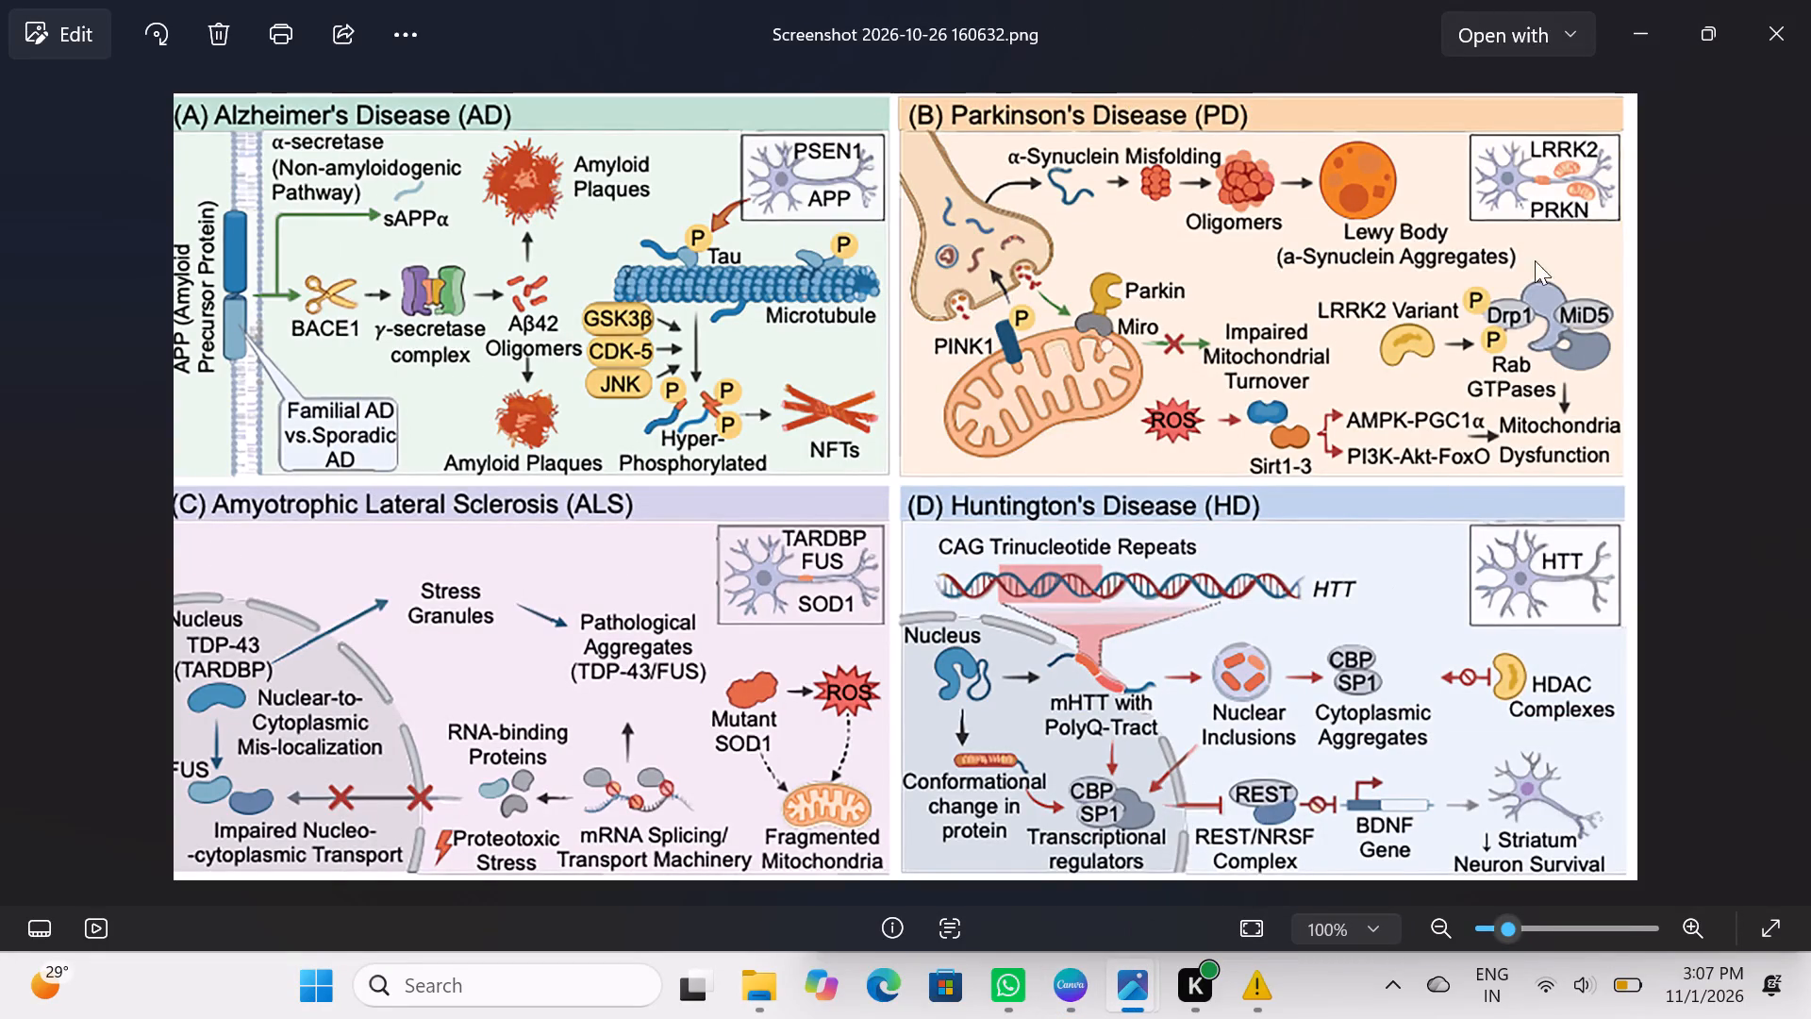
Reduce the reference screenshot's viewer from full screen to a smaller window over the presentation.
click(1703, 33)
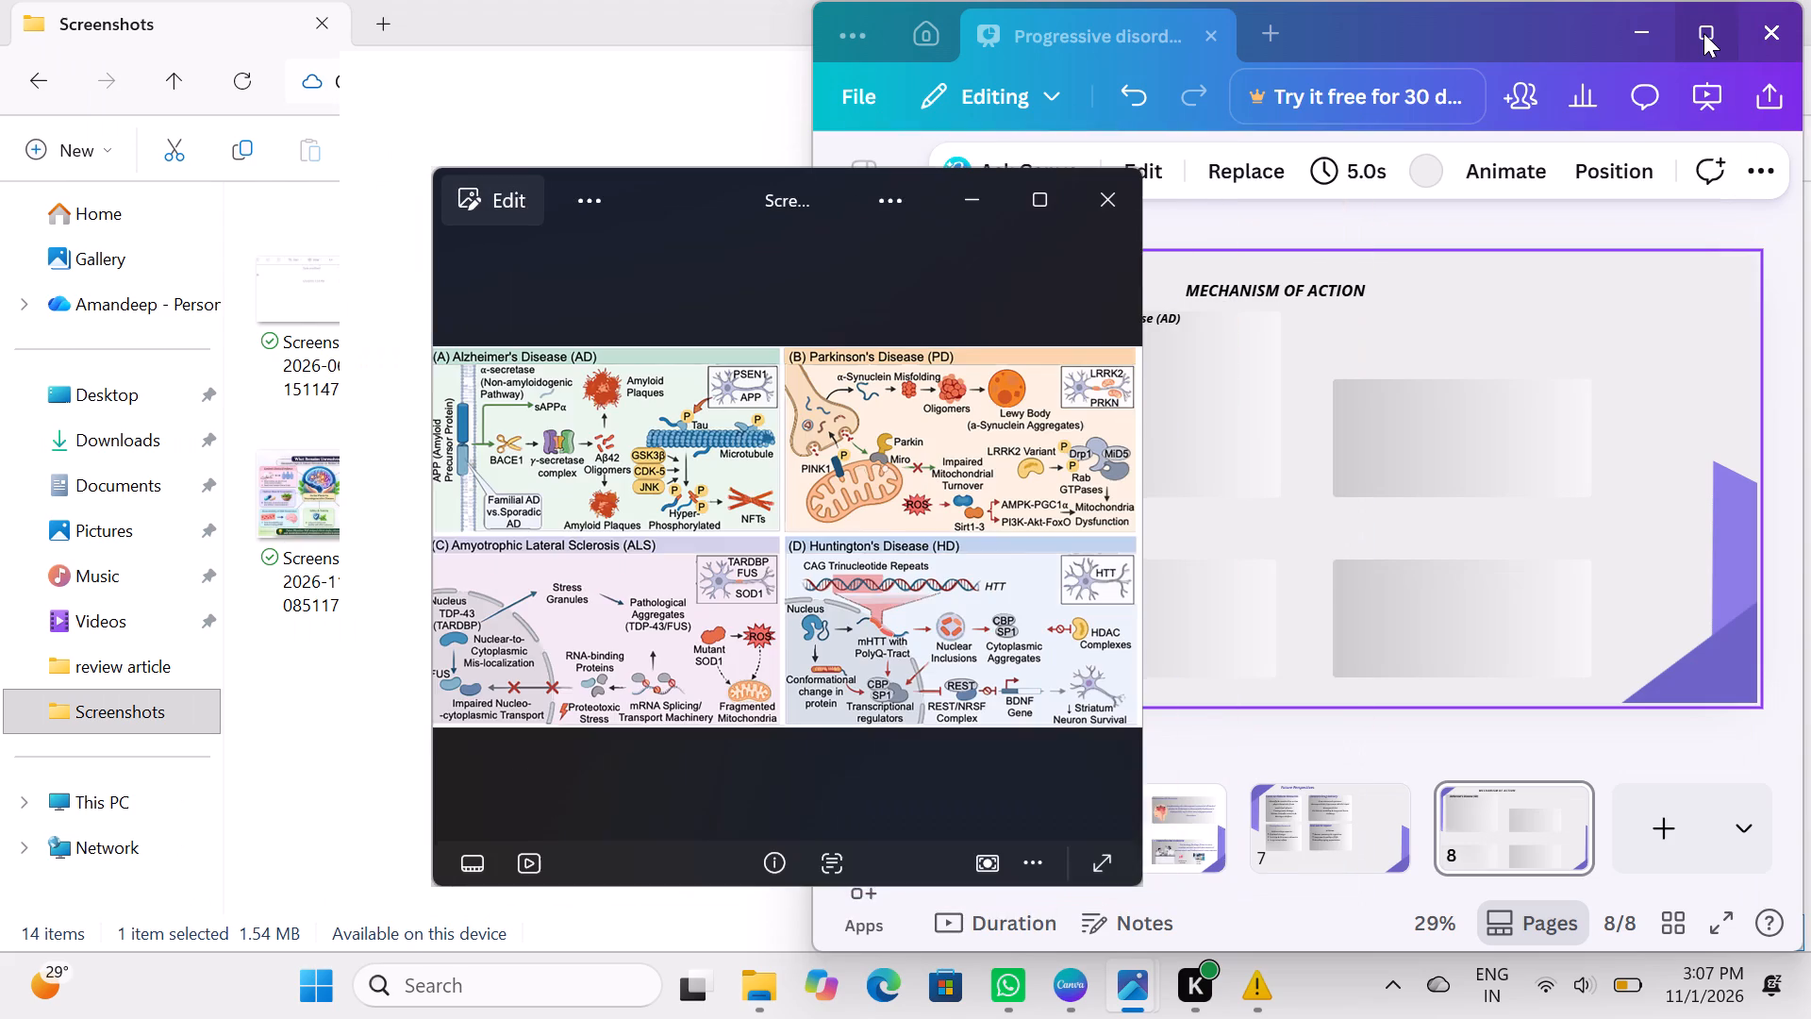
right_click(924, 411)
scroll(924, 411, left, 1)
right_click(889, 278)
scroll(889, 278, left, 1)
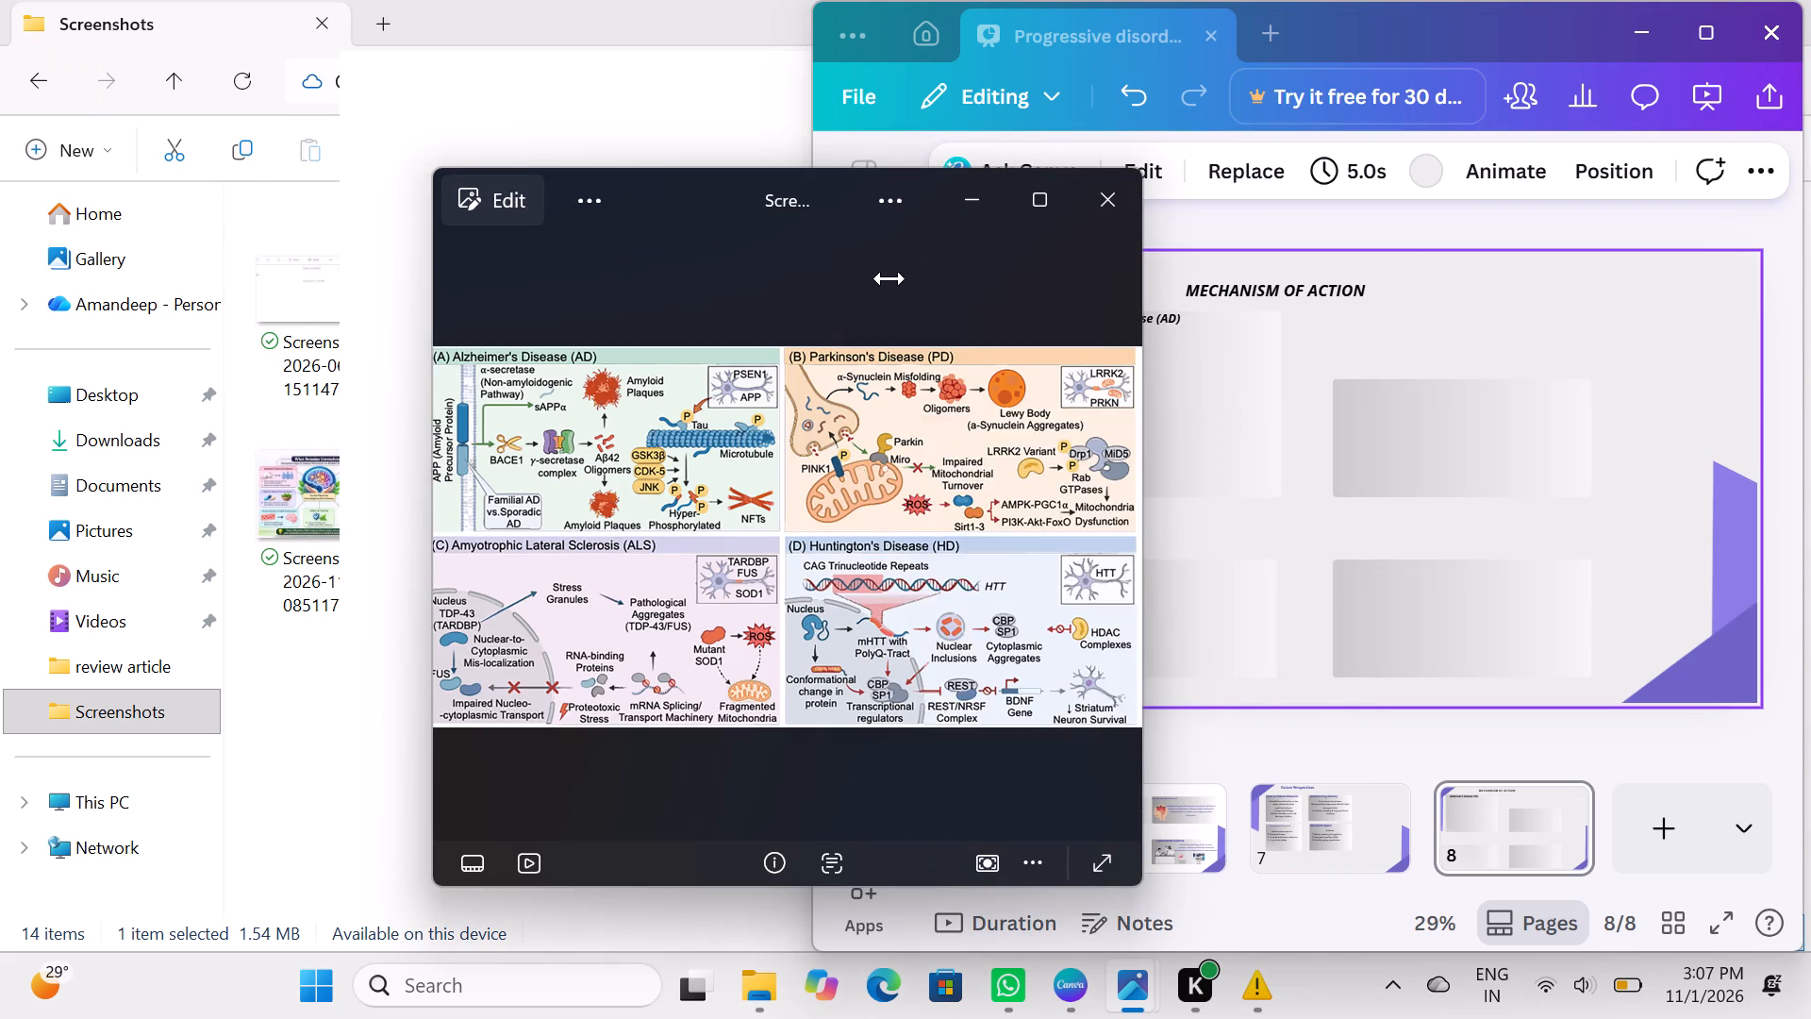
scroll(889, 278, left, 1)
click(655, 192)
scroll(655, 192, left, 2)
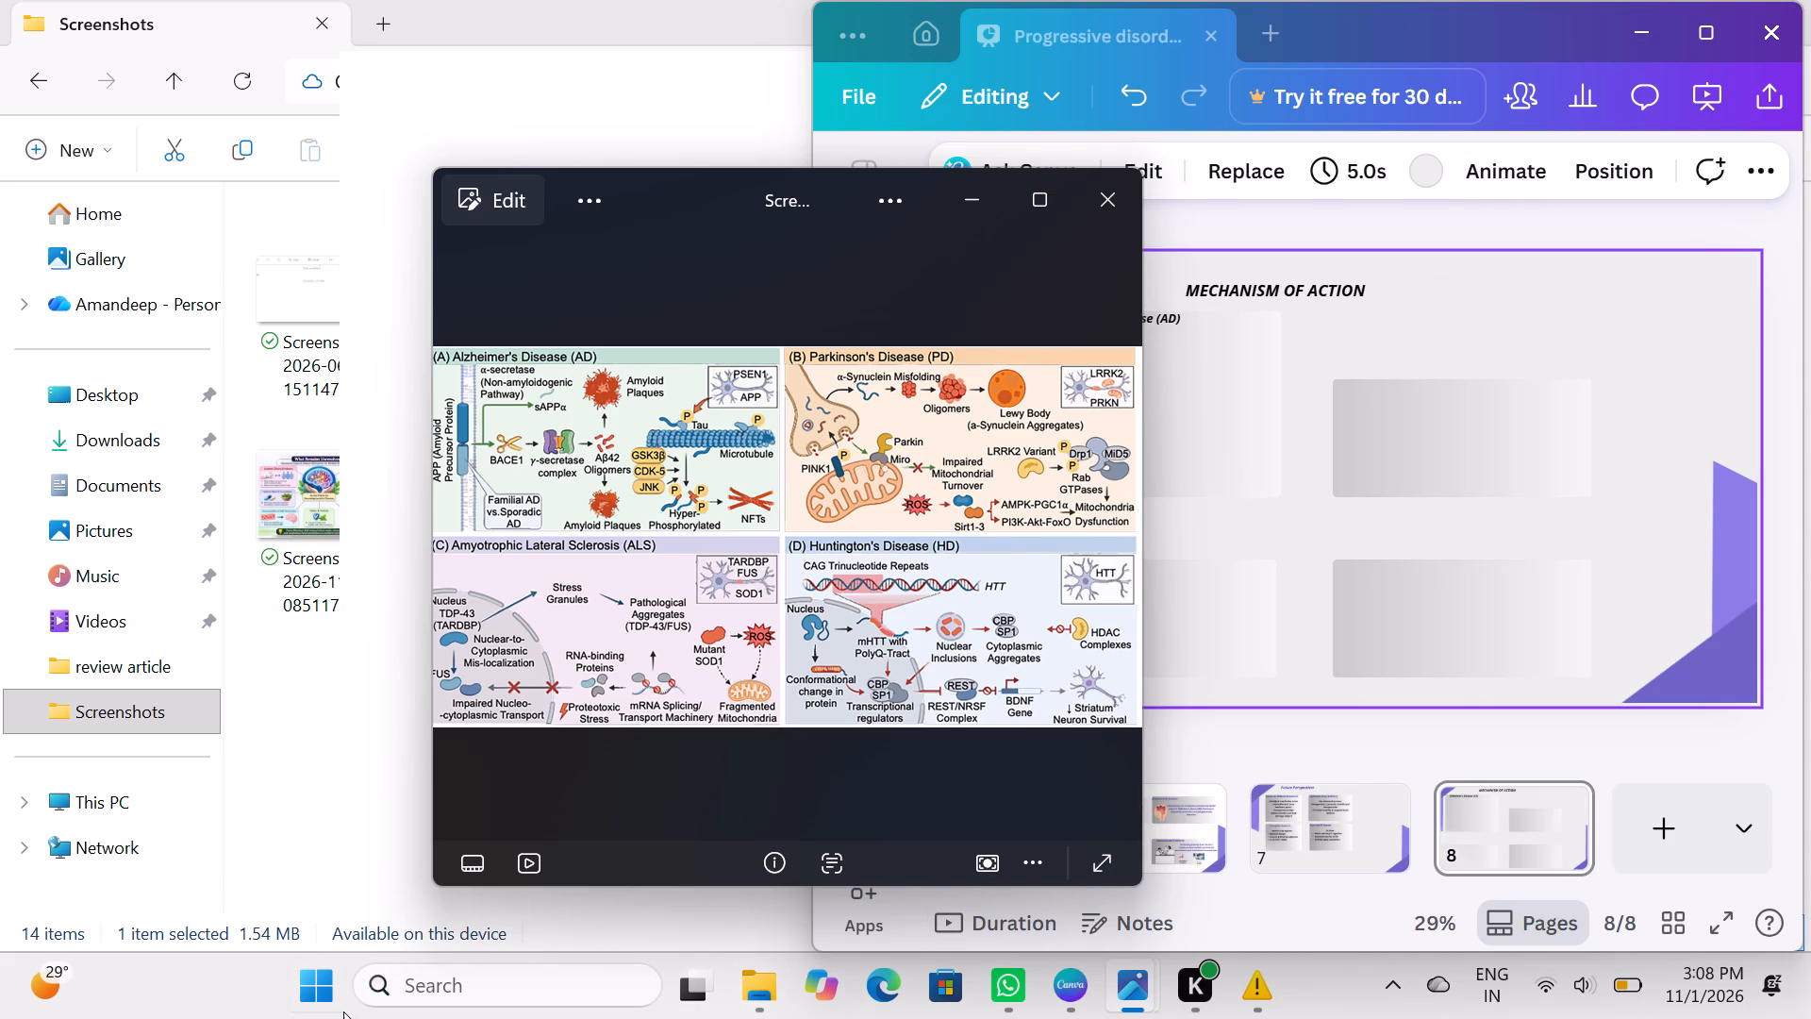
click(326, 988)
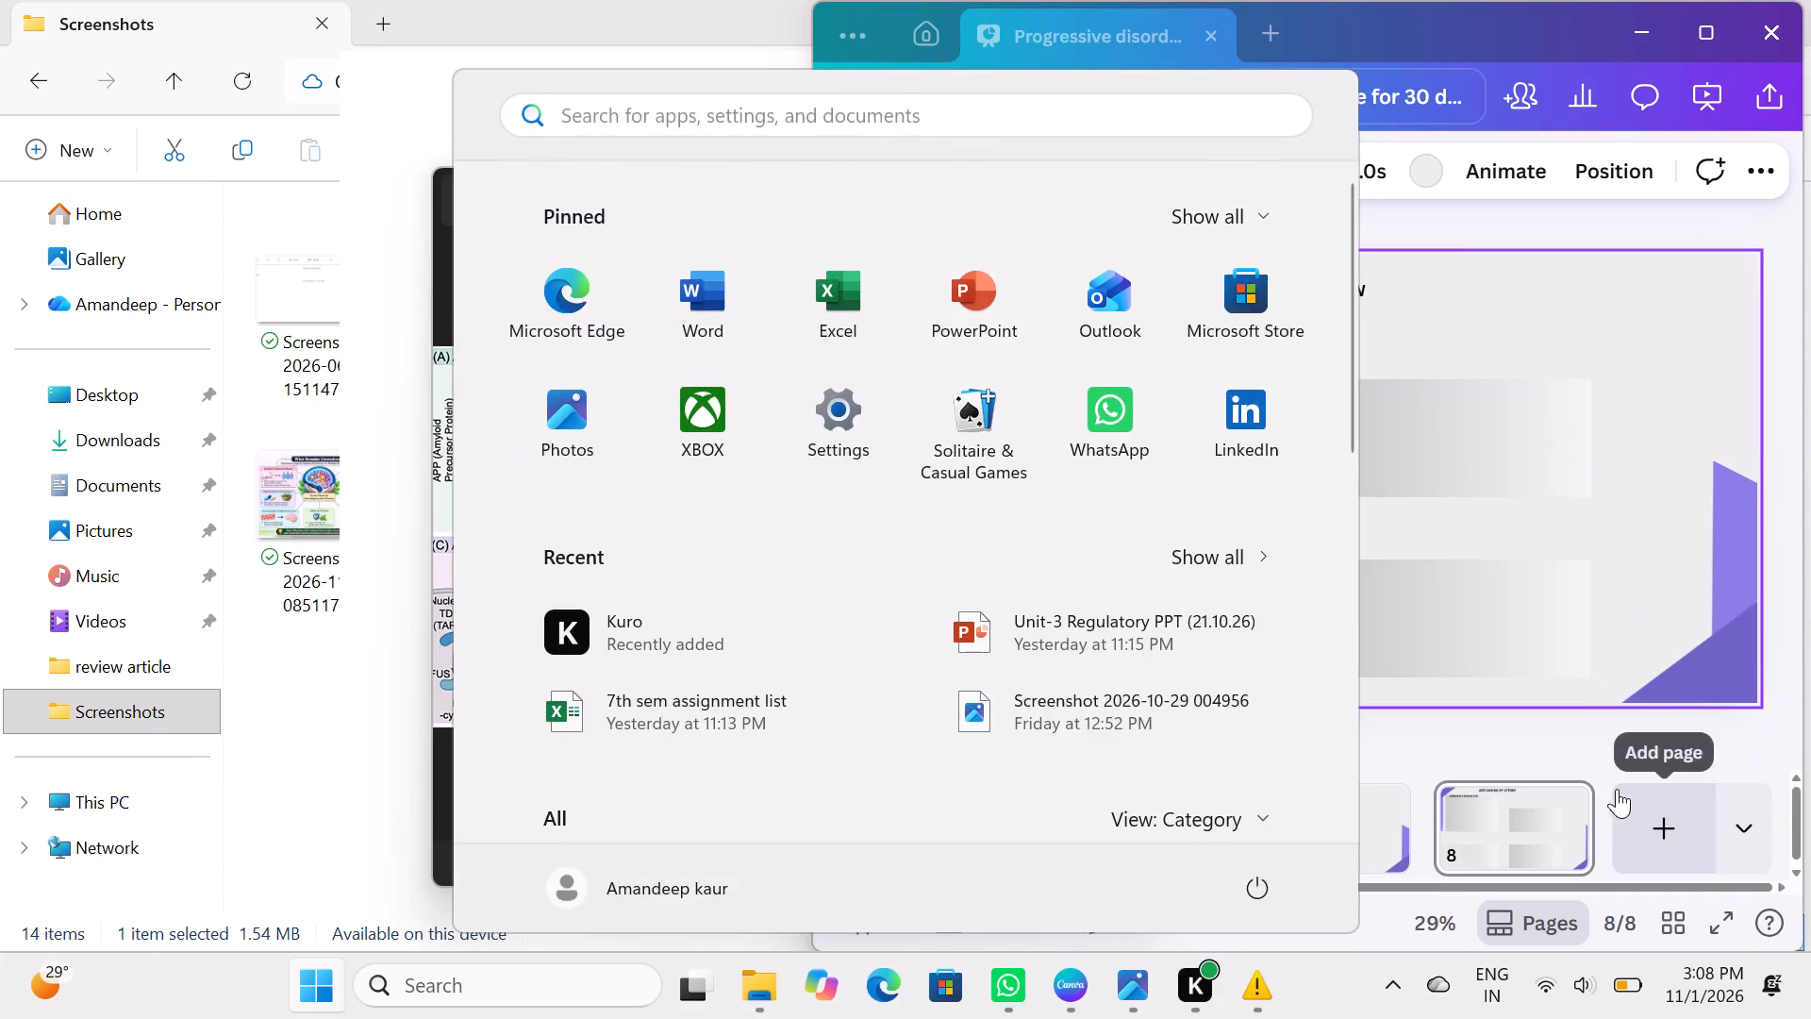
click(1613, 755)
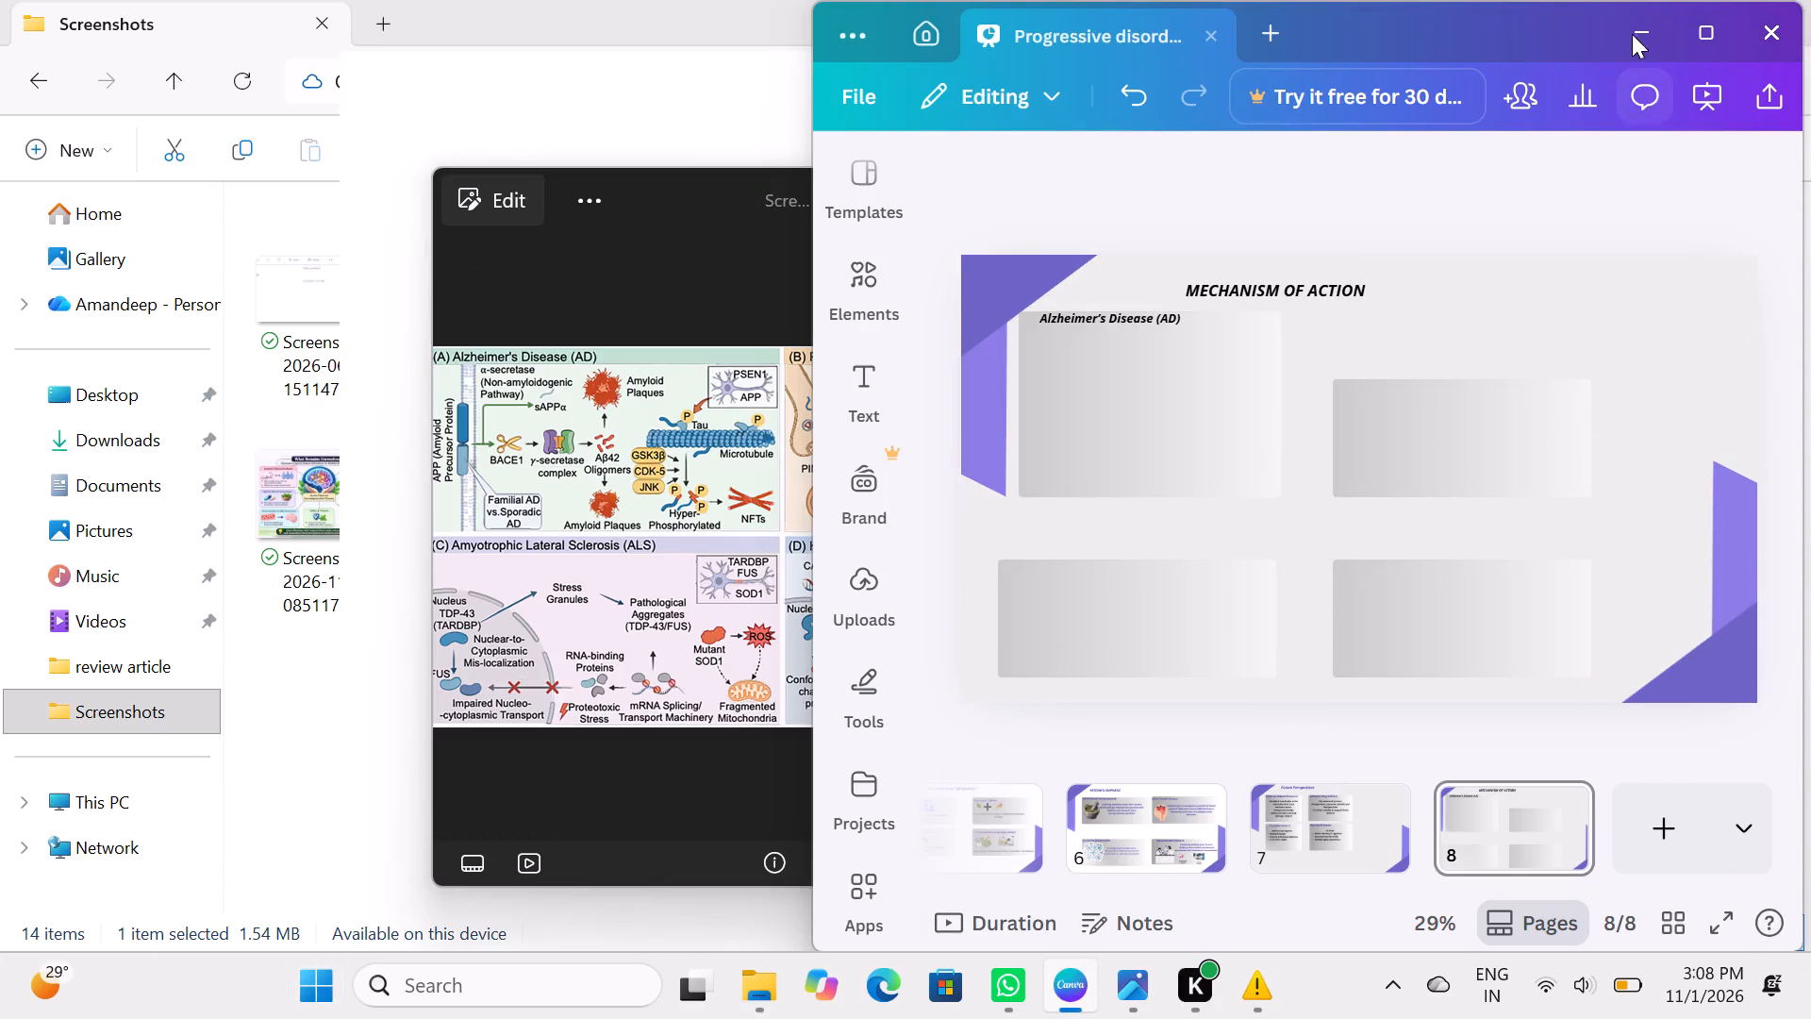
Minimize the presentation window and bring the Screenshots folder to the front.
click(1631, 15)
click(1631, 15)
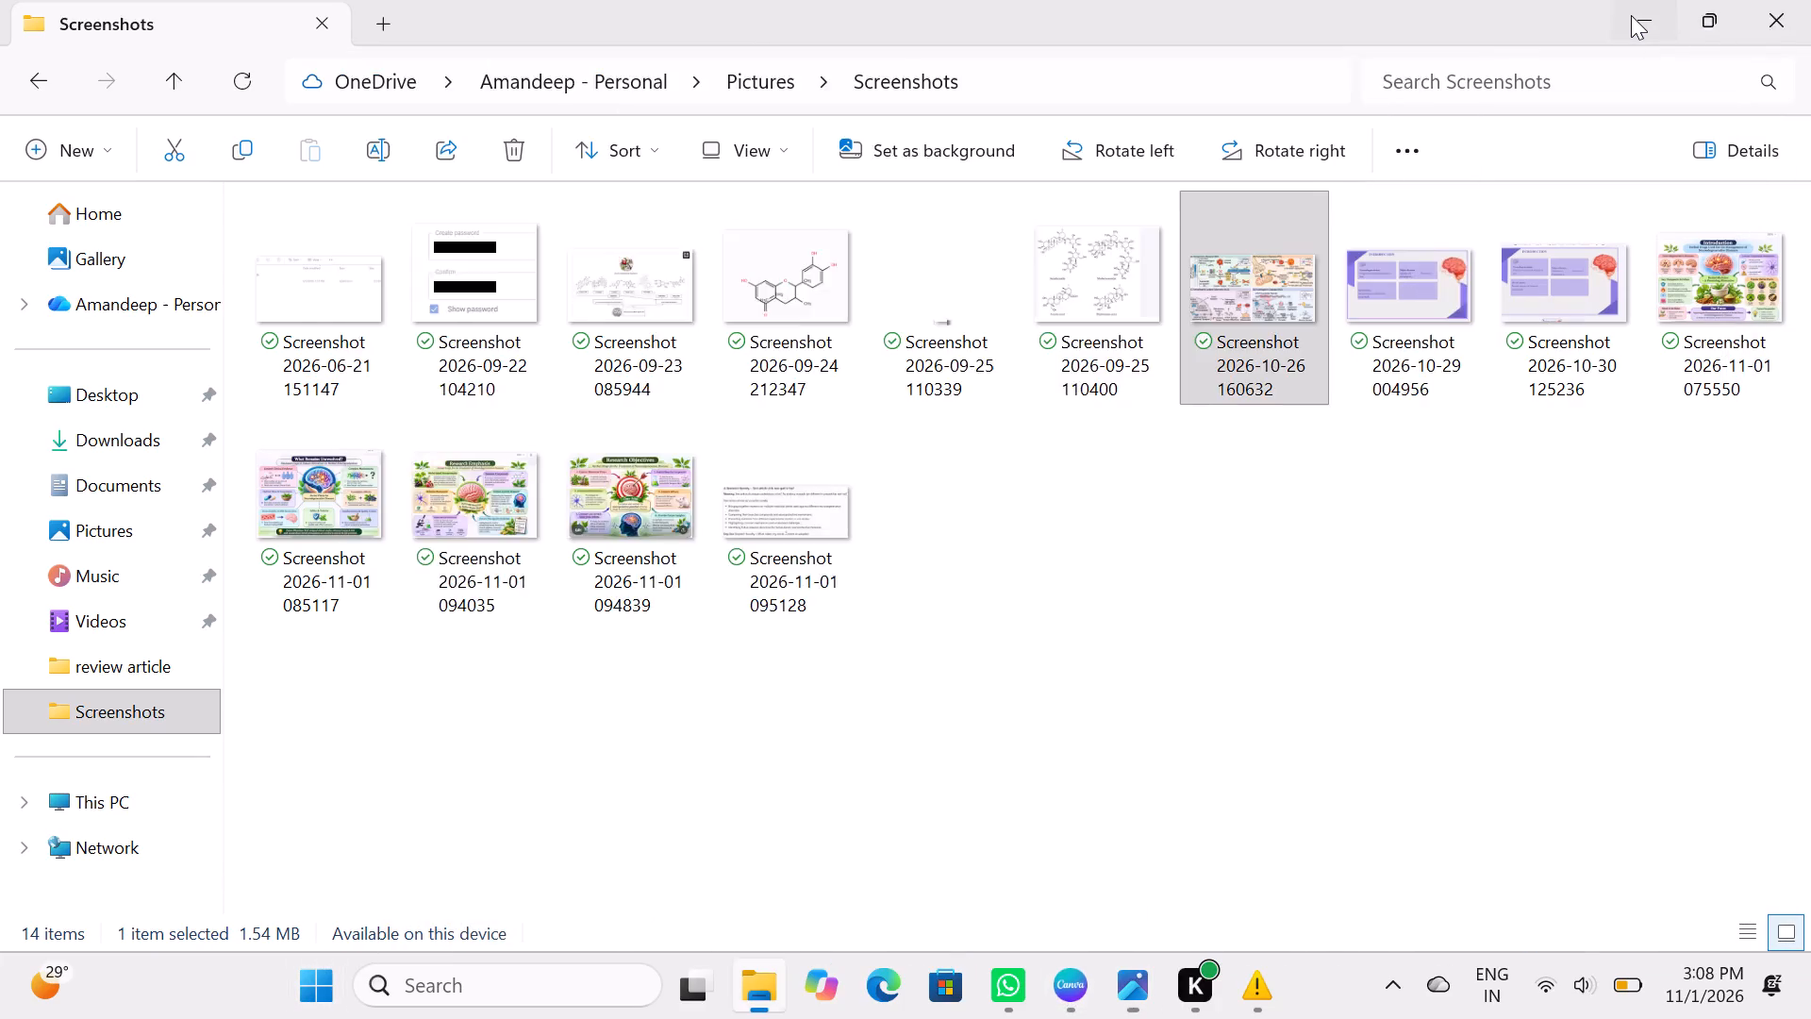
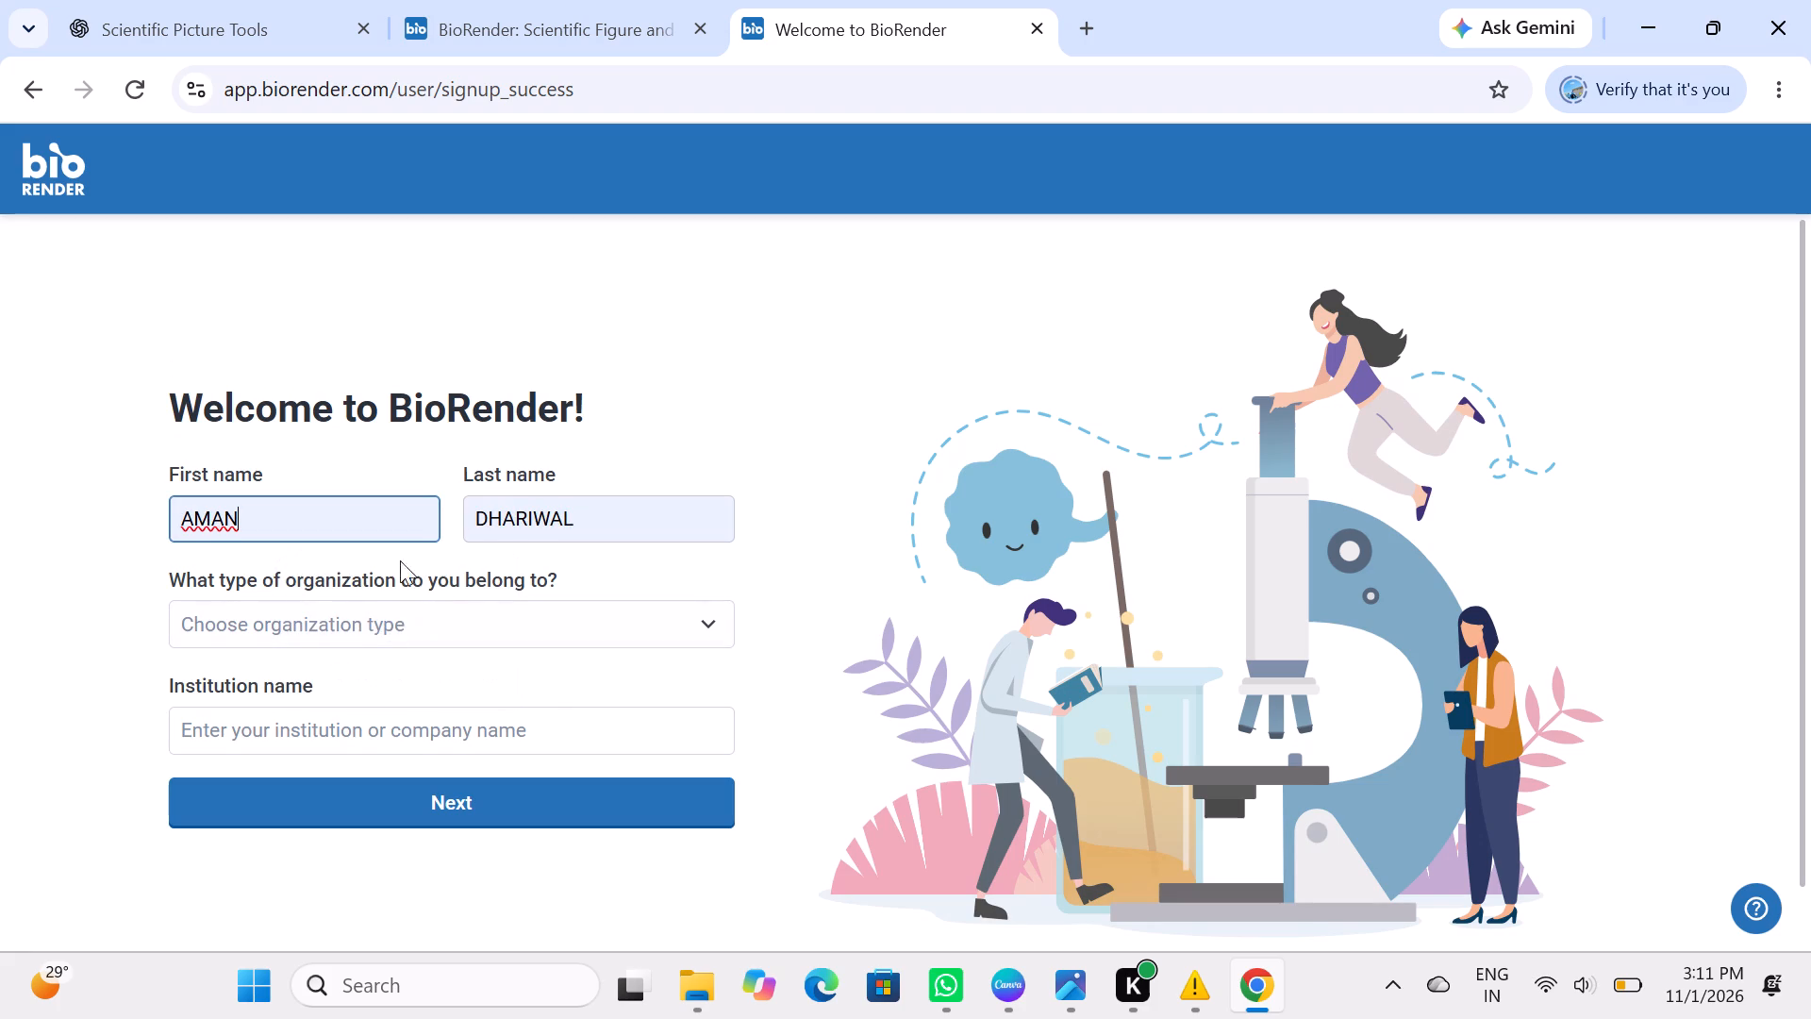
Set the organization type to Academic and the role to Undergraduate Student in the BioRender welcome form.
click(450, 621)
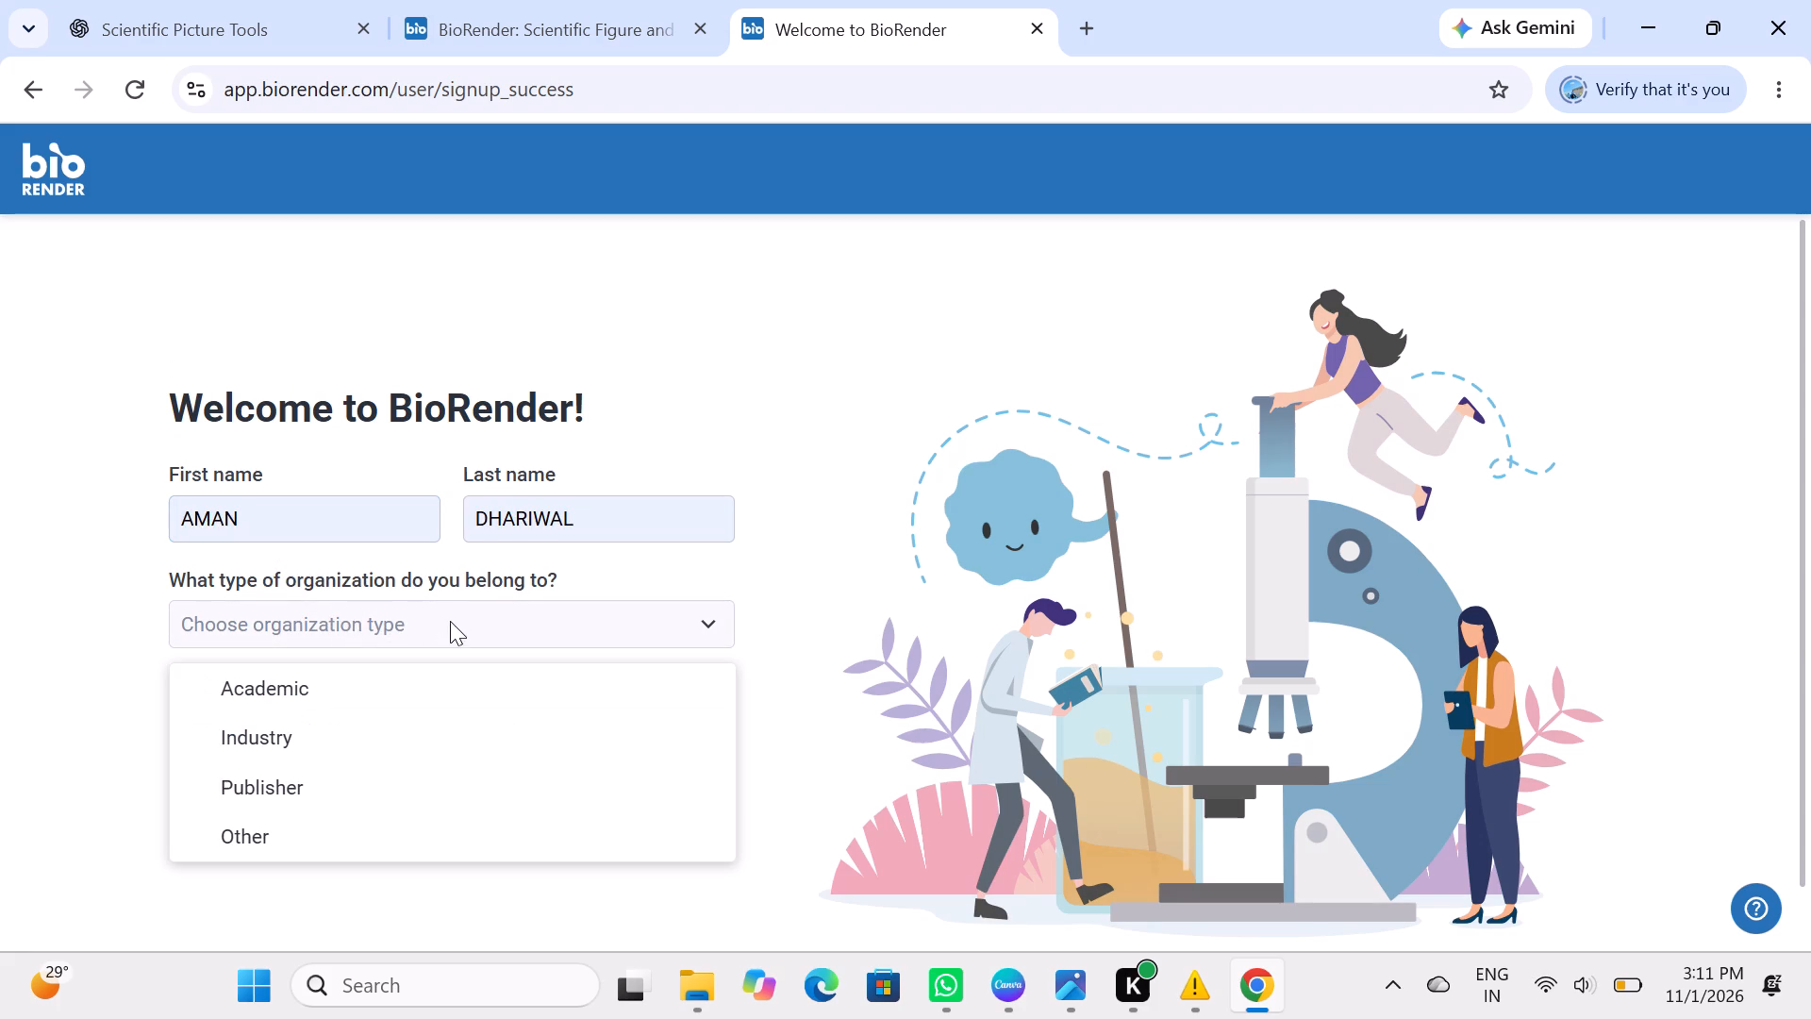
click(342, 693)
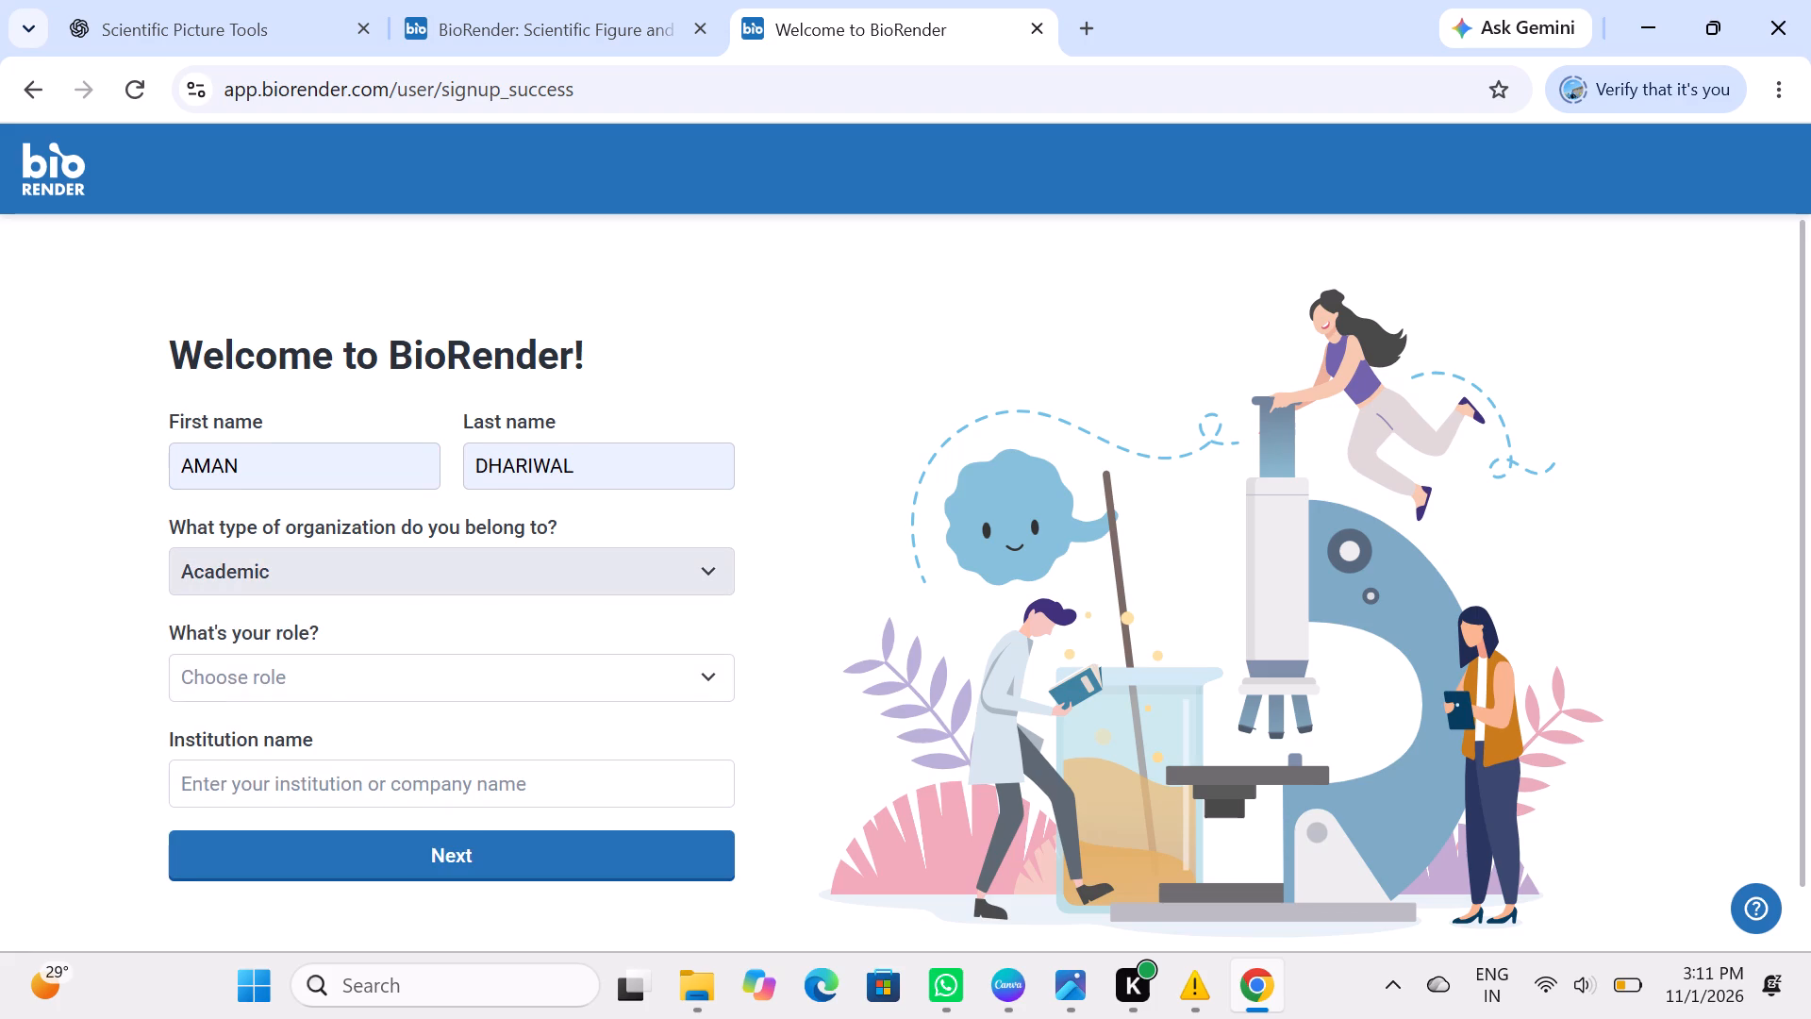
click(360, 688)
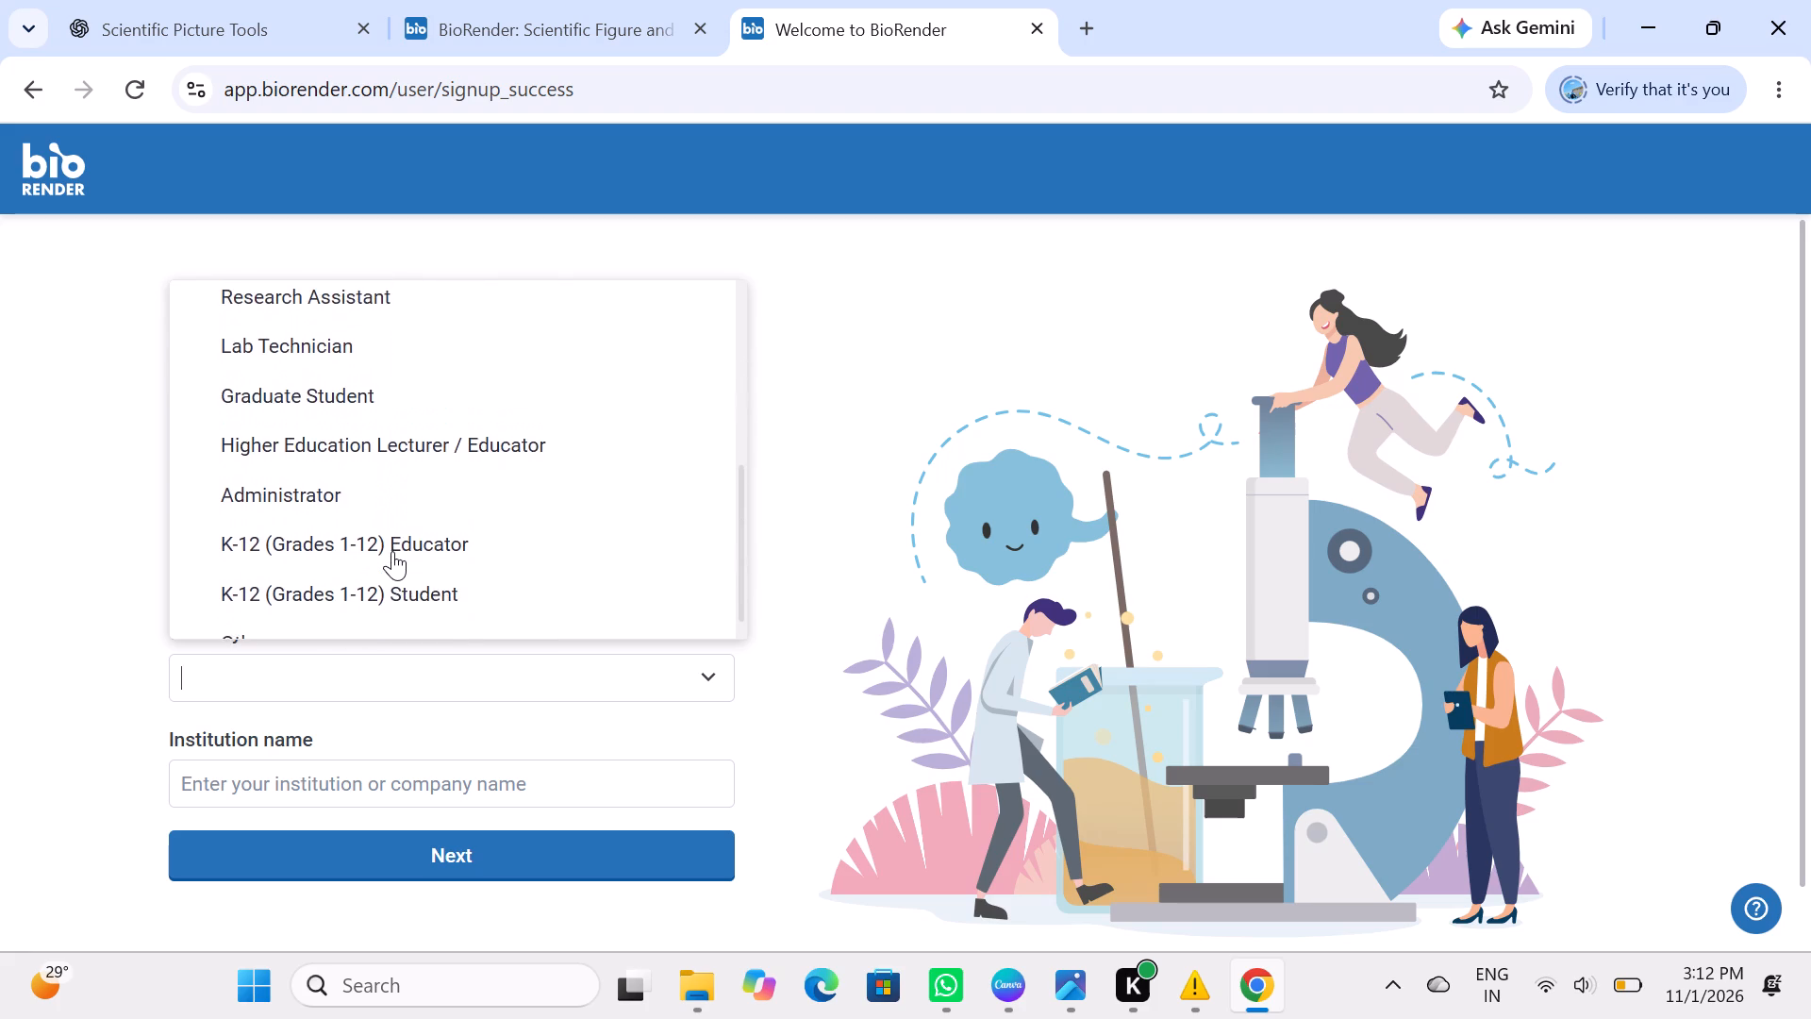
click(453, 309)
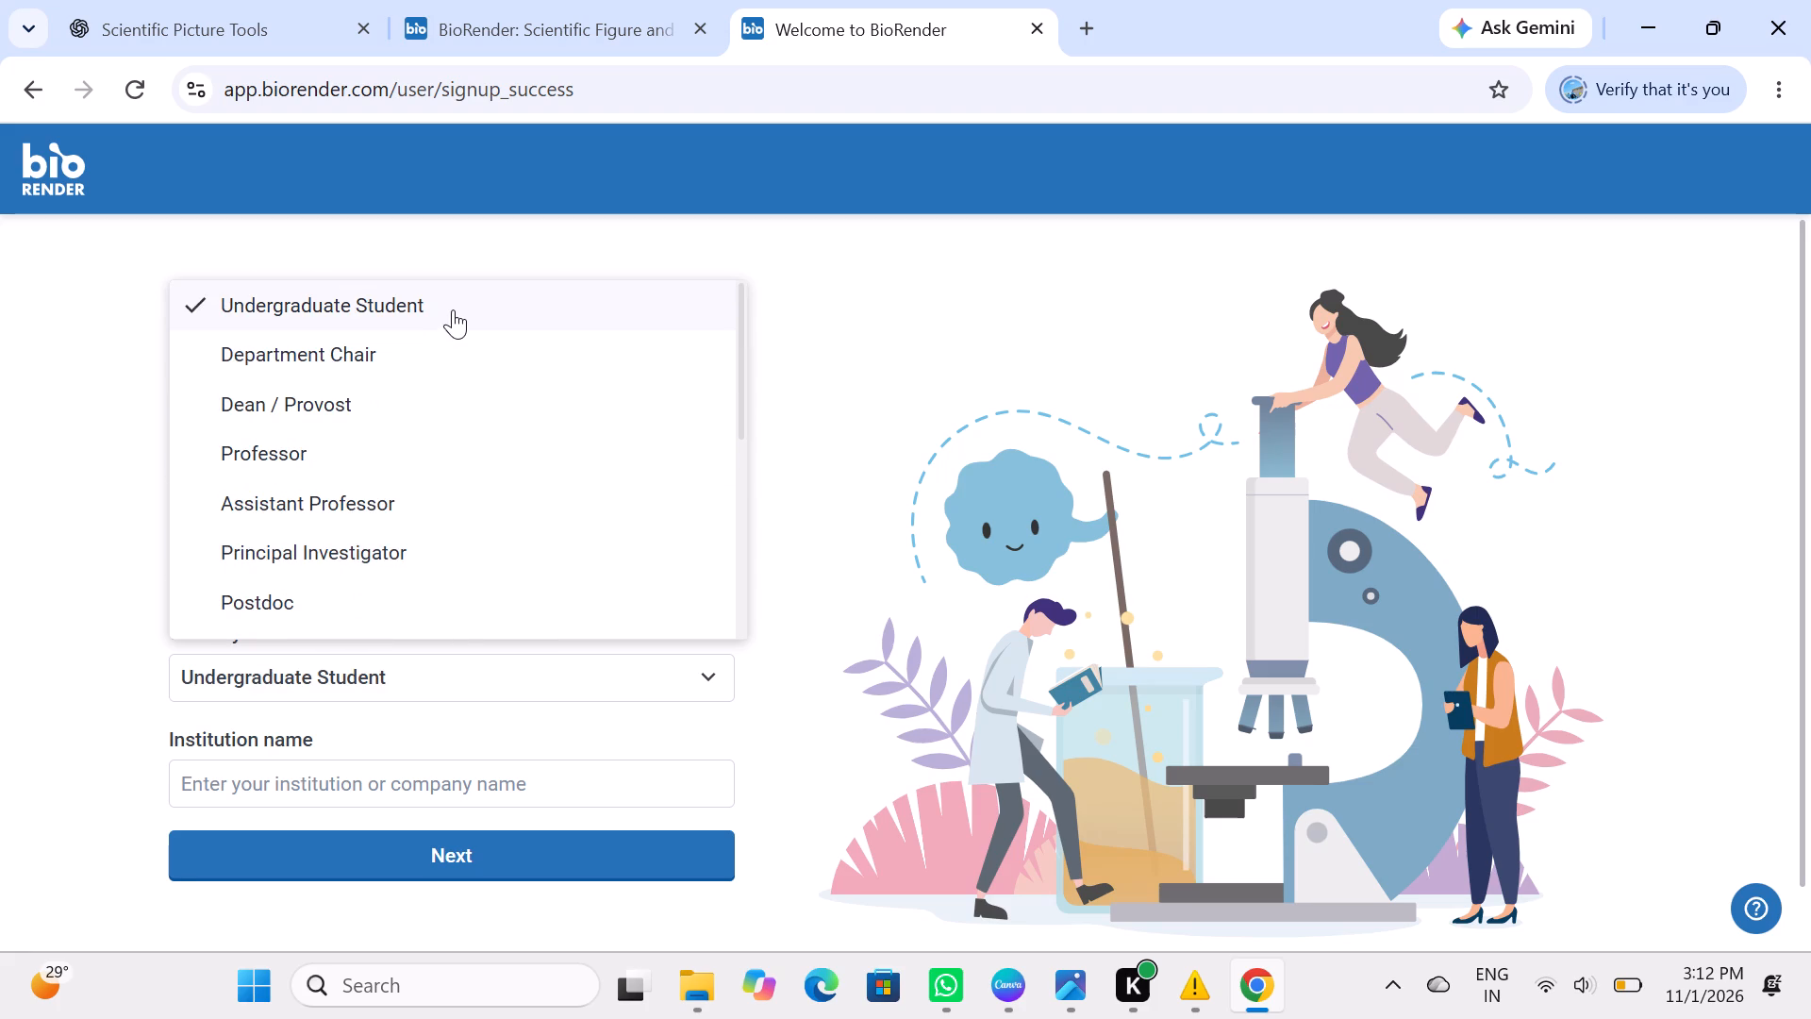
Enter GNA UNIVERSITY as the institution name in the BioRender sign-up form.
click(327, 775)
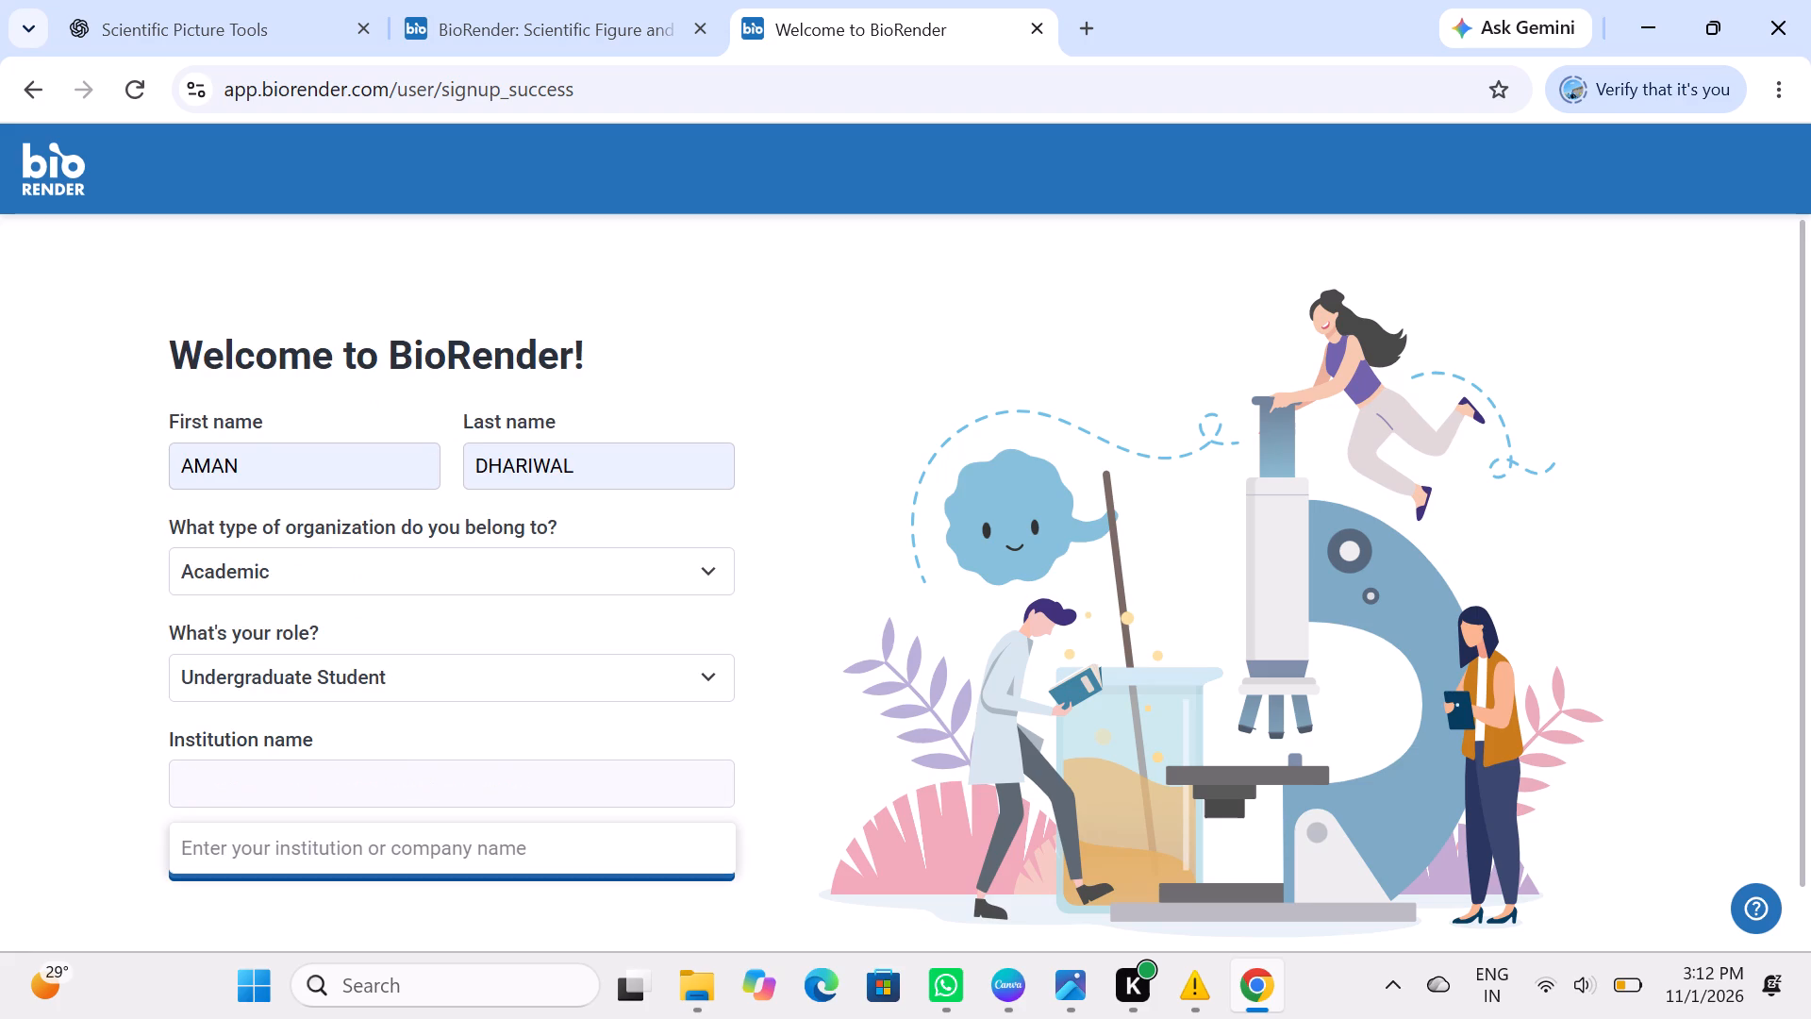
text(GNA UNIVERS)
text(ITY)
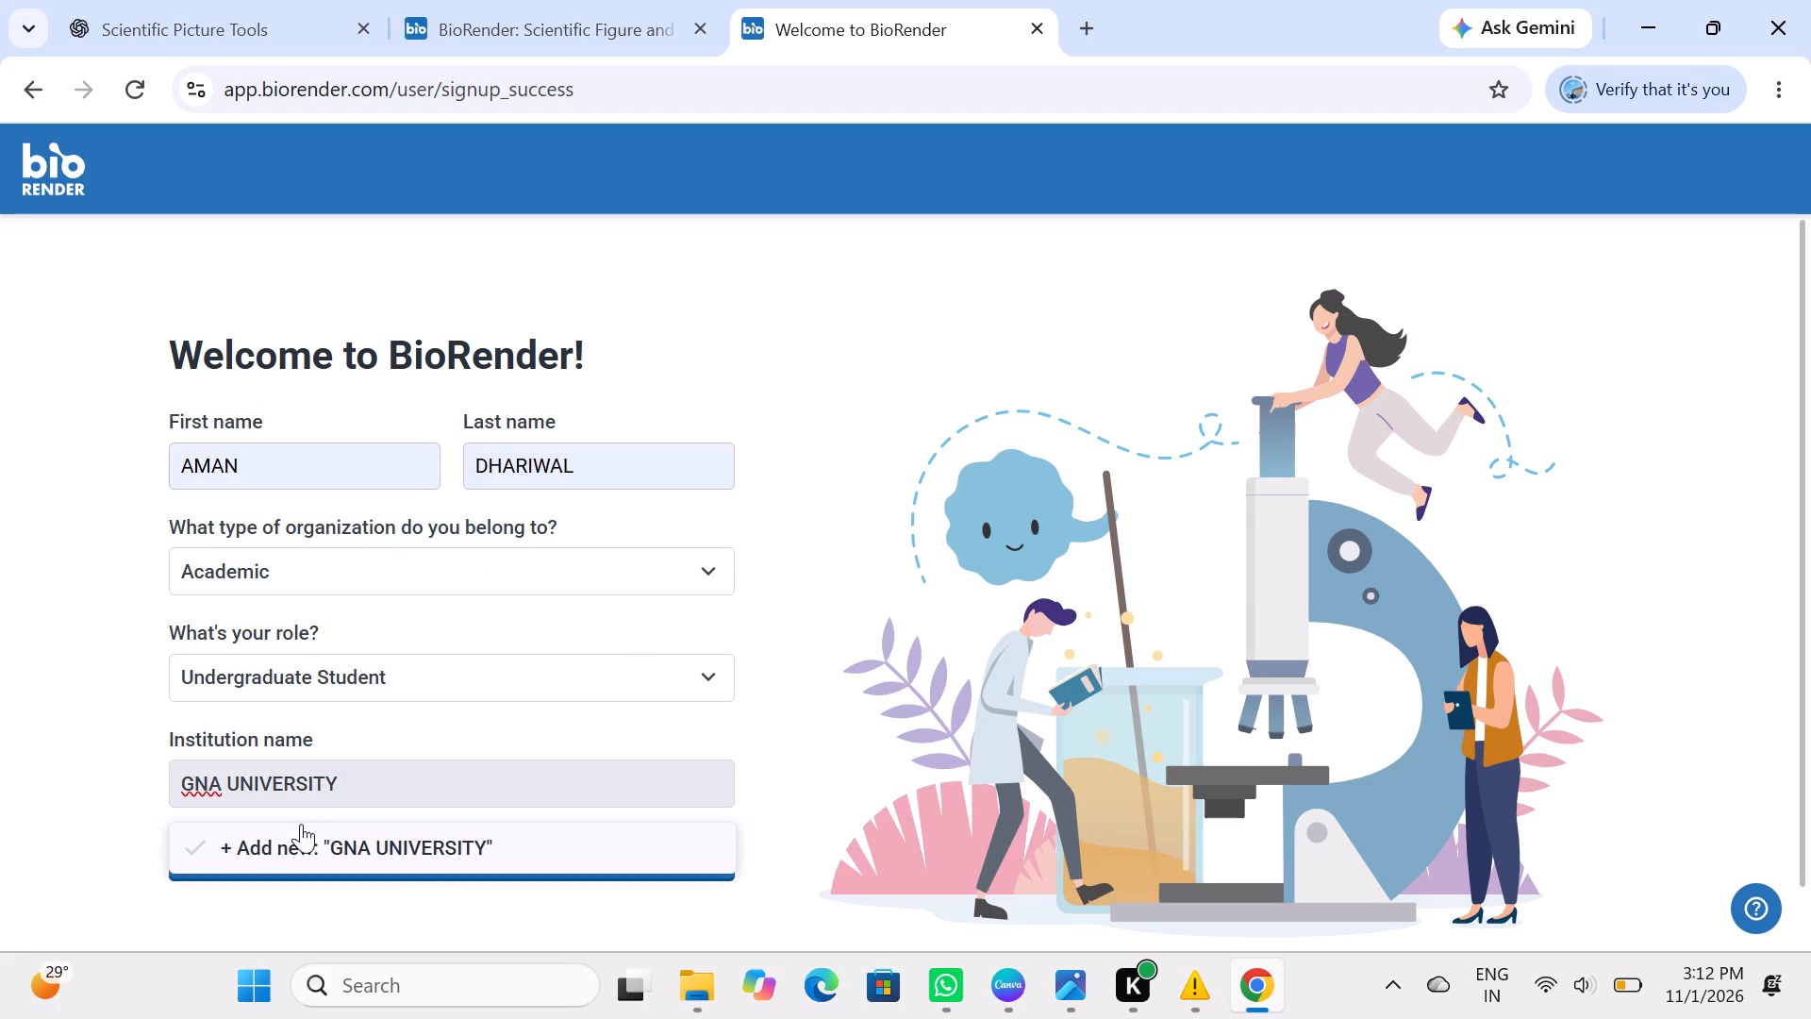
click(448, 900)
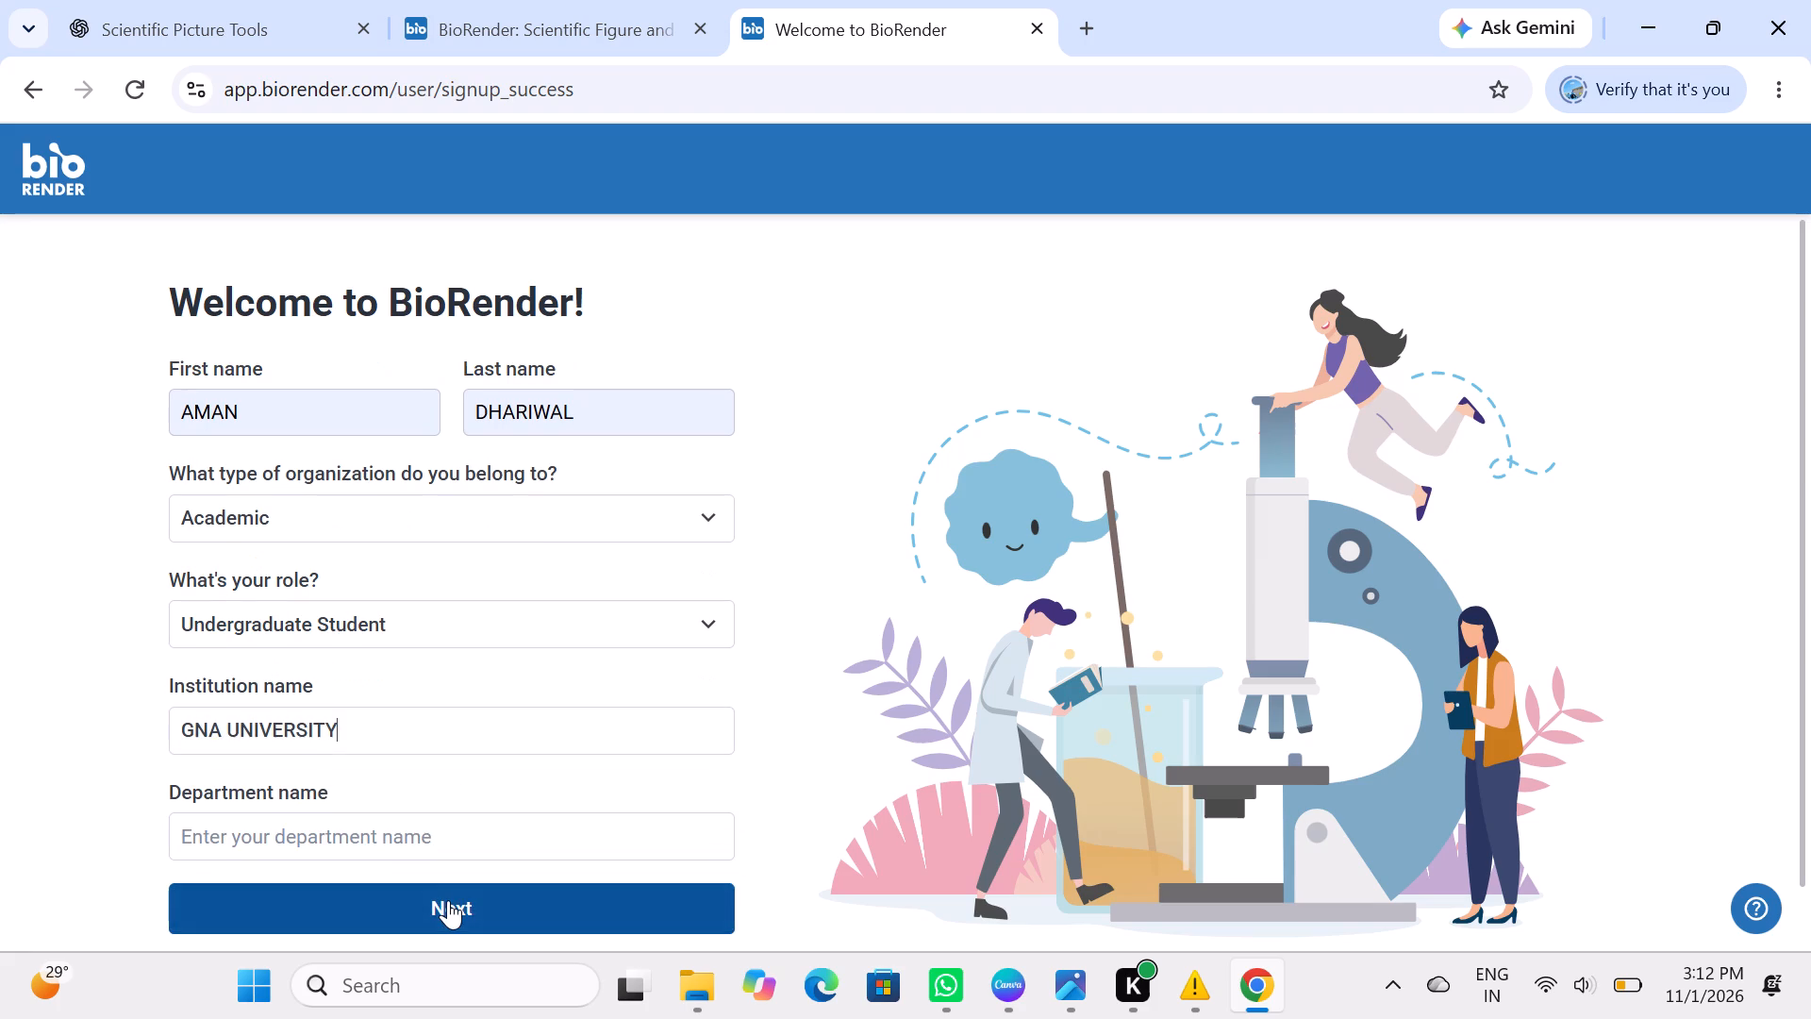
Enter B.PHARMACY as the department name and continue to the personalization questions.
click(426, 850)
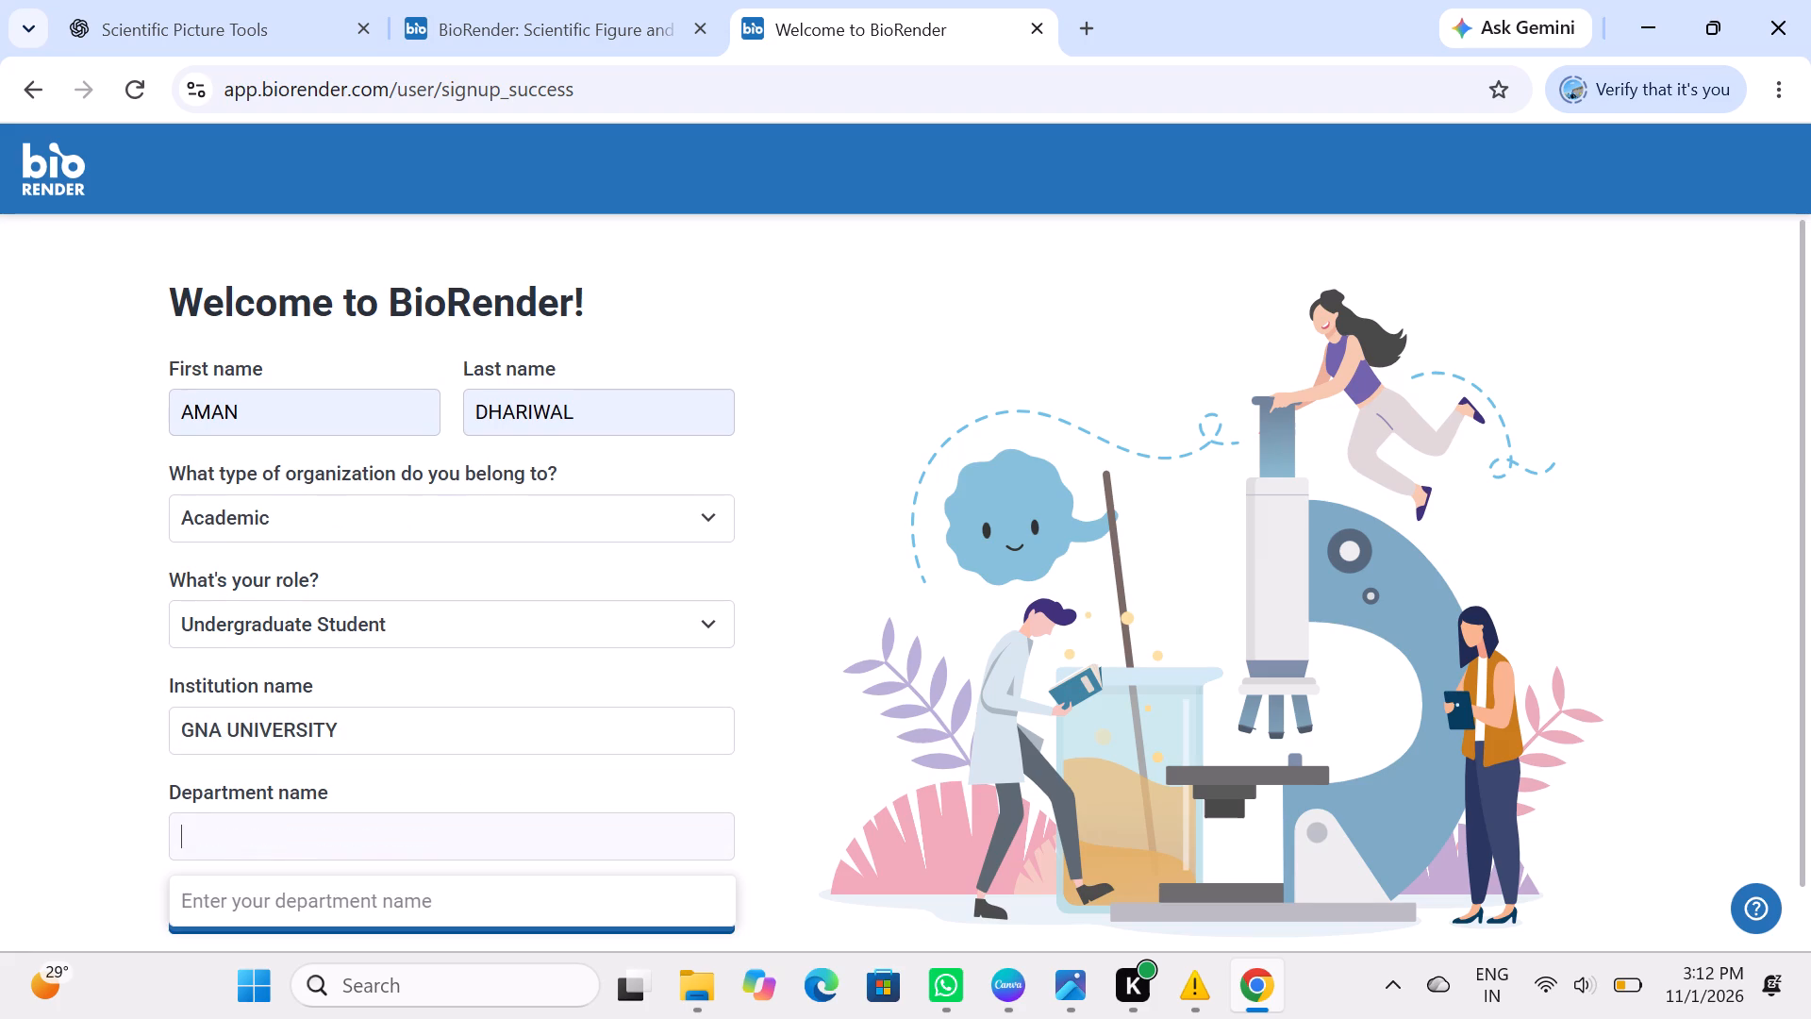
click(426, 850)
key(b)
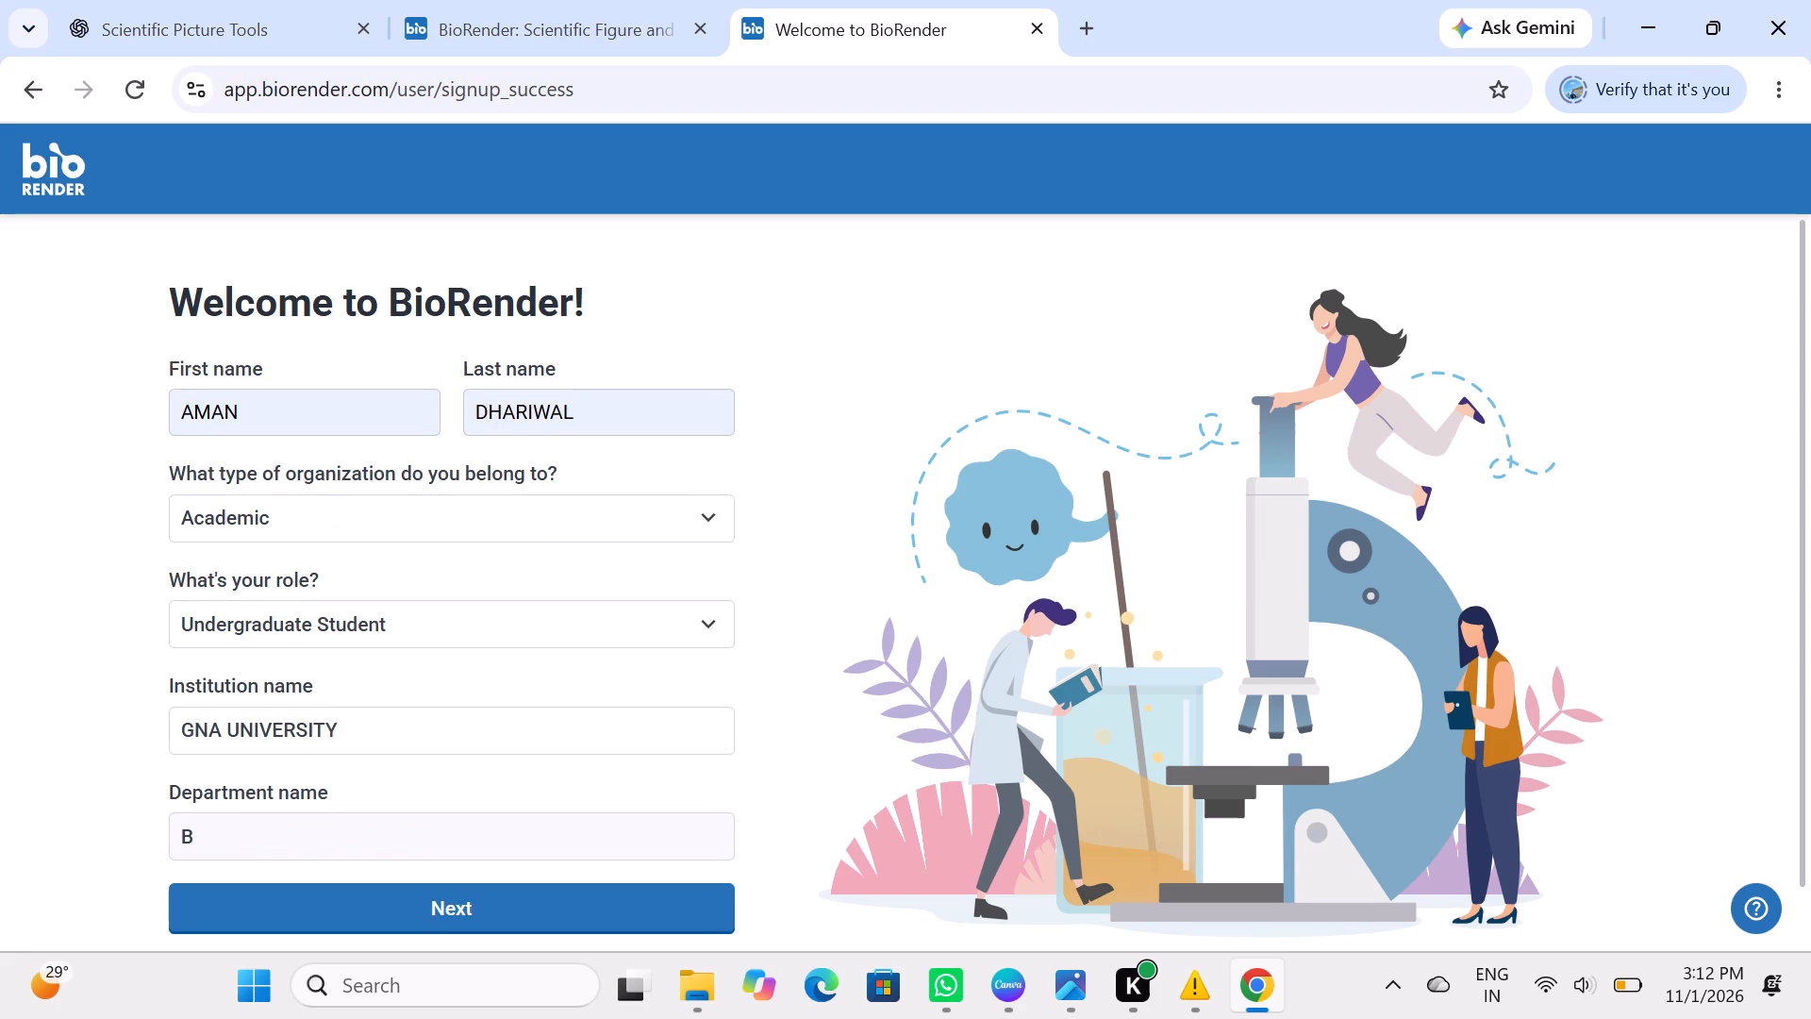
text(.PJ)
key(BackSpace)
text(HARMACY)
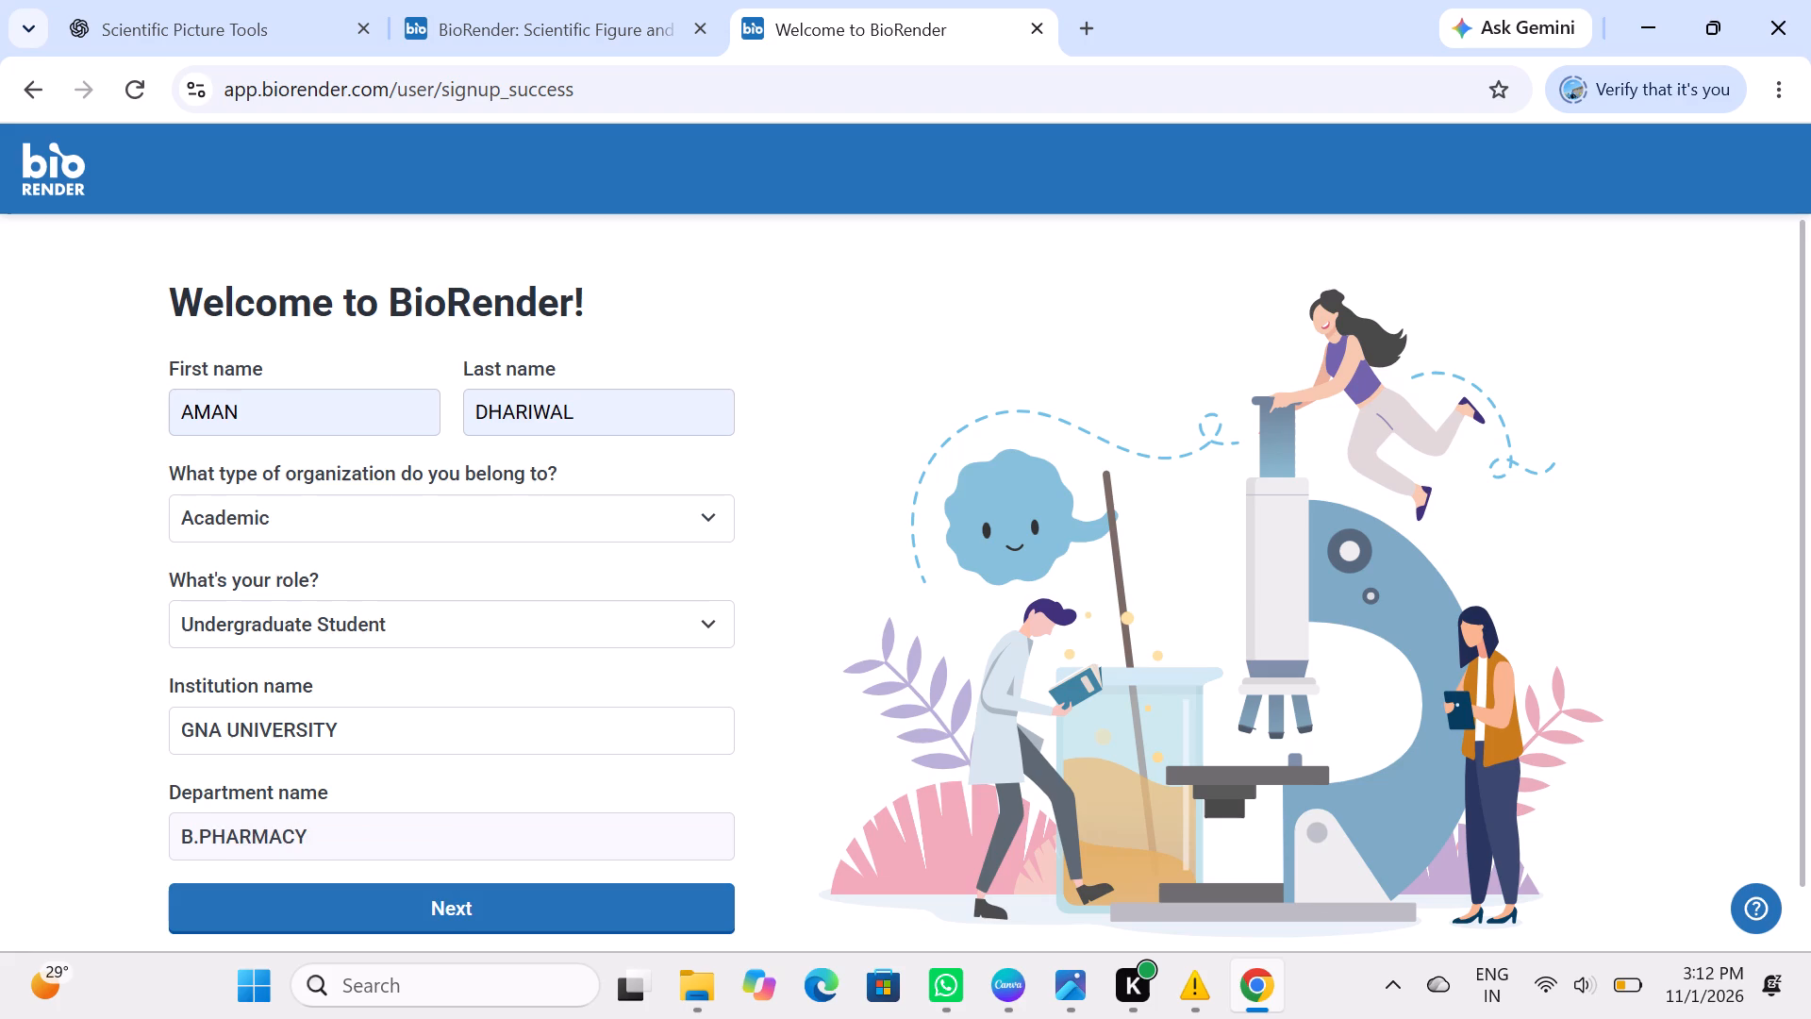
click(449, 896)
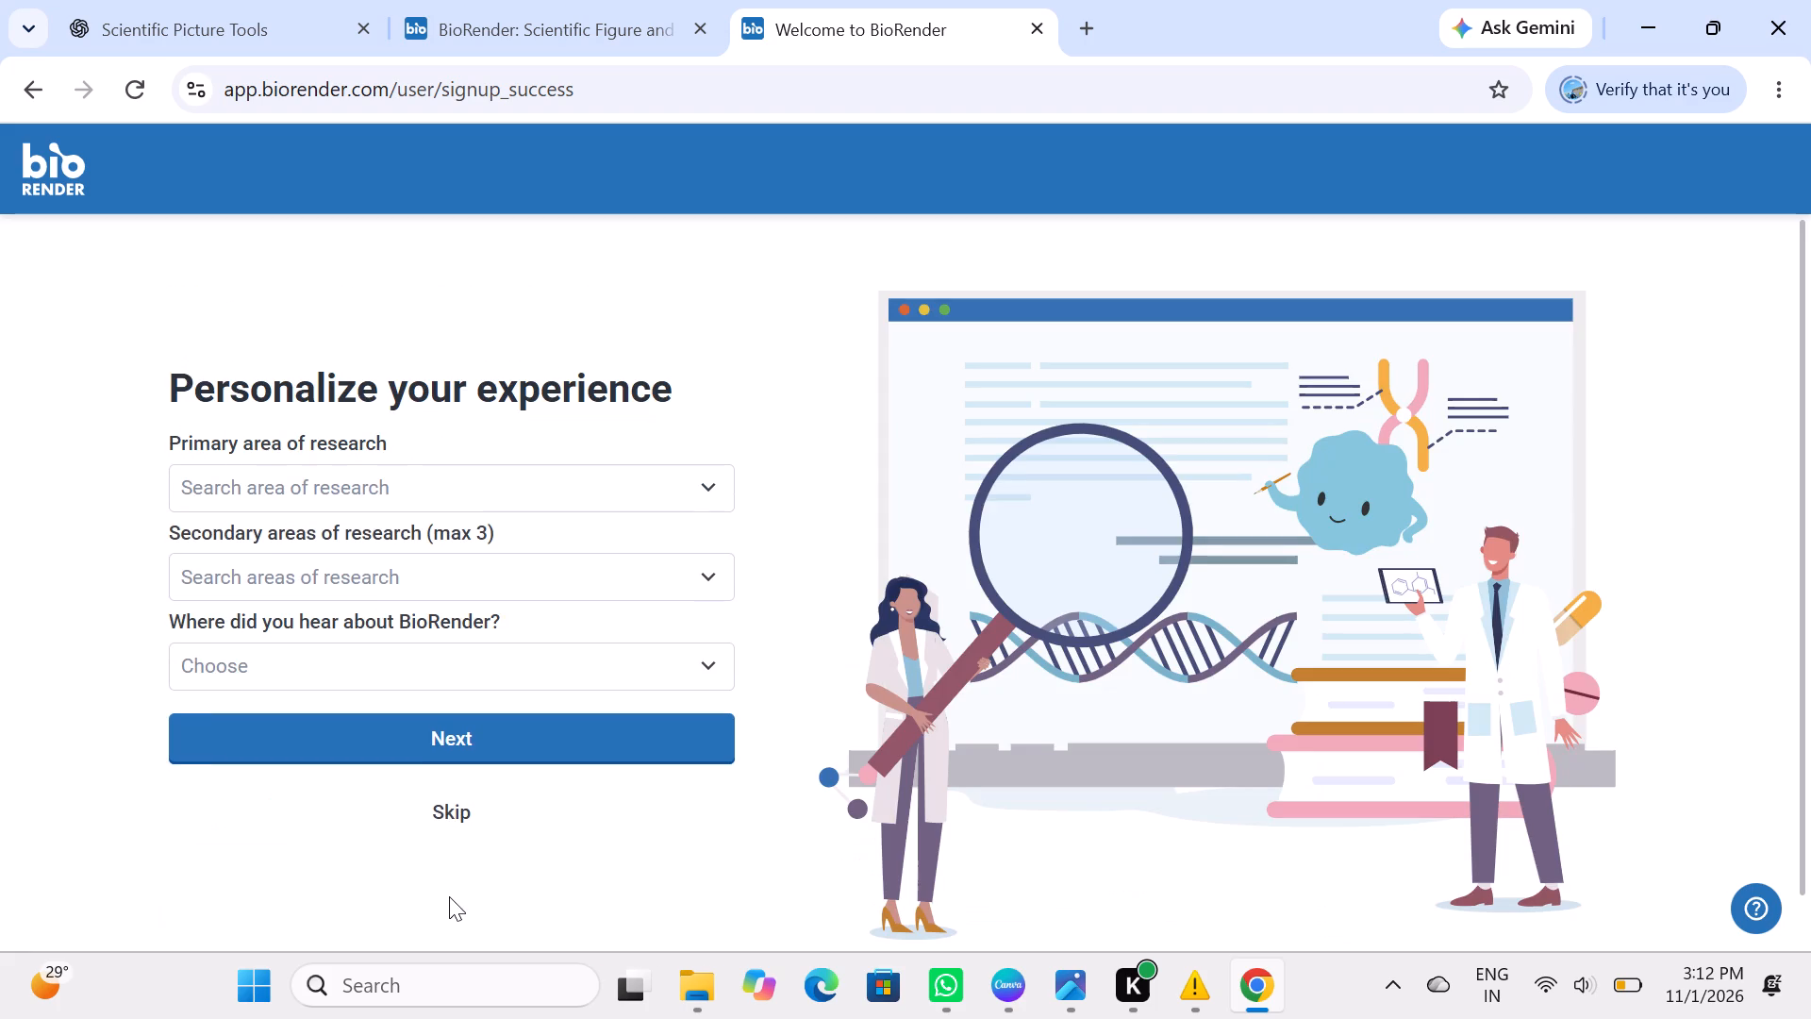
Look through the whole list of primary research areas for one that fits the pharmacy field.
click(539, 470)
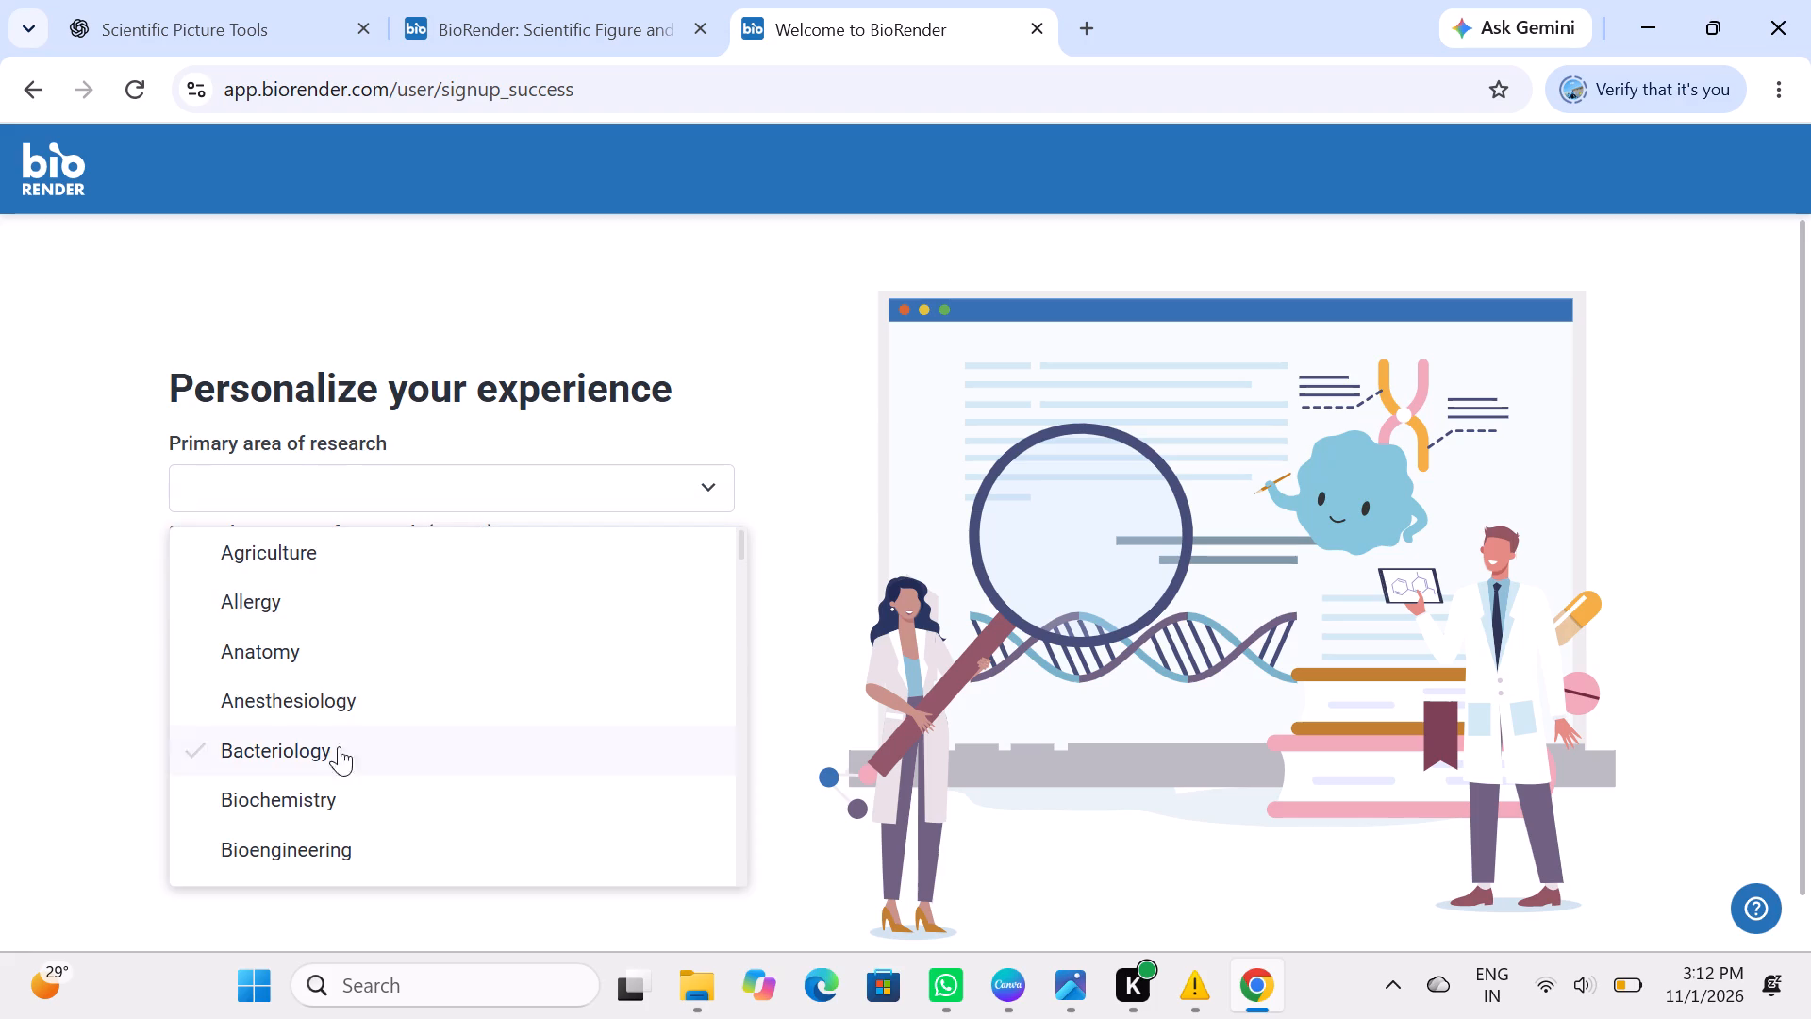
scroll(346, 819, down, 3)
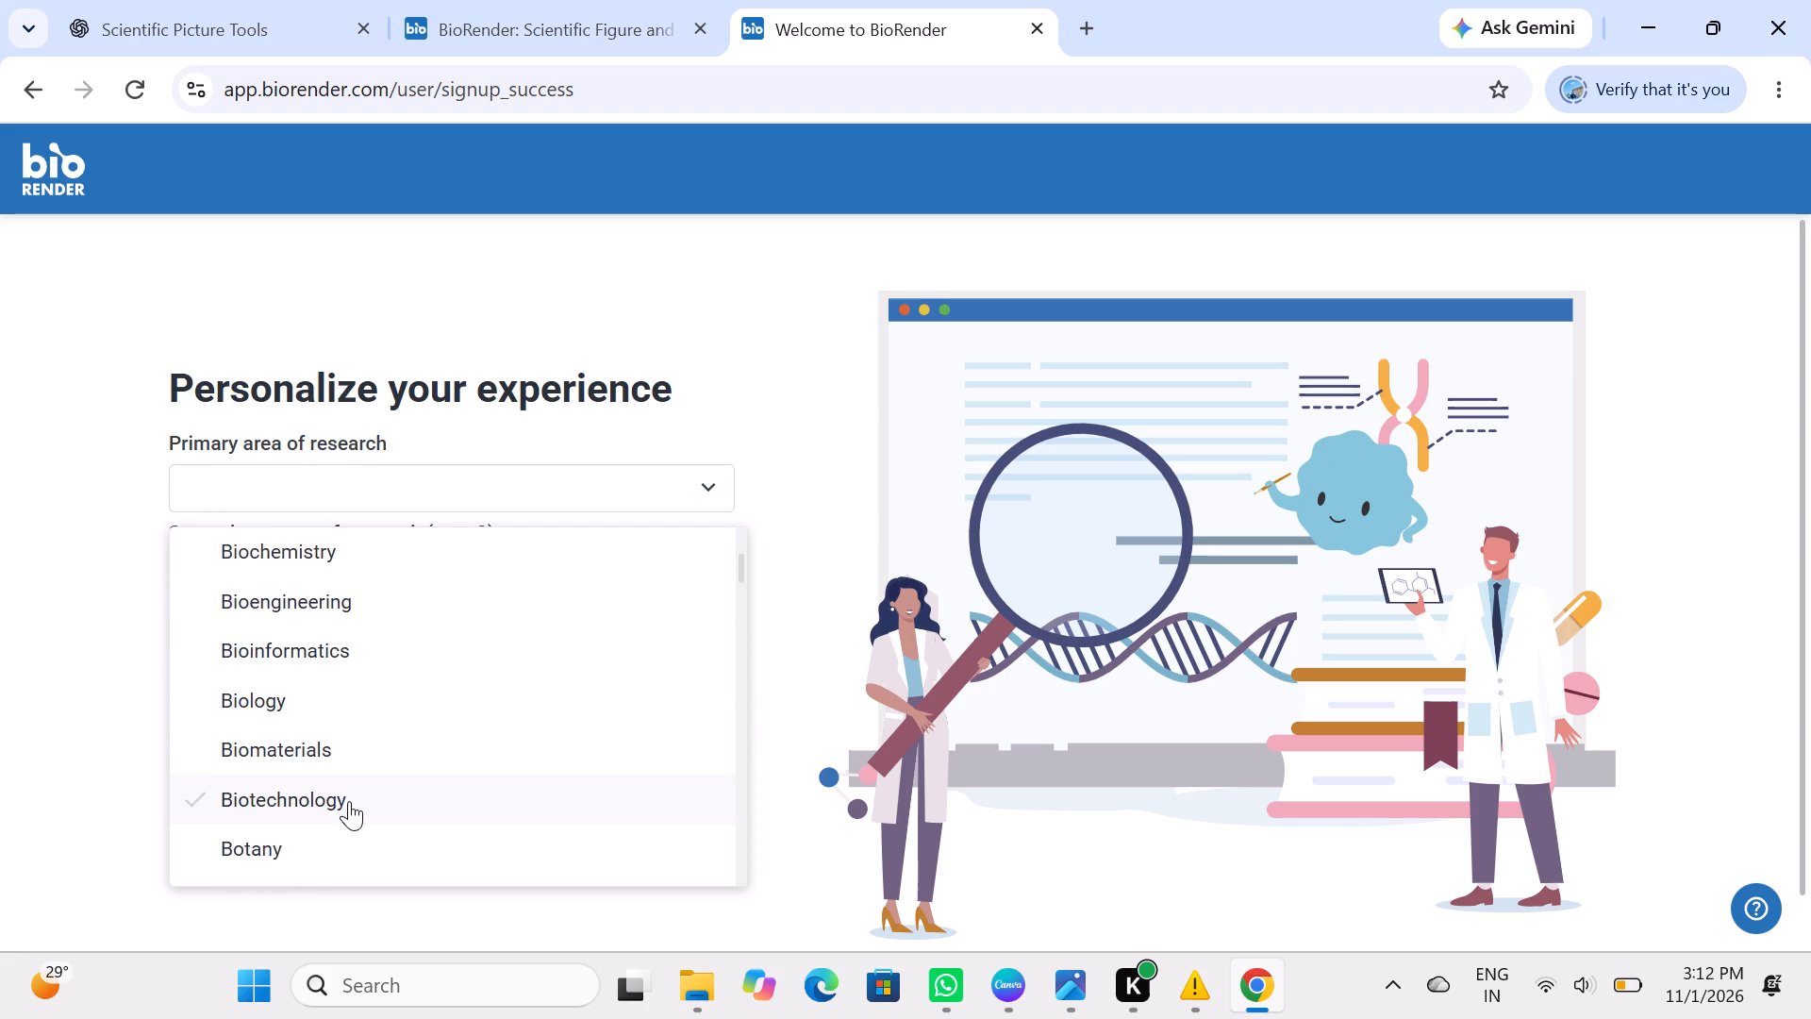
scroll(349, 801, down, 7)
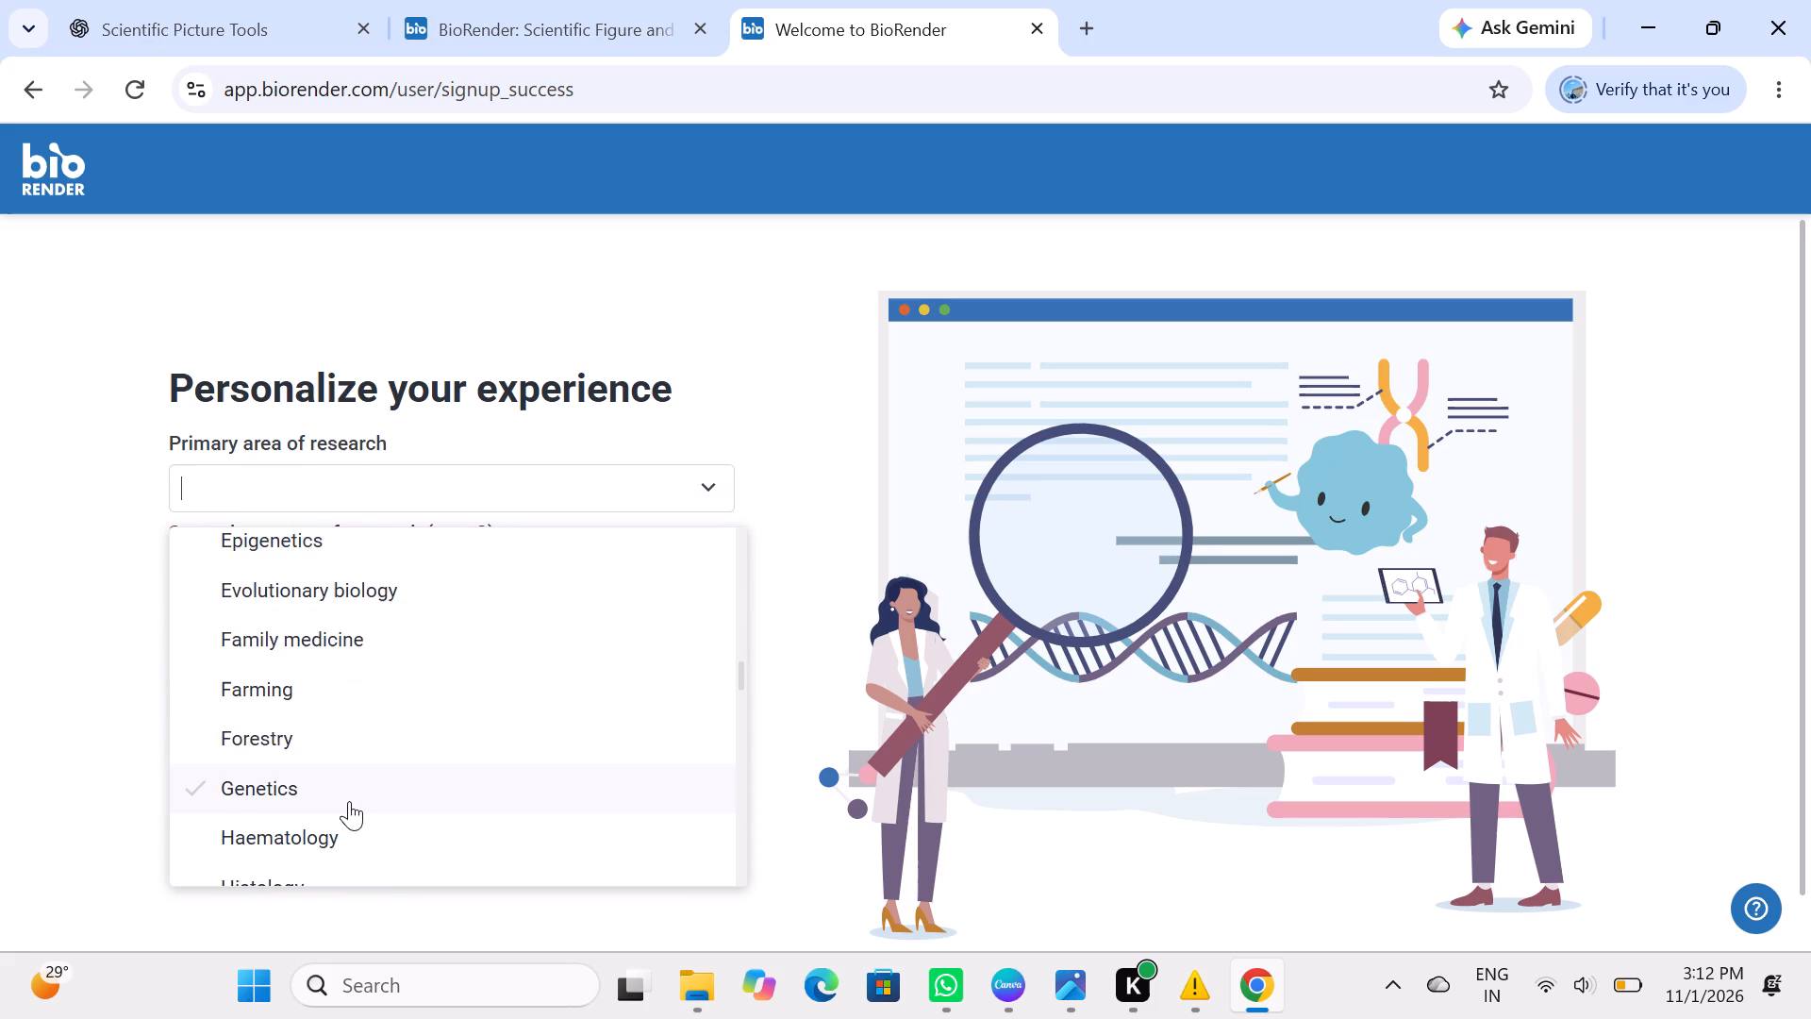
scroll(349, 801, down, 6)
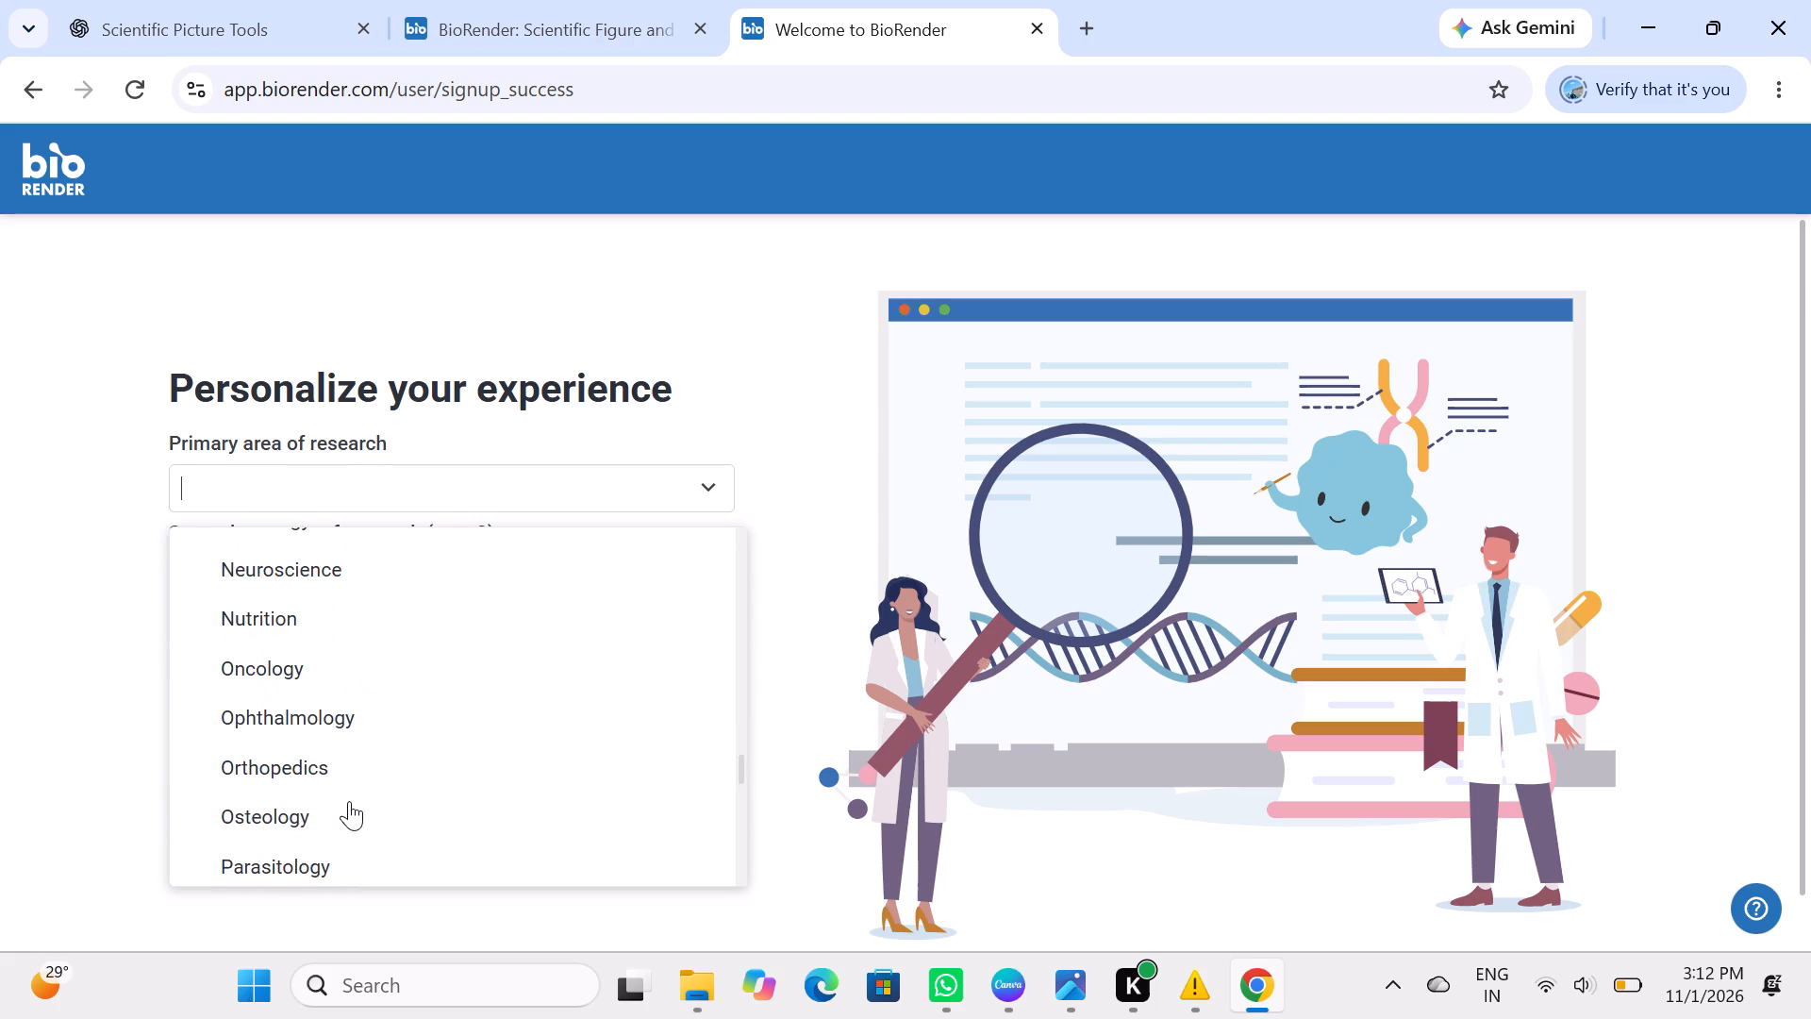
scroll(349, 801, down, 5)
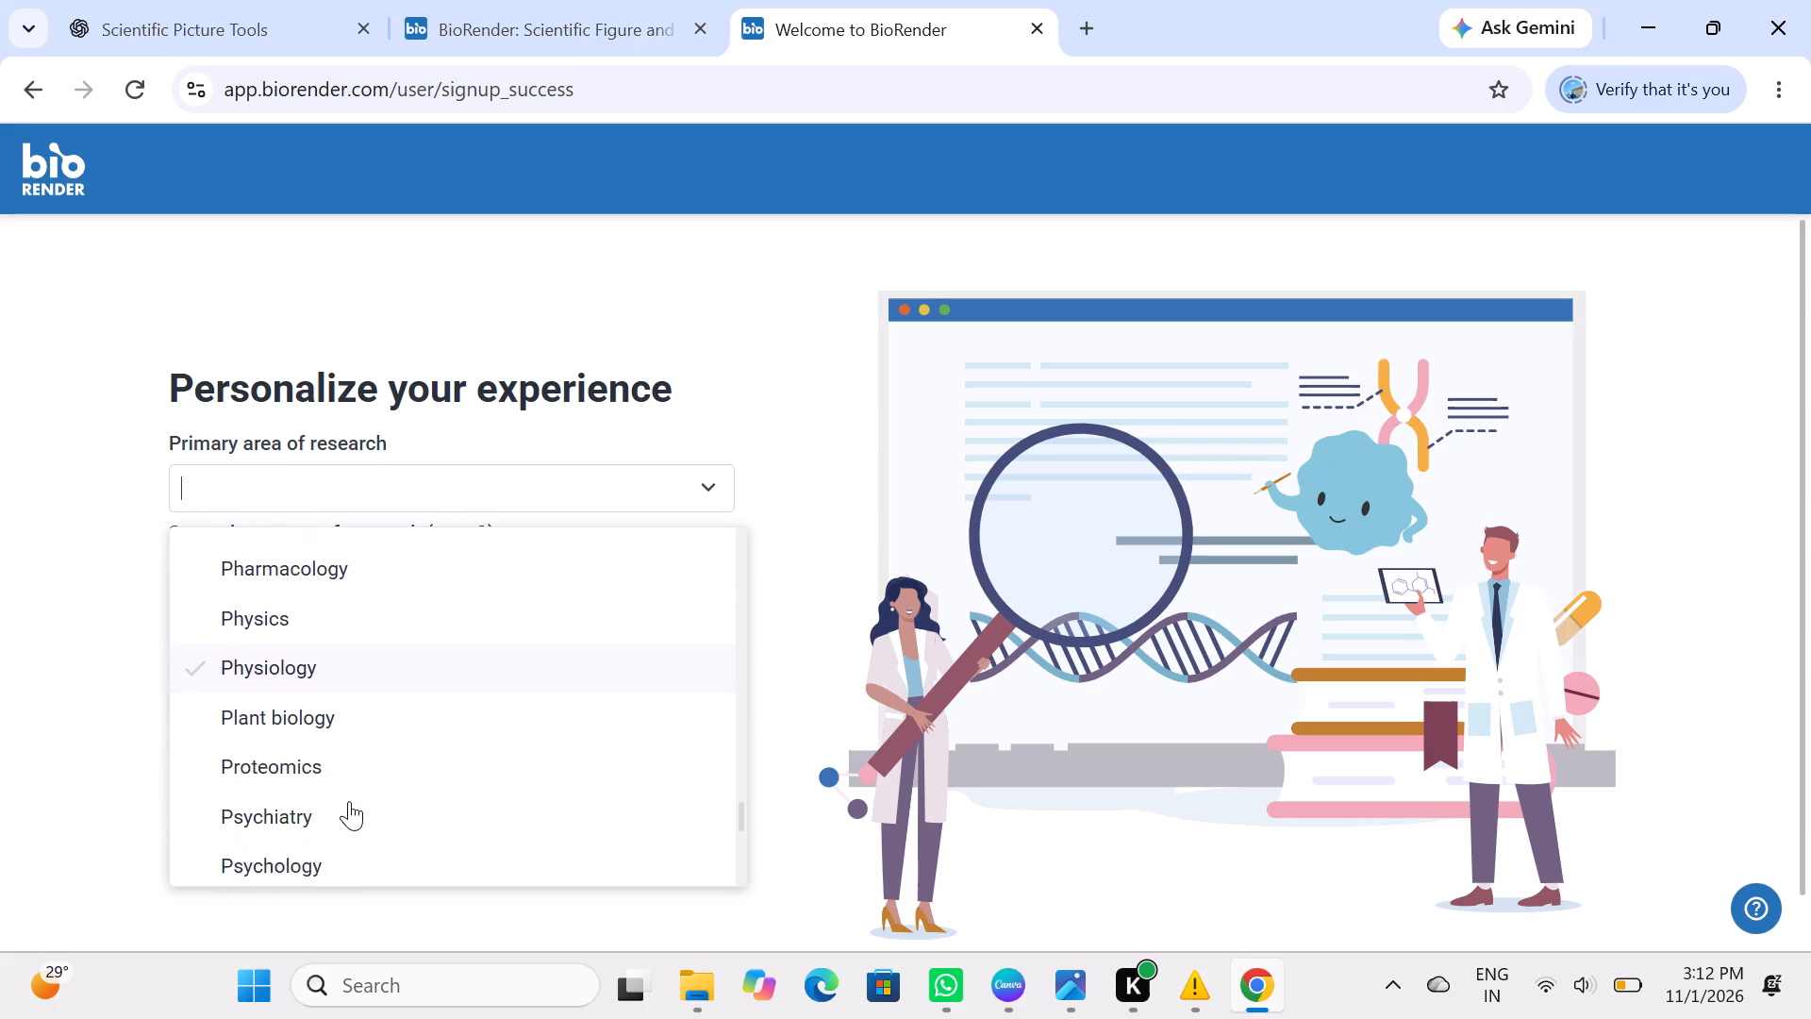
scroll(349, 801, down, 3)
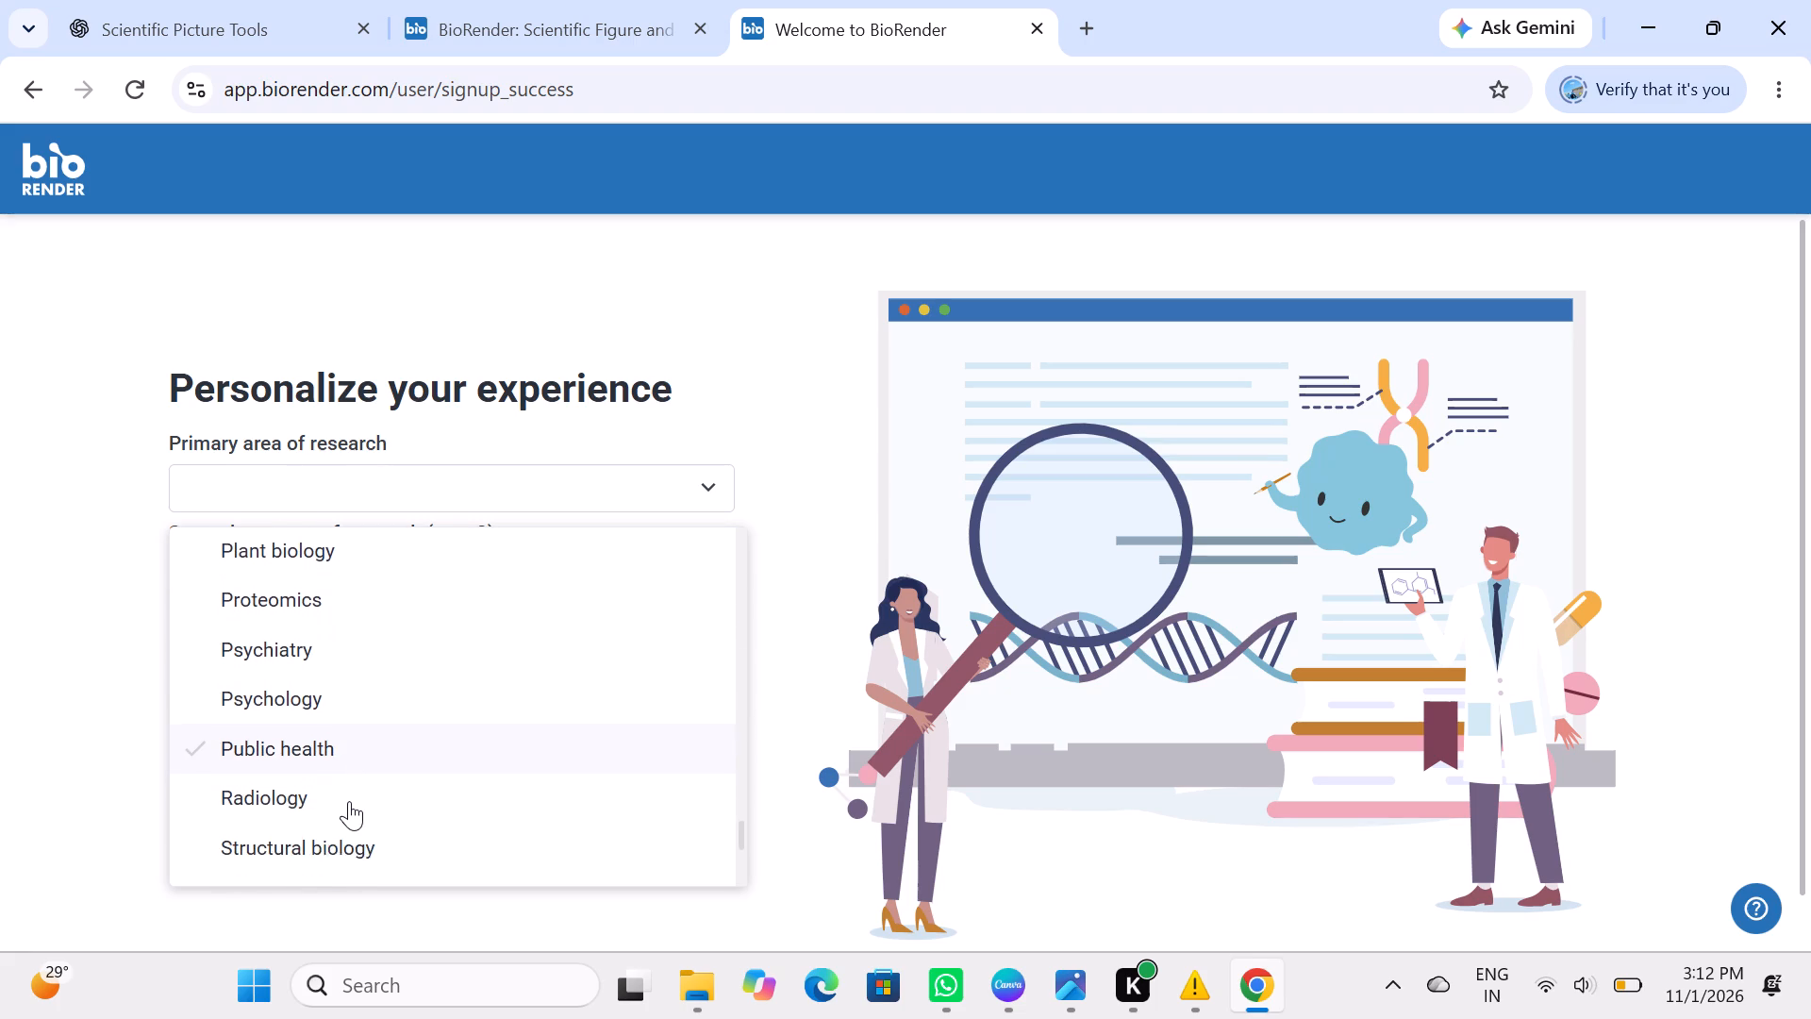
scroll(349, 801, down, 3)
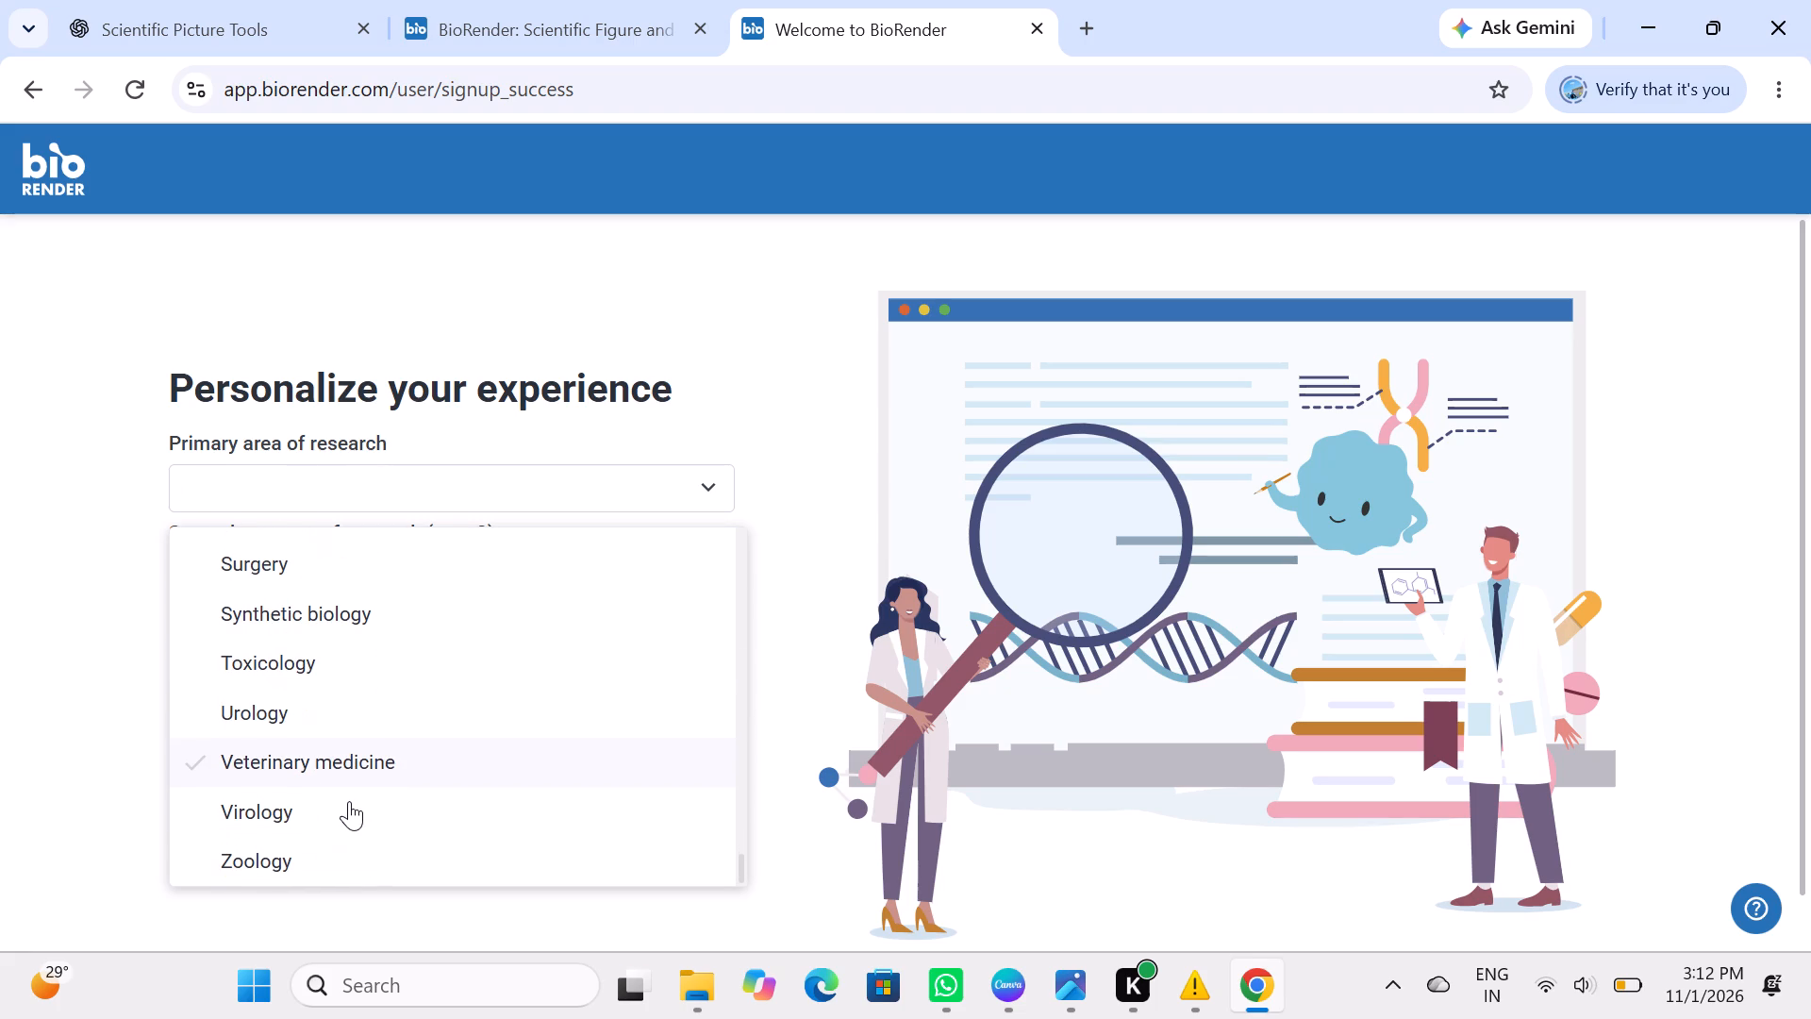
scroll(349, 801, up, 1)
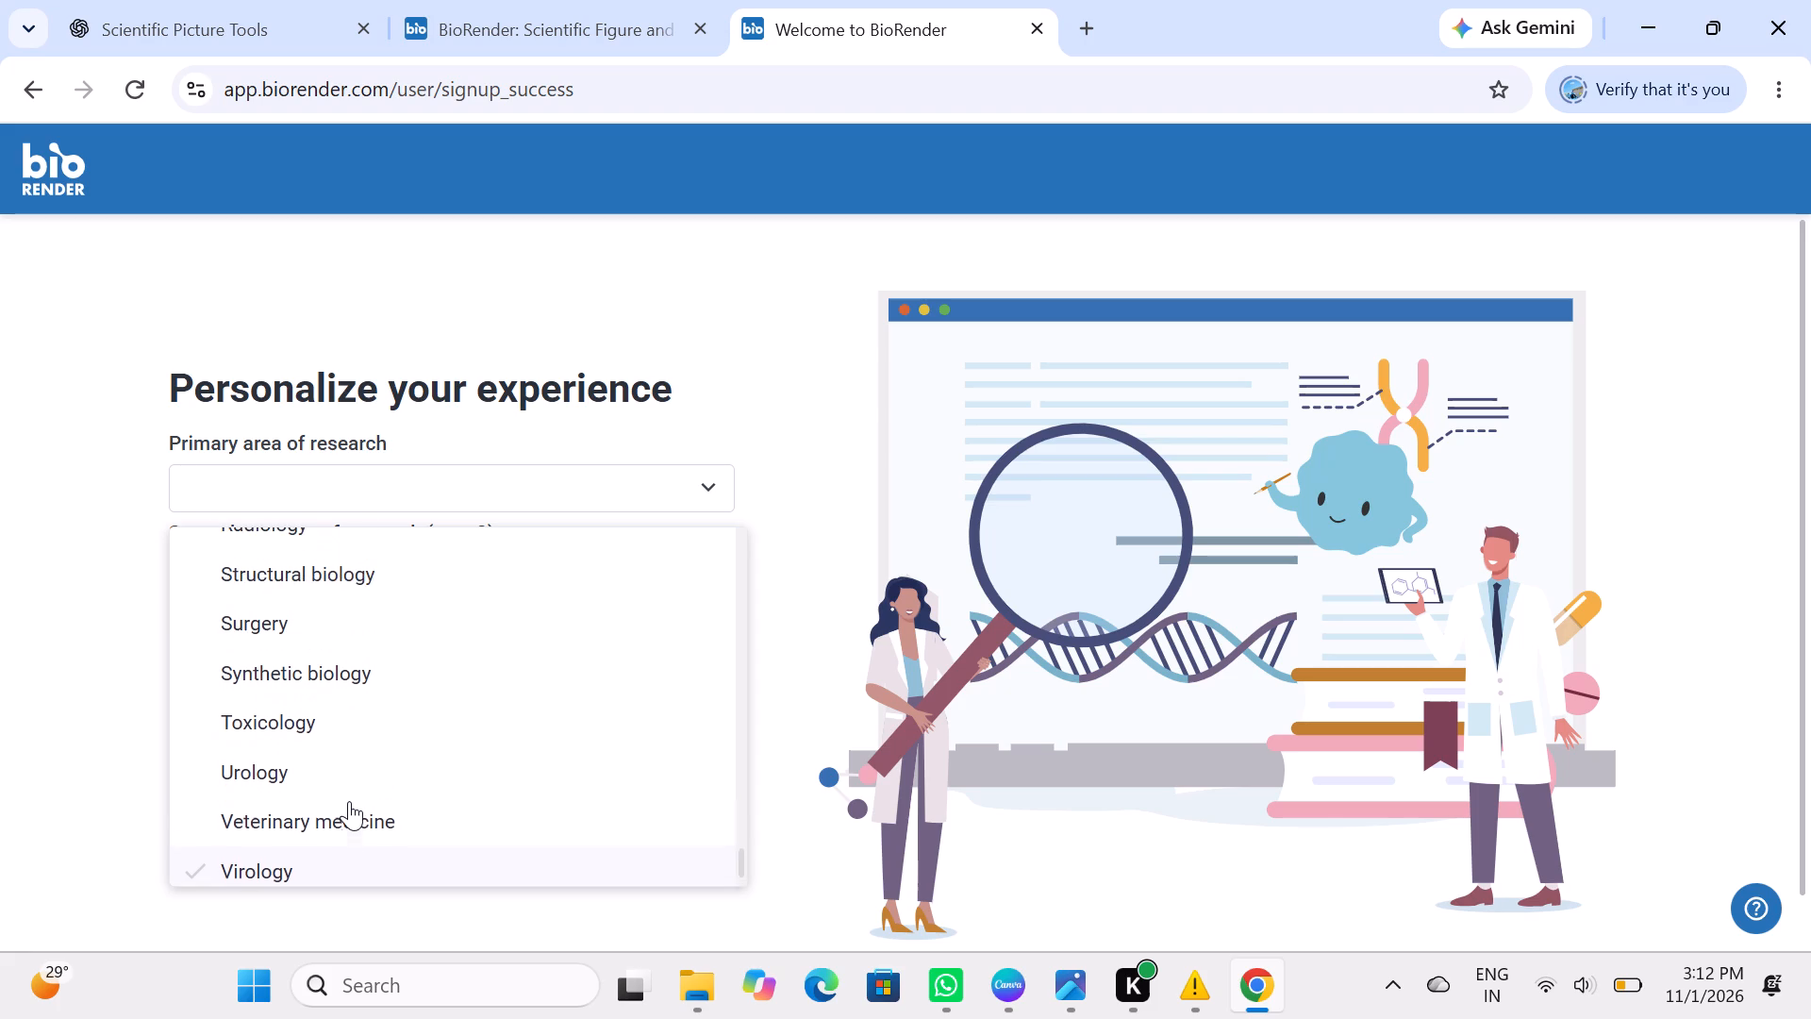
scroll(349, 801, up, 2)
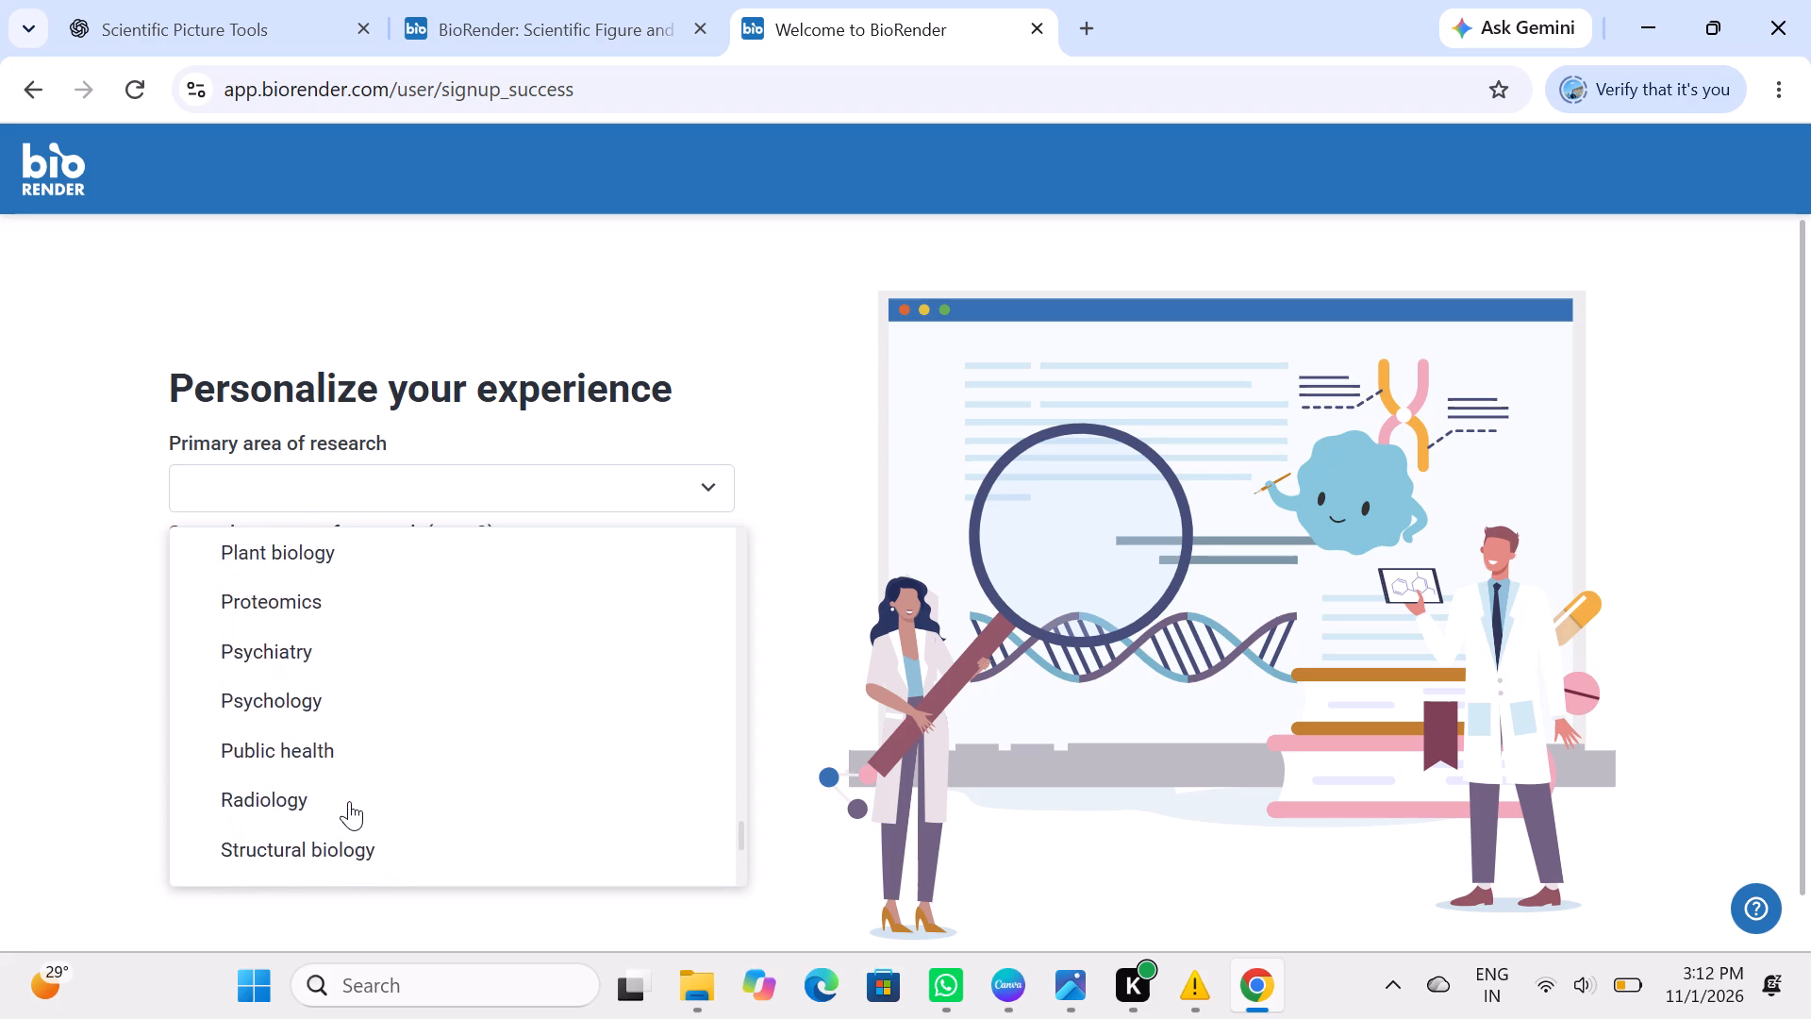
scroll(349, 801, up, 3)
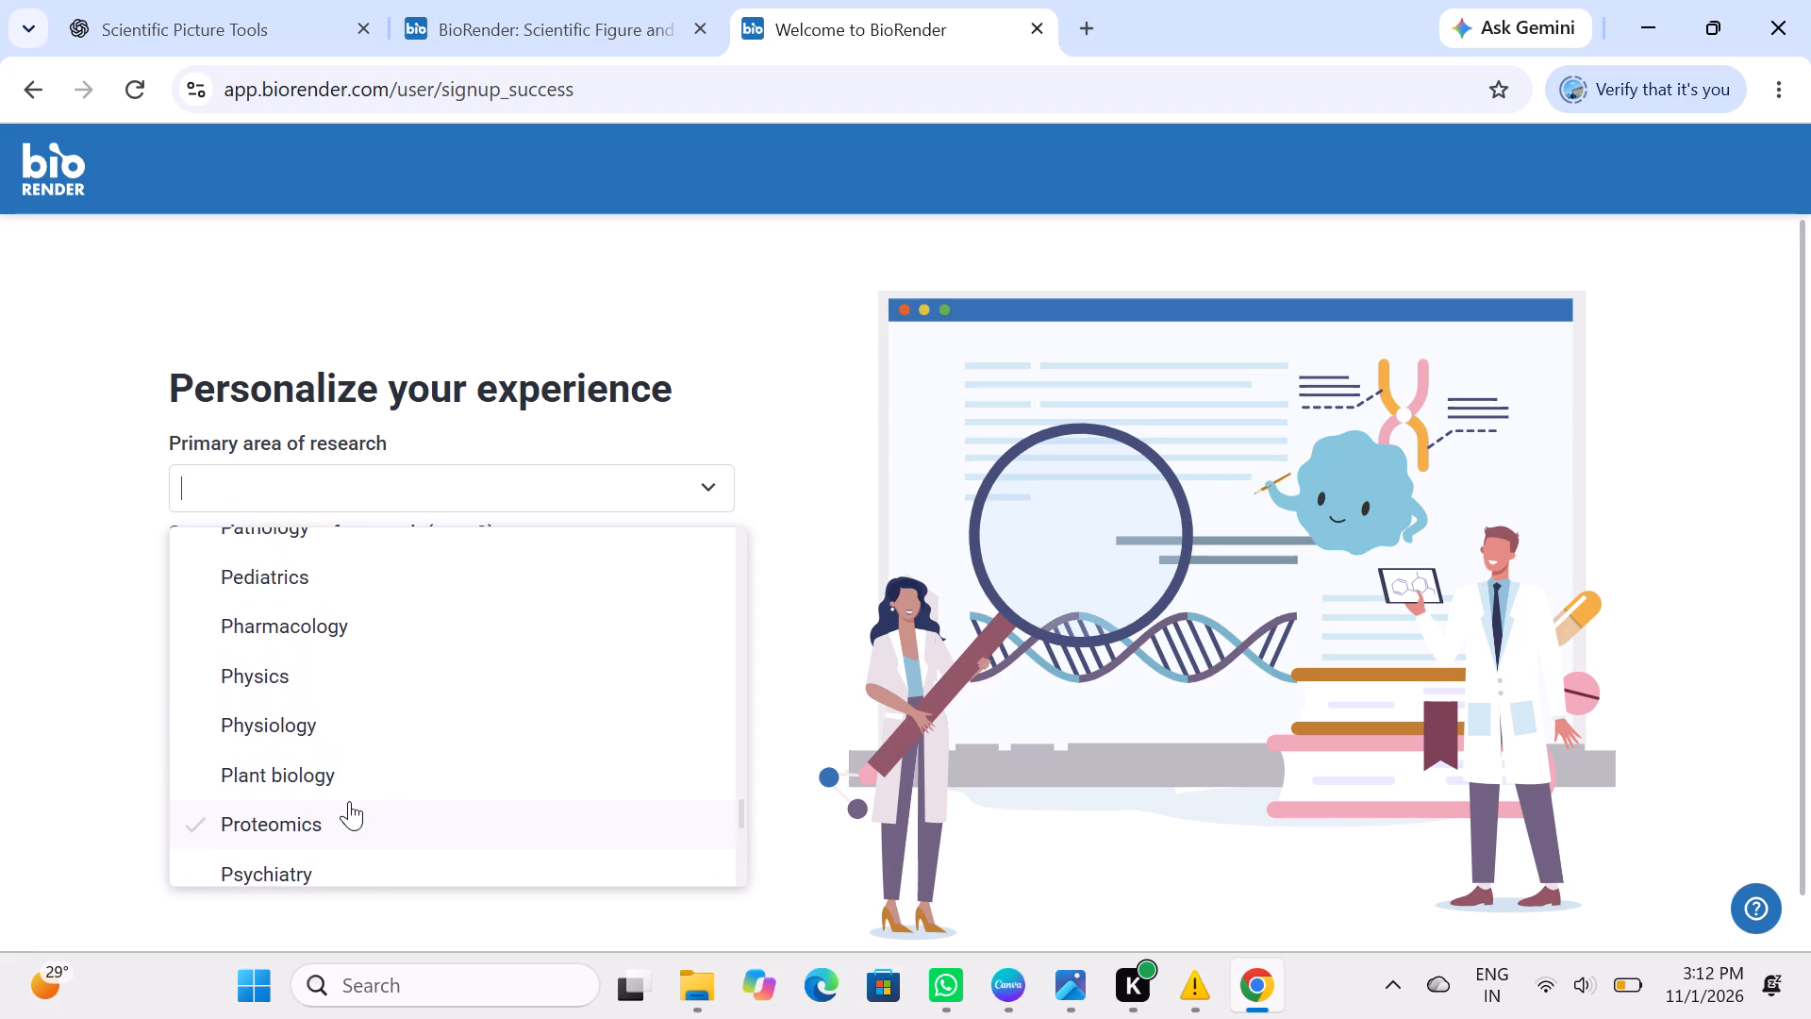
scroll(349, 801, up, 4)
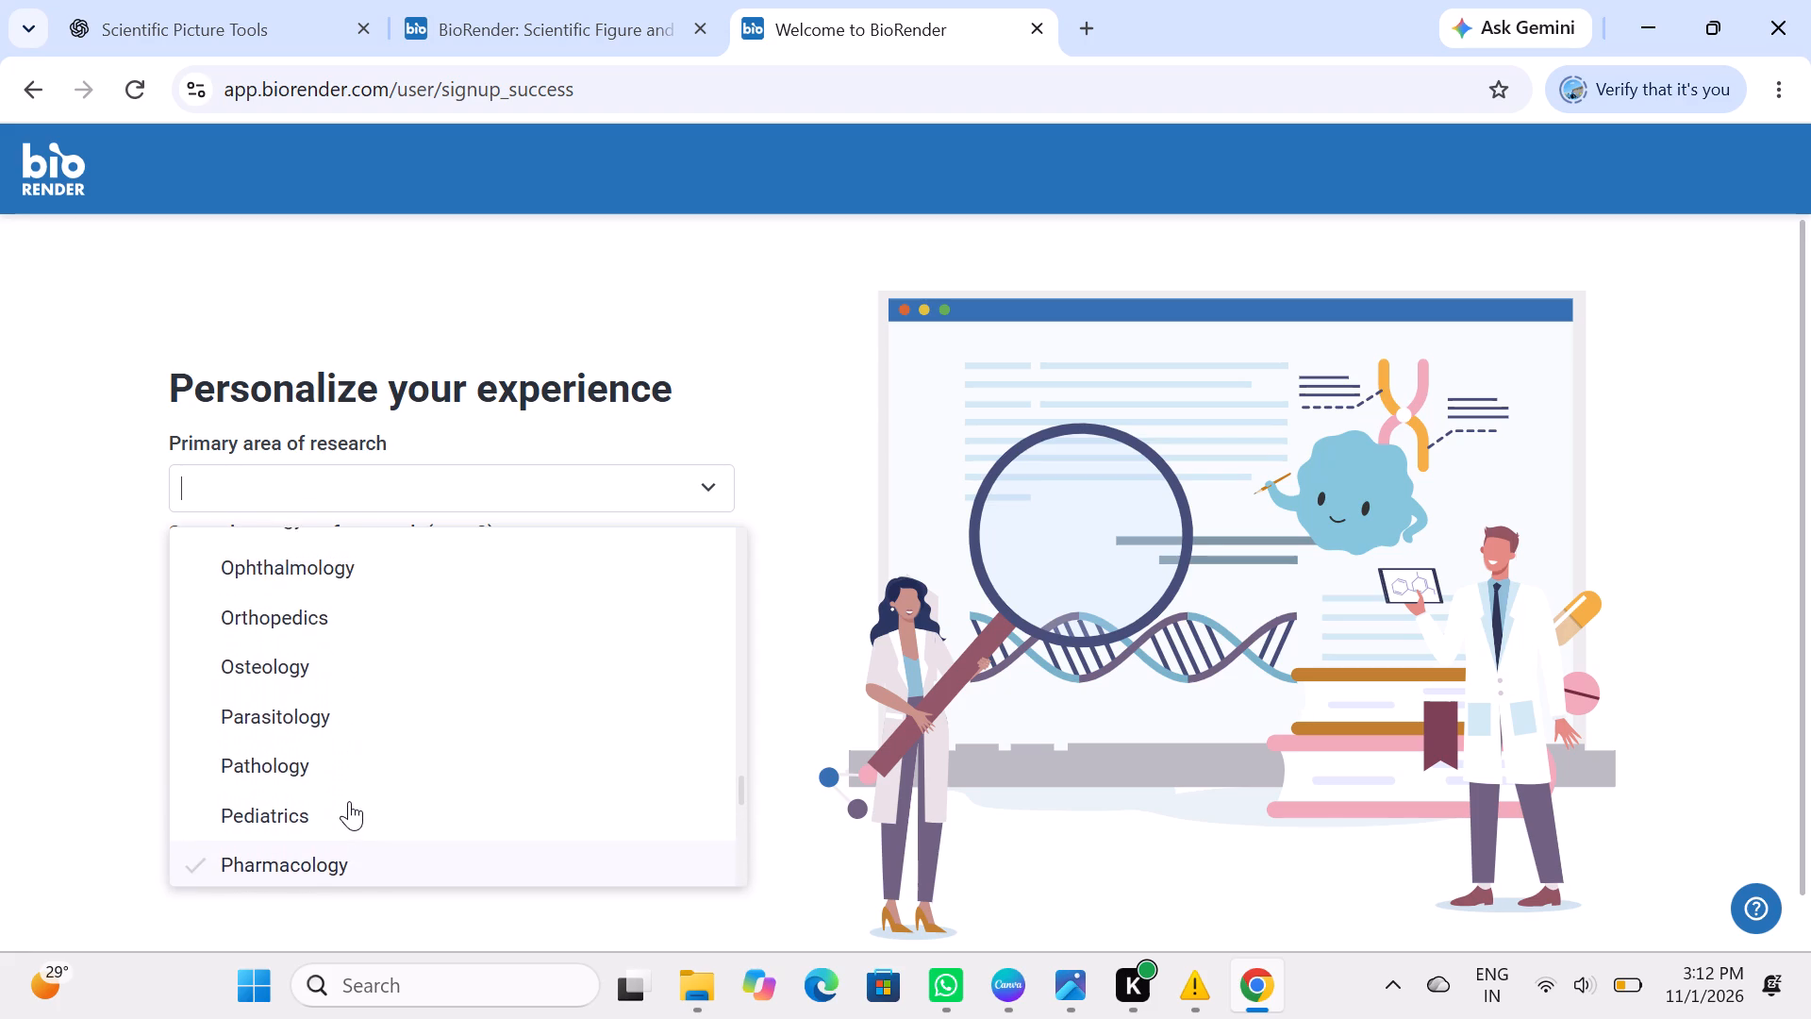
scroll(349, 801, up, 4)
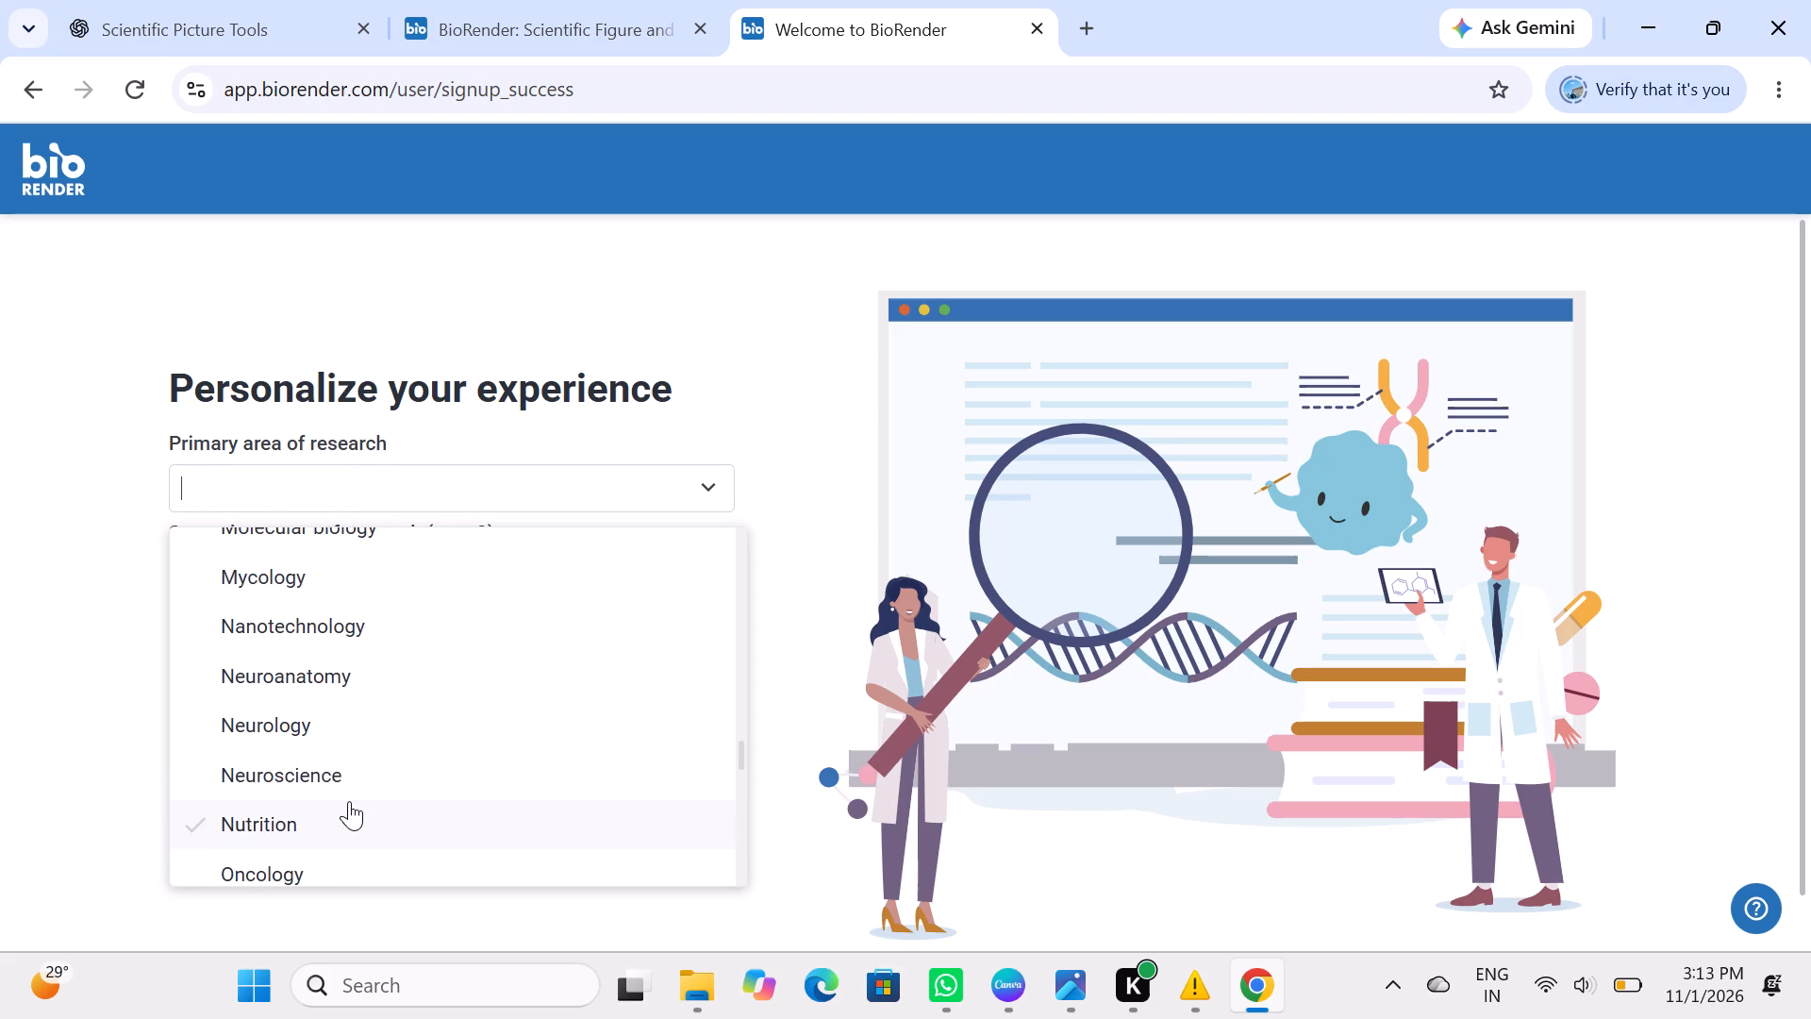
scroll(349, 801, up, 1)
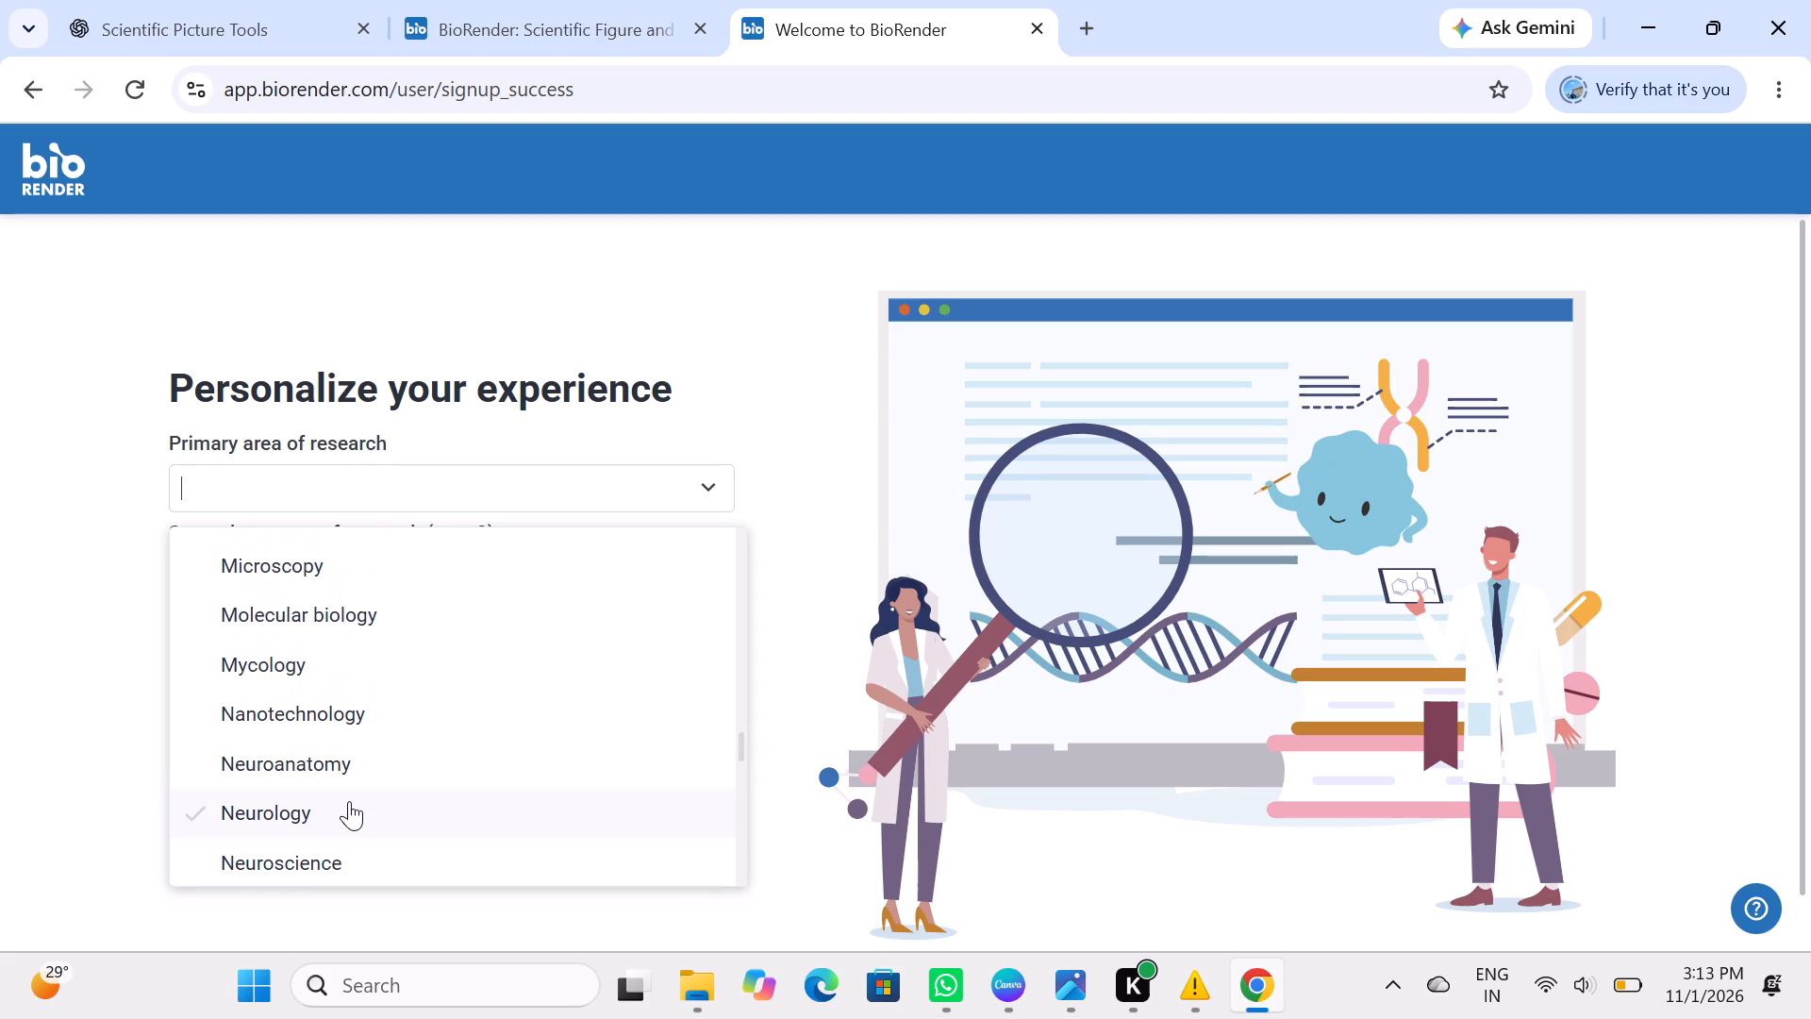
scroll(349, 801, up, 1)
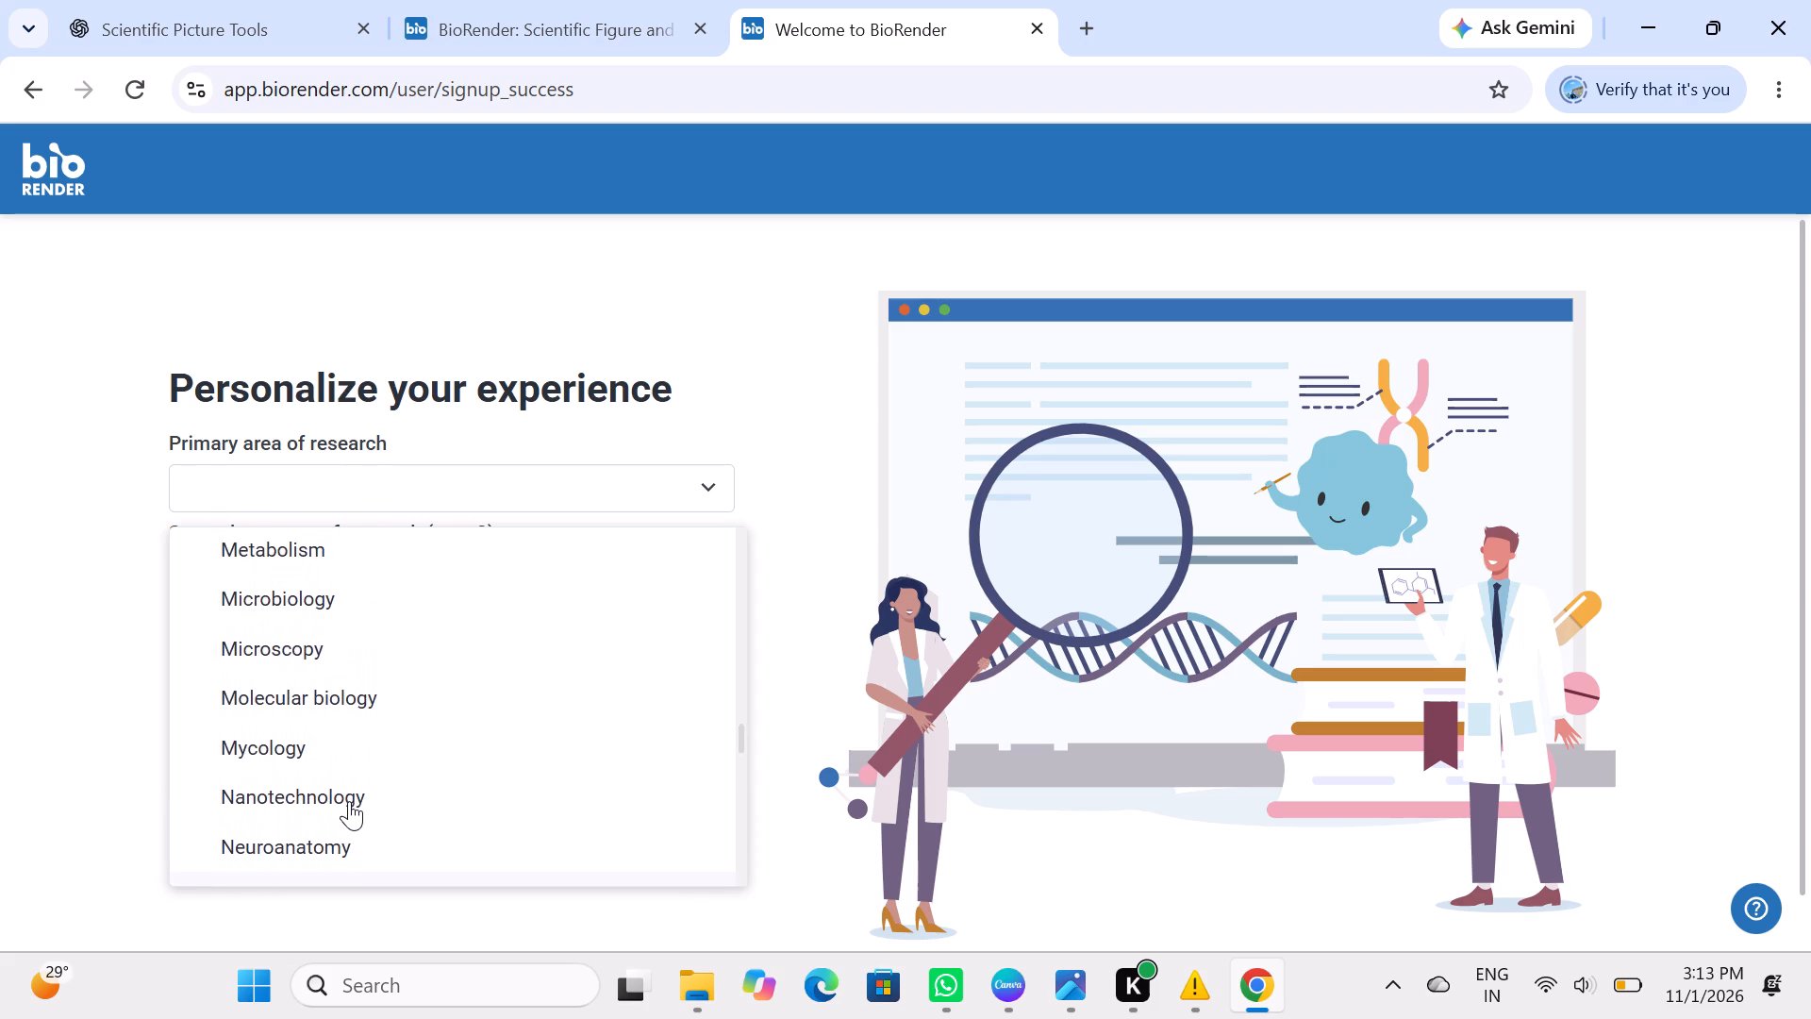
scroll(349, 801, up, 2)
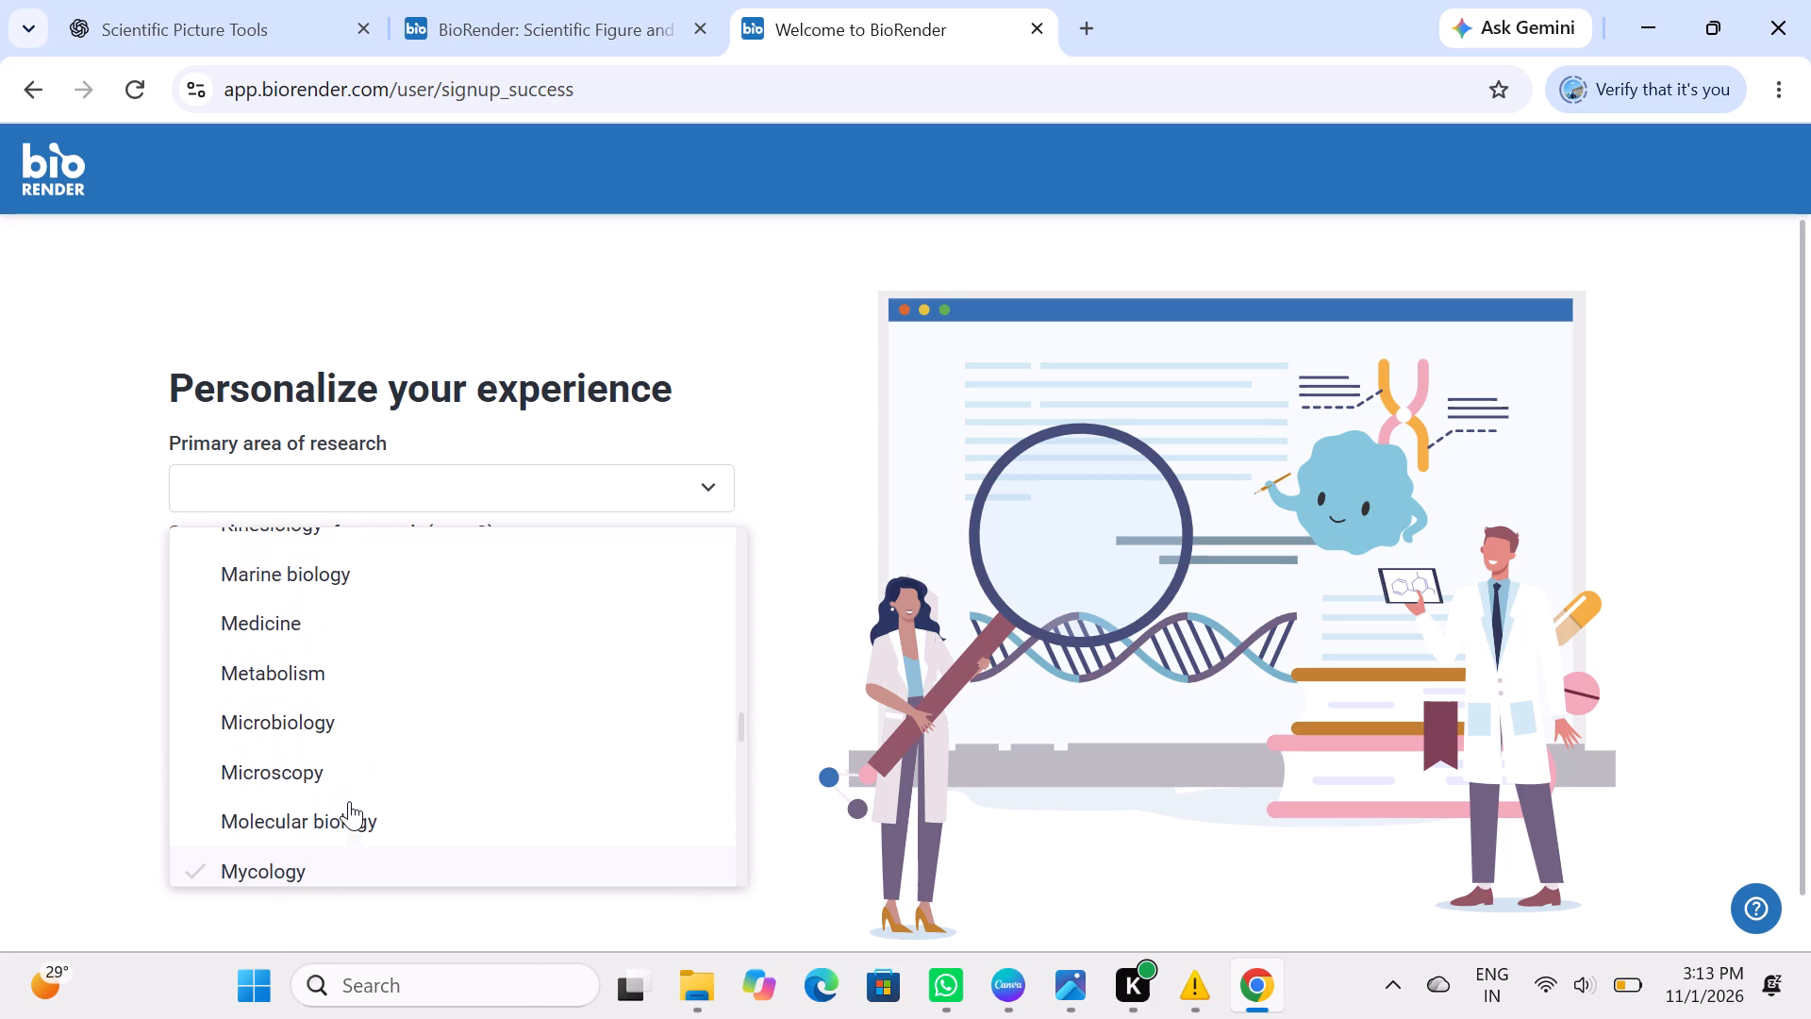
scroll(349, 801, up, 4)
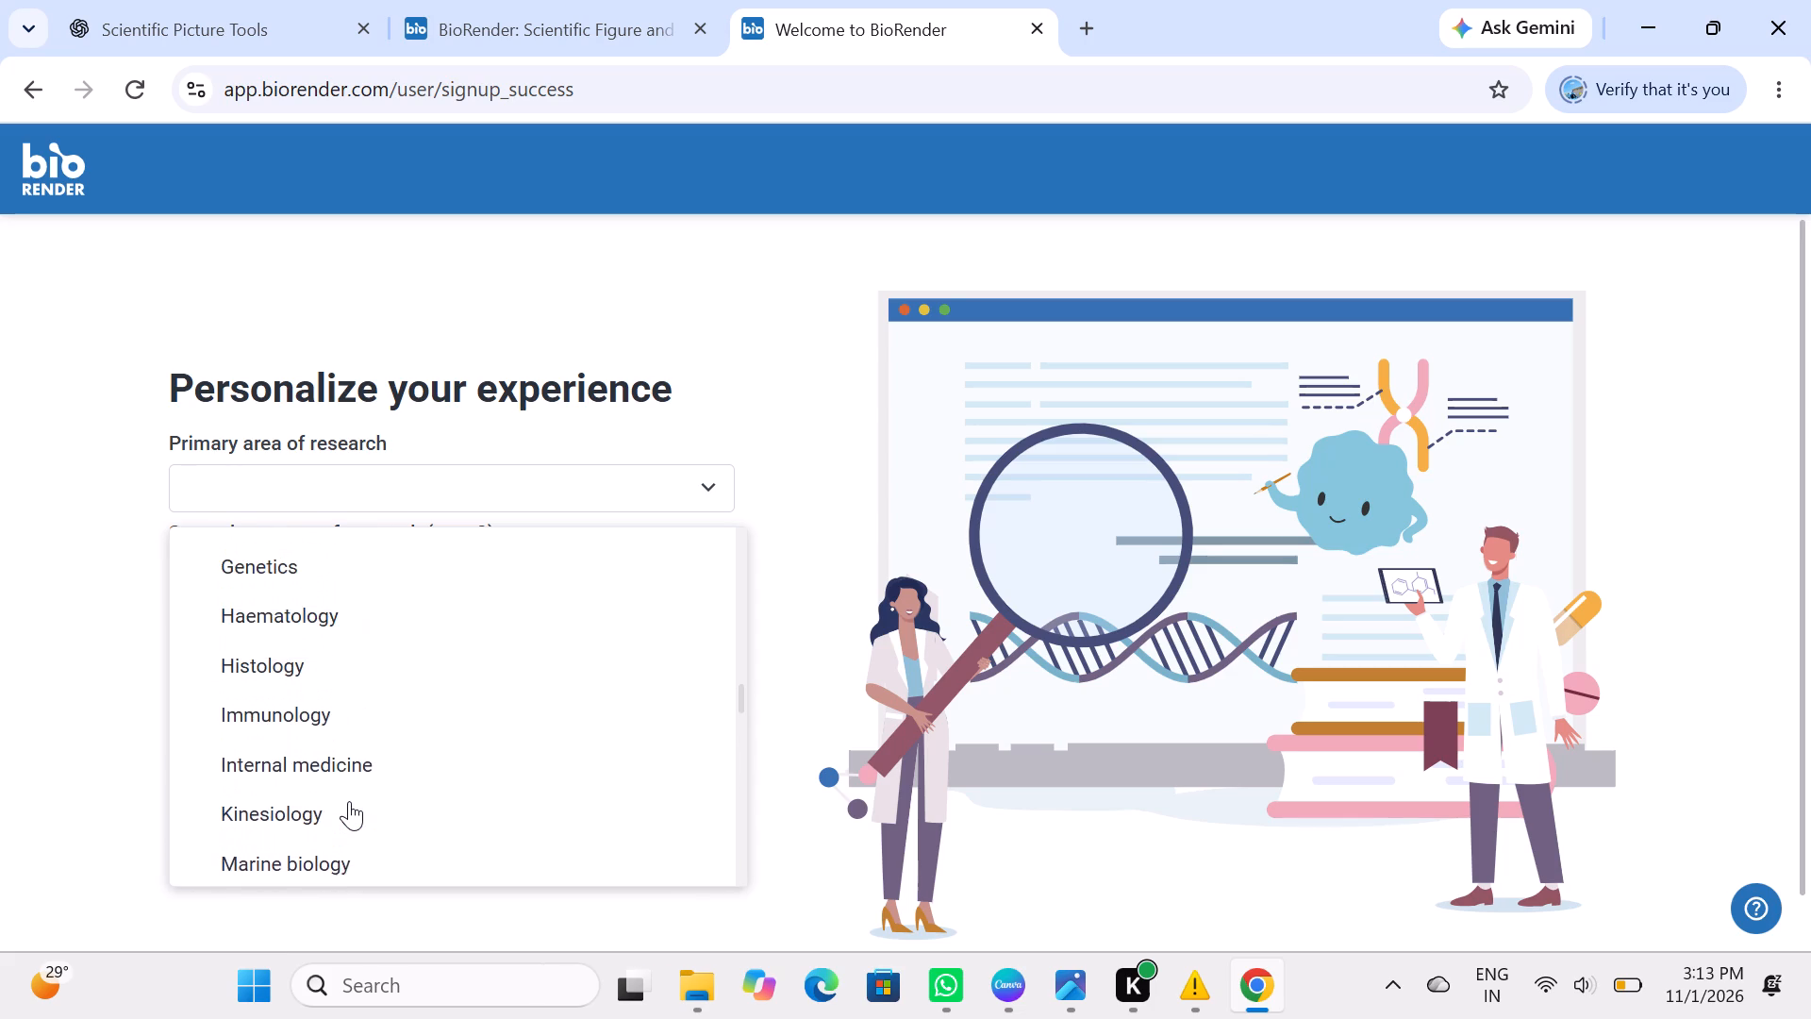
scroll(349, 801, up, 4)
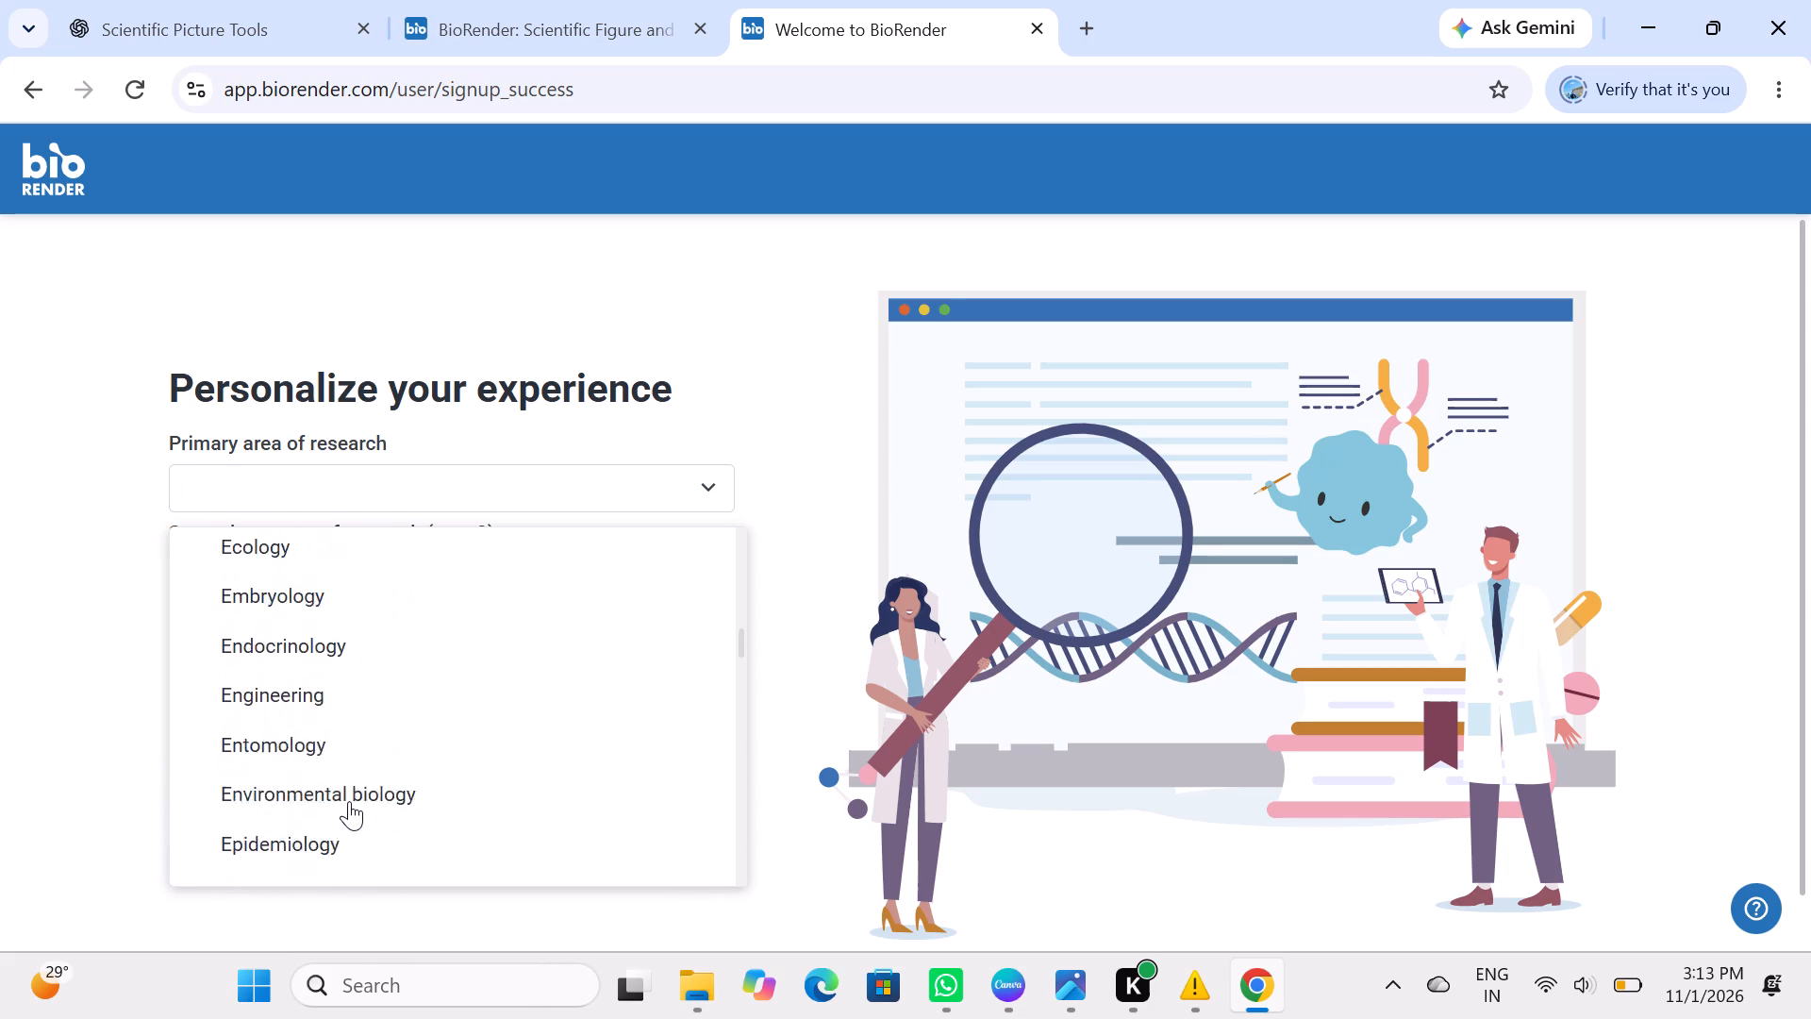
scroll(349, 801, up, 2)
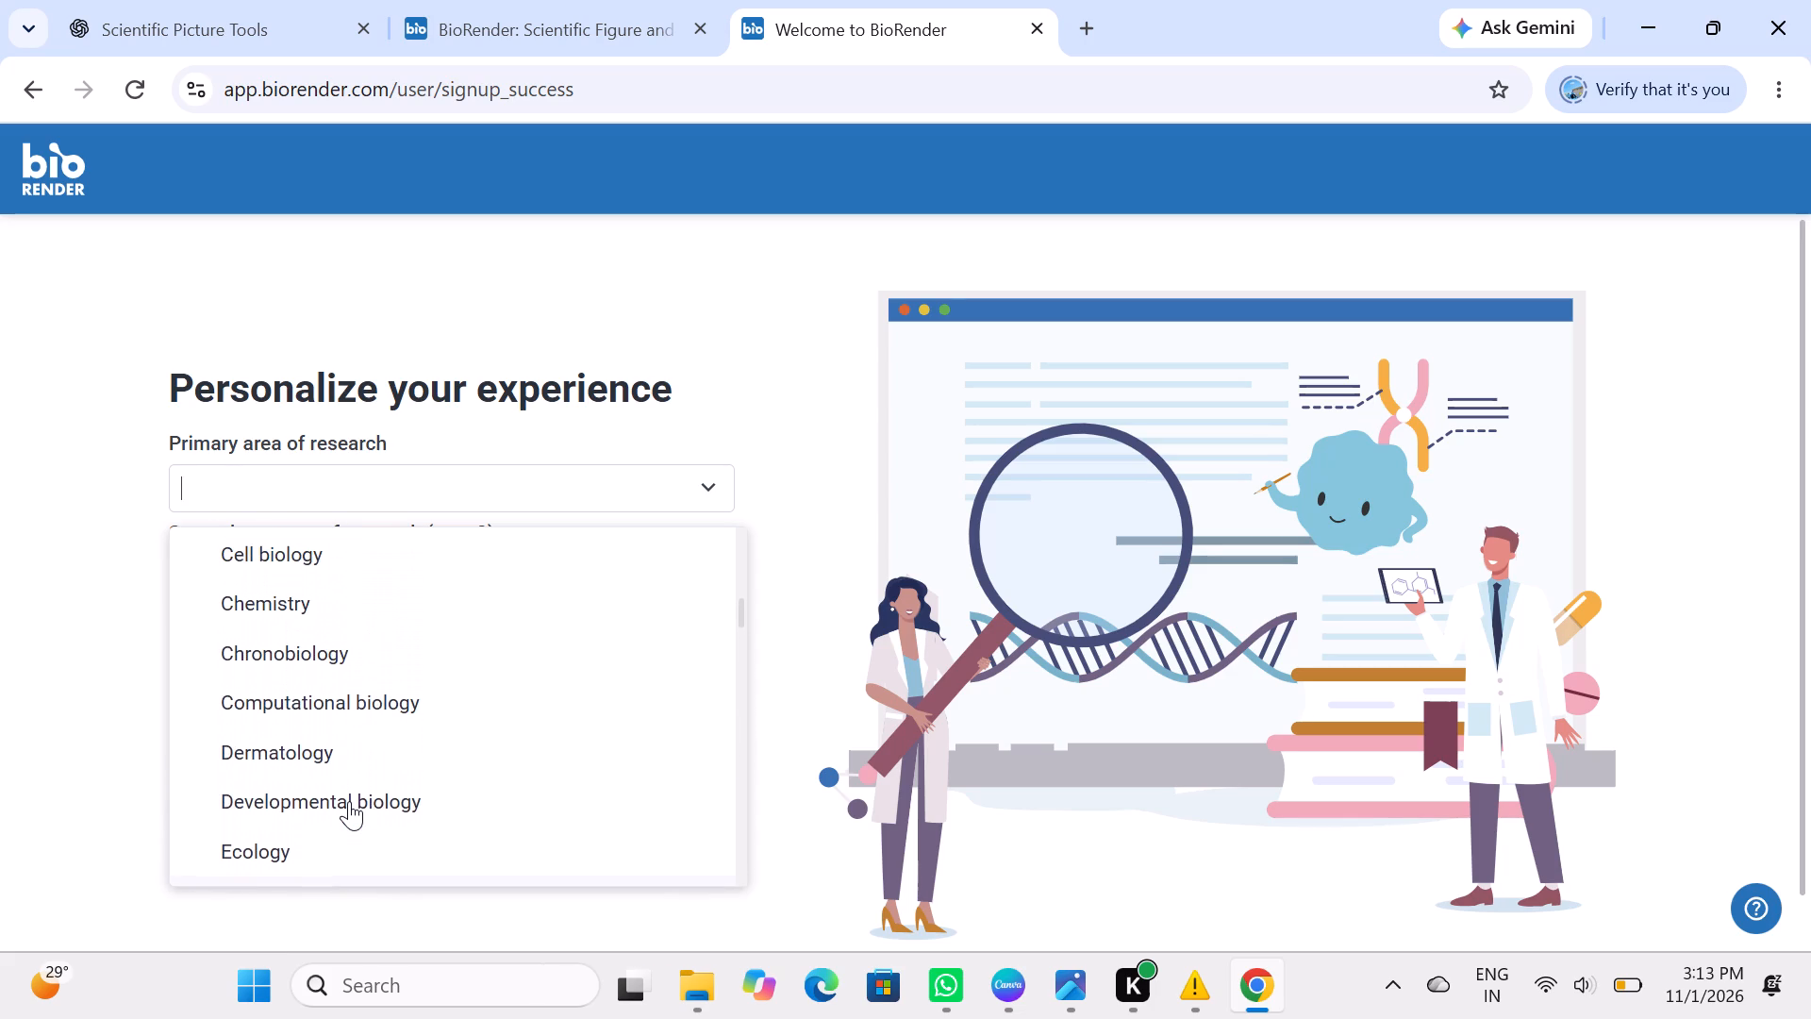
scroll(349, 801, up, 5)
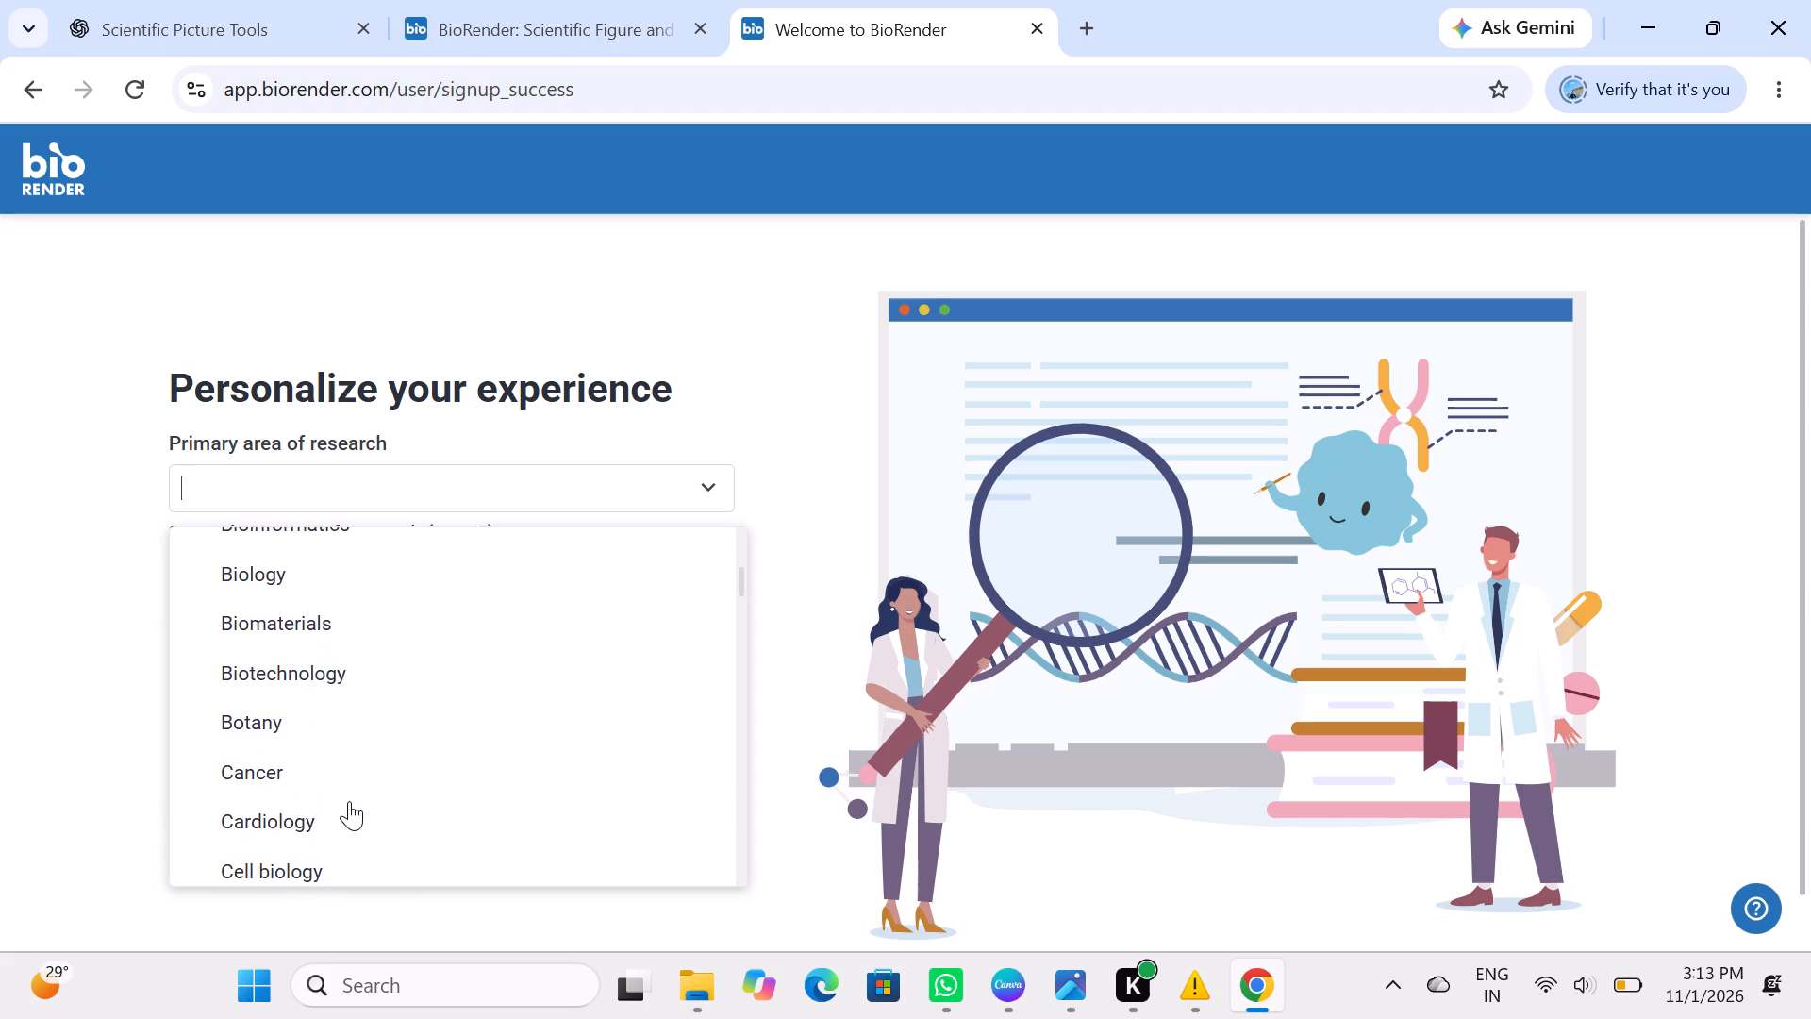
scroll(349, 801, up, 4)
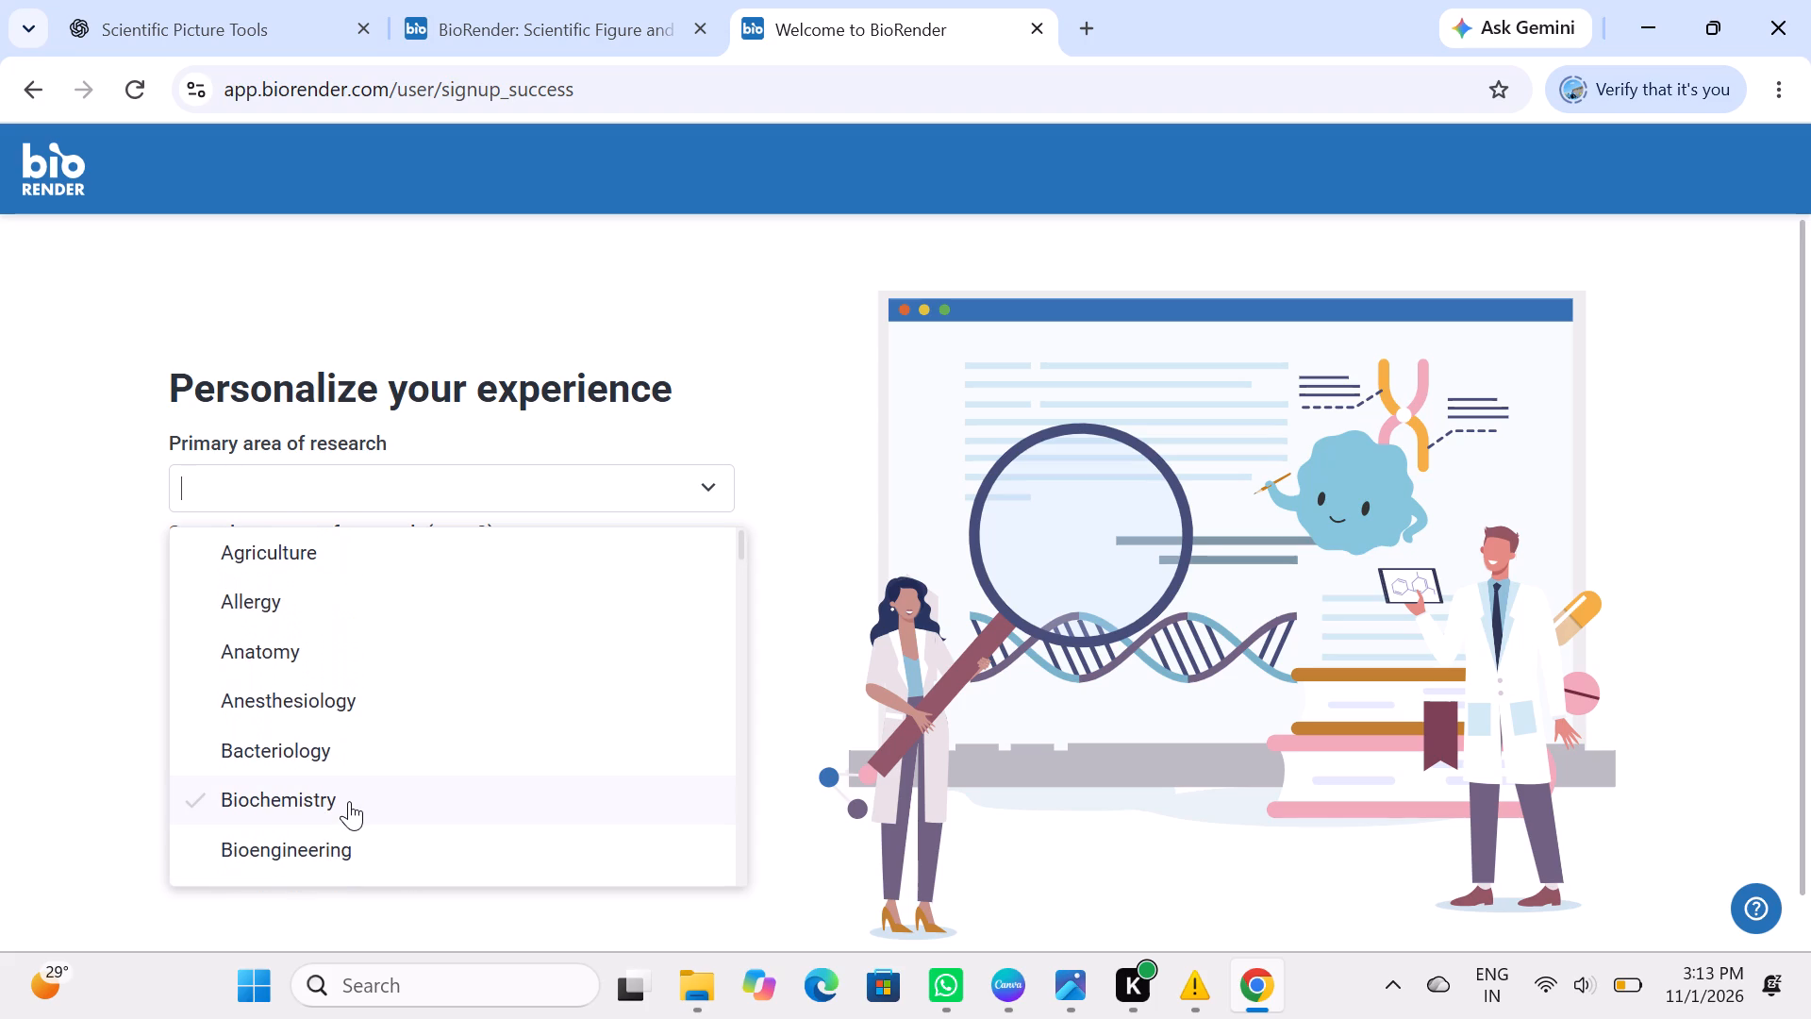
scroll(349, 801, up, 1)
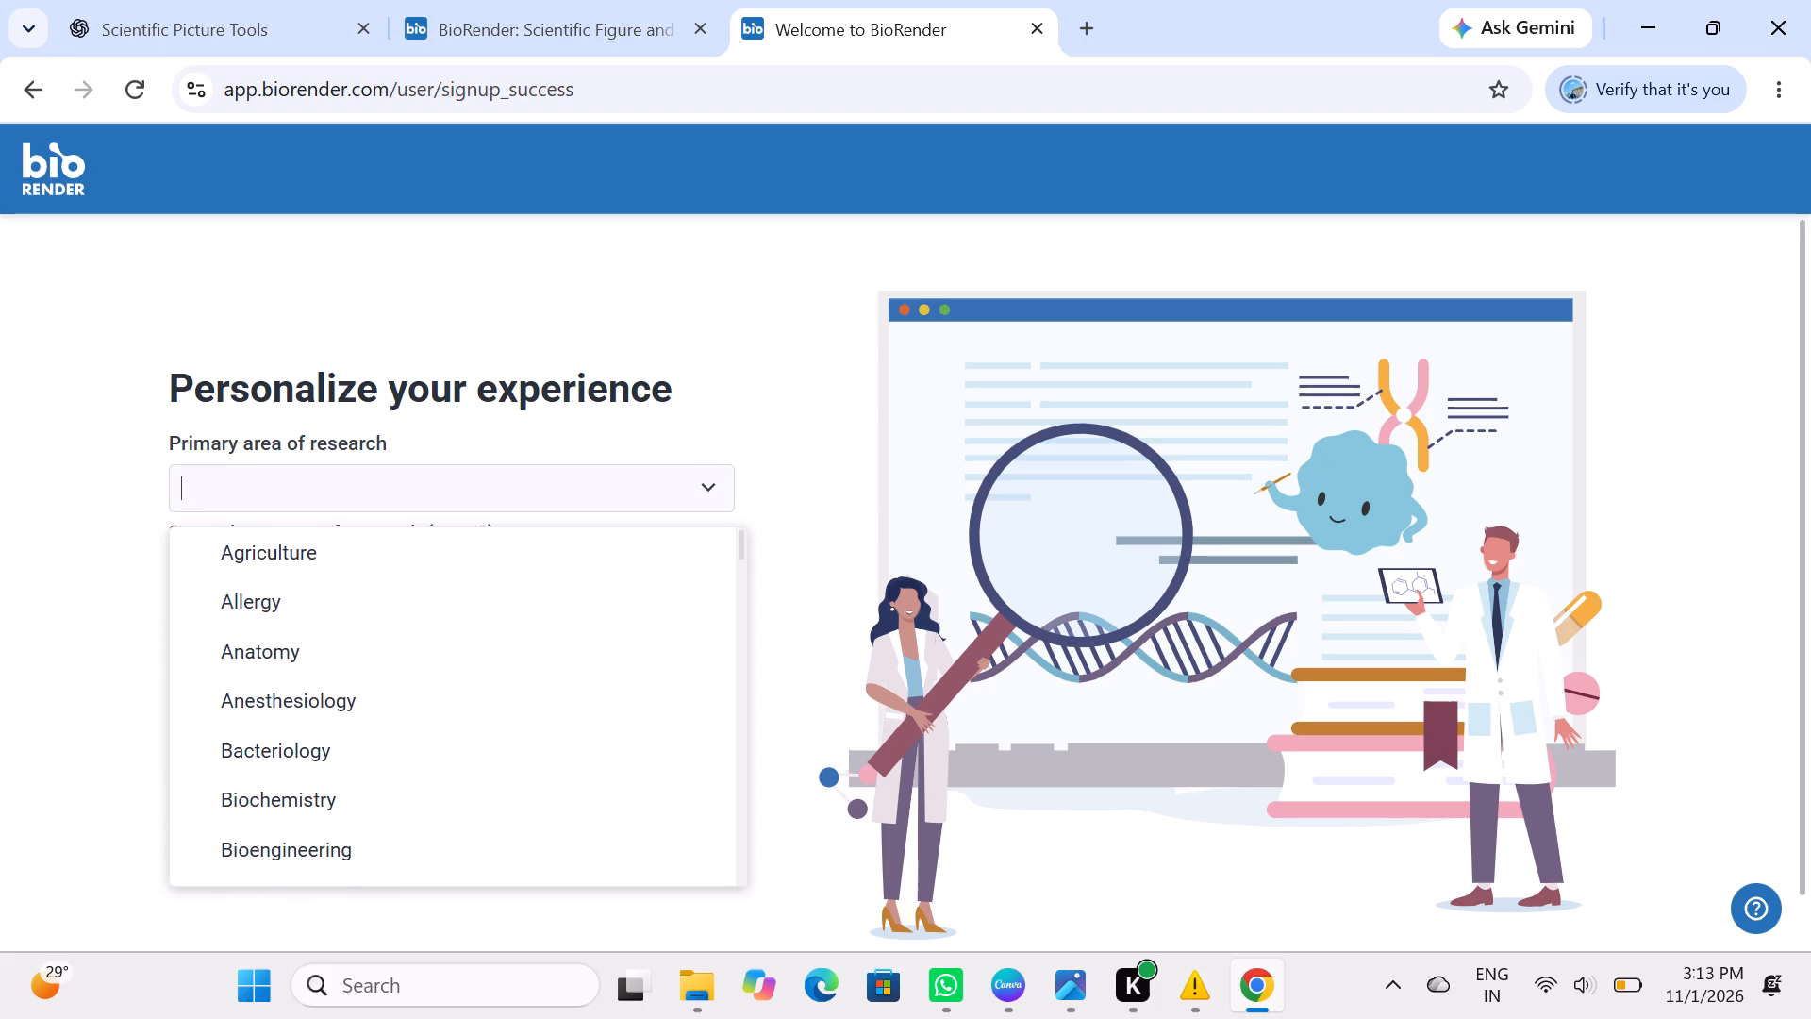
Enter PHARMACOGNOSY as the primary area of research.
click(399, 479)
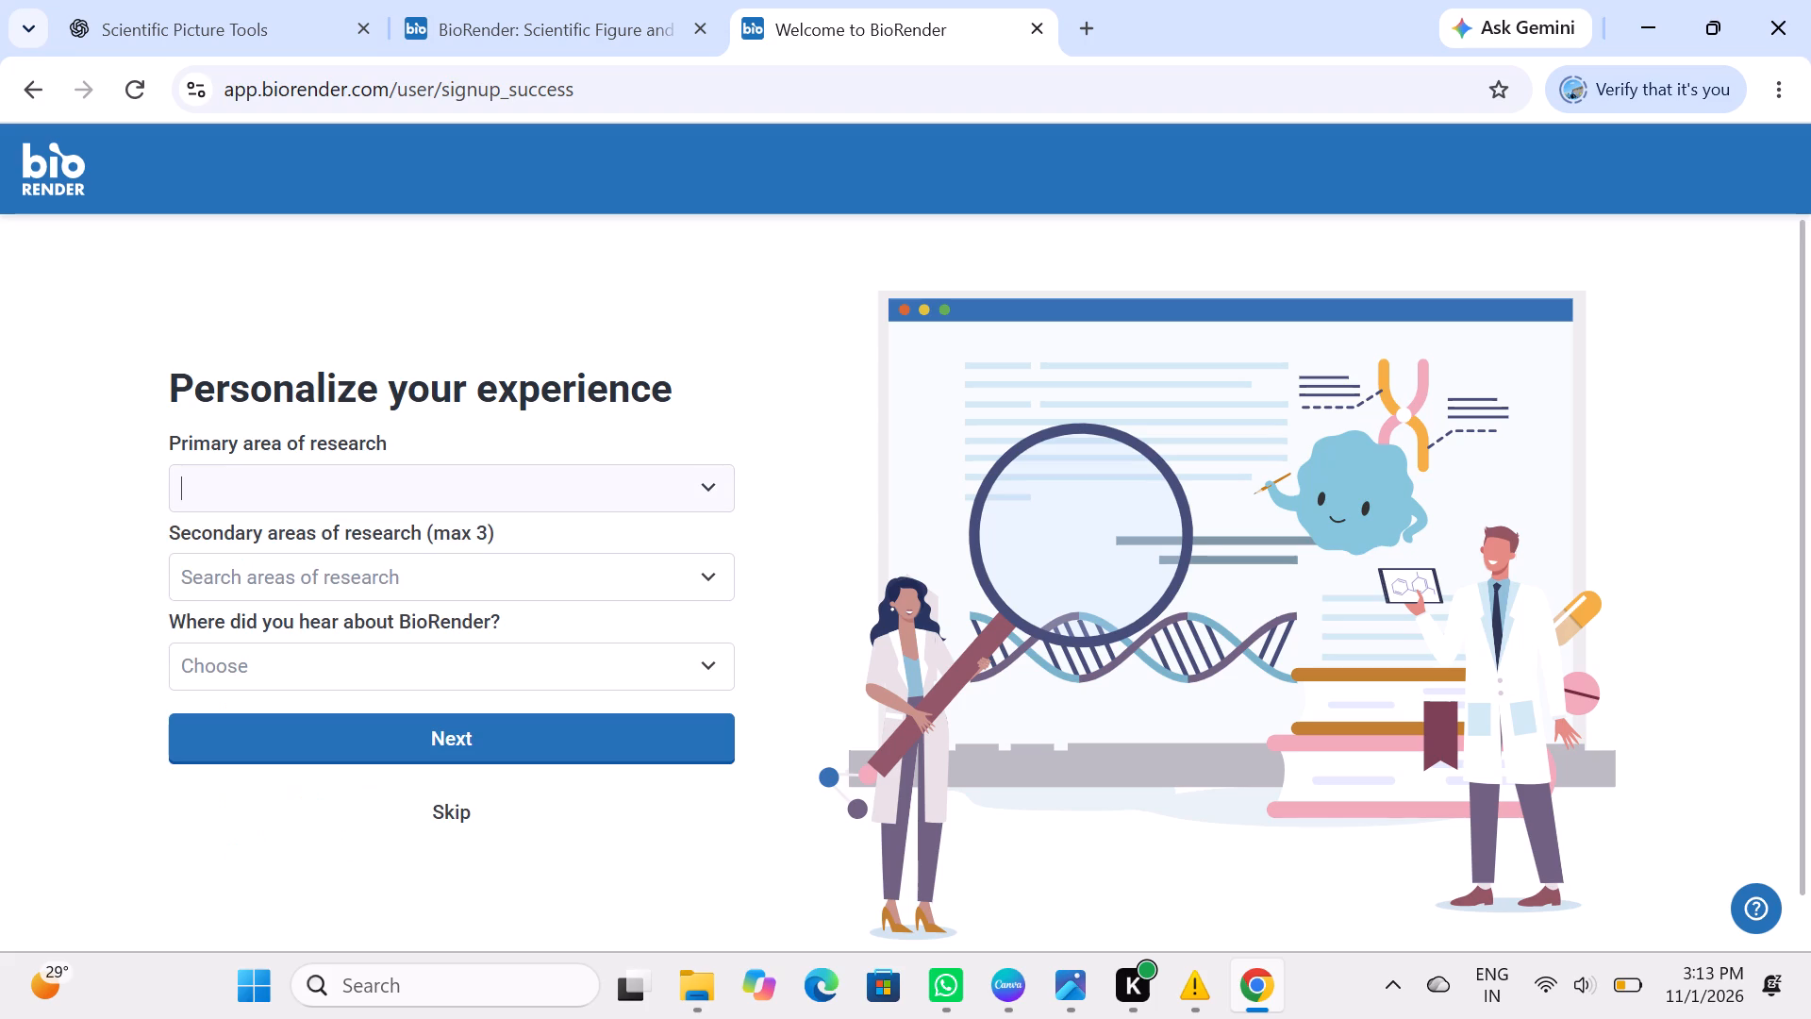
text(PHA)
text(RMACOGNOSY)
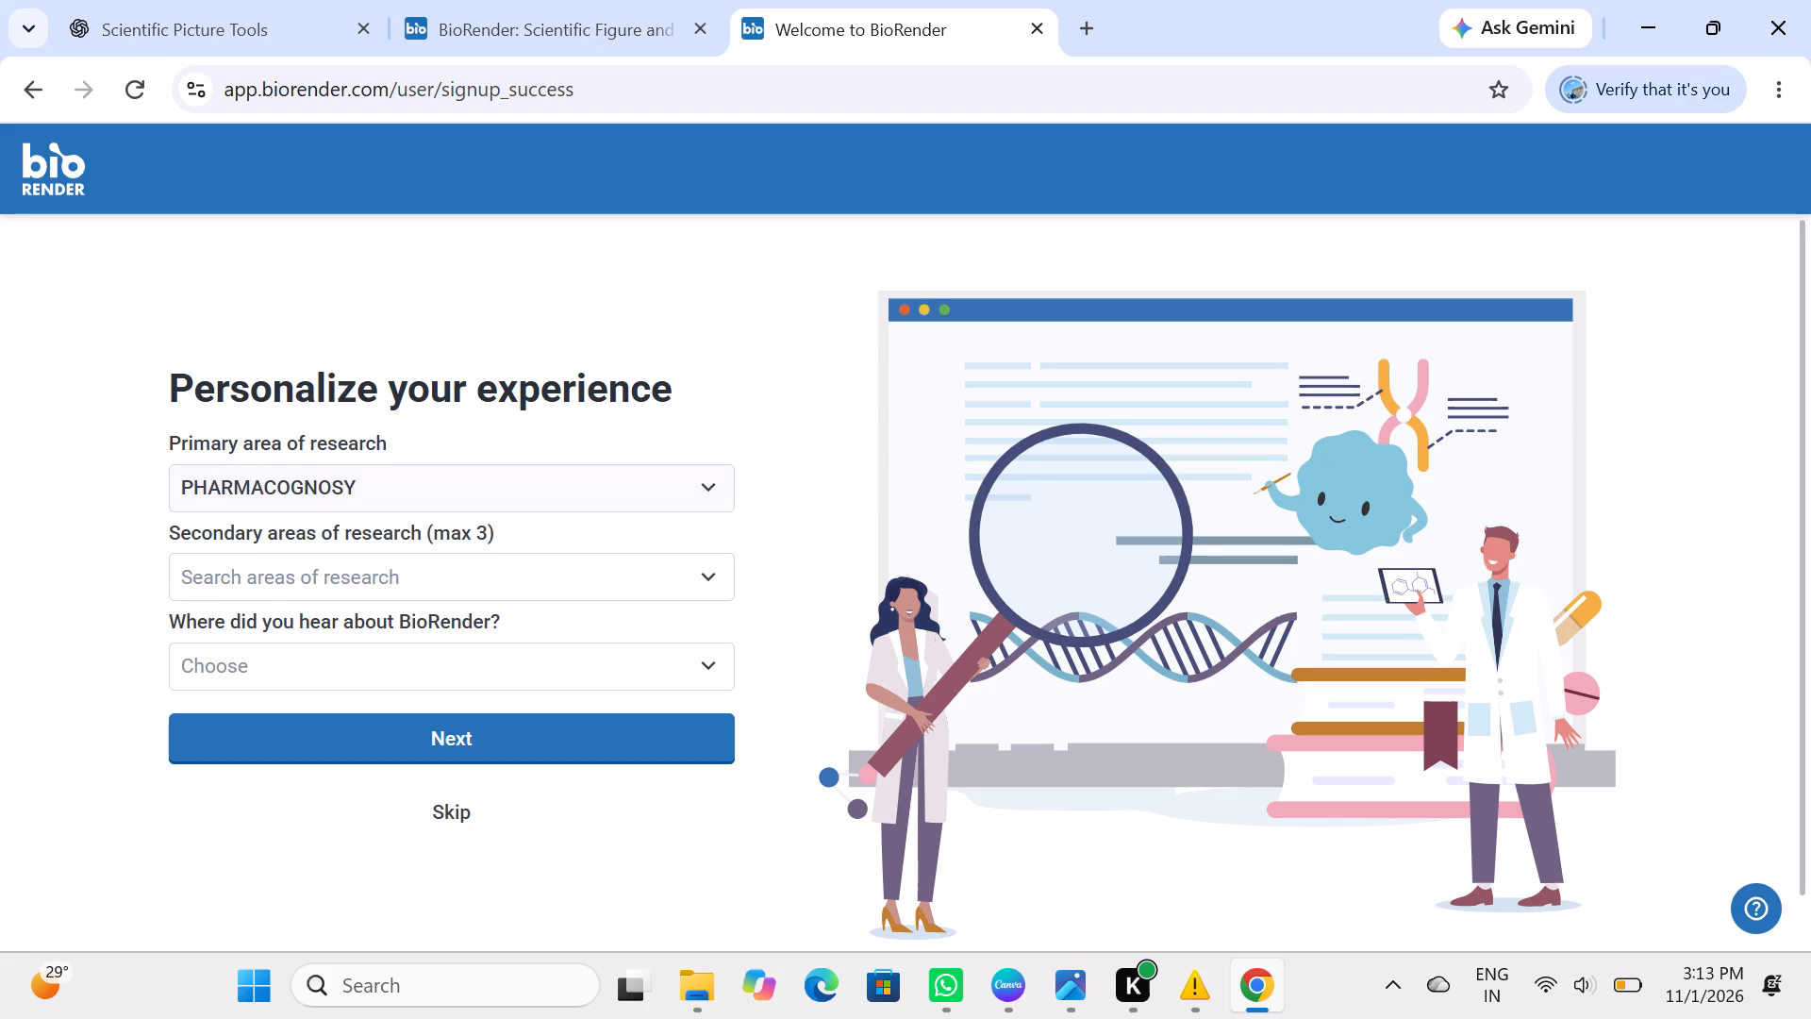
Choose Neurology as a secondary area of research.
click(390, 565)
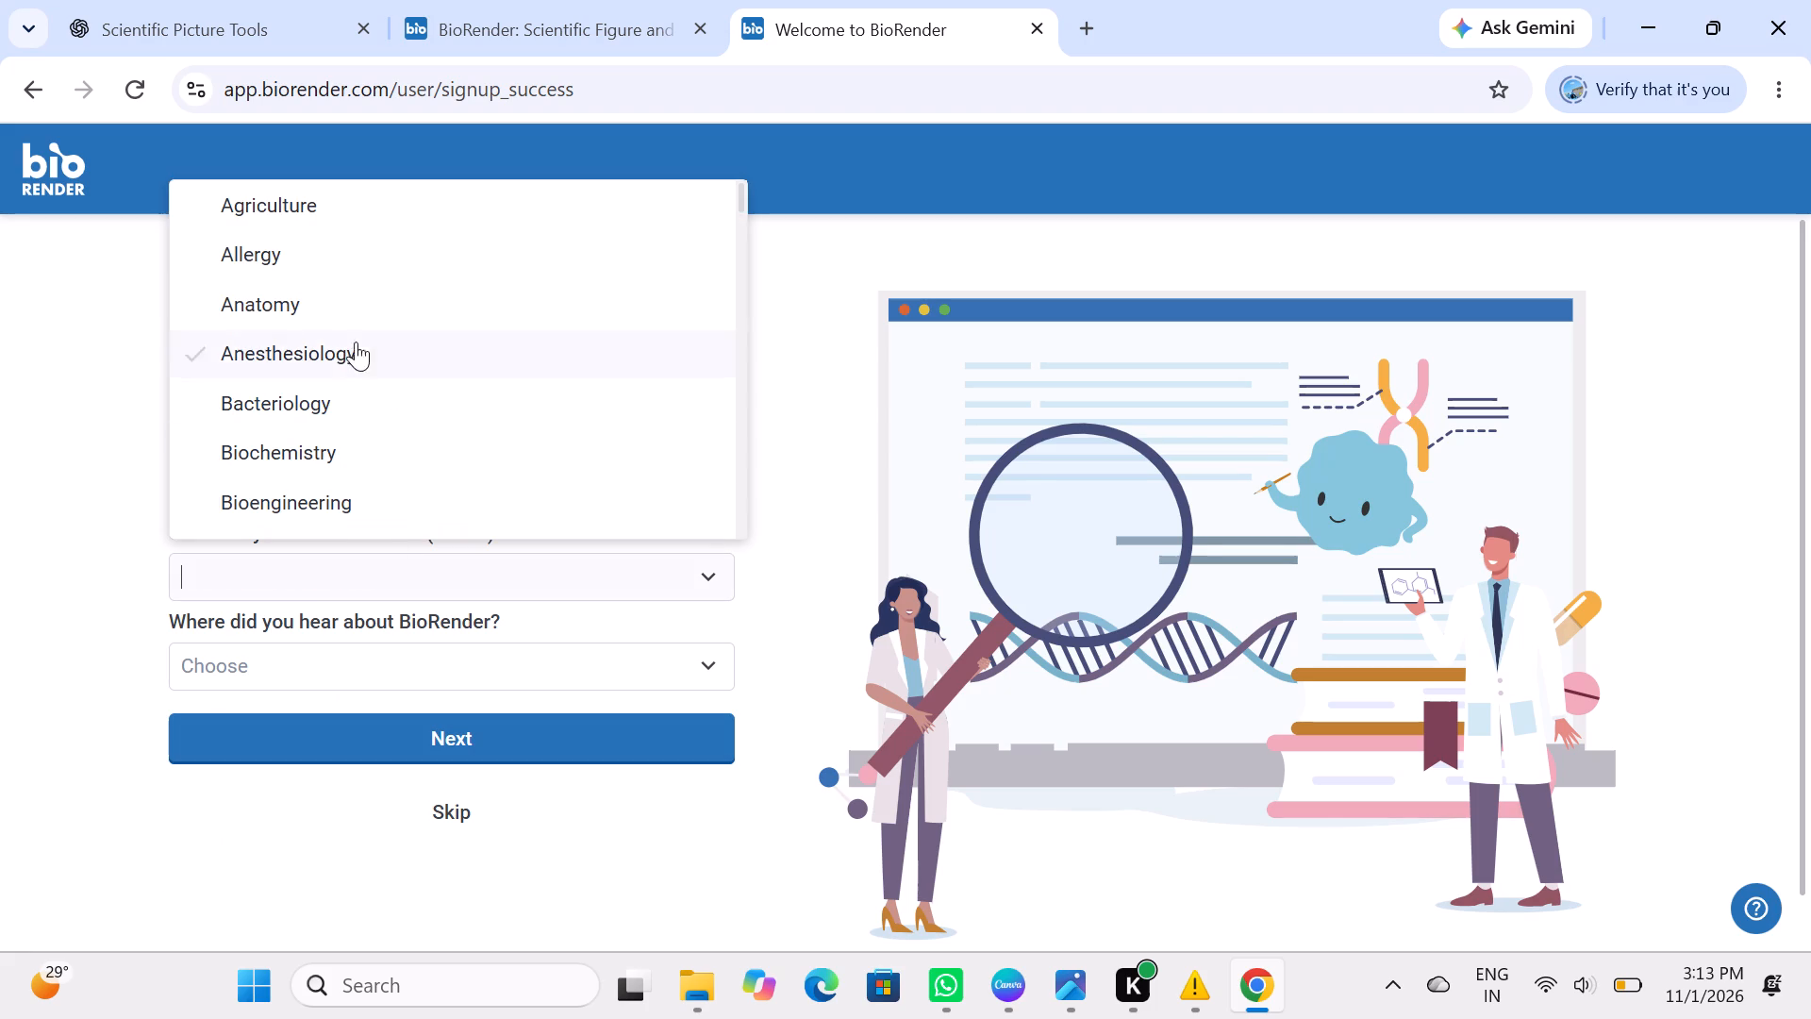
scroll(353, 446, down, 5)
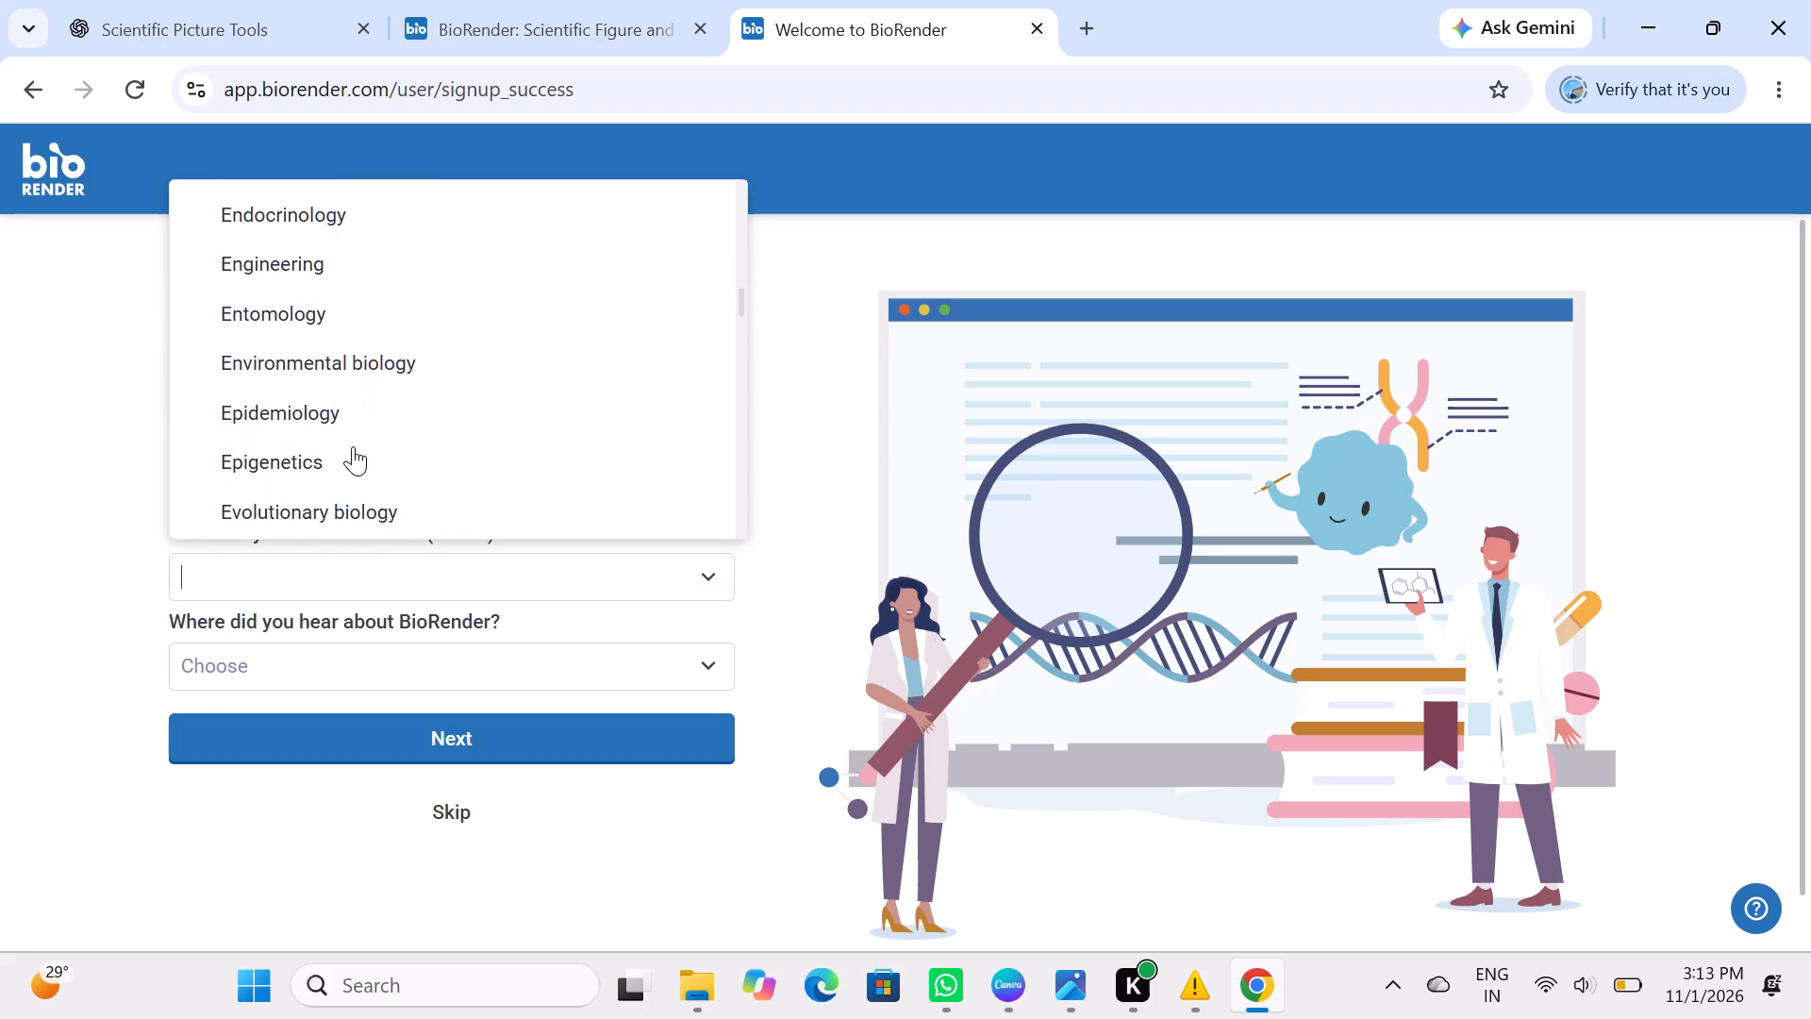
scroll(353, 446, down, 7)
scroll(353, 446, up, 2)
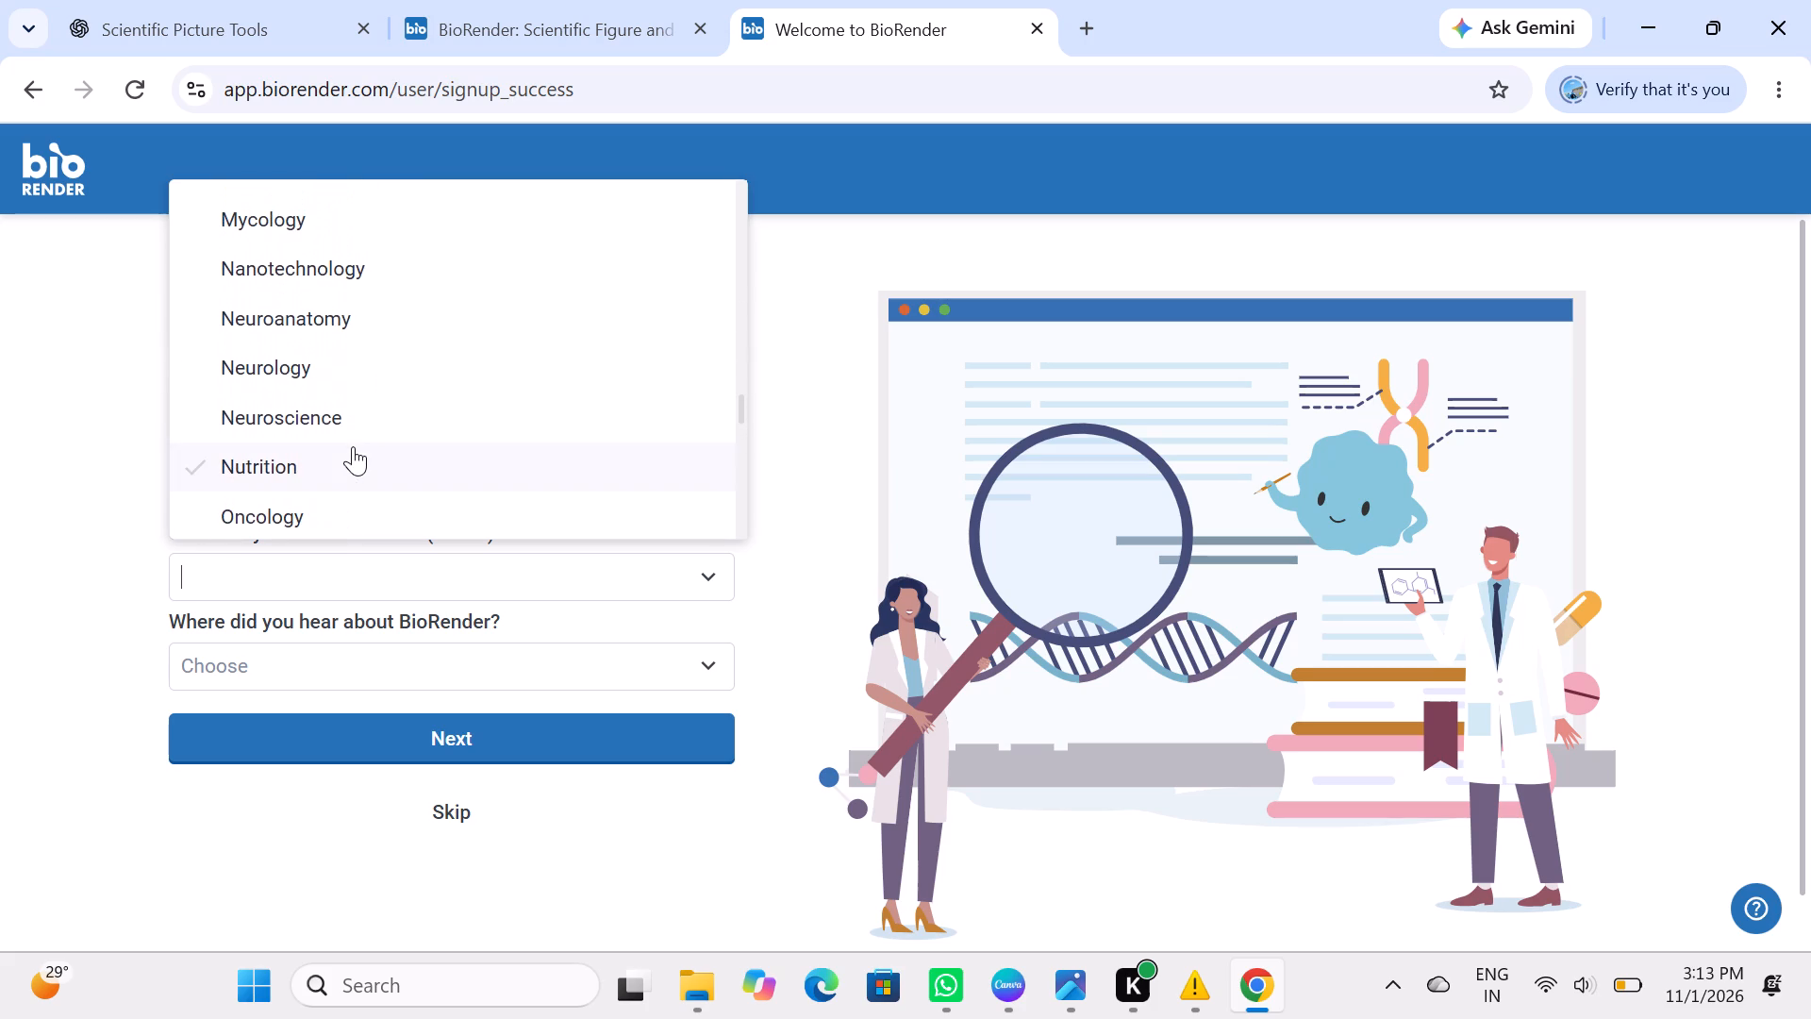
click(332, 348)
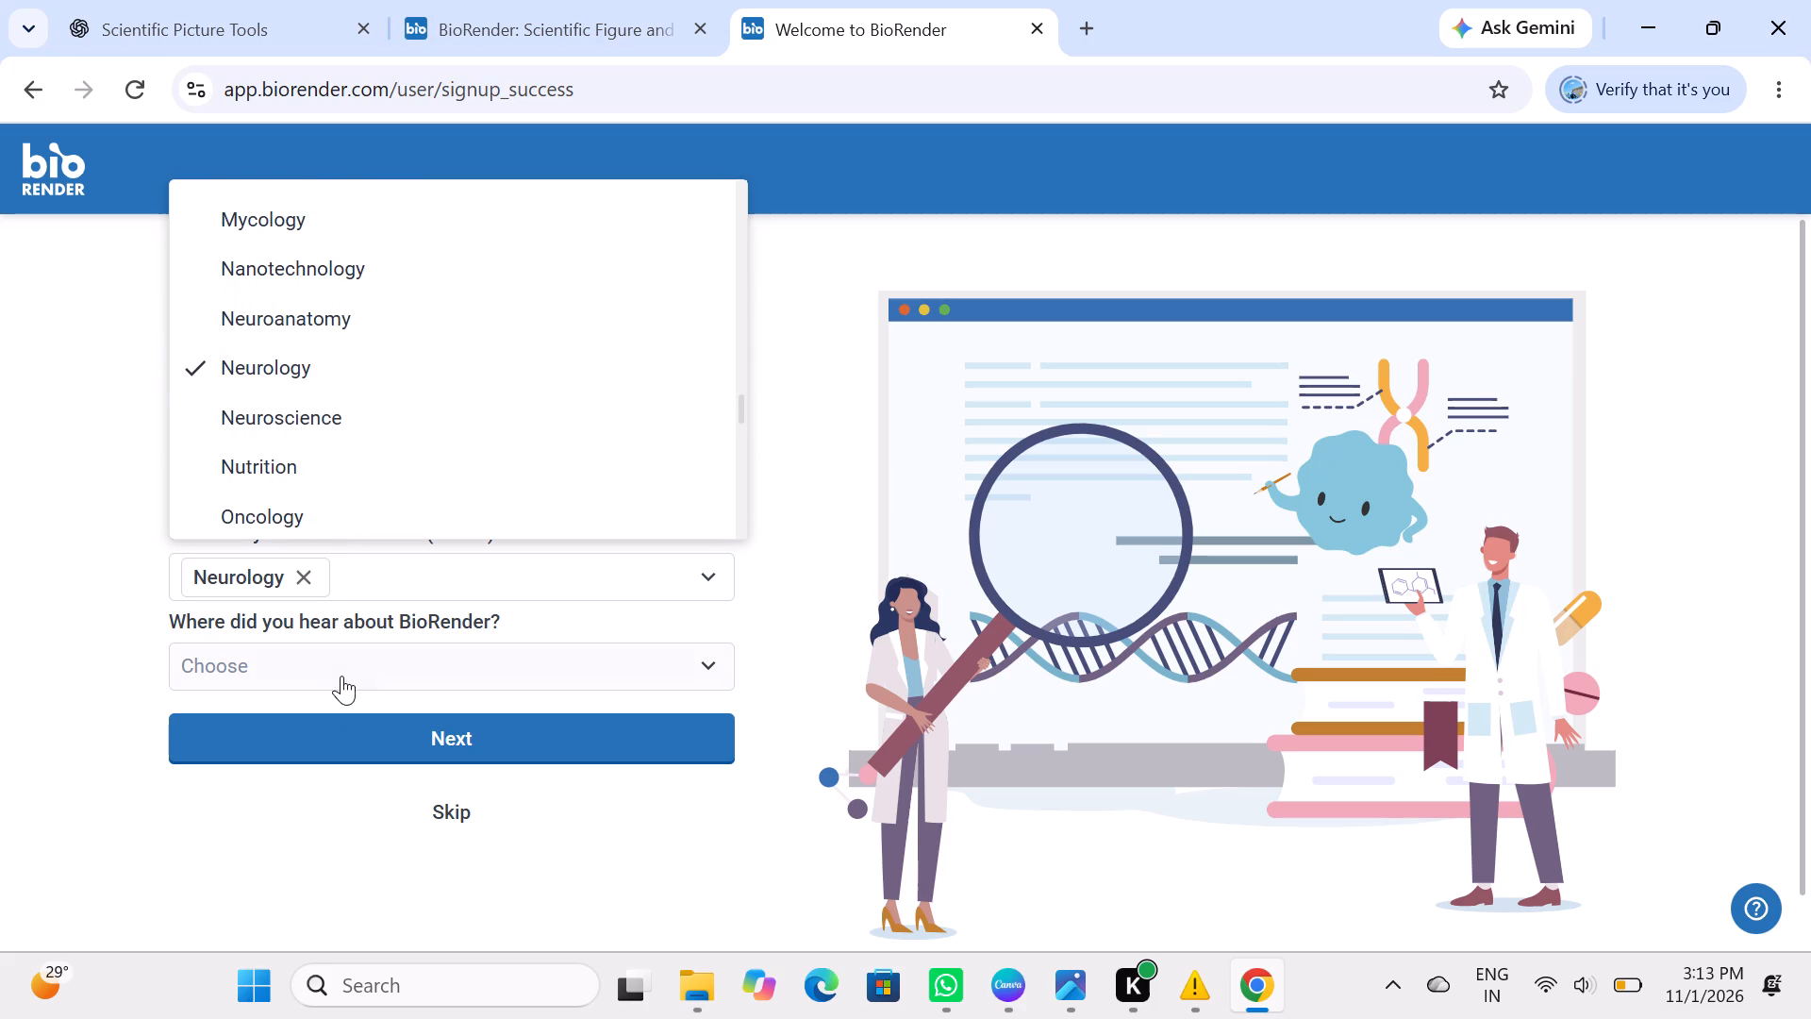
Choose Friend or Colleague as the source for hearing about BioRender and submit the personalization answers.
click(341, 668)
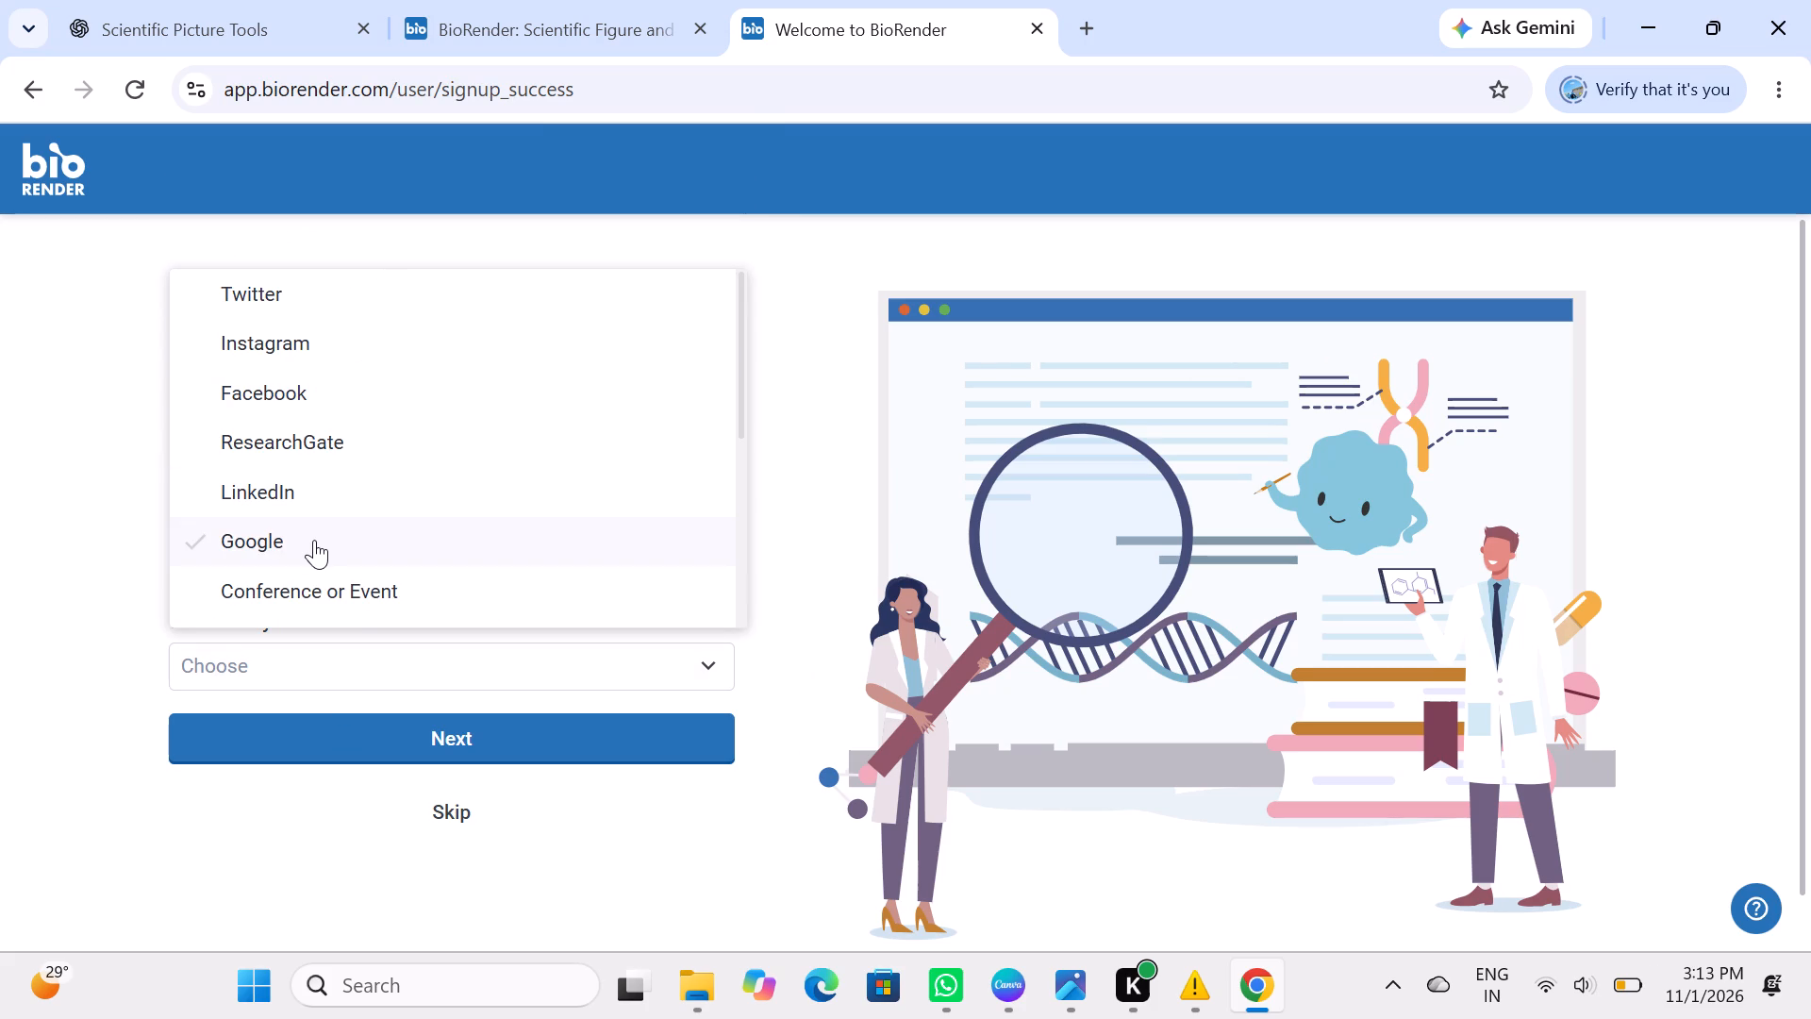
scroll(314, 540, down, 3)
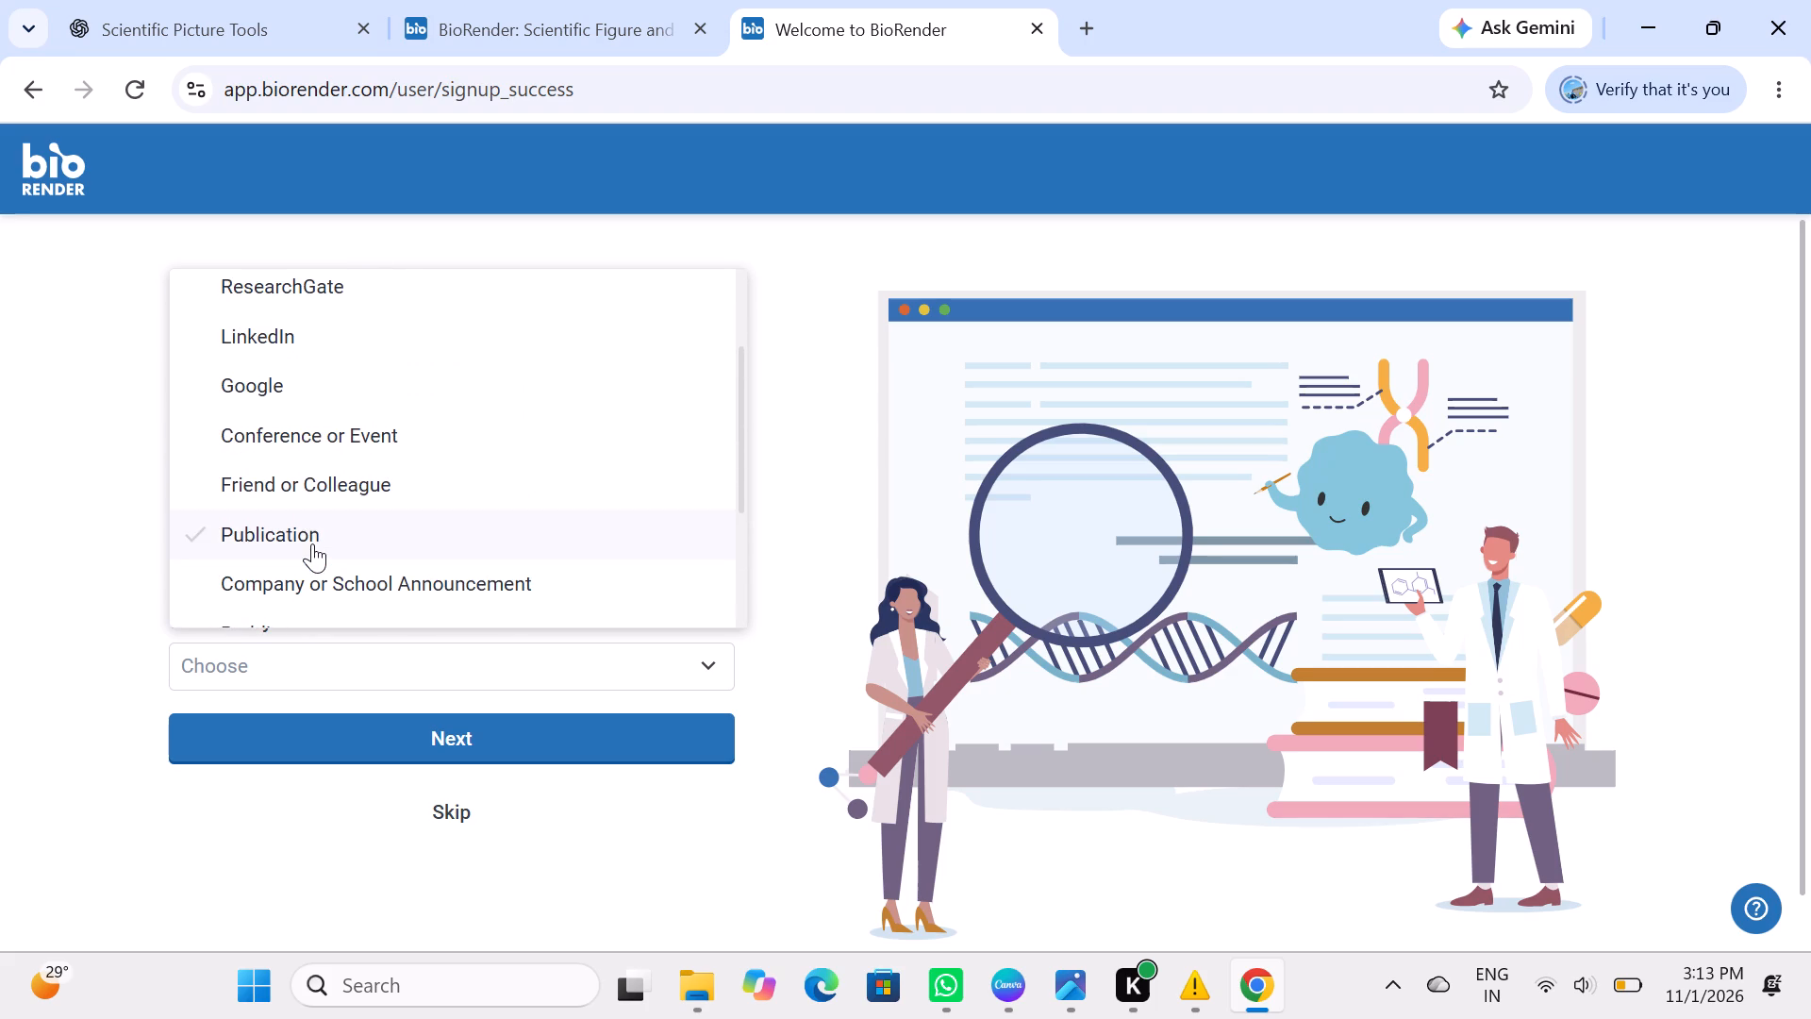
click(291, 470)
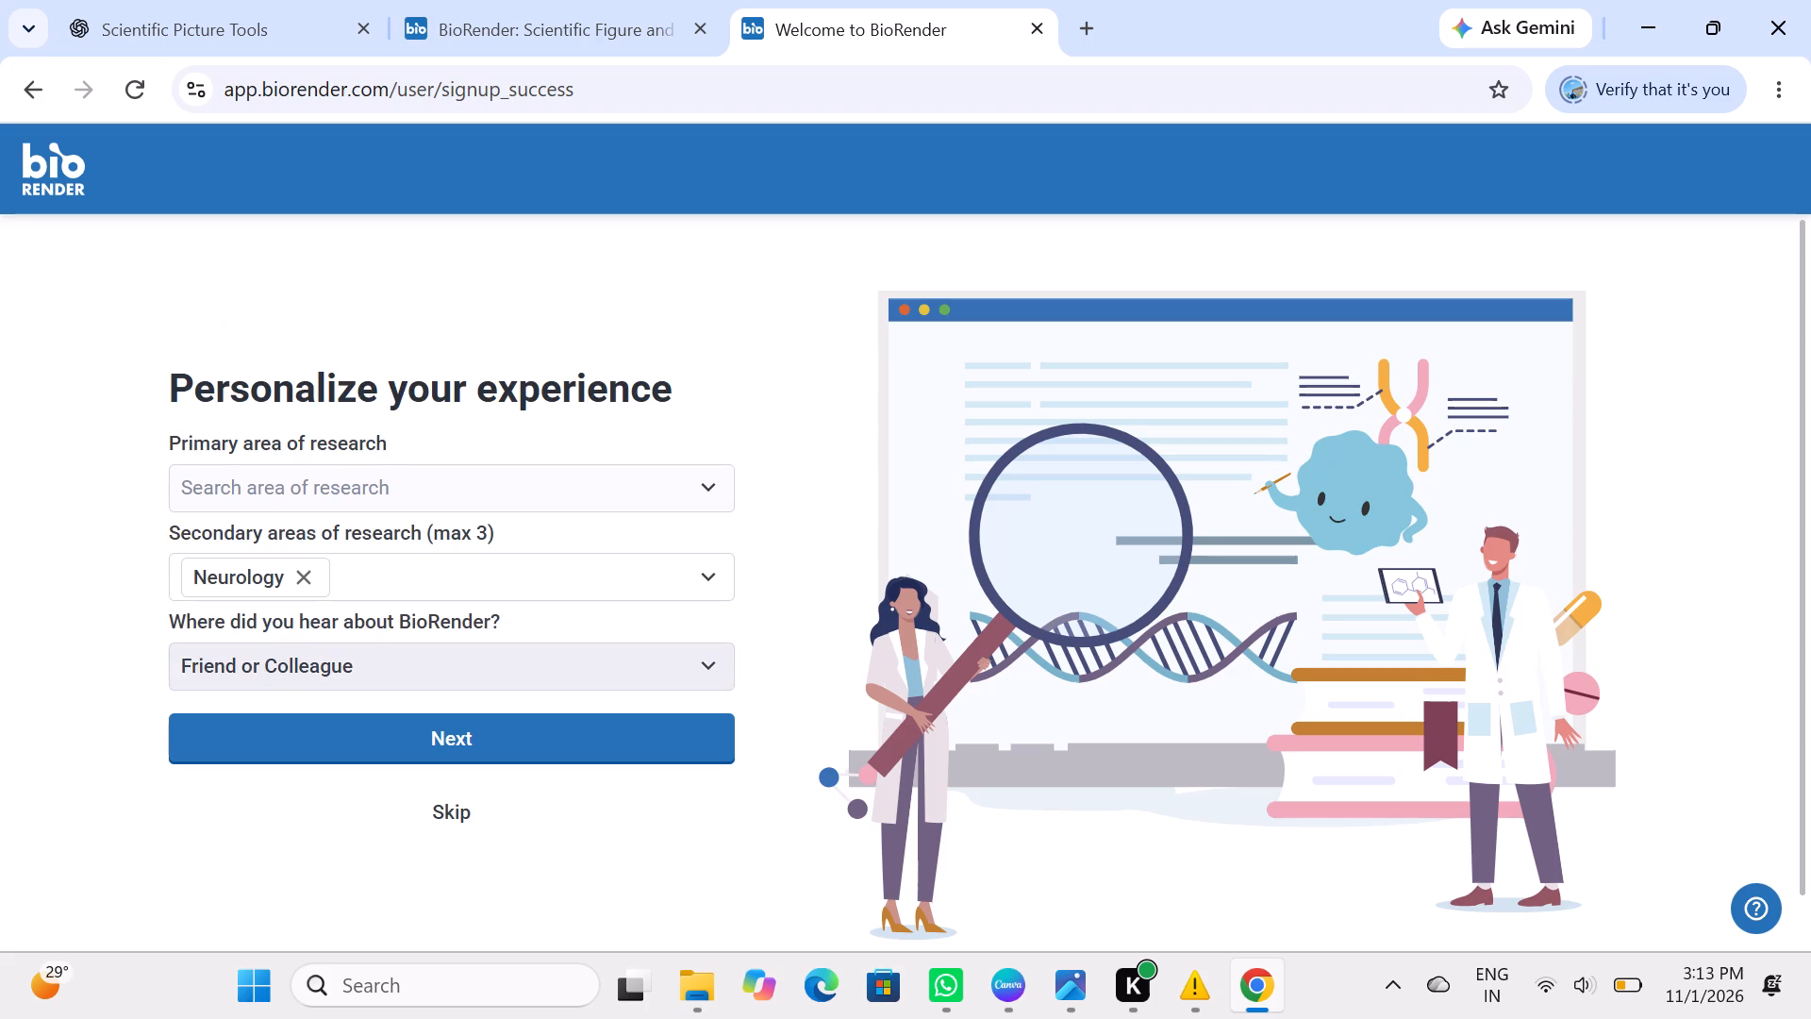
scroll(341, 620, down, 1)
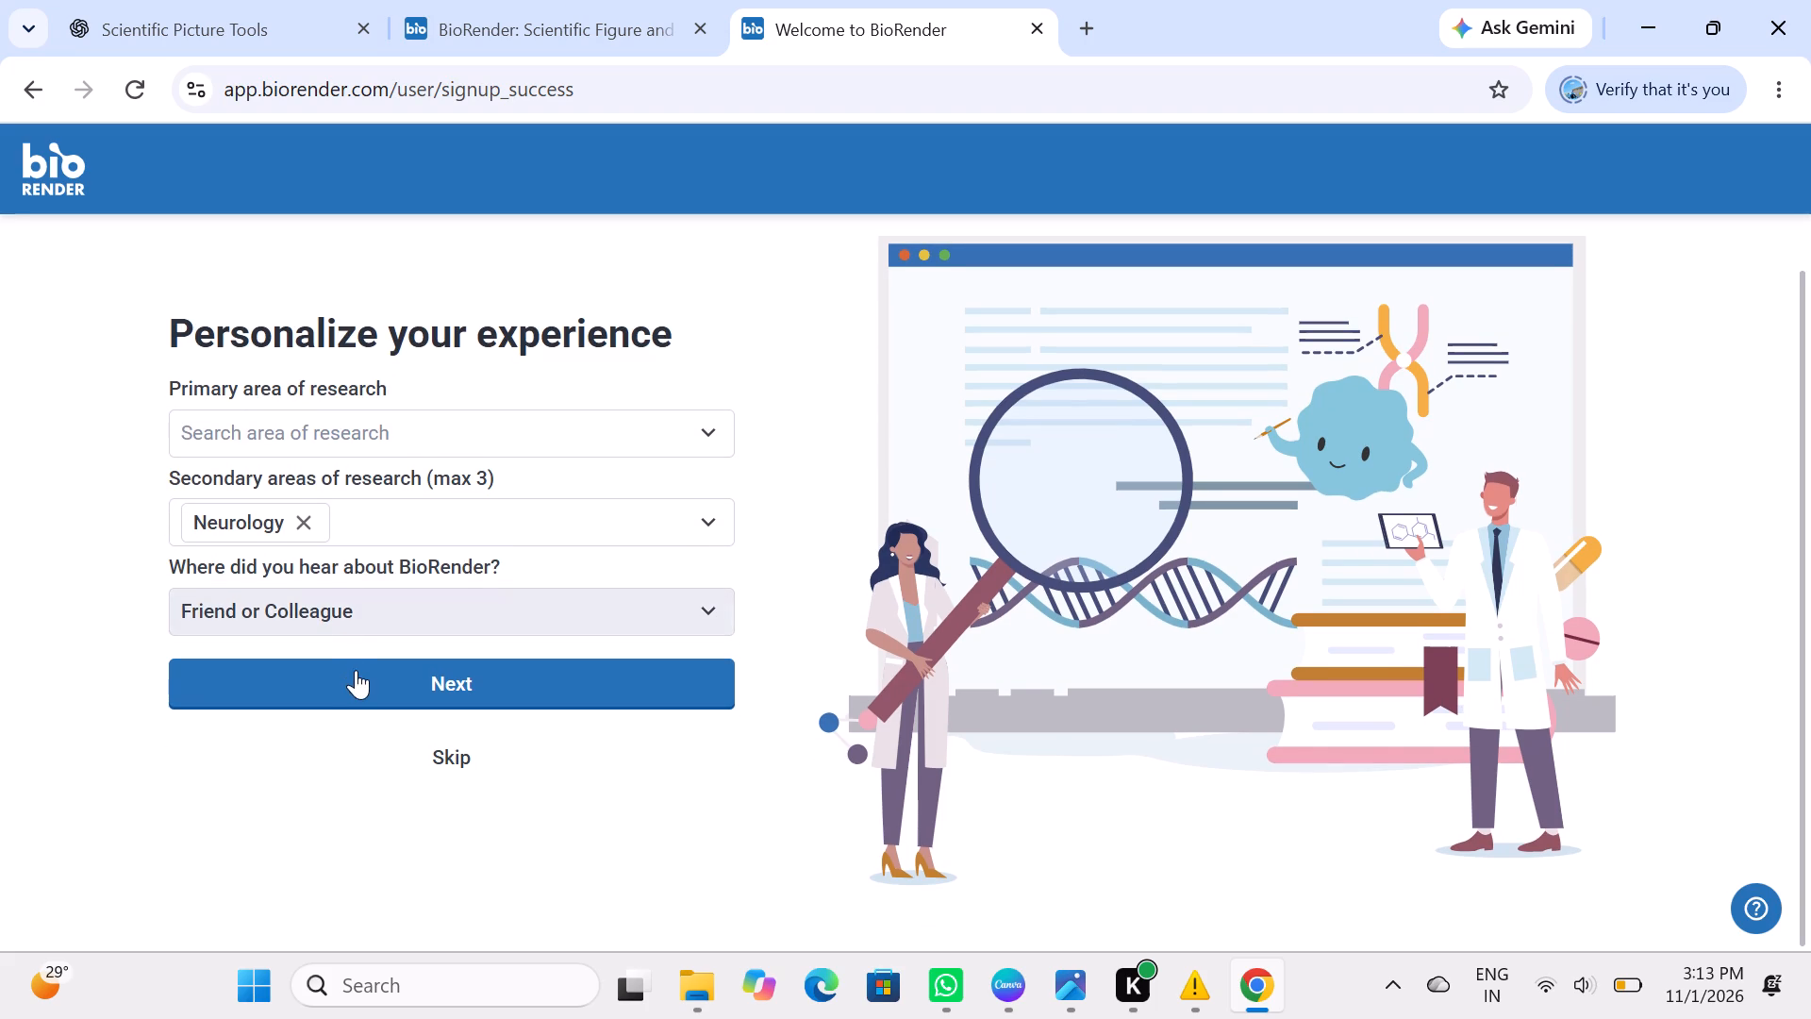
click(357, 677)
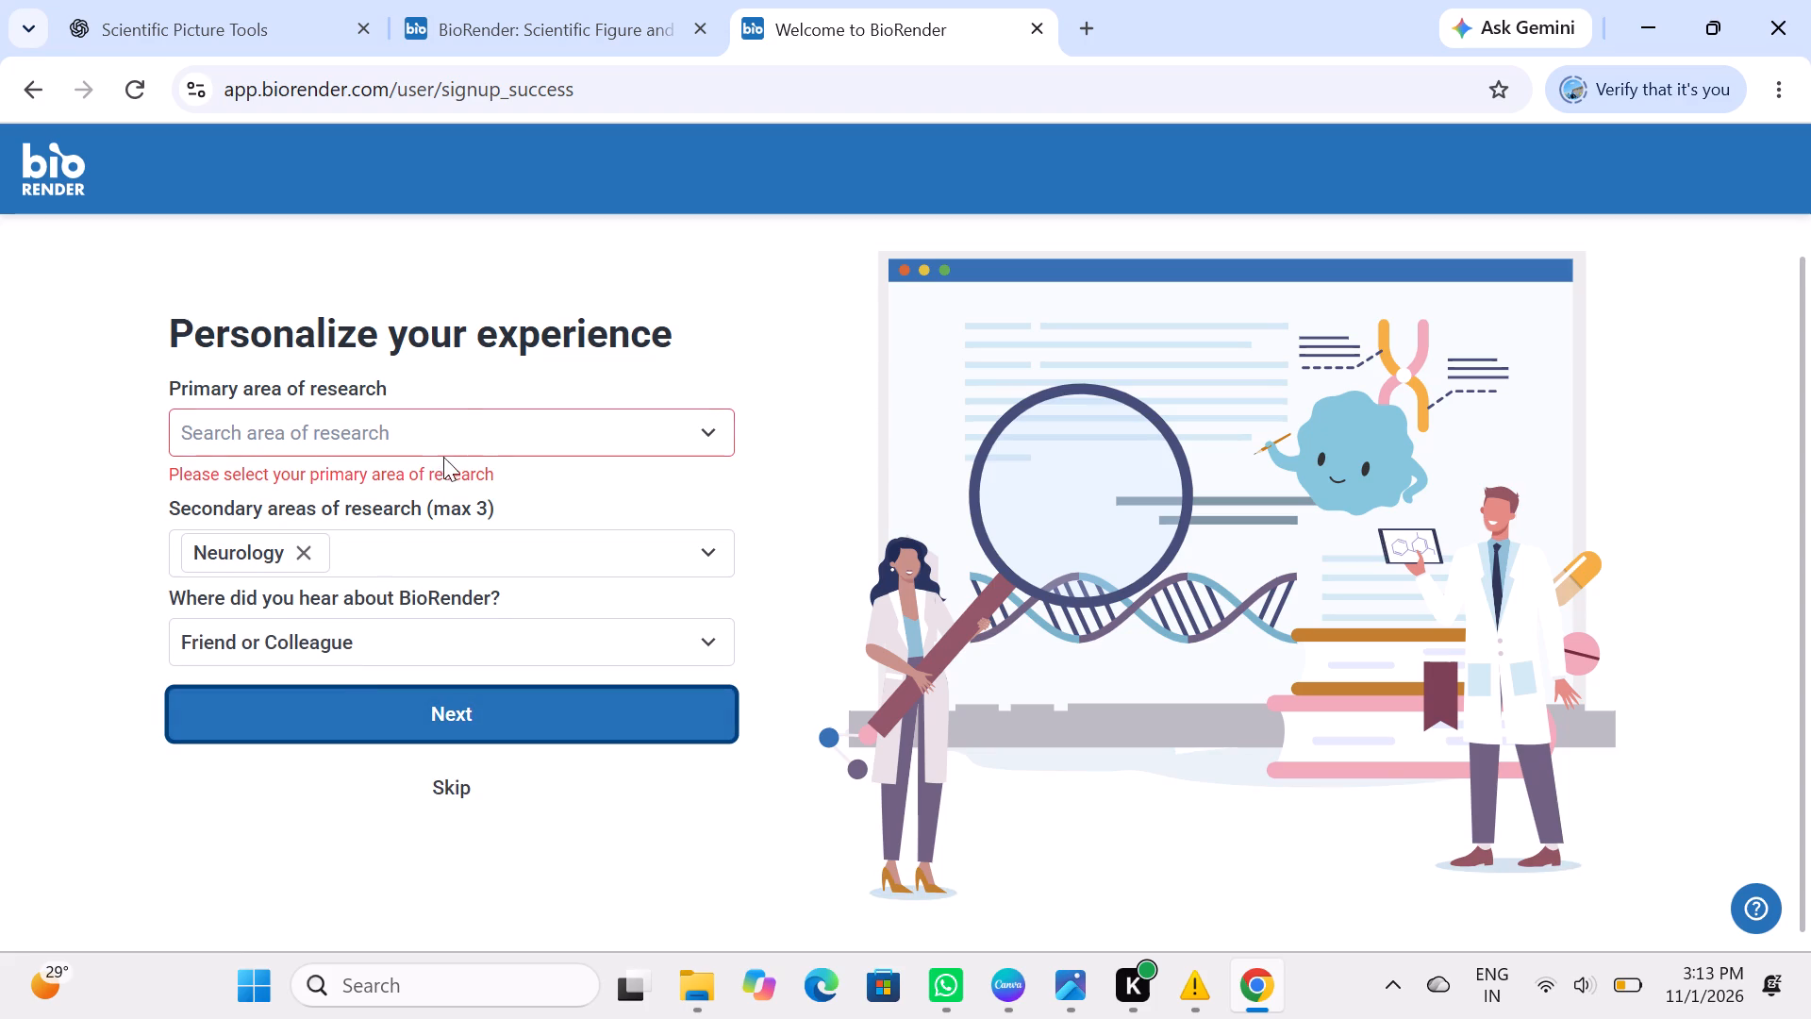
Choose Neuroscience as the primary area of research and continue to the question about graphic types.
click(472, 409)
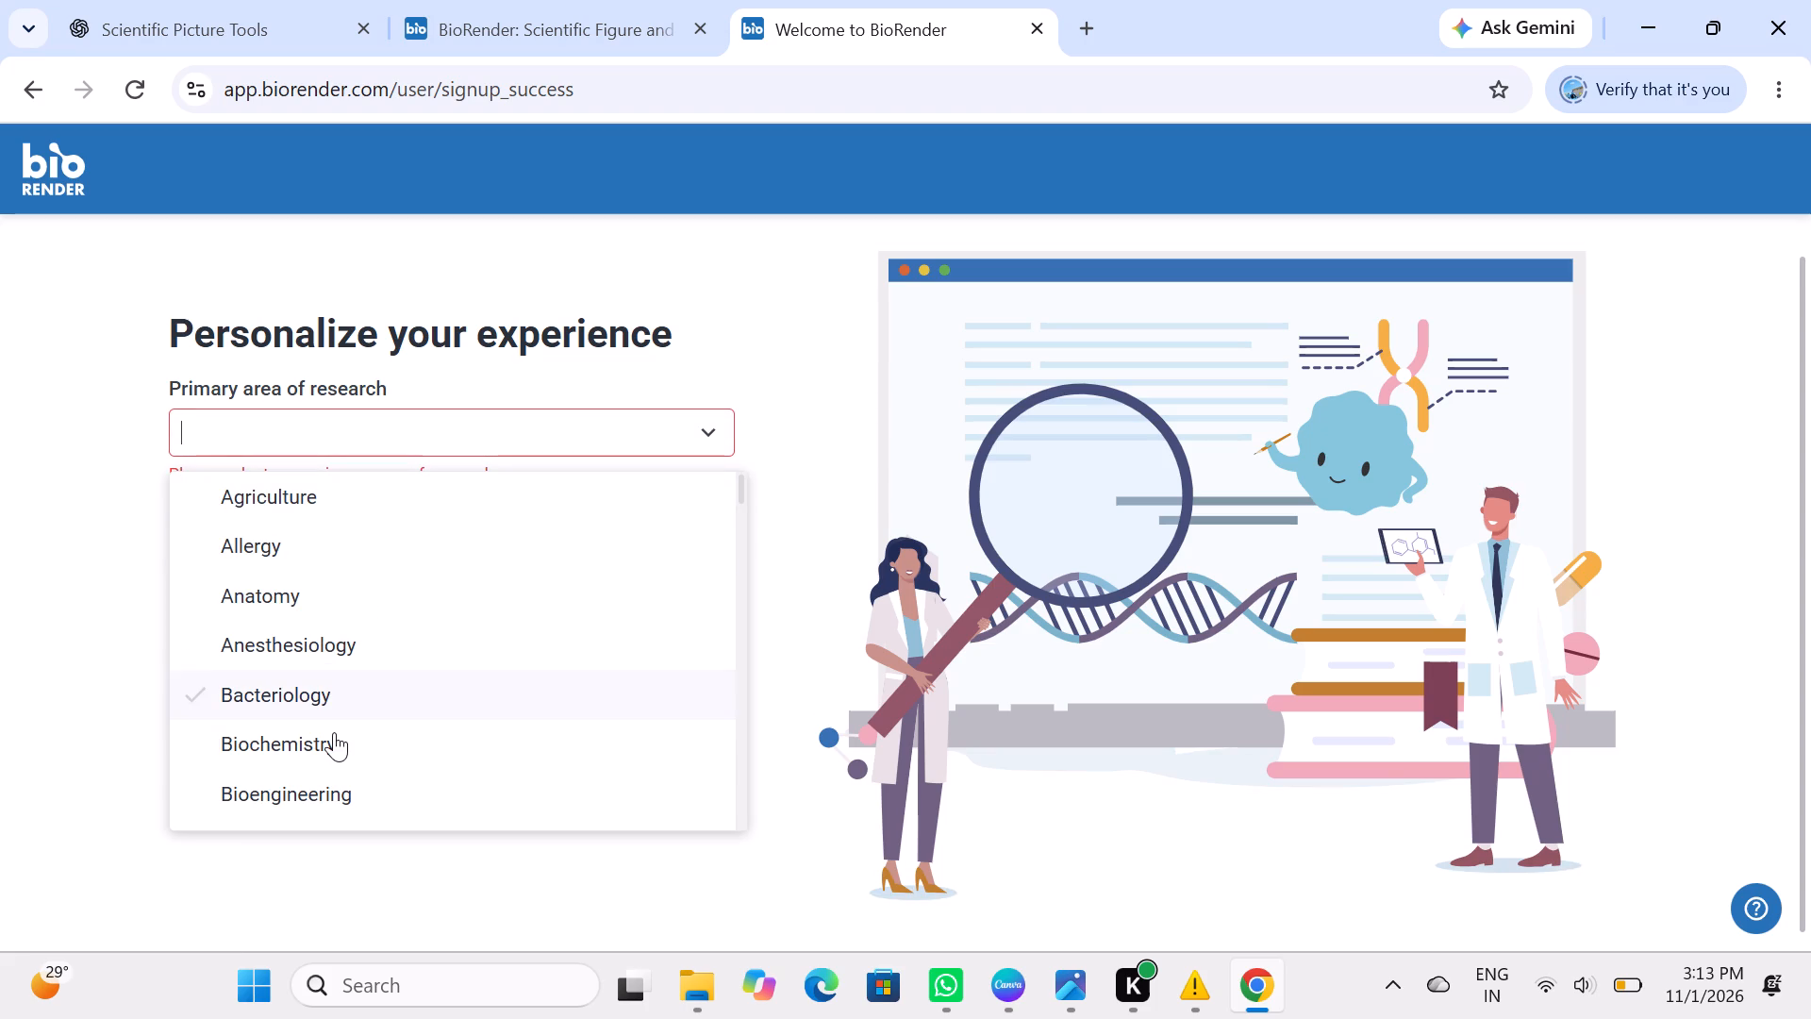
scroll(334, 732, down, 6)
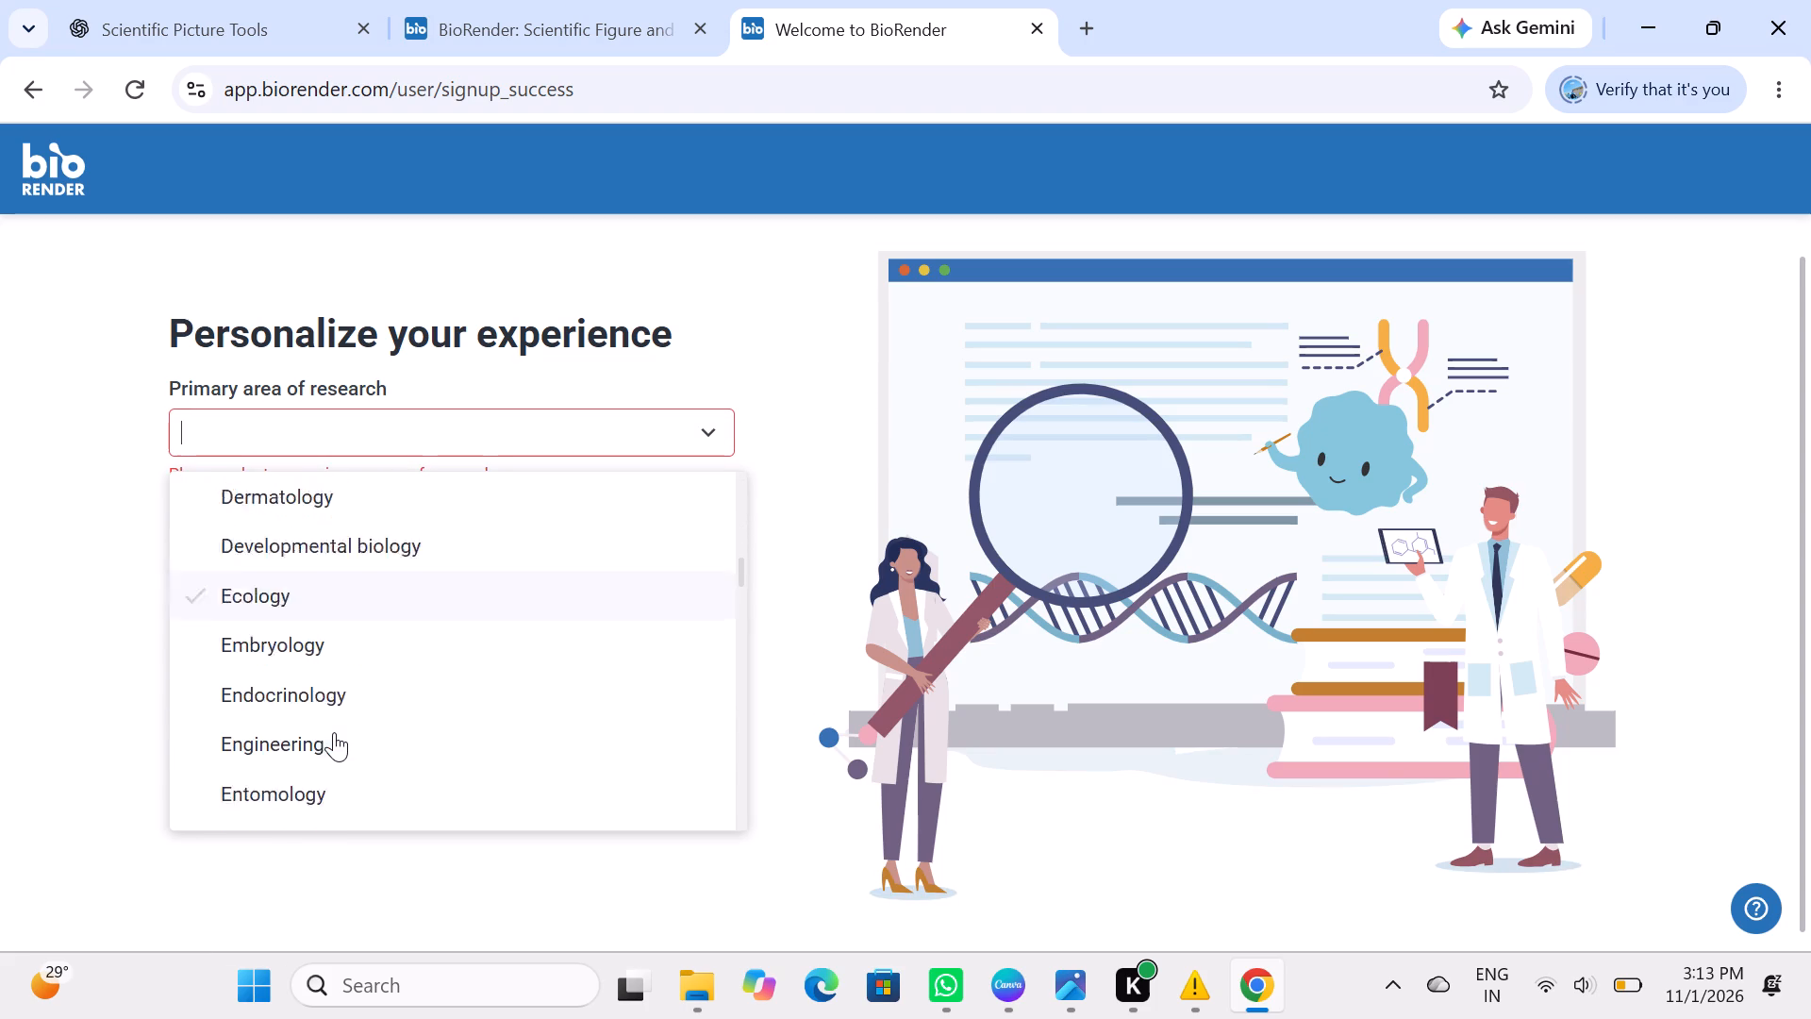
scroll(334, 732, down, 6)
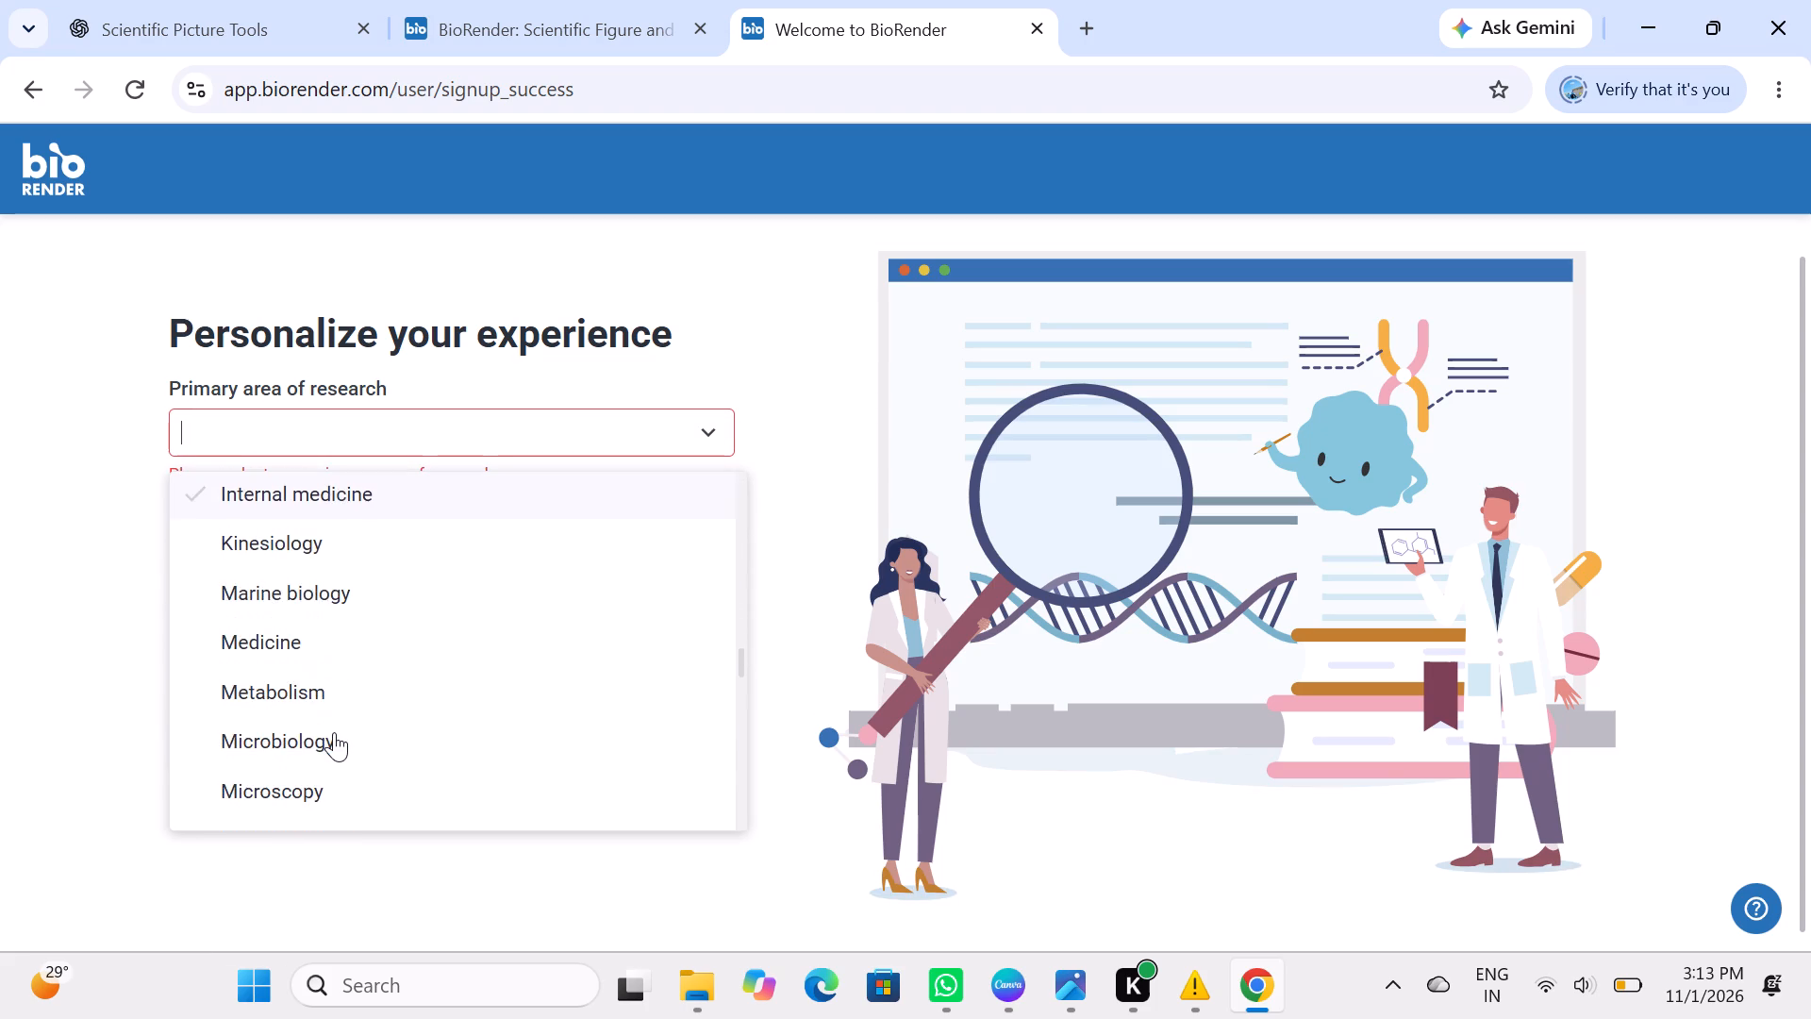
scroll(334, 732, down, 3)
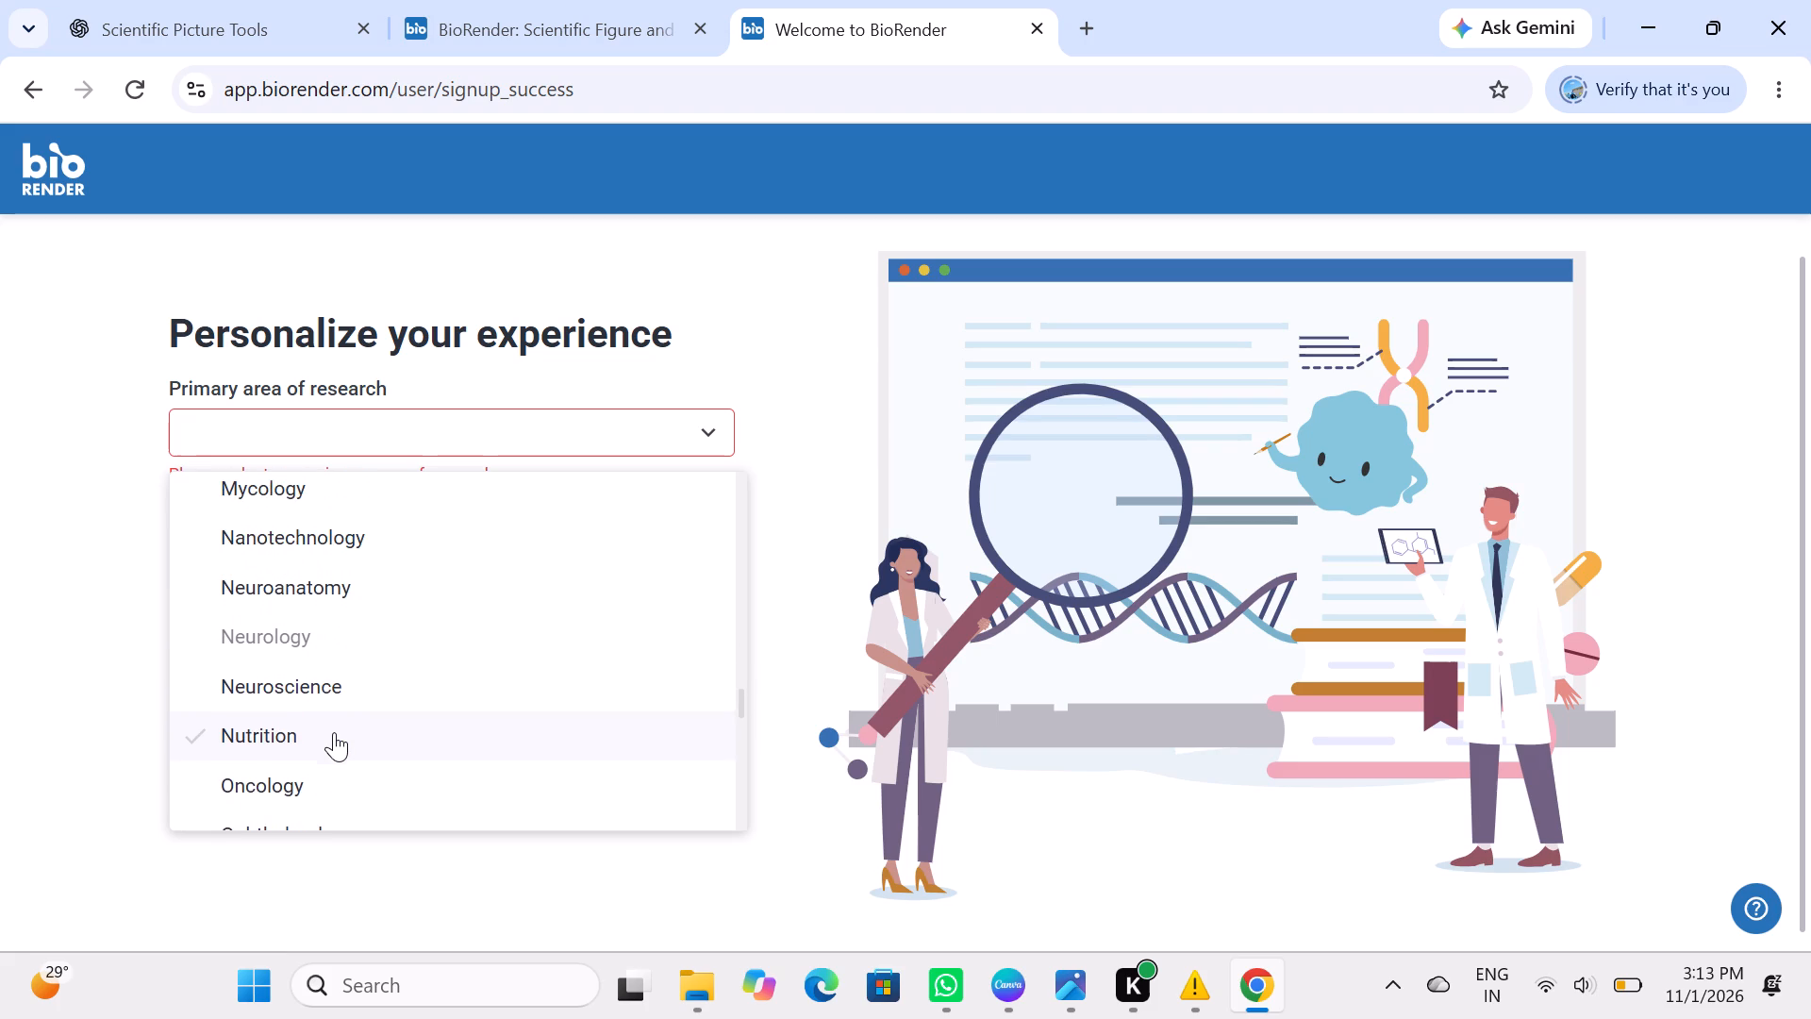
click(356, 693)
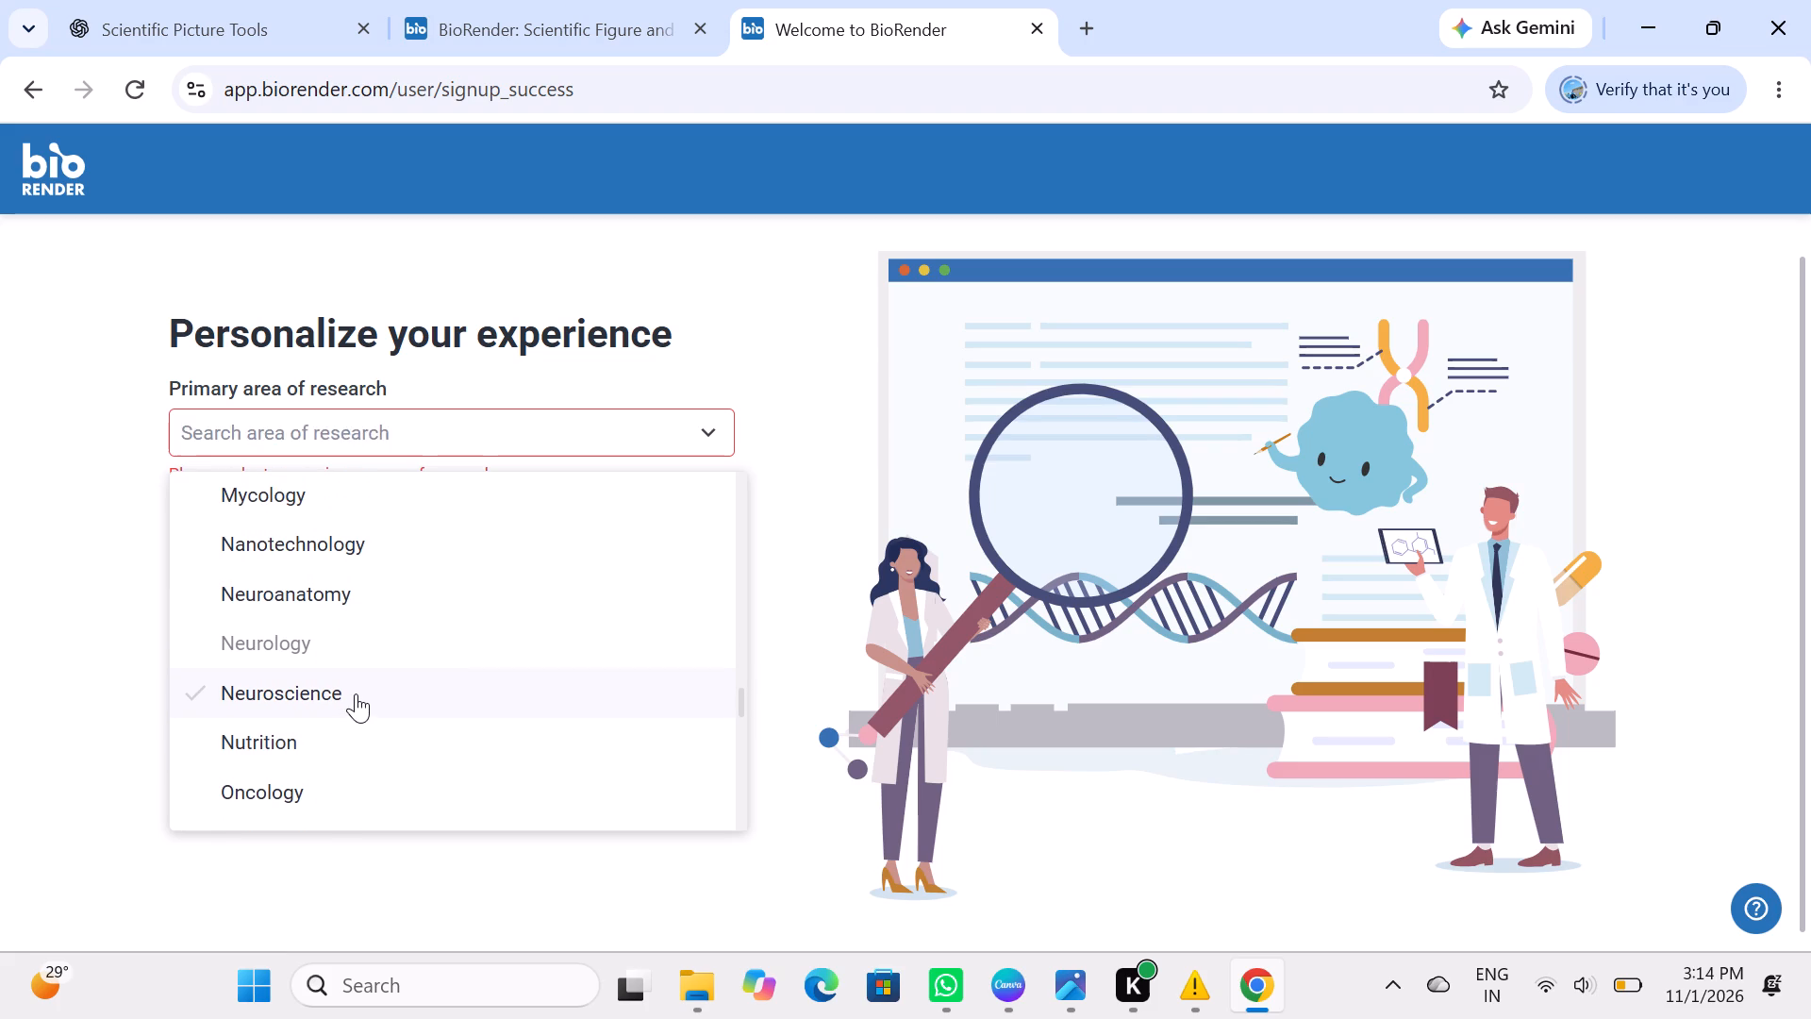
click(356, 693)
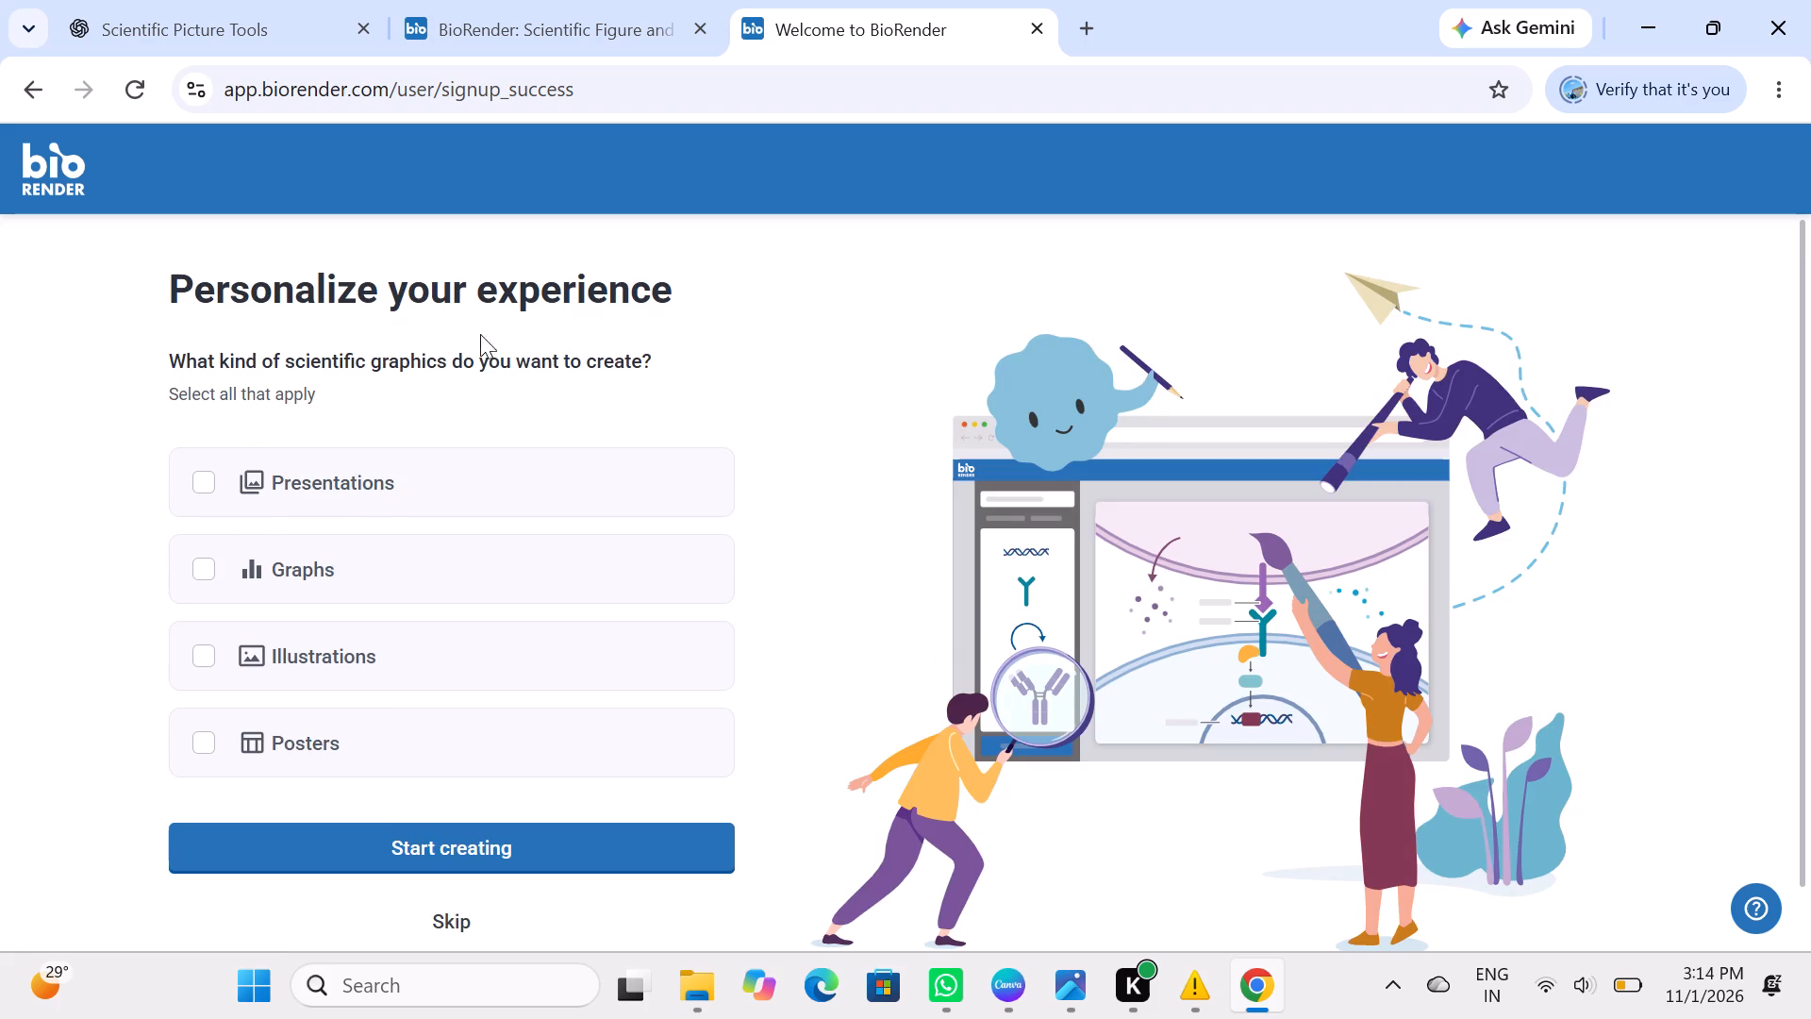
Choose Presentations as the kind of scientific graphics to create and start creating.
click(276, 453)
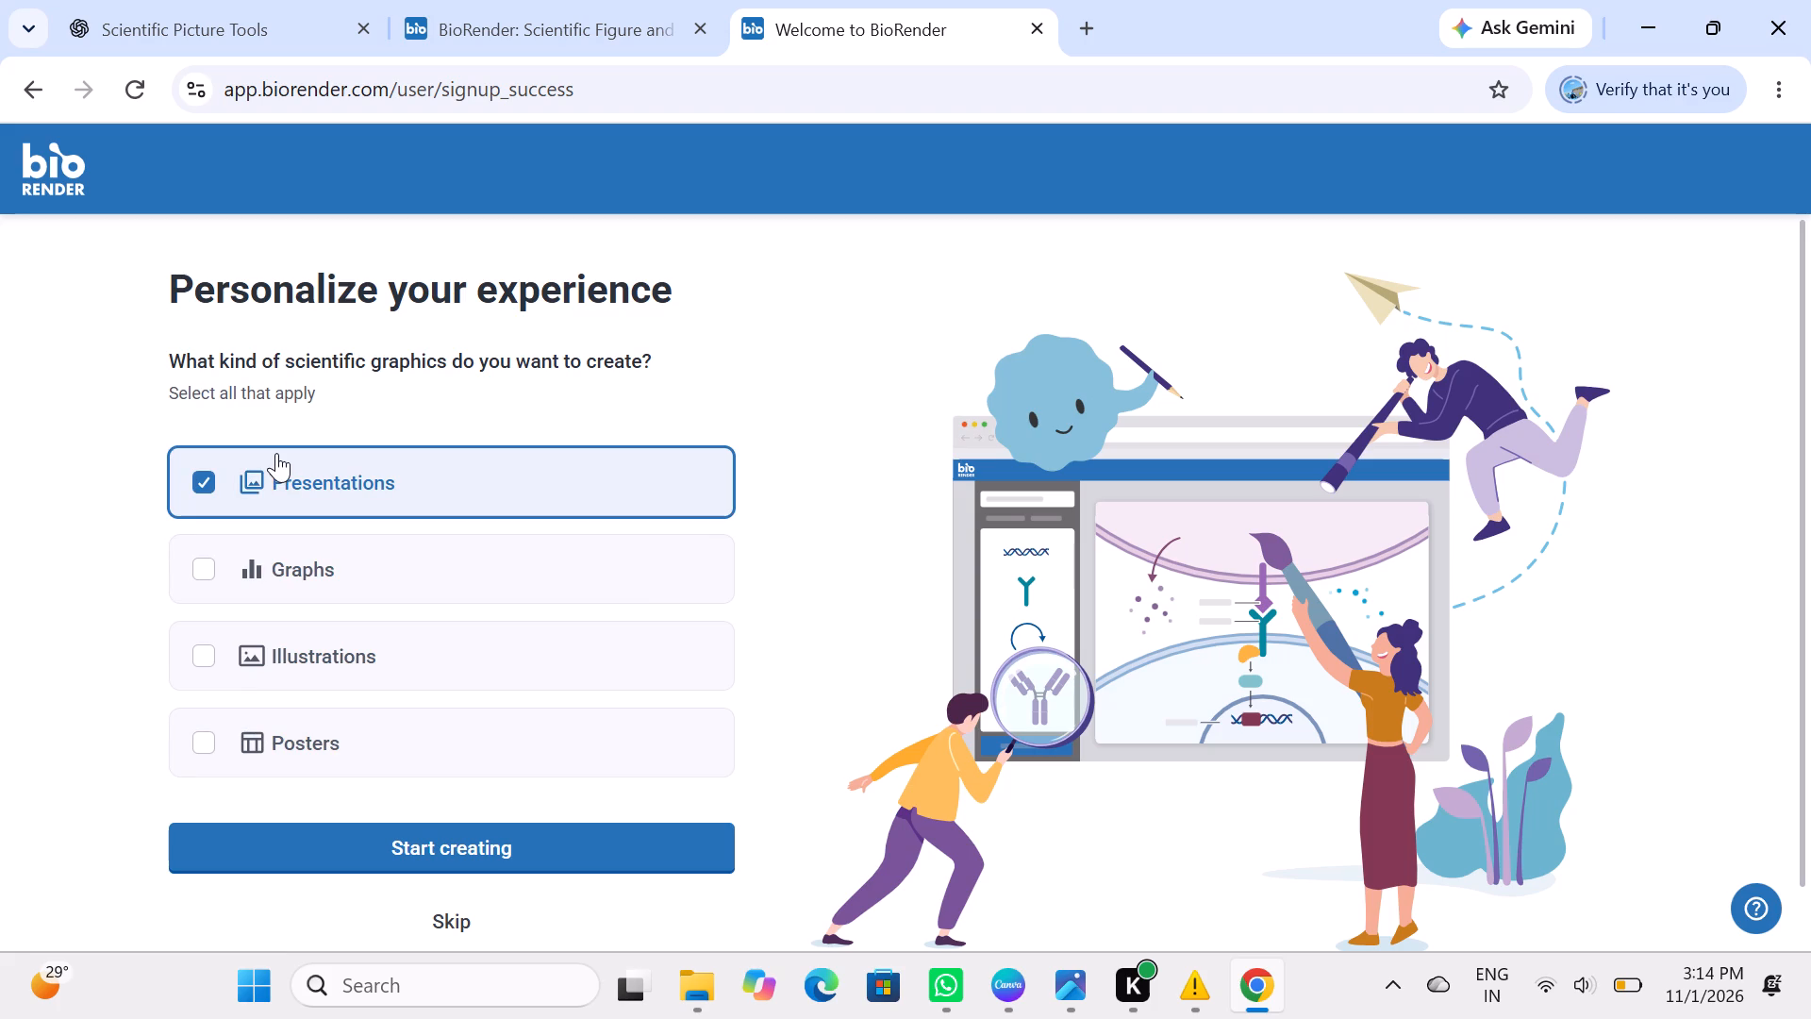
click(407, 834)
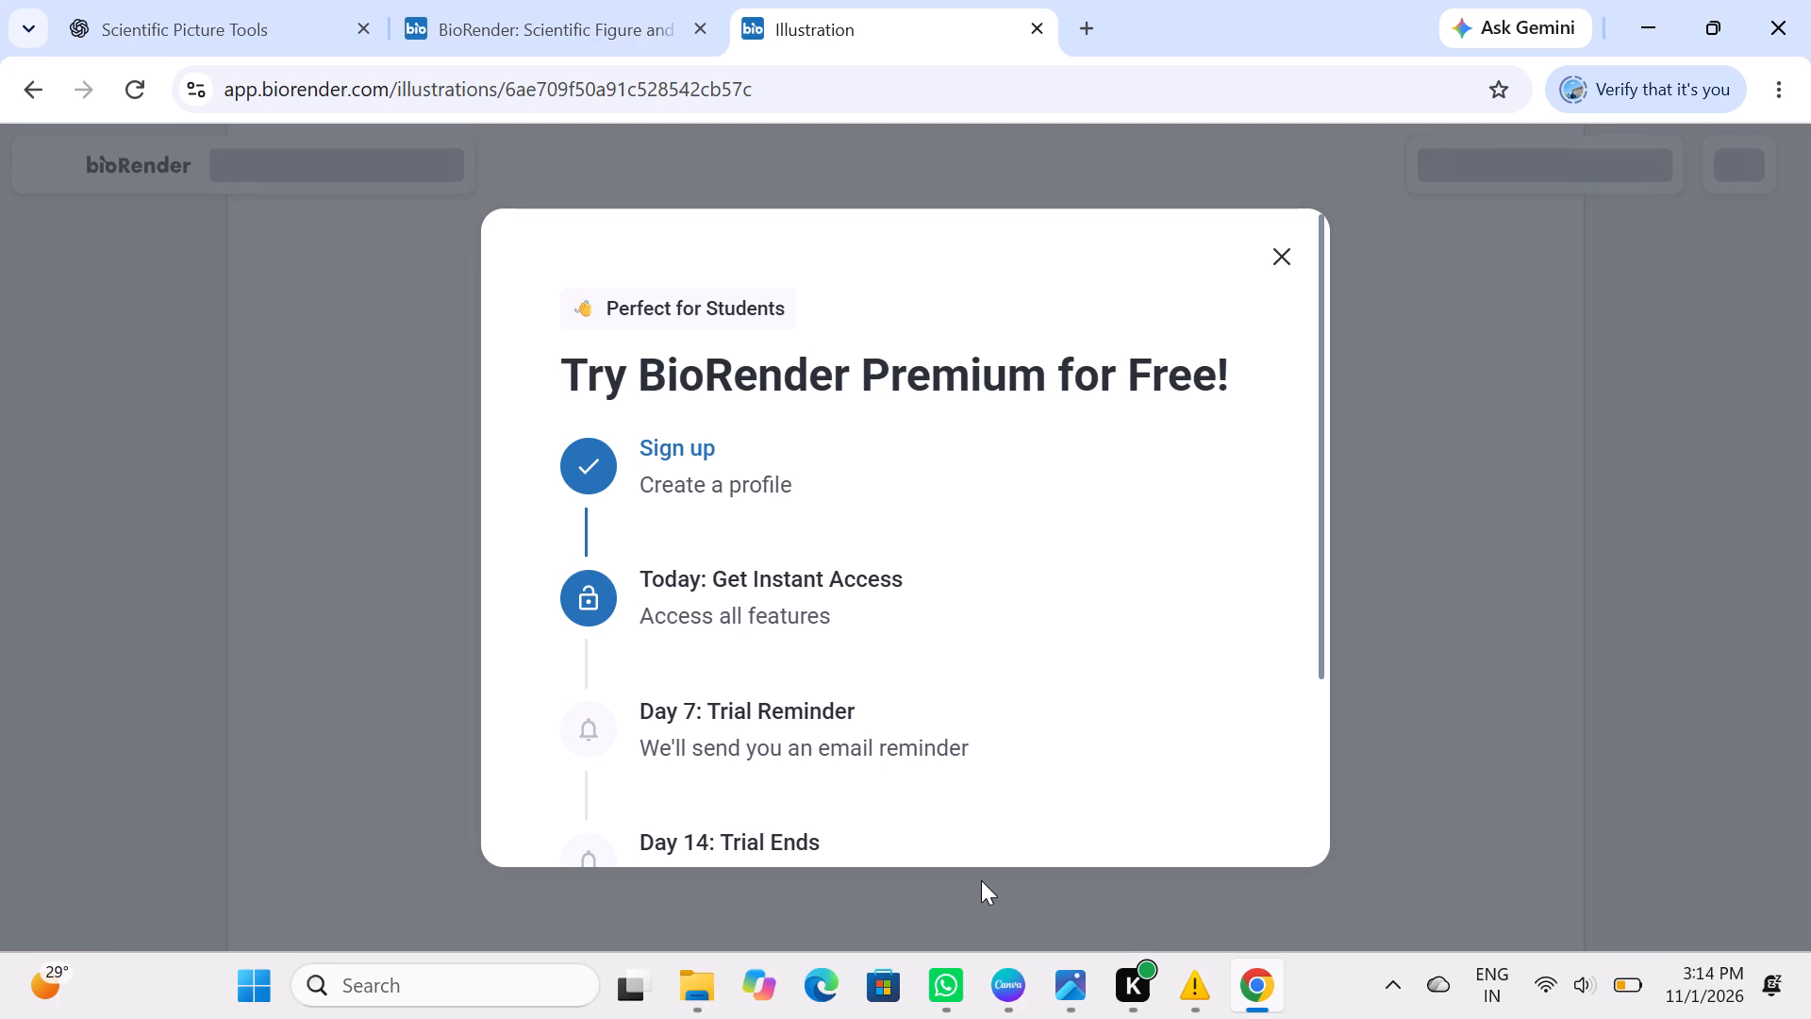
Accept the offer to try BioRender Premium free for 14 days and go to its sign-up page.
scroll(849, 741, down, 2)
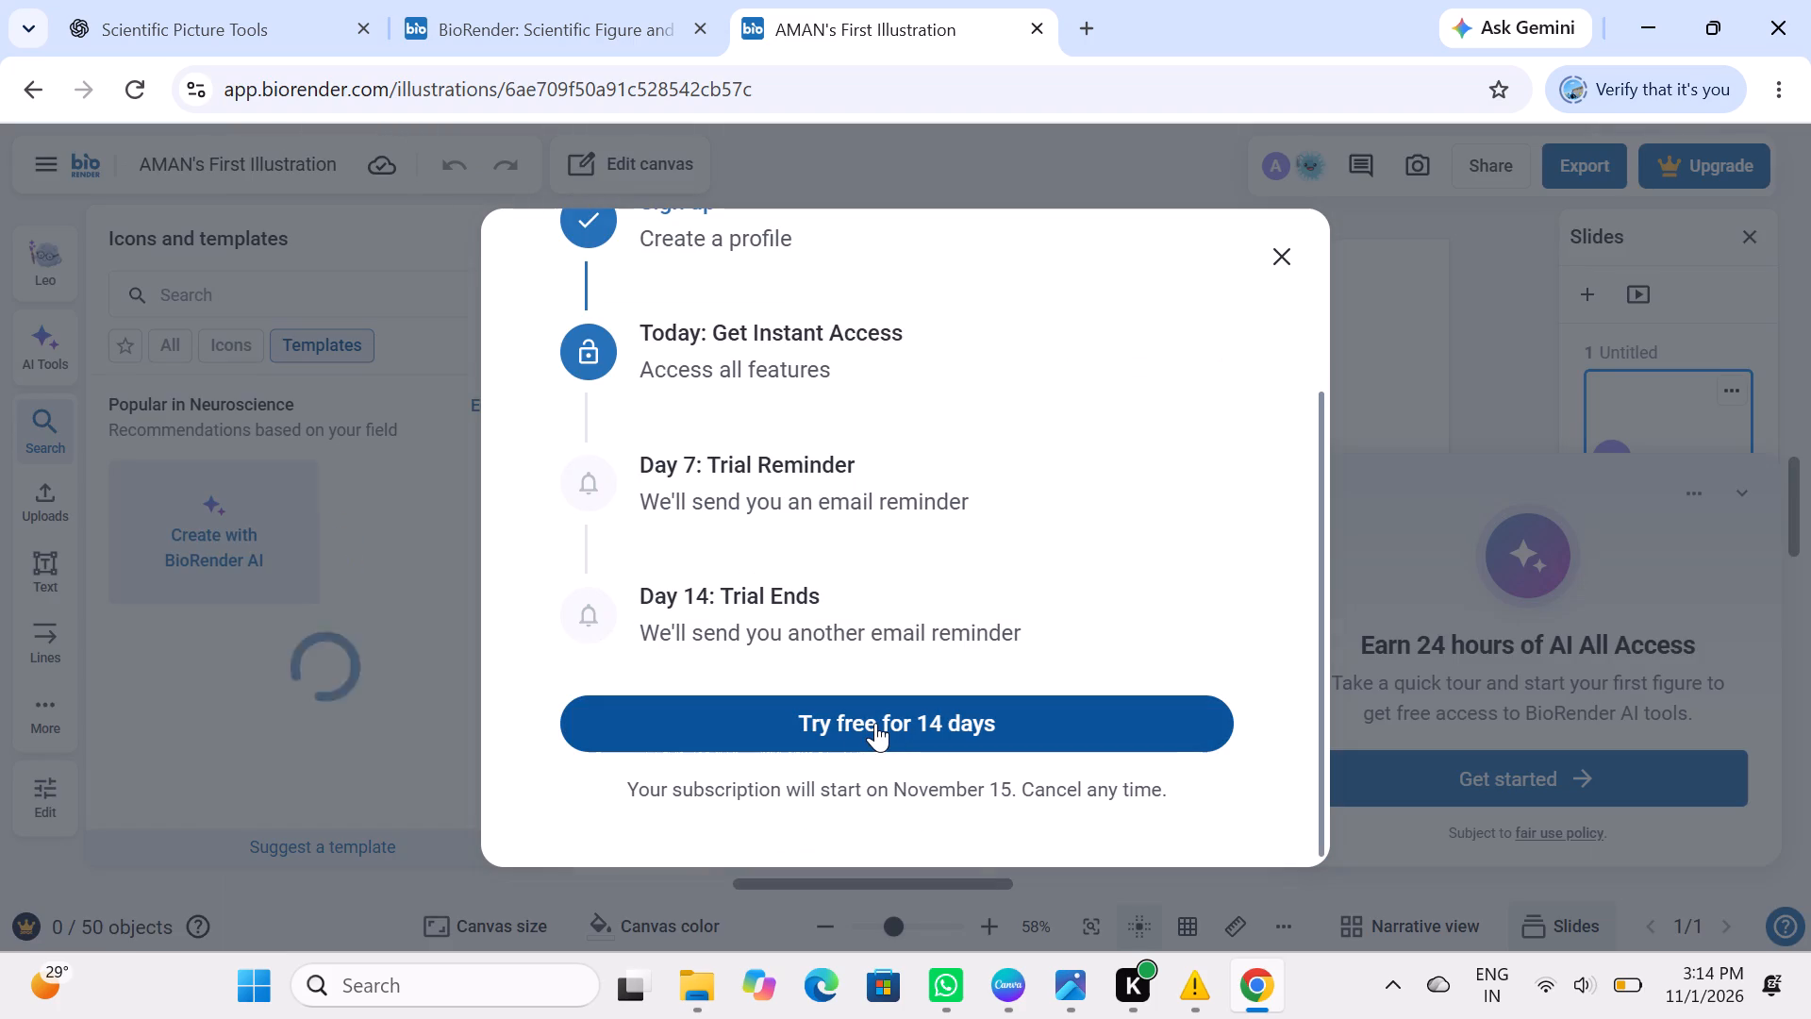
click(875, 723)
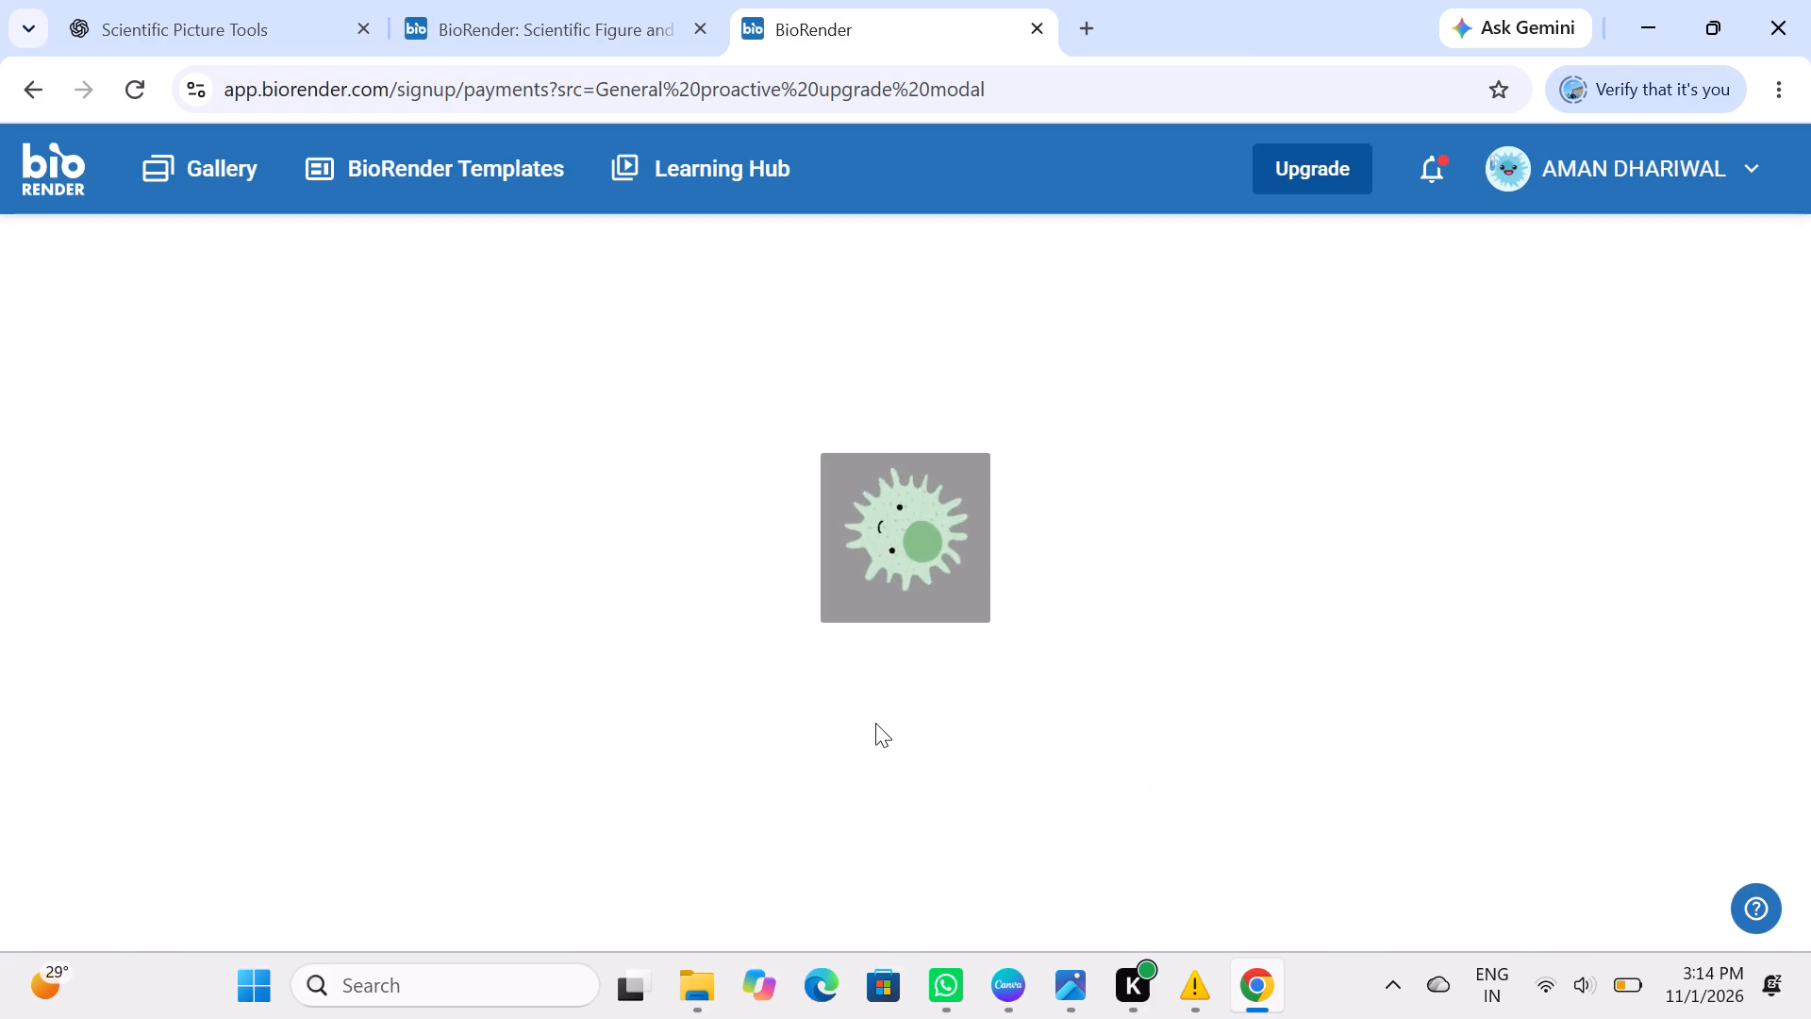
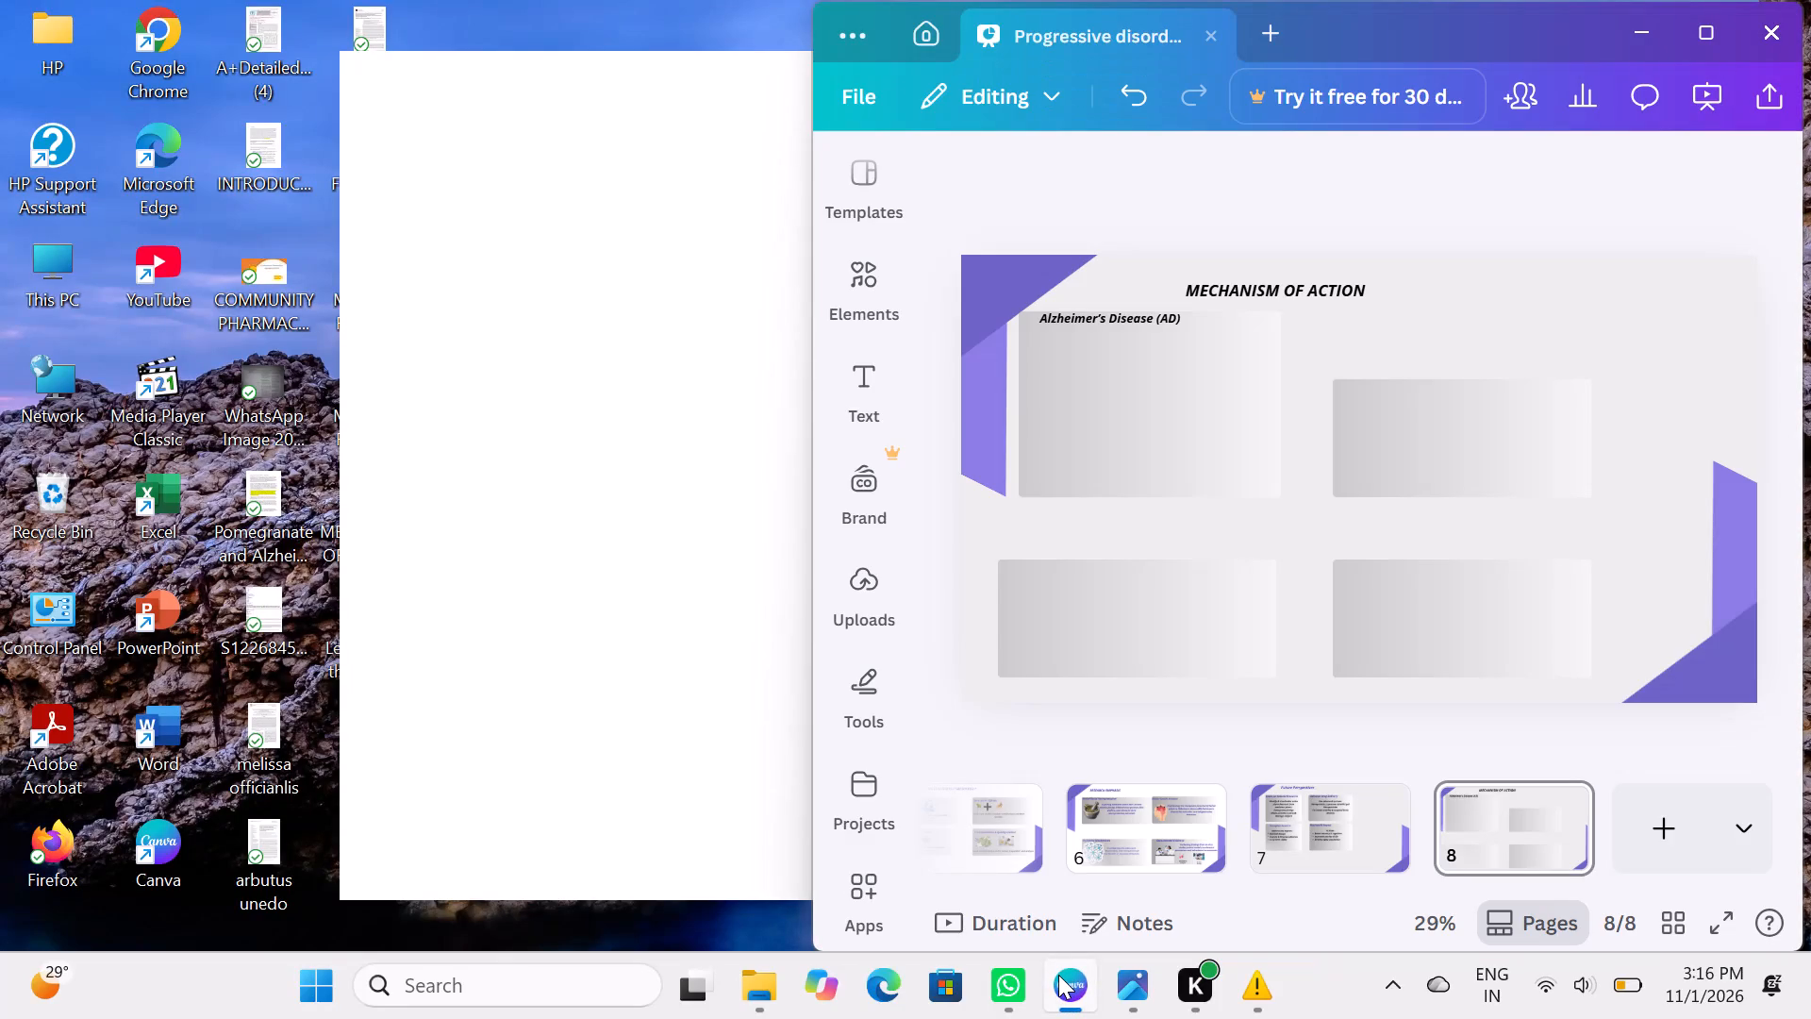
Stretch the upper-right gradient panel upward until its top edge is near the level of the Alzheimer's panel.
click(1371, 435)
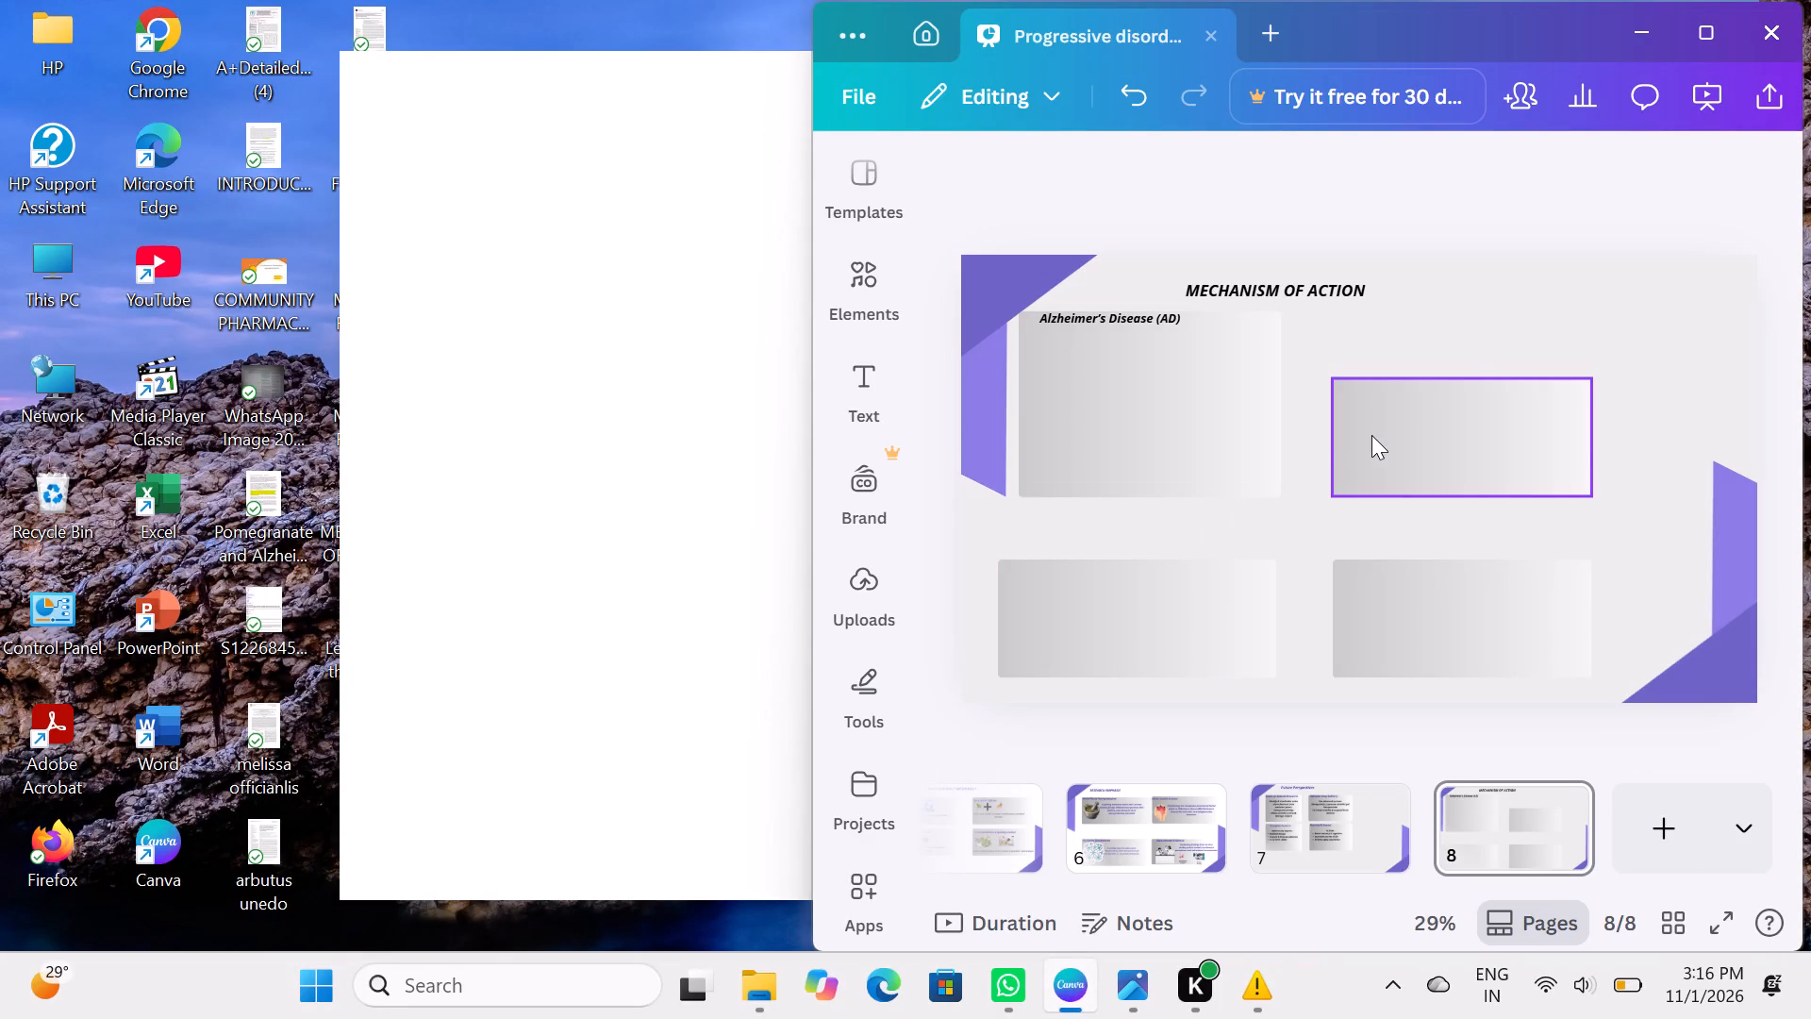
drag(1454, 369, 1465, 332)
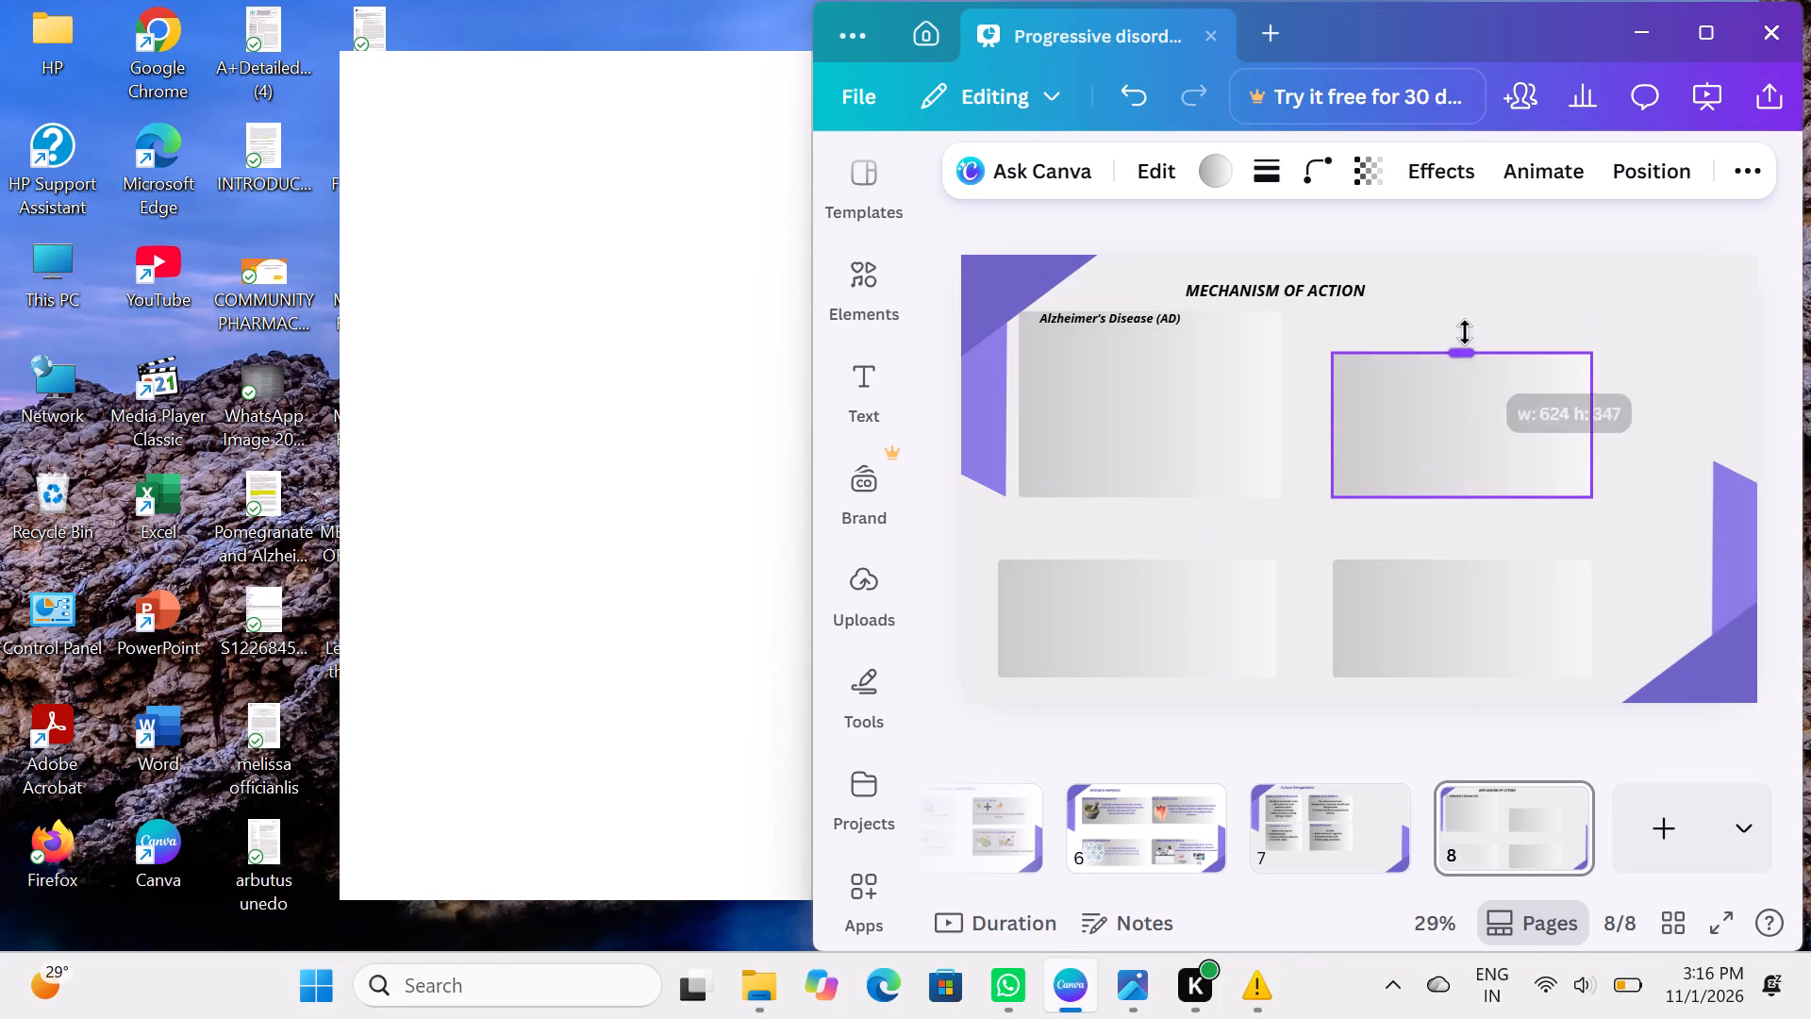
drag(1465, 332, 1467, 293)
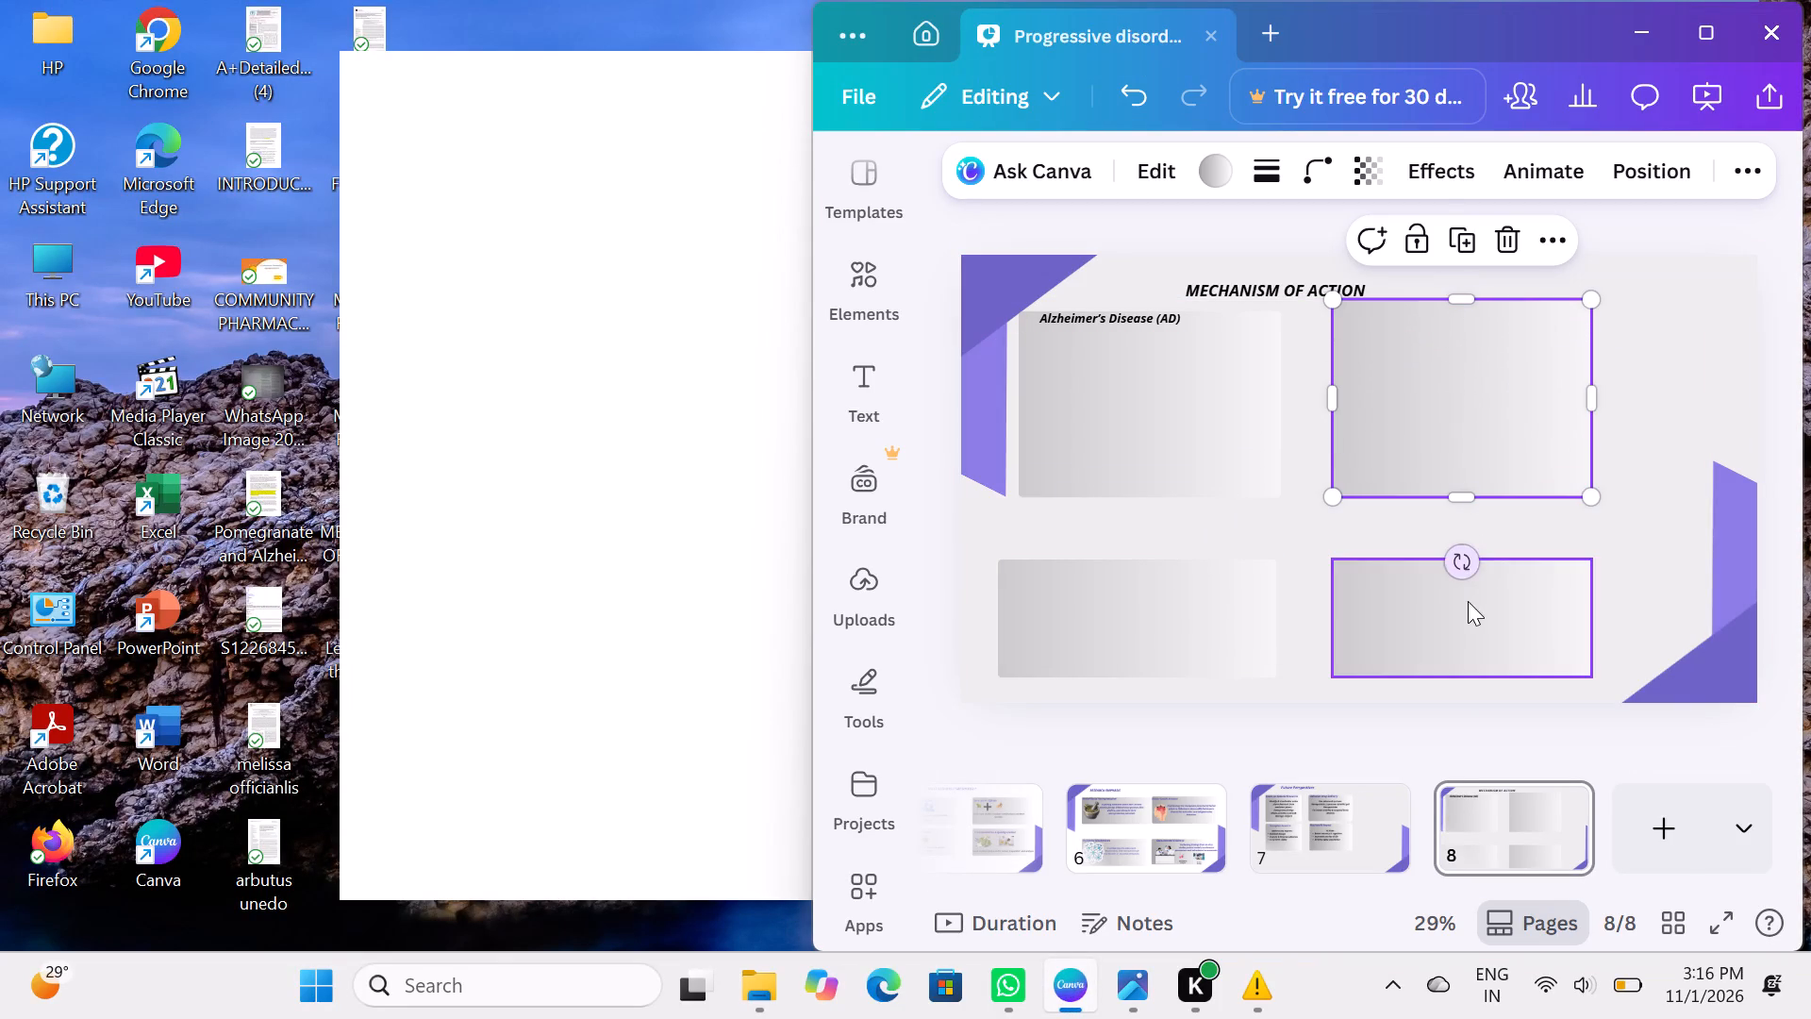
Extend both lower gradient panels upward to matching top edges, just below the upper row of panels.
click(1163, 564)
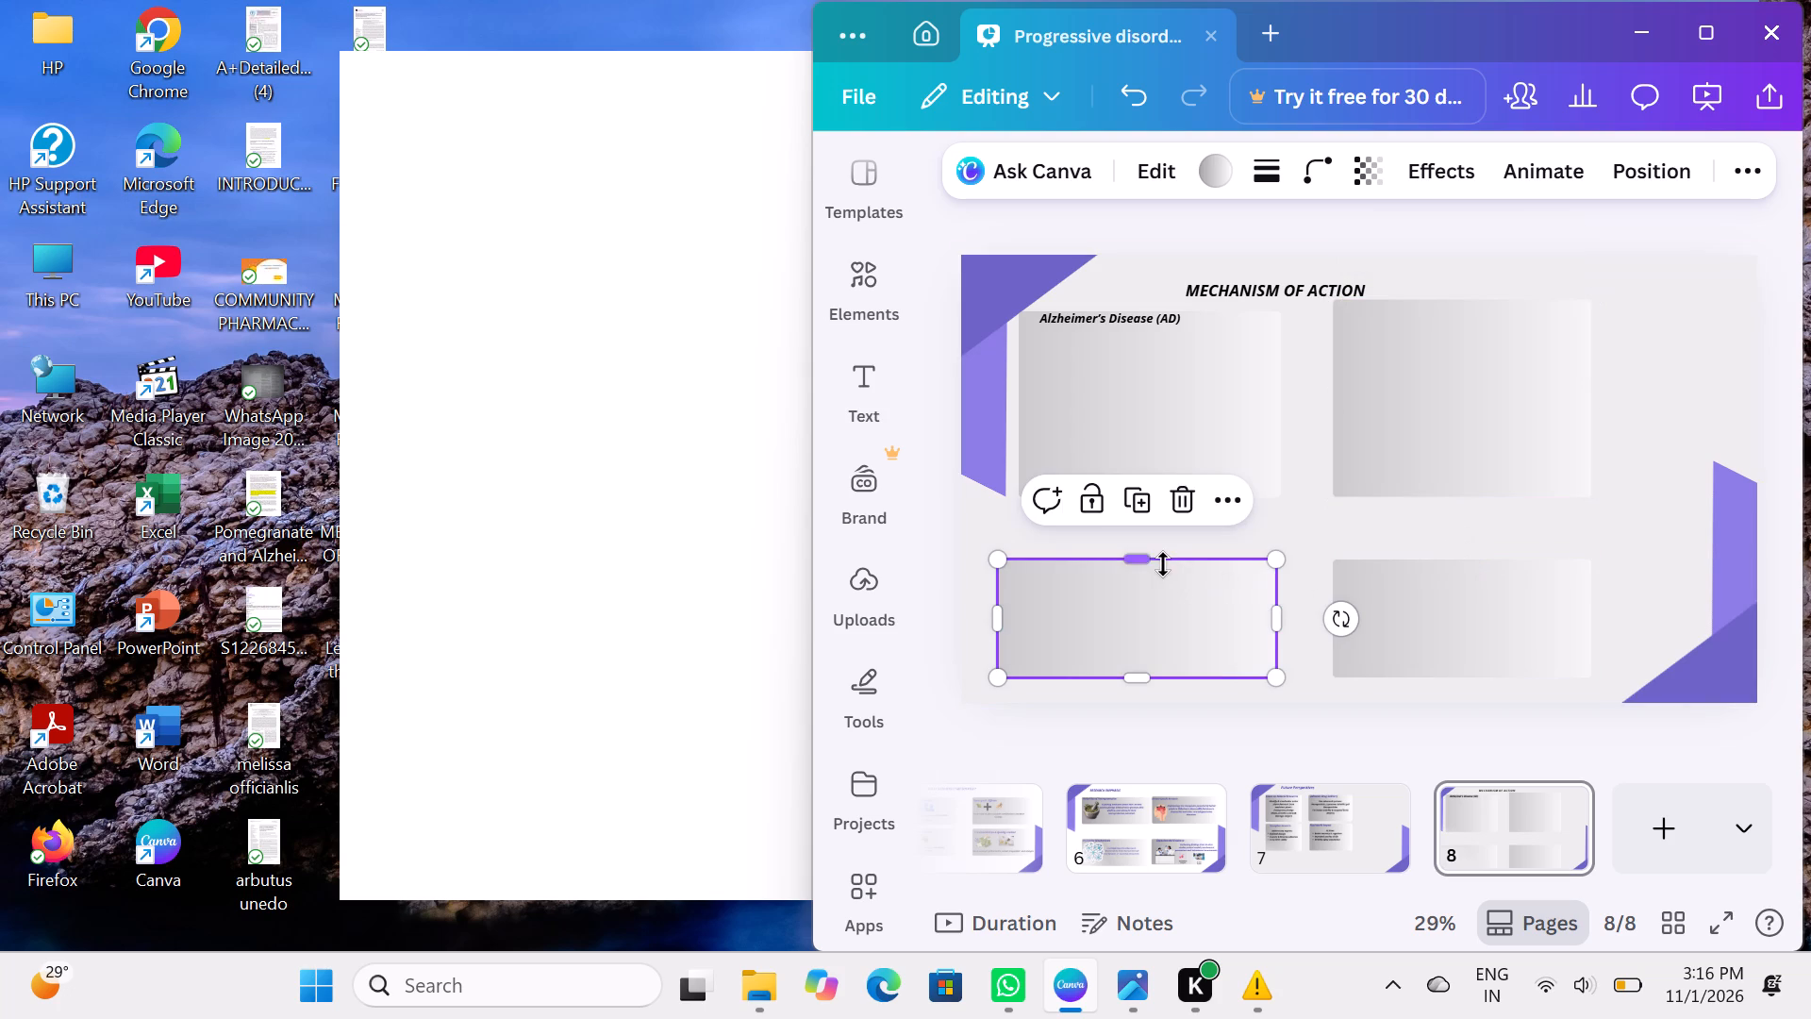
drag(1145, 560, 1163, 530)
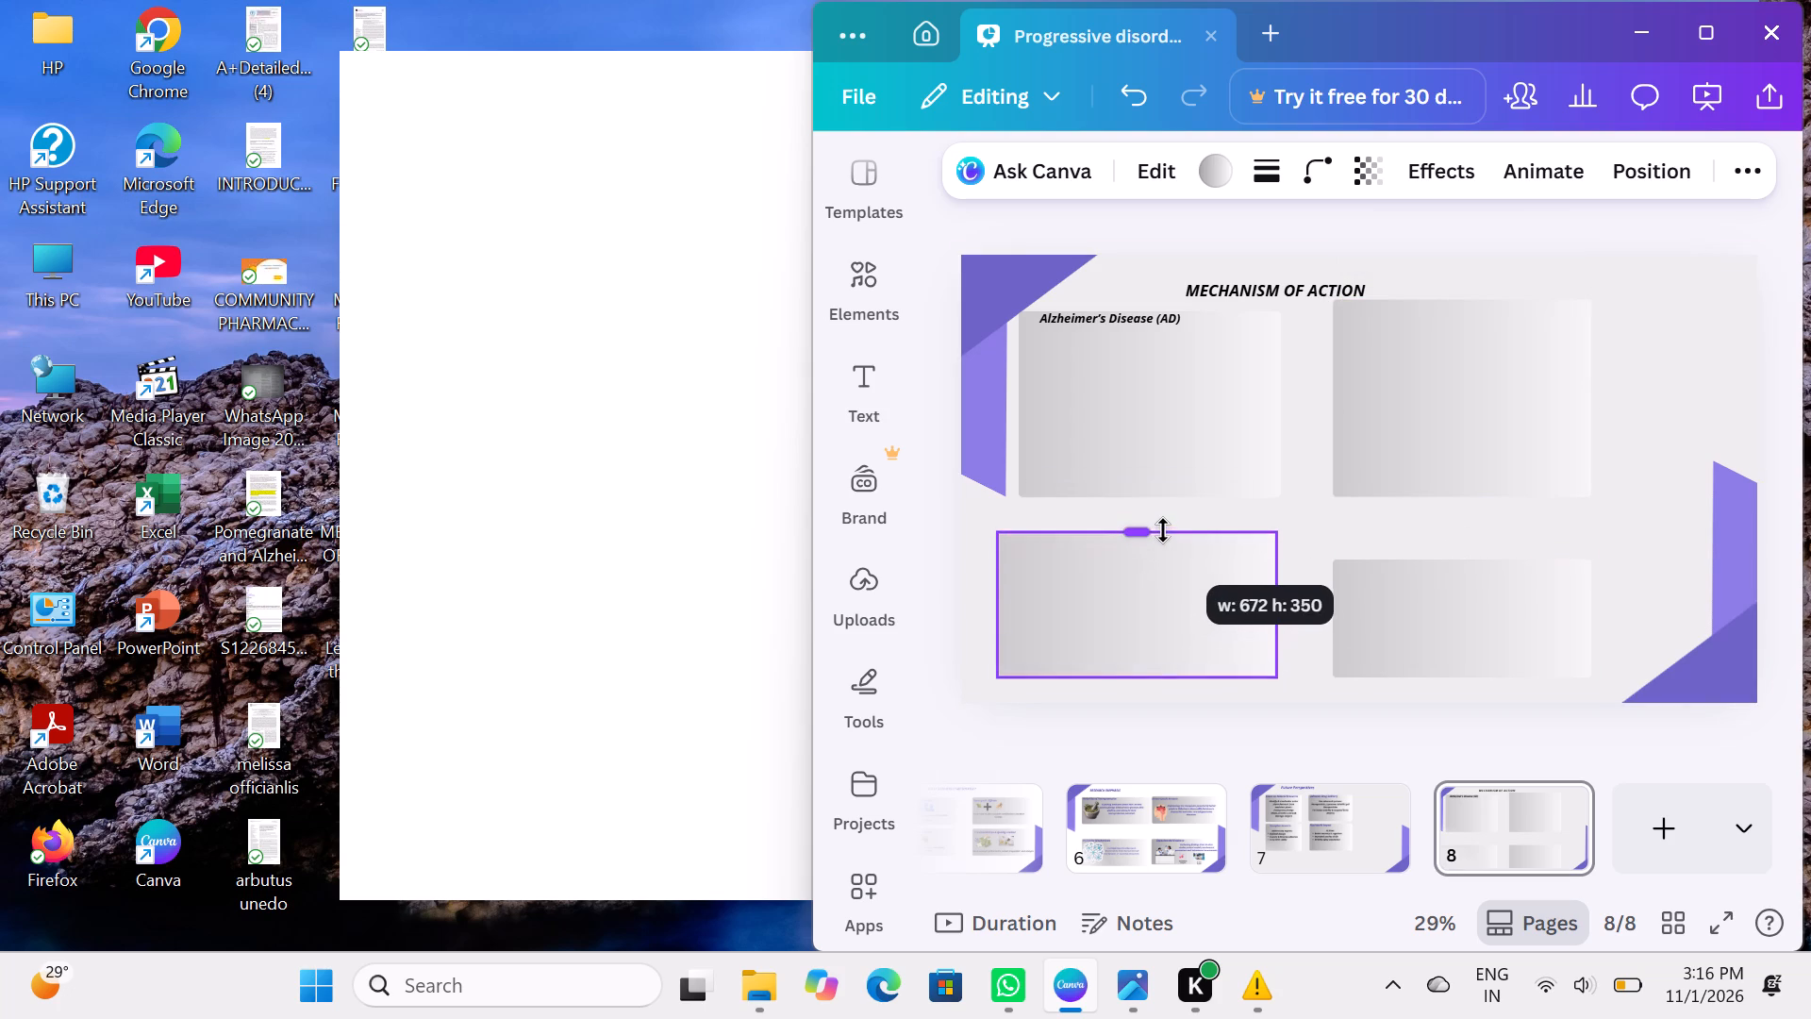
drag(1163, 530, 1165, 528)
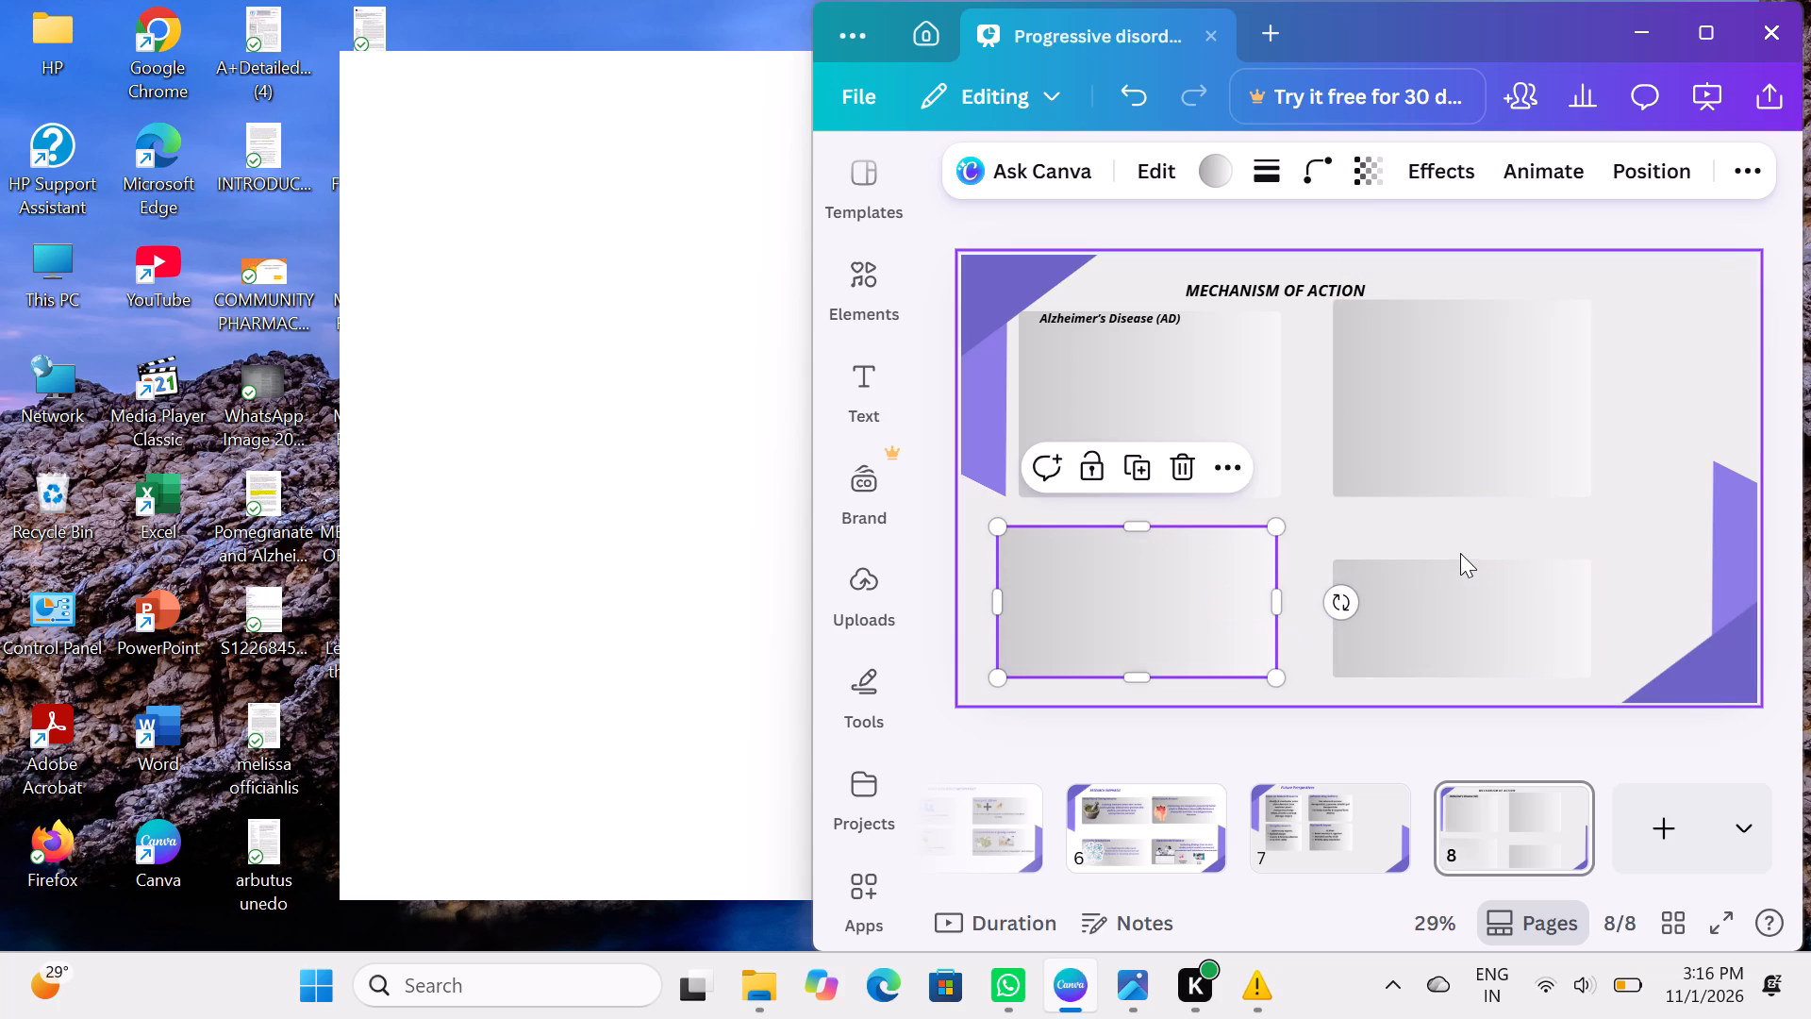
click(1462, 572)
drag(1464, 550, 1467, 520)
click(1651, 417)
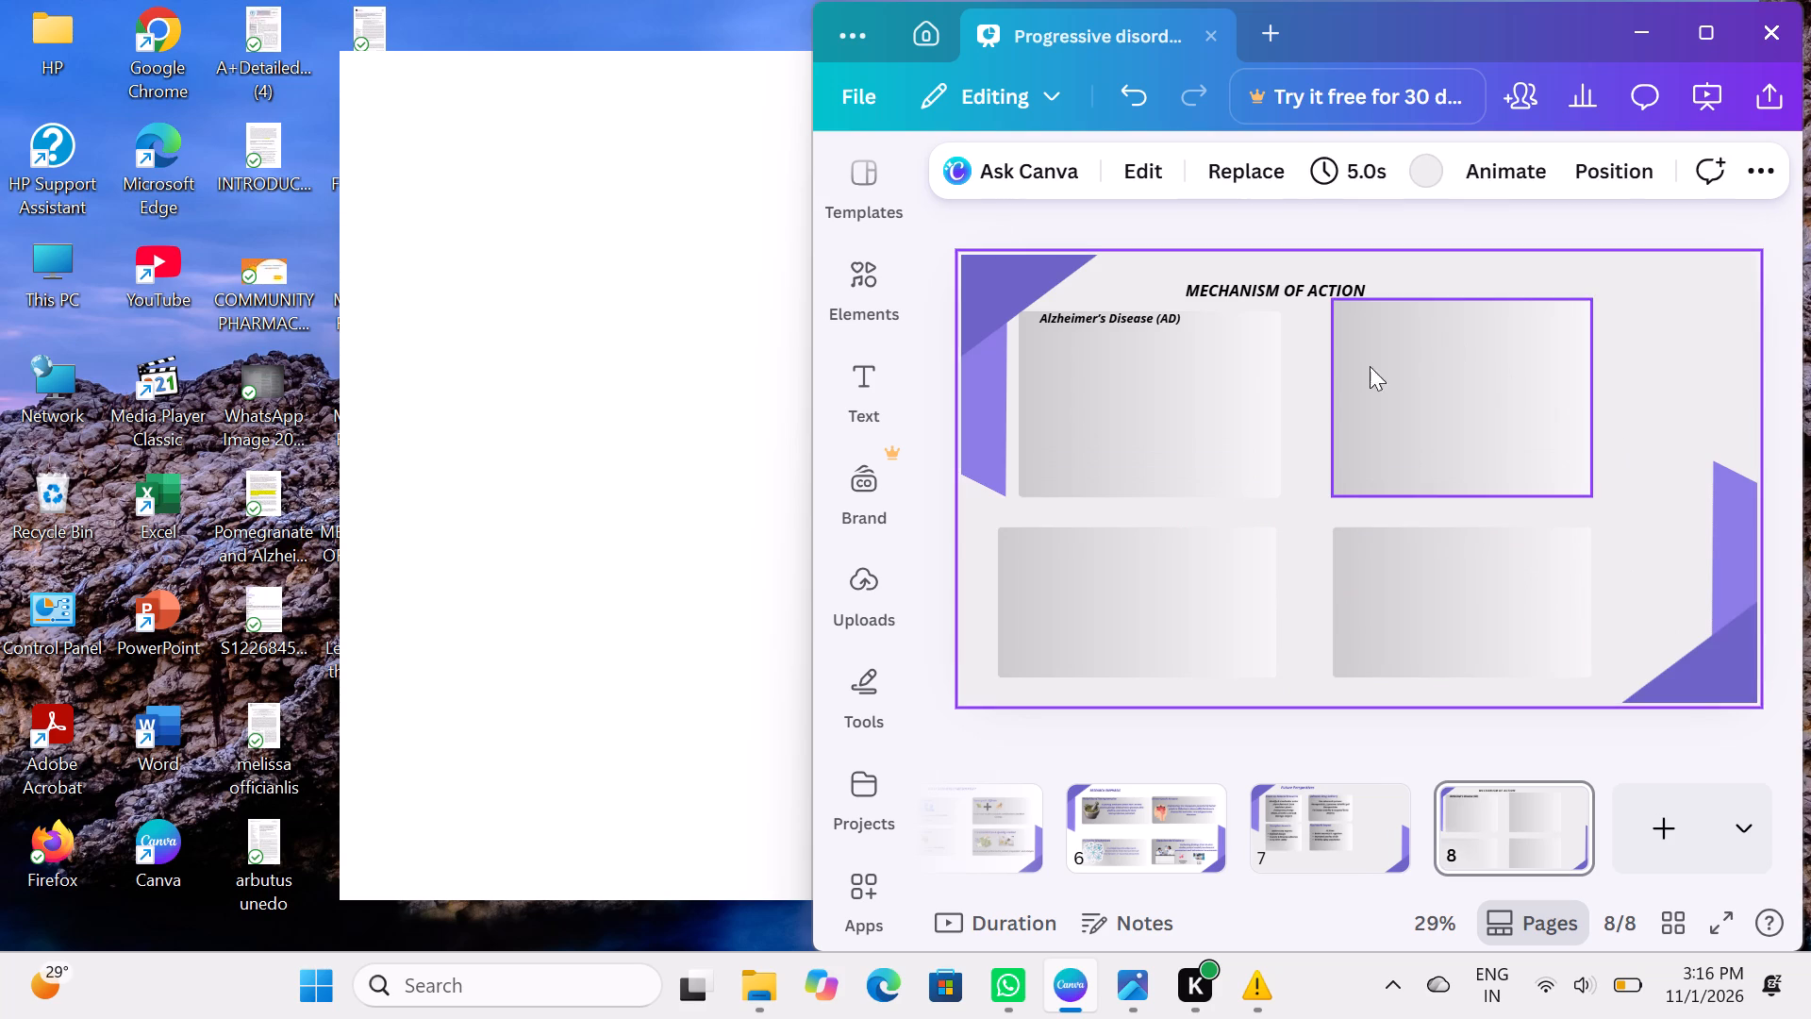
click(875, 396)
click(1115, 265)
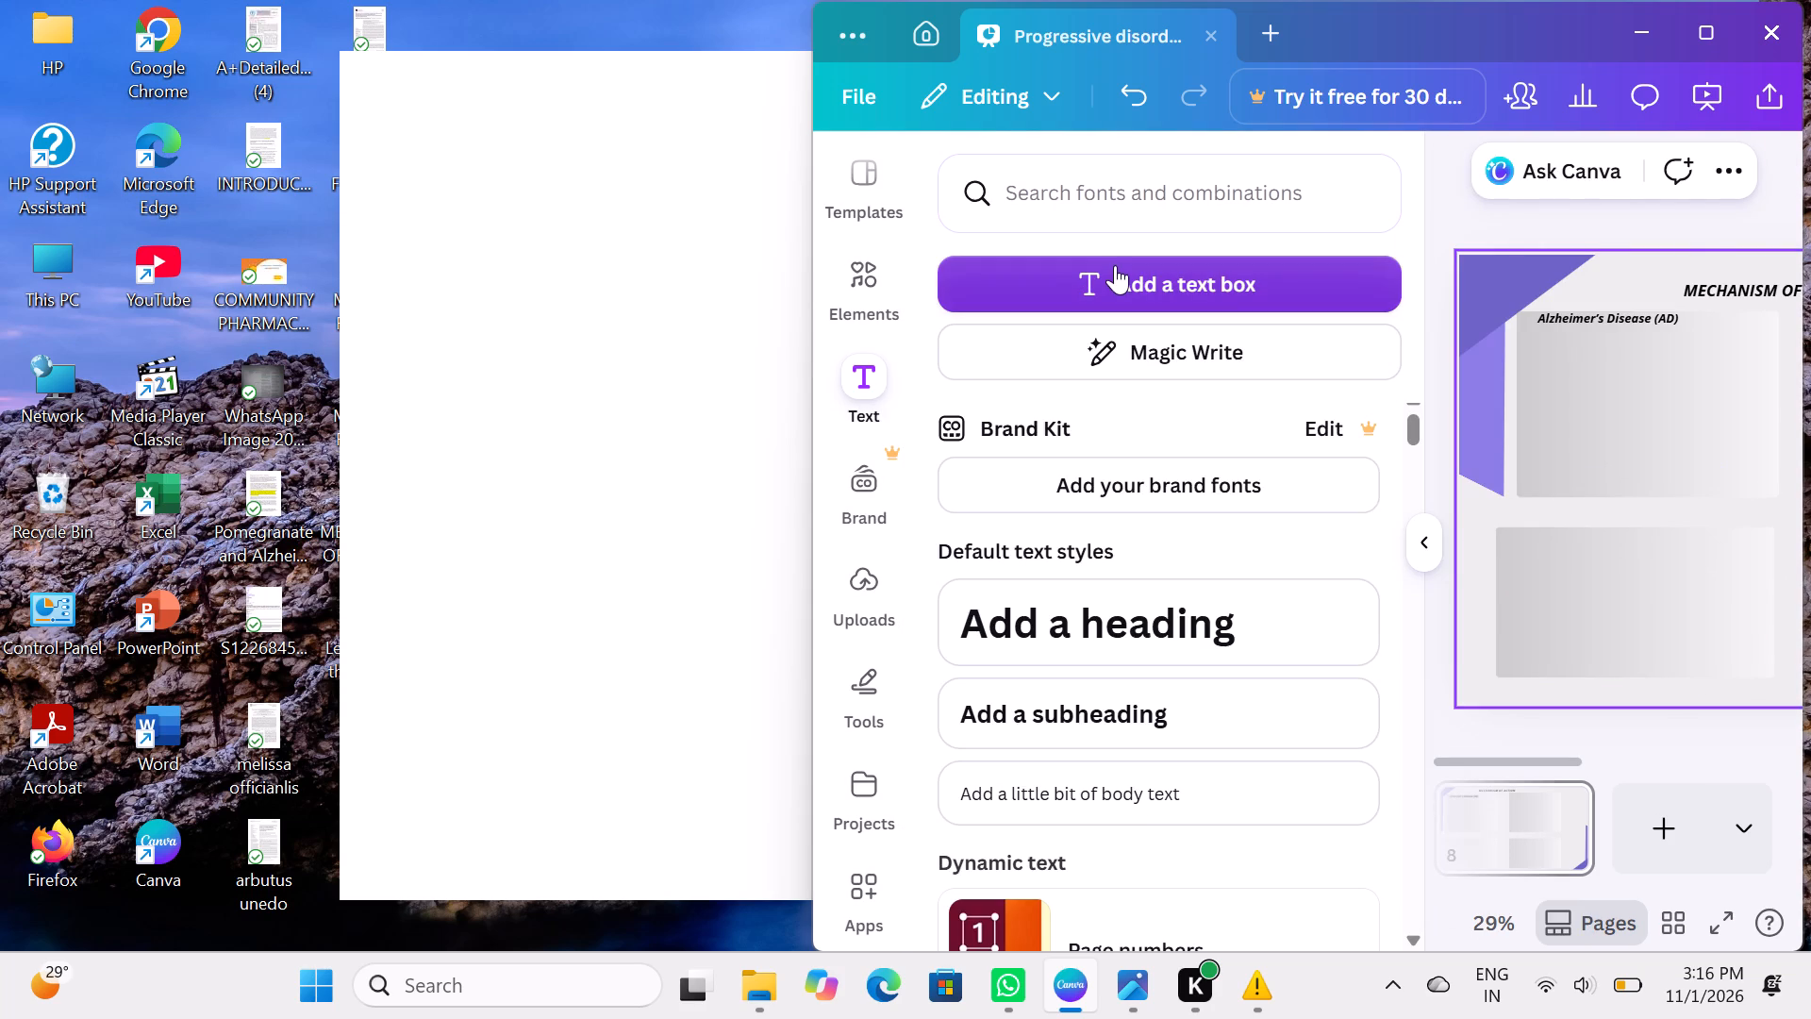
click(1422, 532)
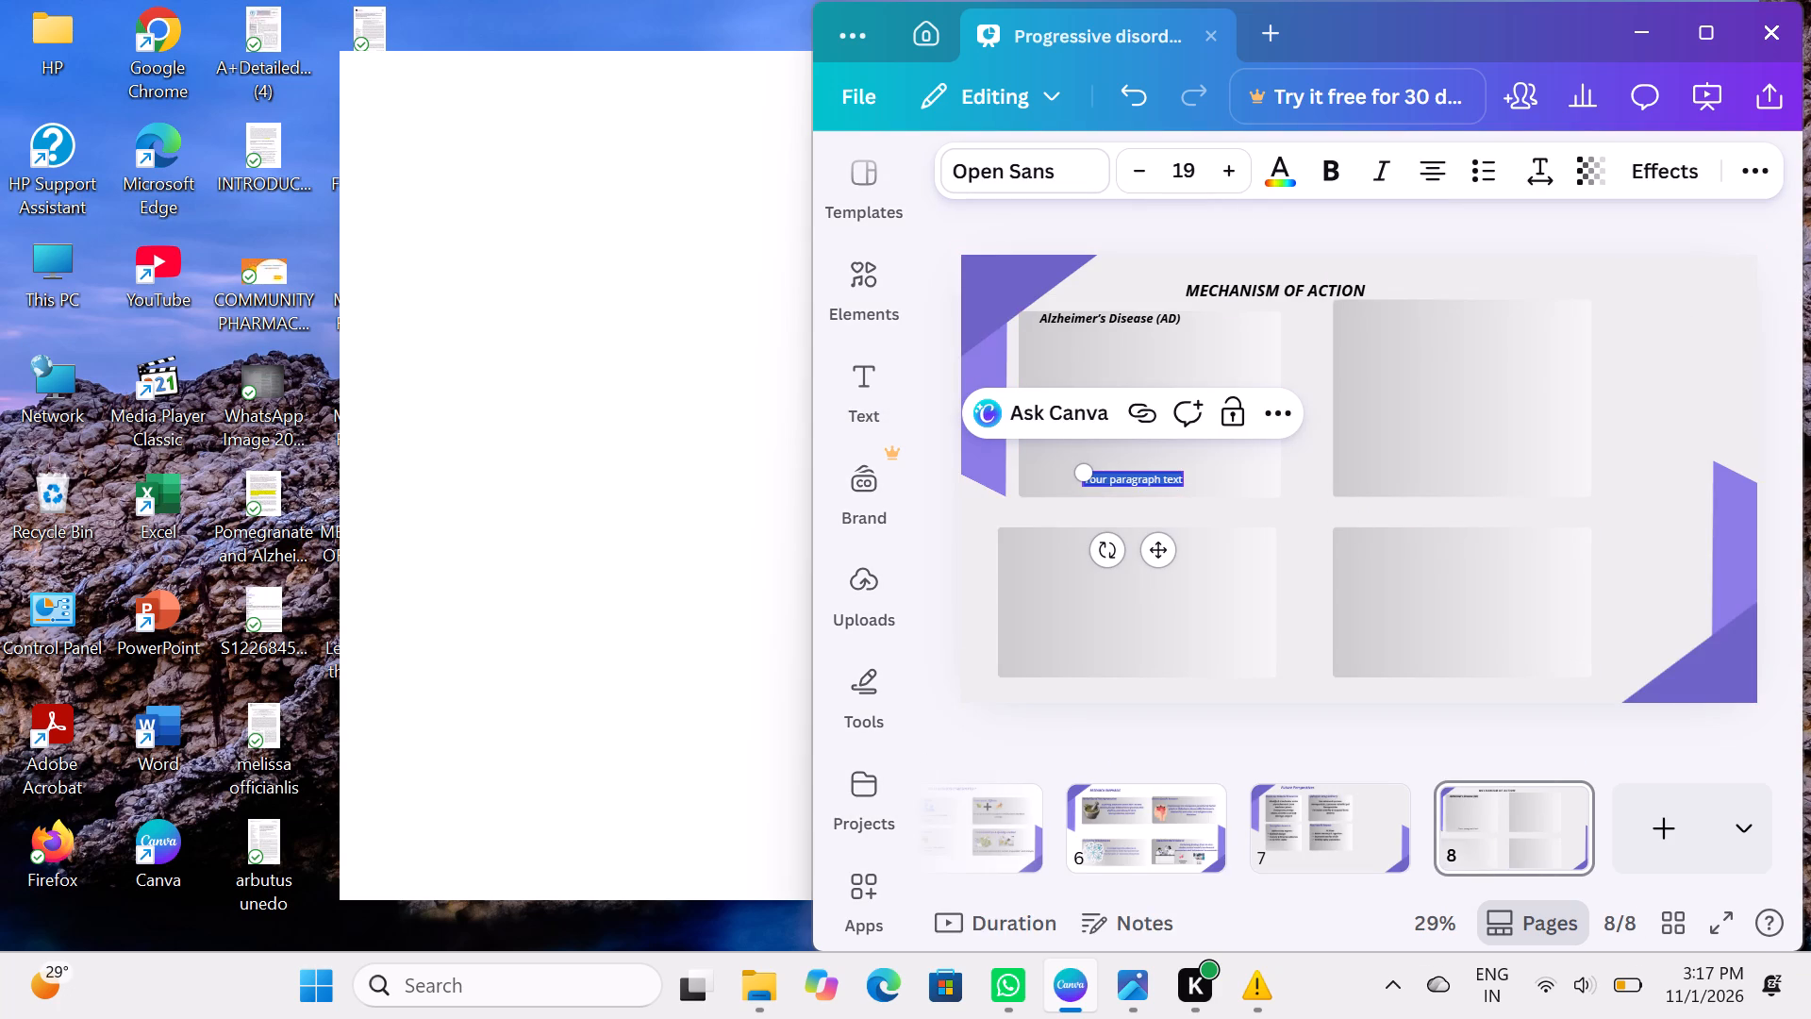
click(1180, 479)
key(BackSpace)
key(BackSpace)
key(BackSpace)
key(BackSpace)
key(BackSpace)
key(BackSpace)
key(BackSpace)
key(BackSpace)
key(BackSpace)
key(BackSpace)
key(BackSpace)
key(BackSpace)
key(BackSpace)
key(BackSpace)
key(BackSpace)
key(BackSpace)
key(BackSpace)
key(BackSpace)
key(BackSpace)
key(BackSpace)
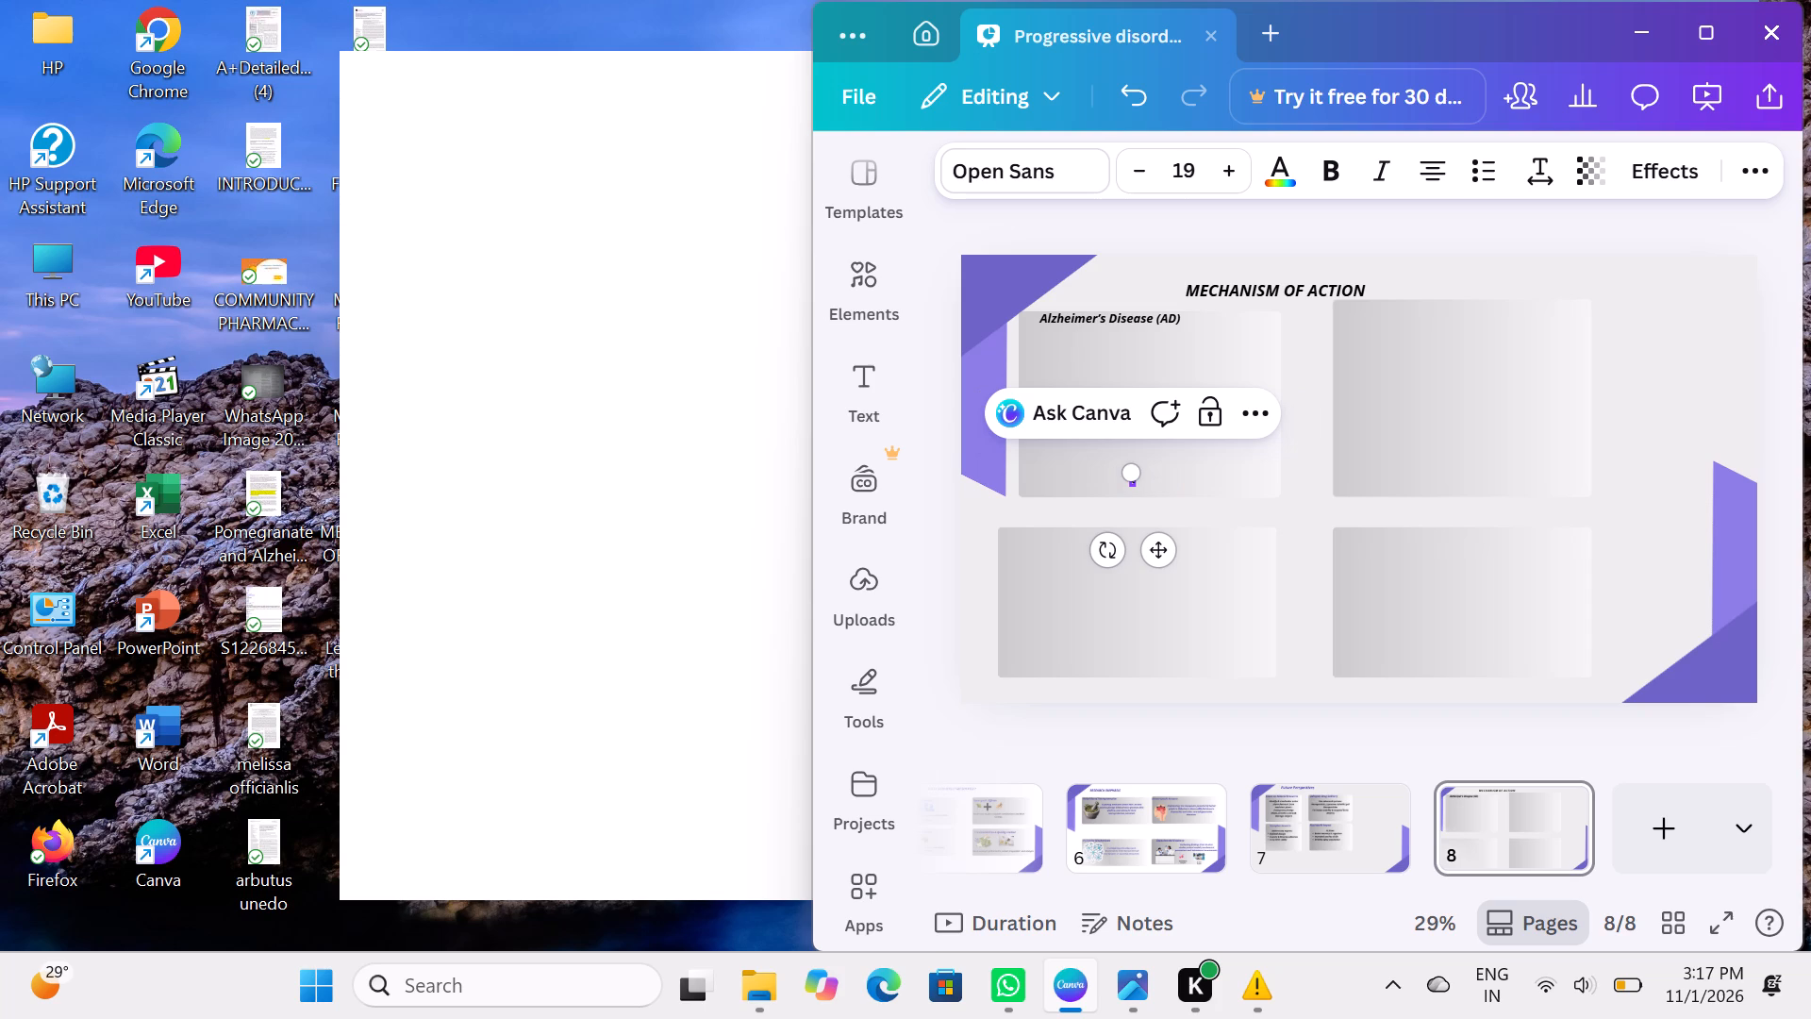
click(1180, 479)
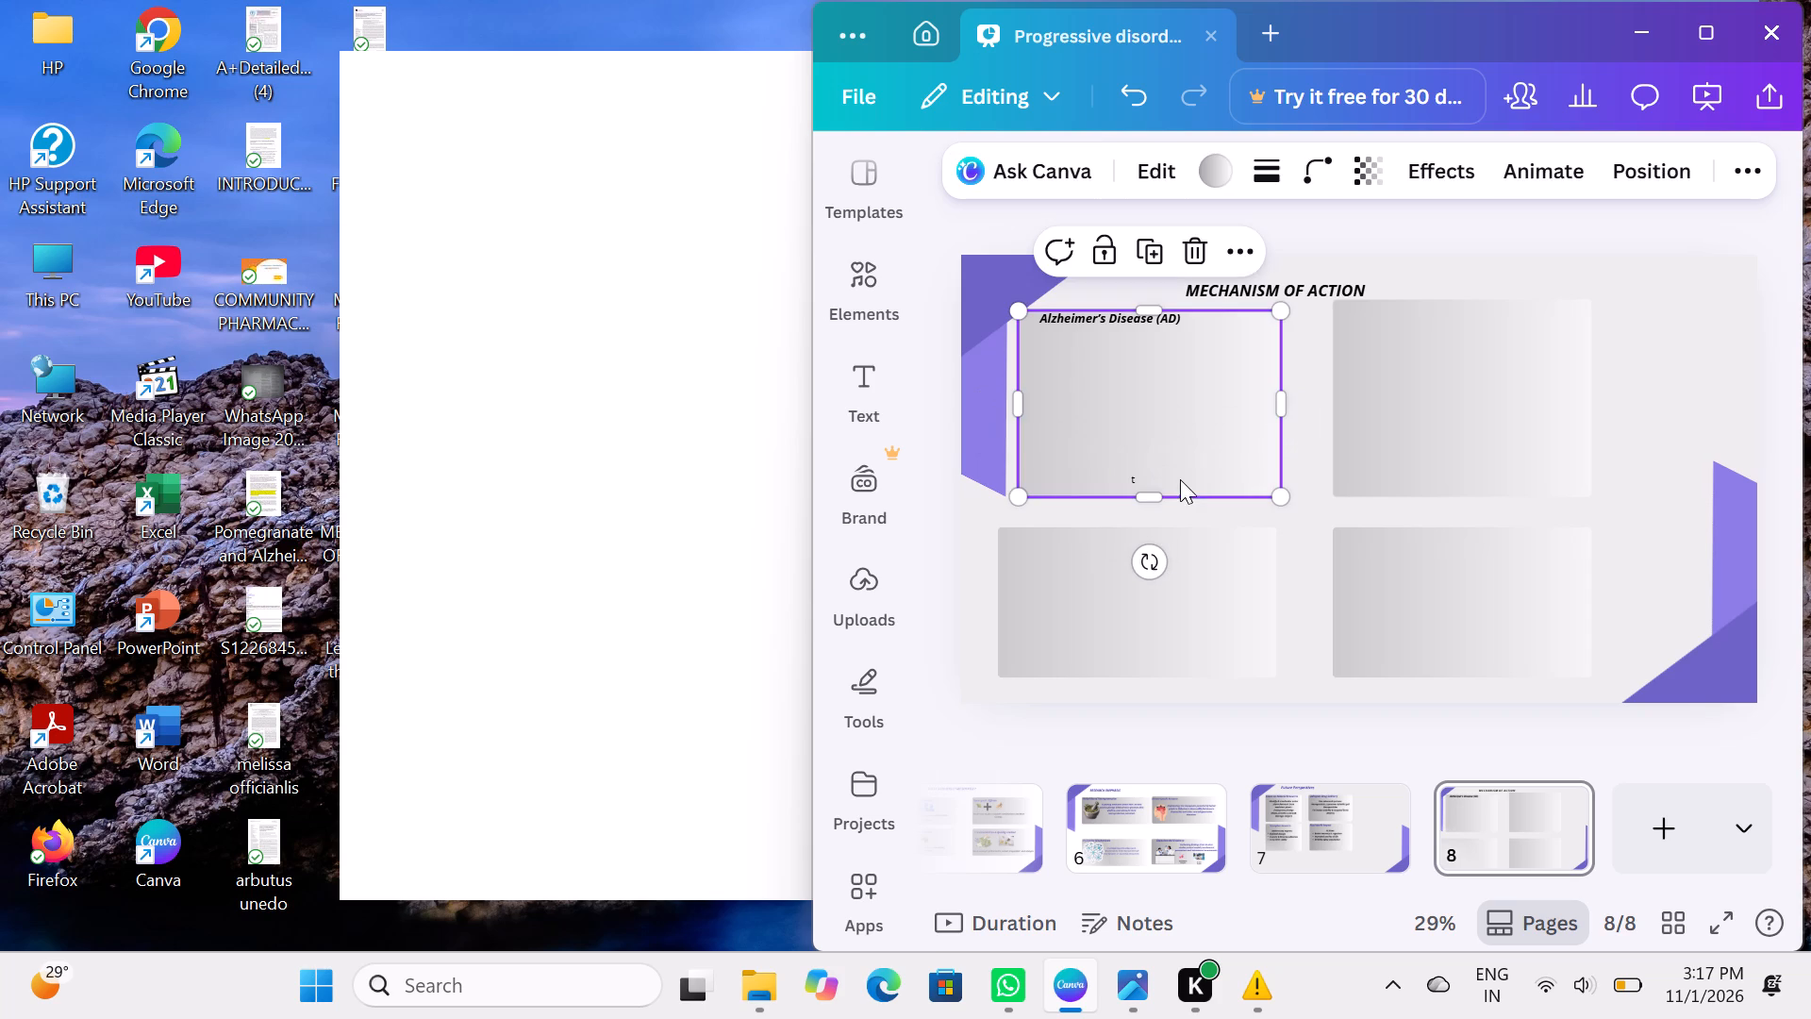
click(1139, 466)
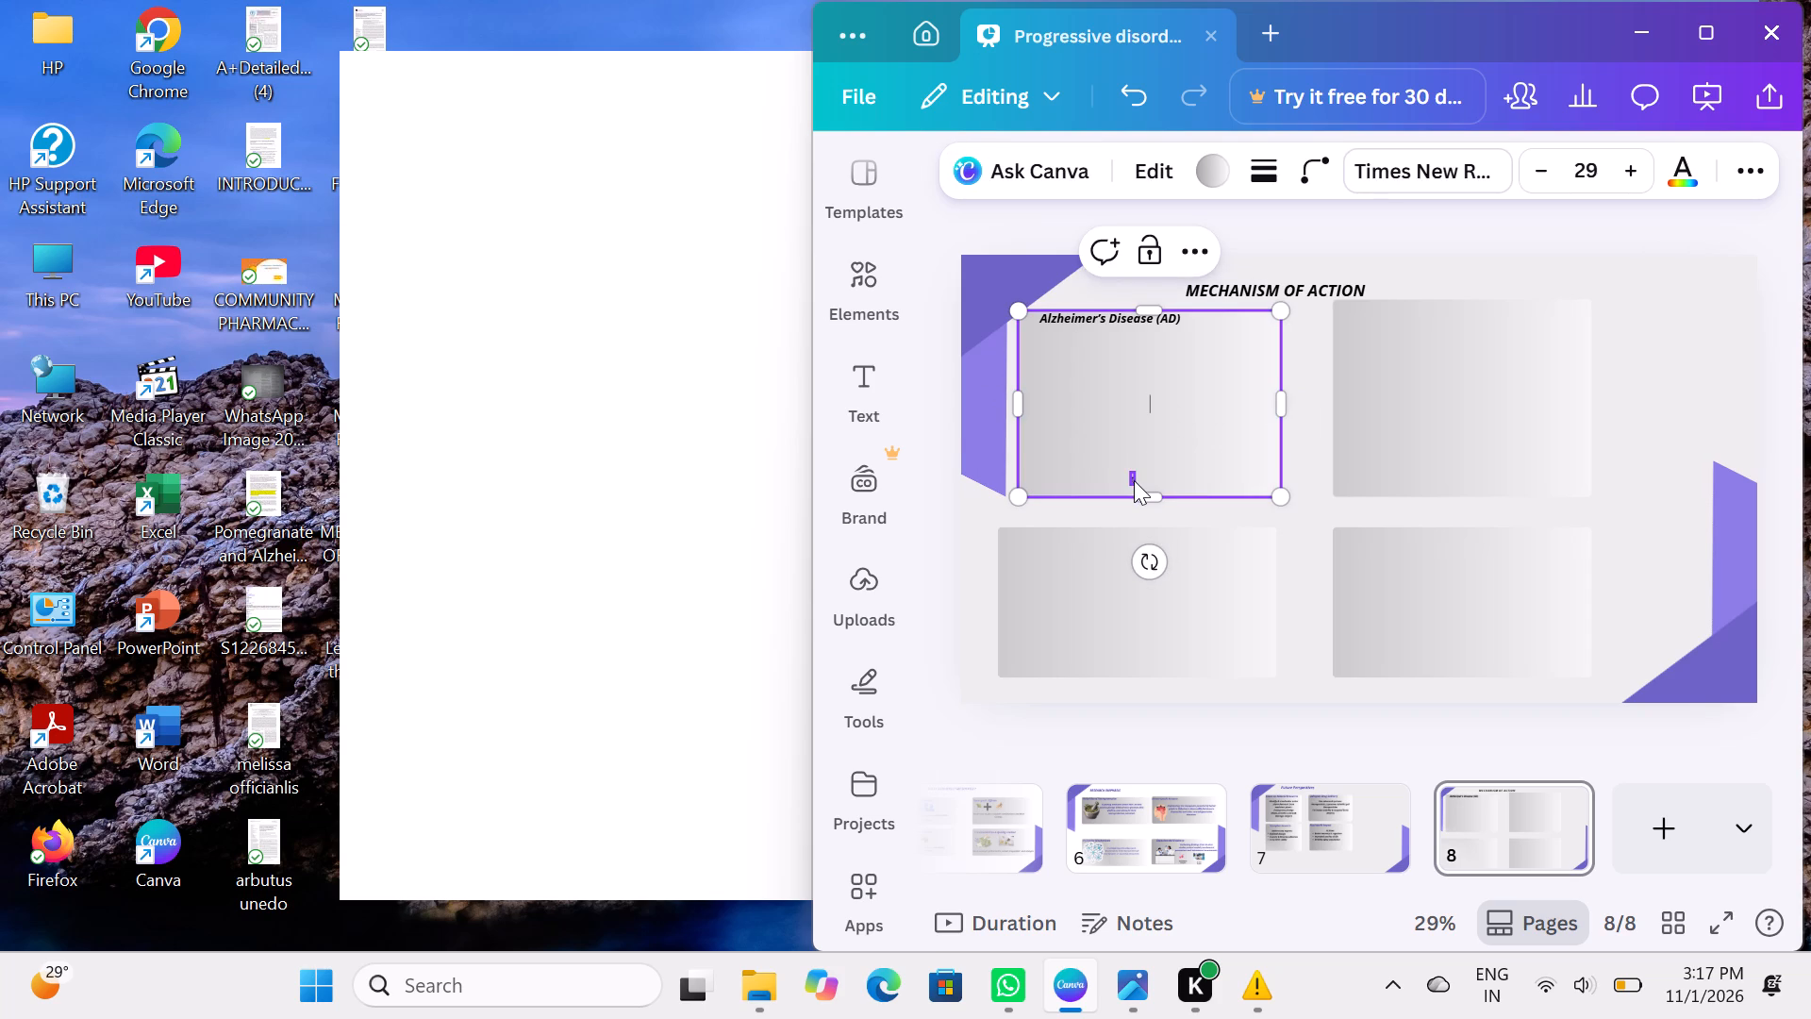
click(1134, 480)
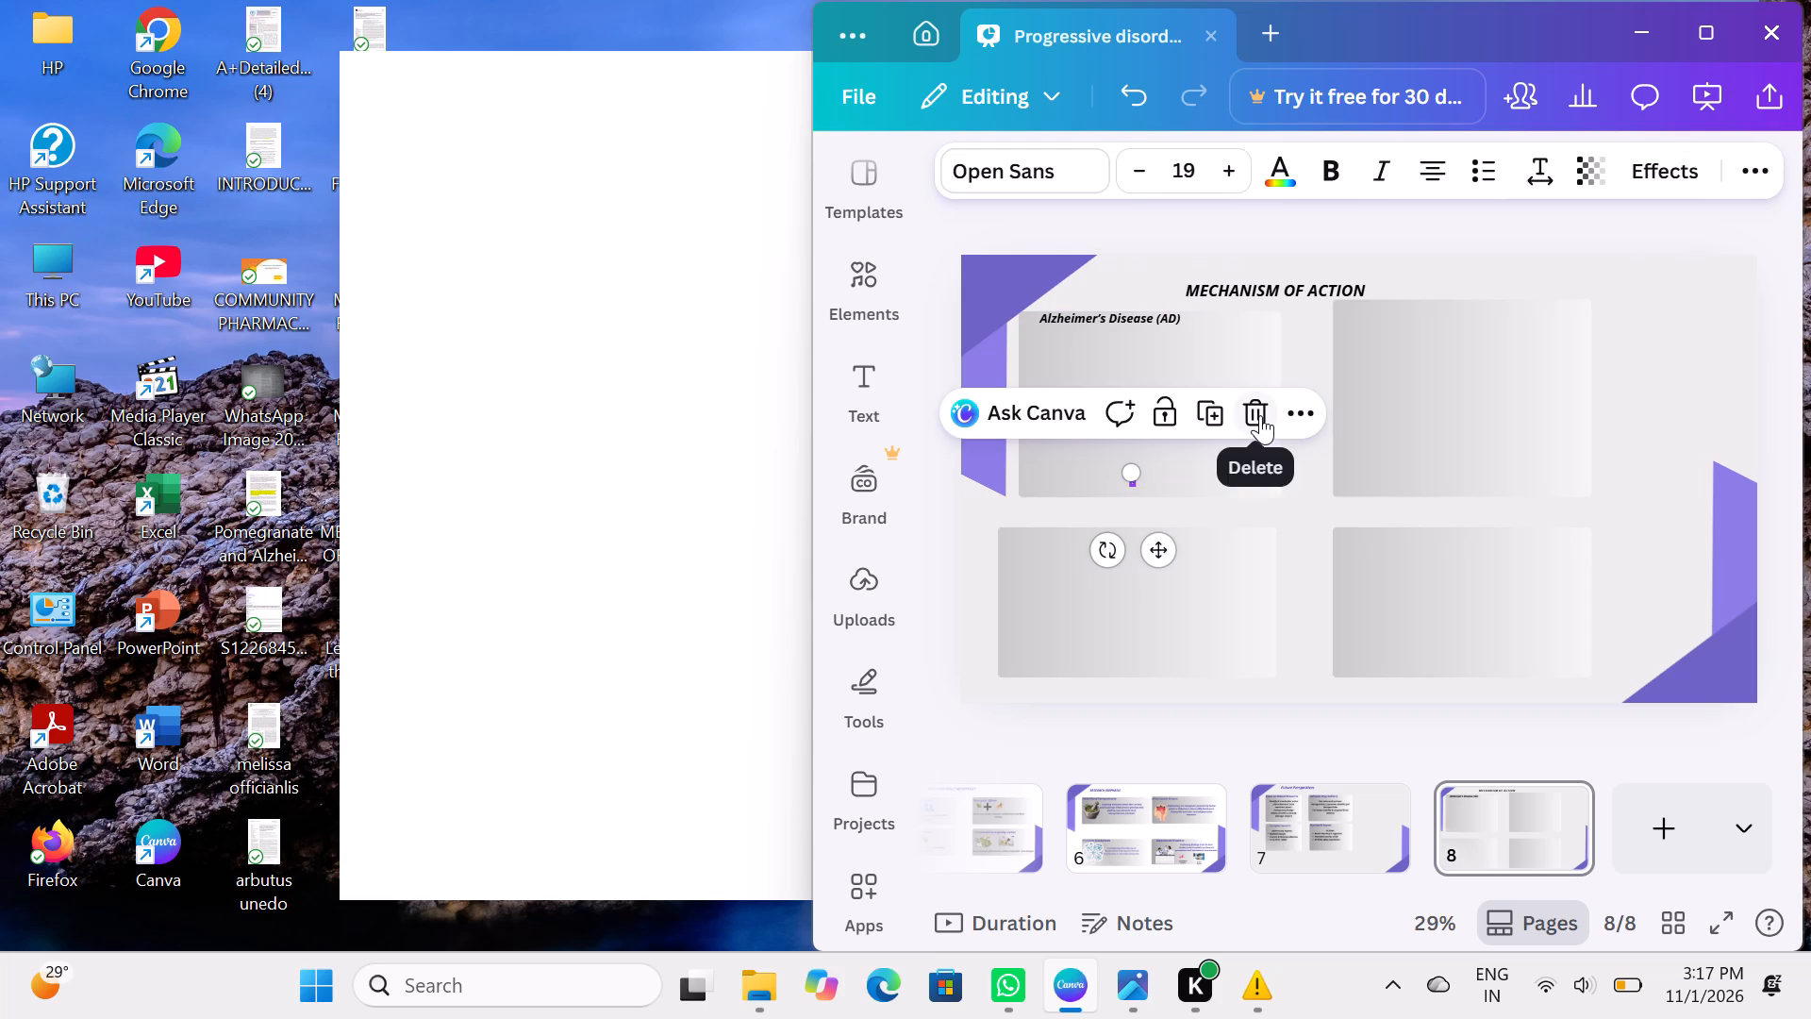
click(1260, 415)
Add a new text box to the slide and widen it across the lower part of the Alzheimer's panel.
click(838, 365)
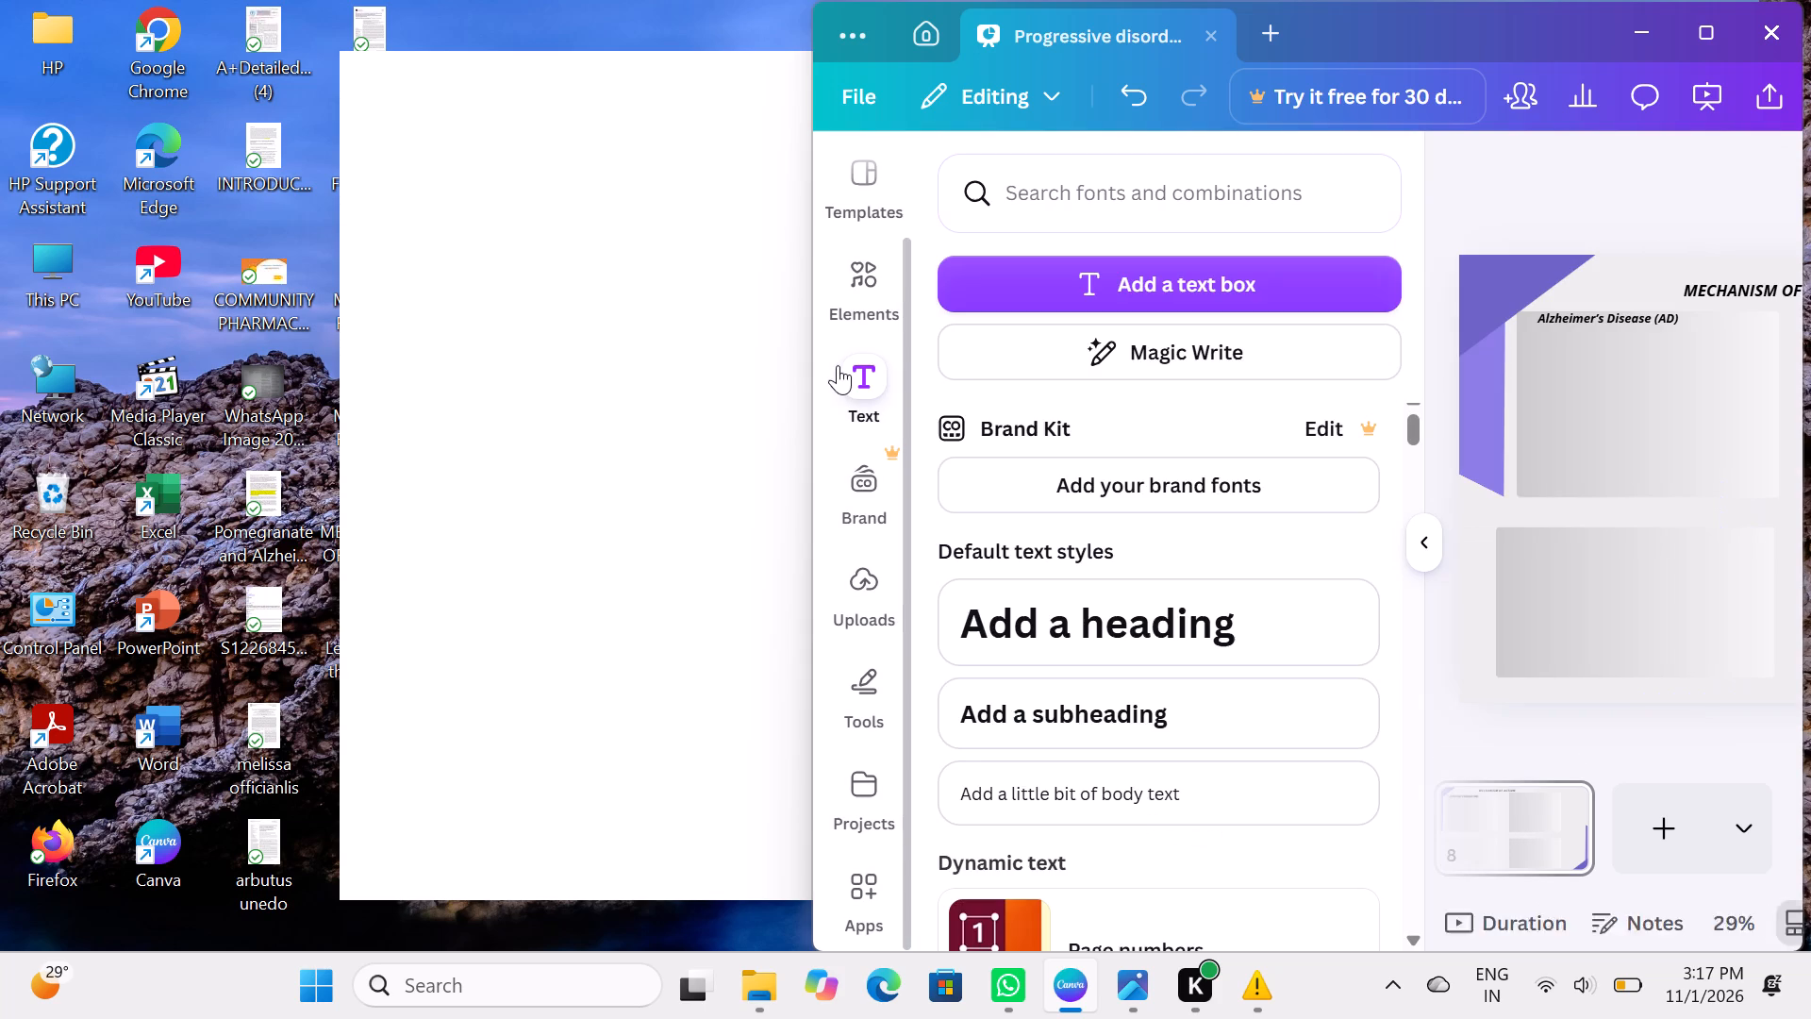
click(1112, 270)
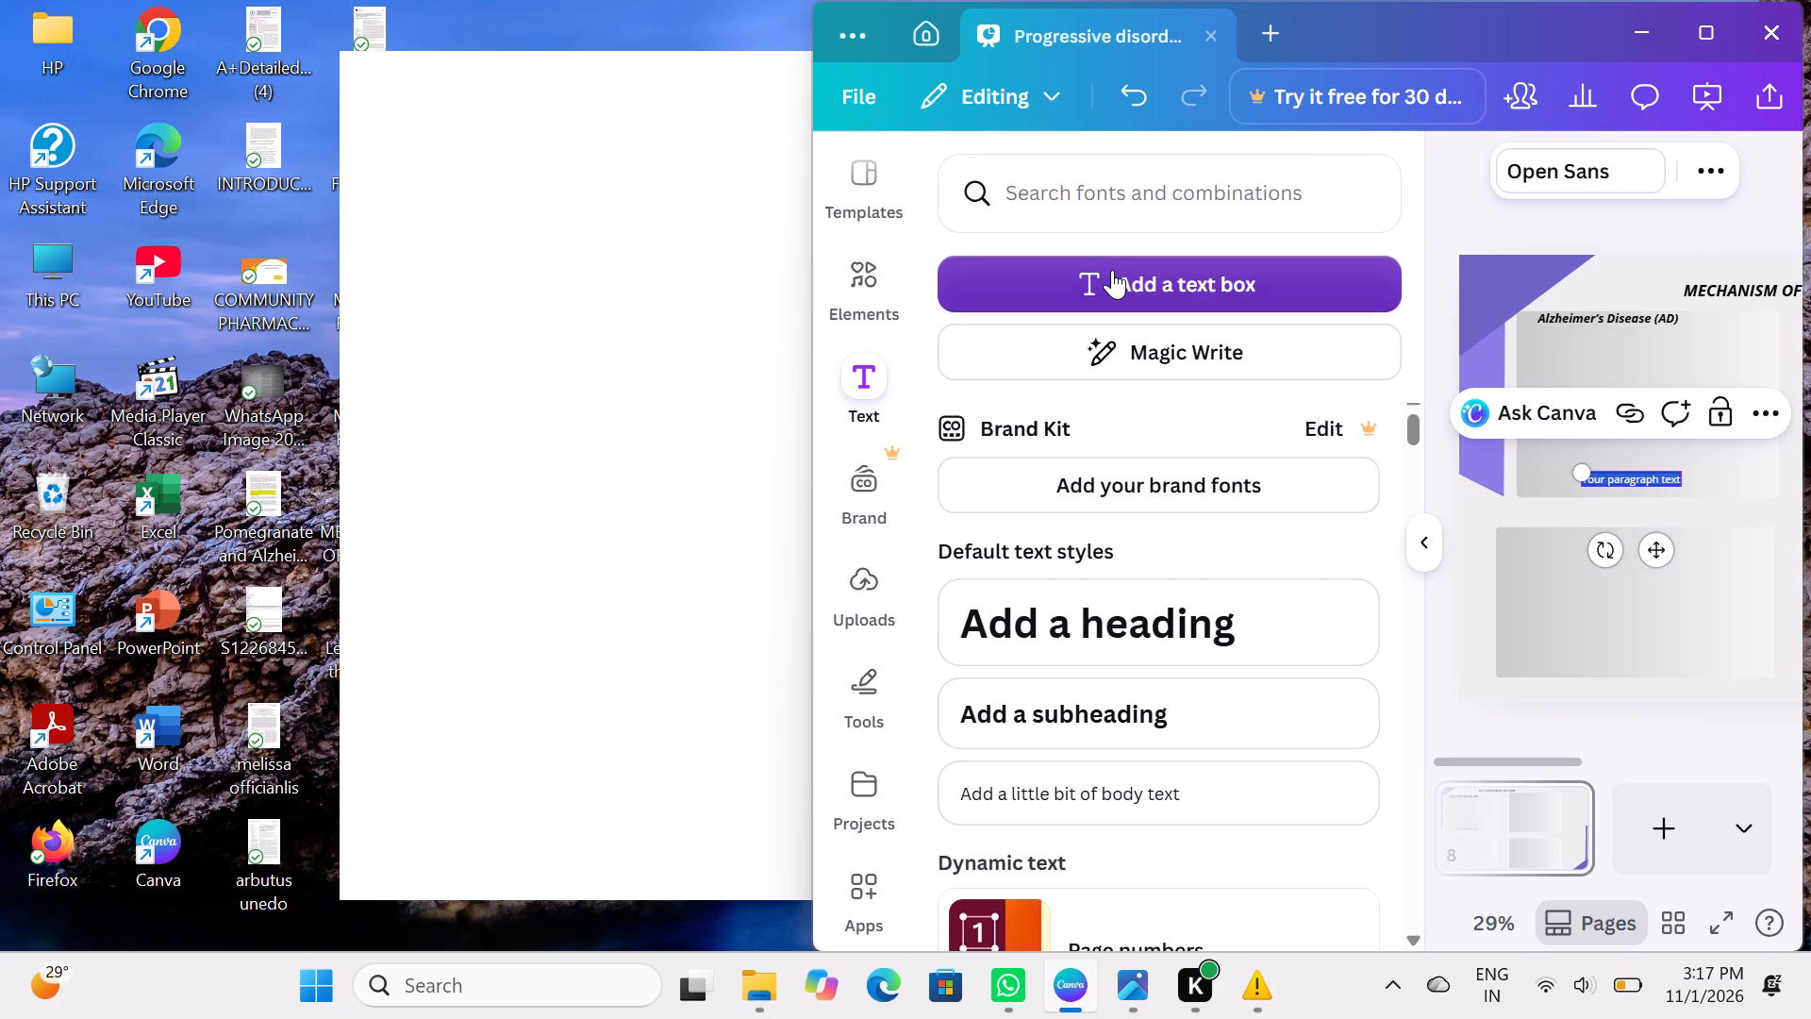
click(1422, 537)
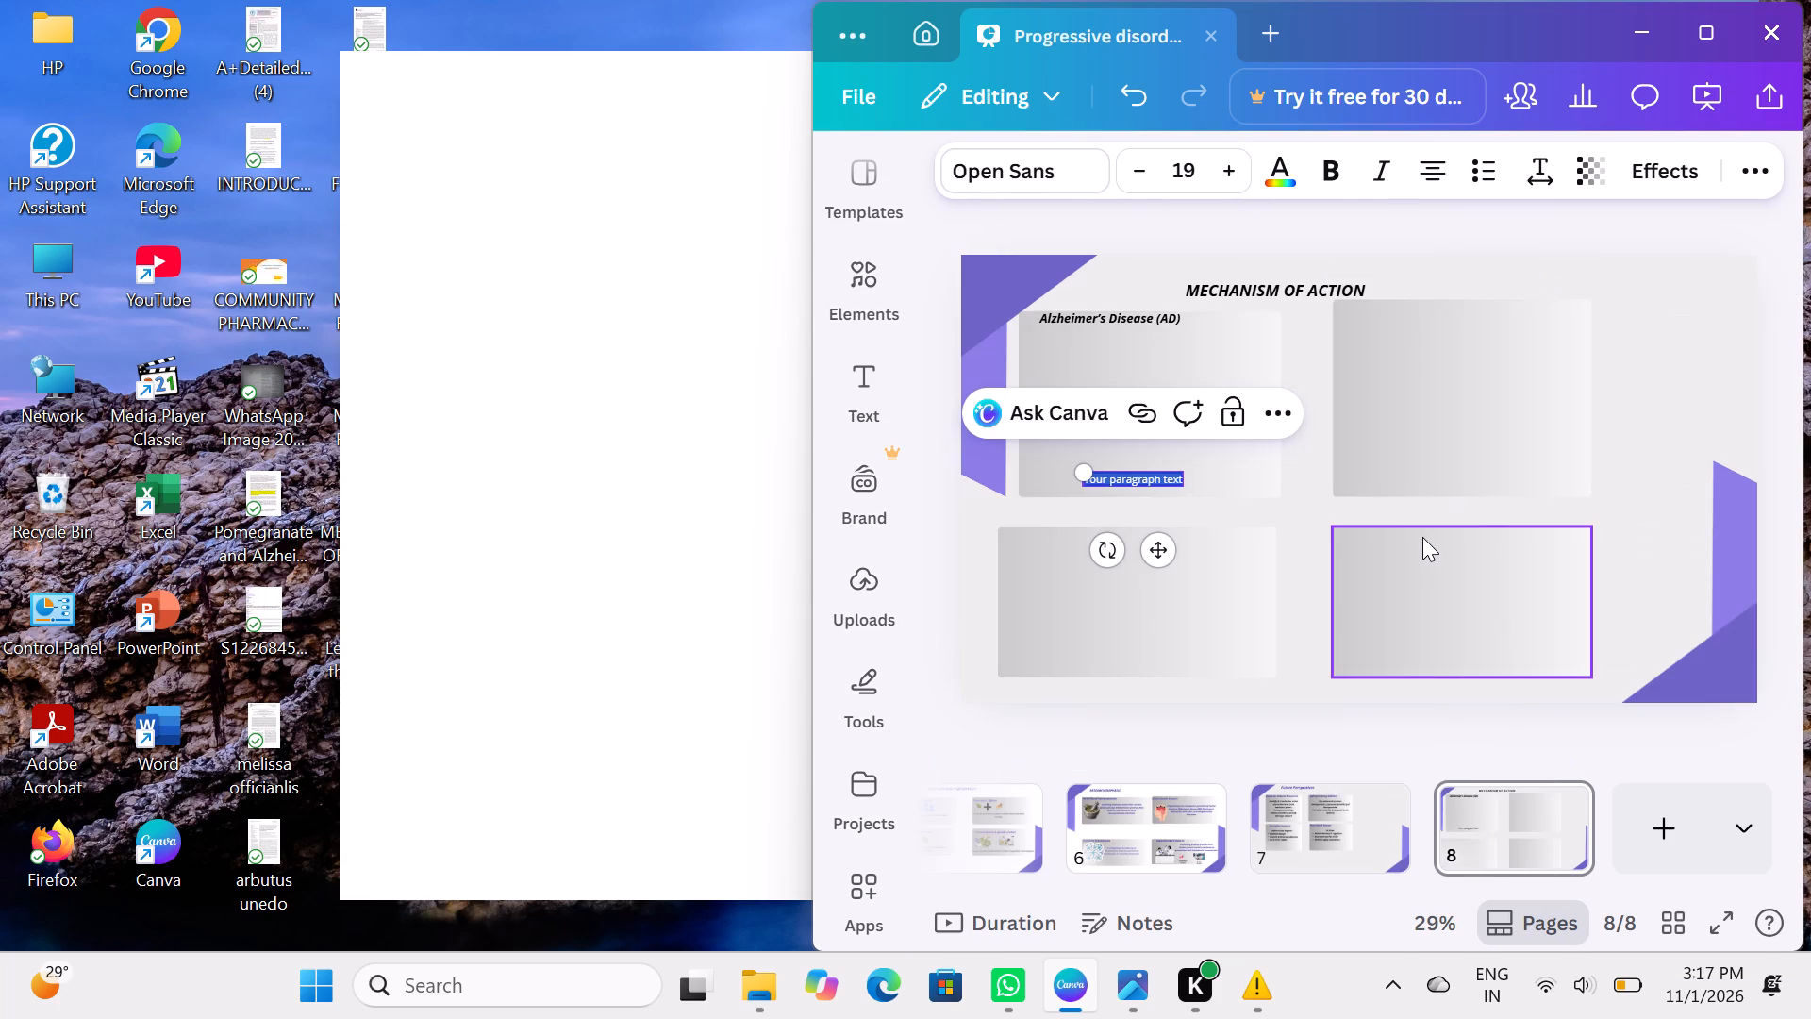
drag(1185, 476, 1243, 478)
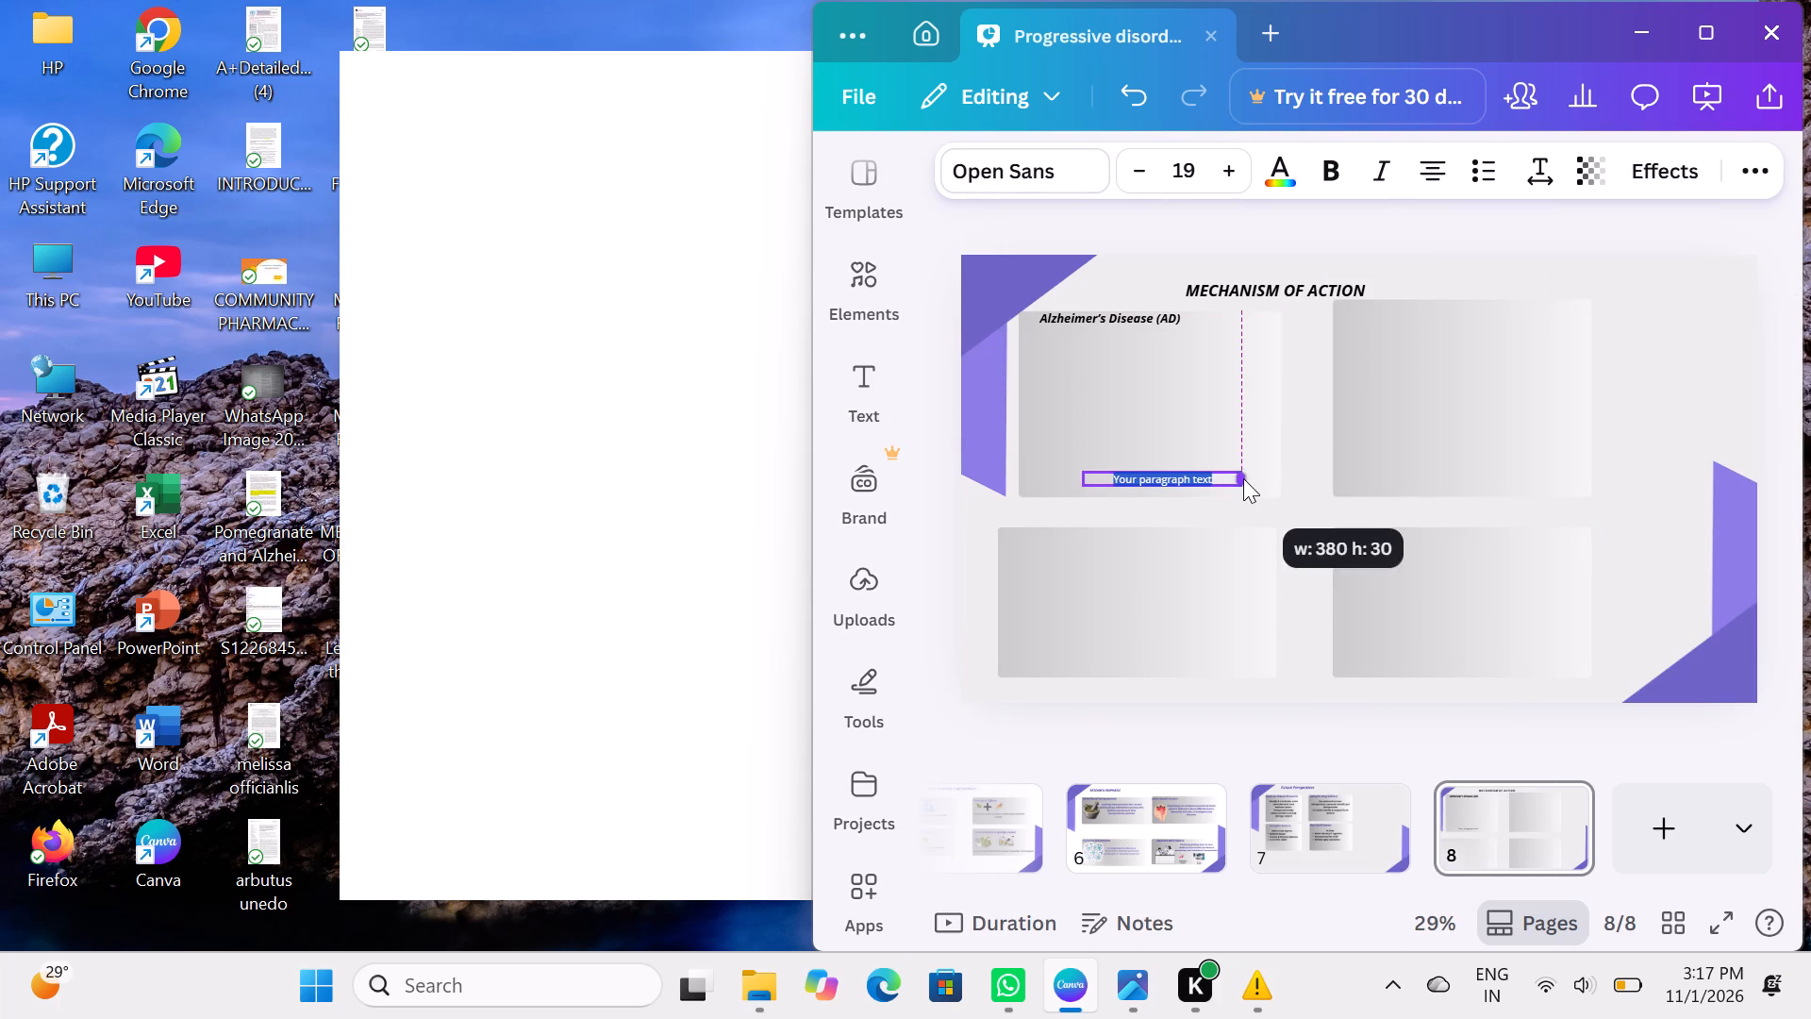
drag(1243, 478, 1261, 477)
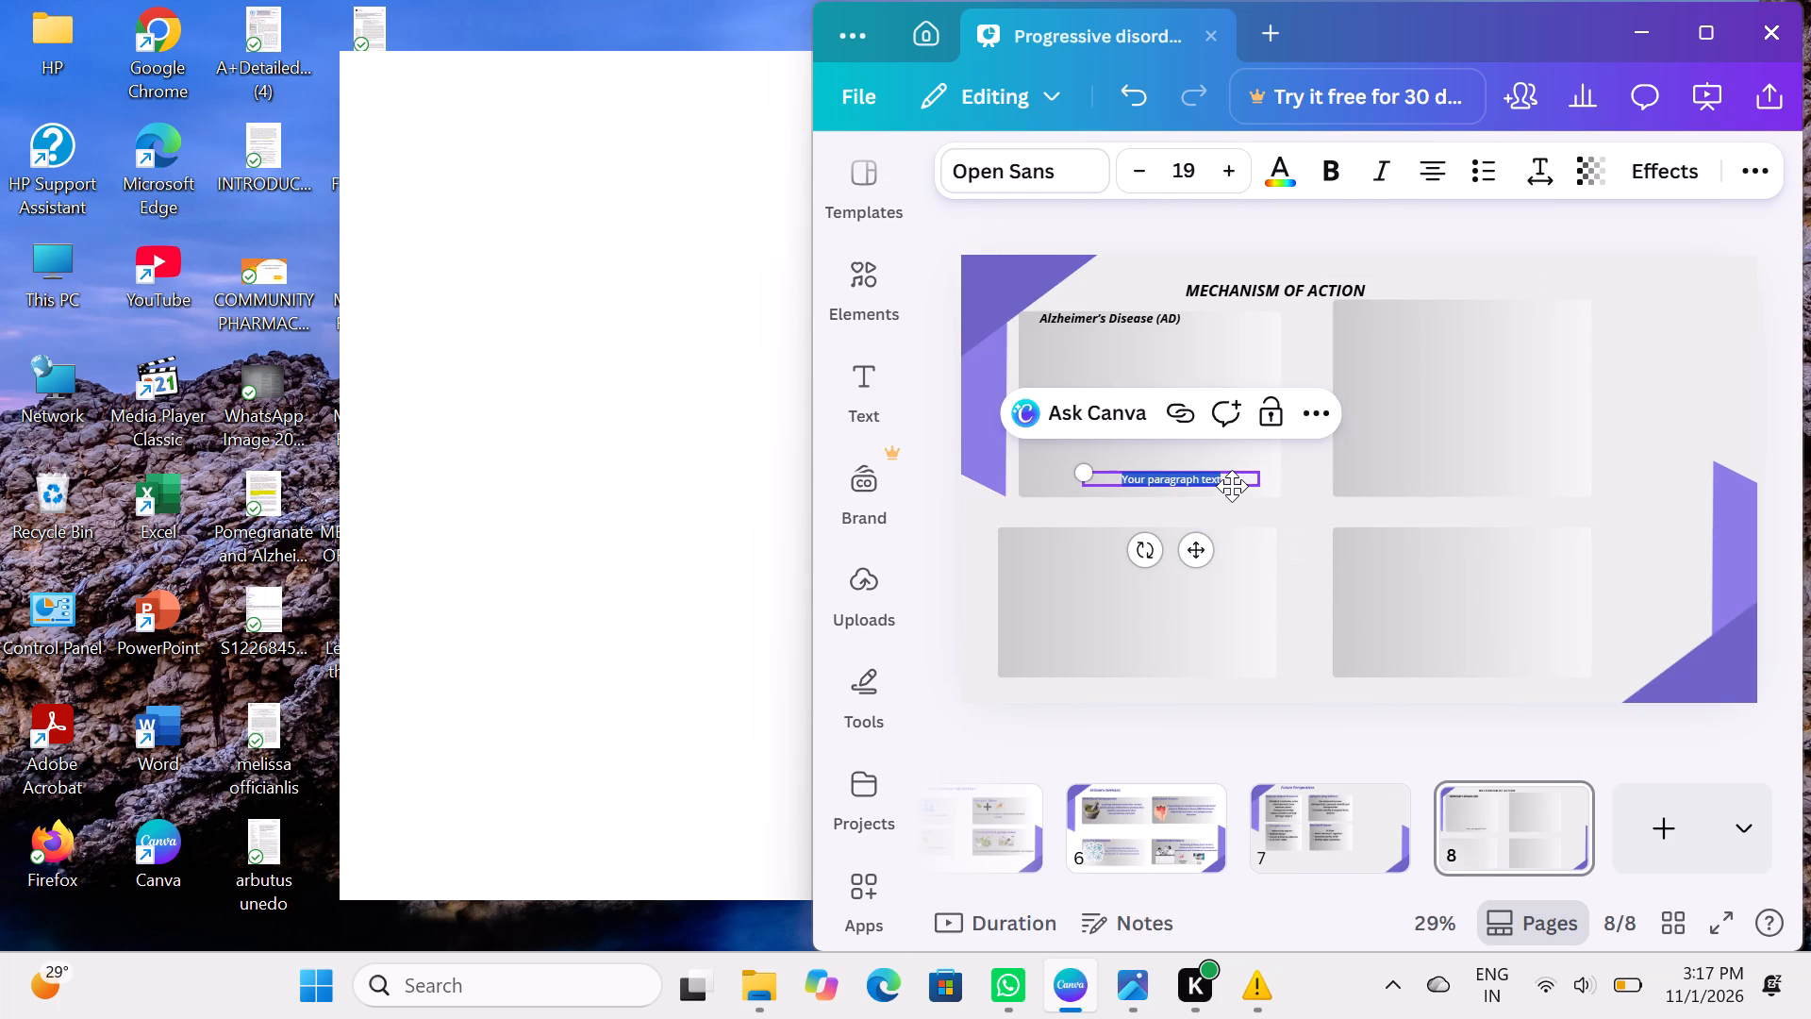
Replace the new text box's placeholder text with "Parkinson's Disease(PD)".
click(1232, 486)
click(1232, 486)
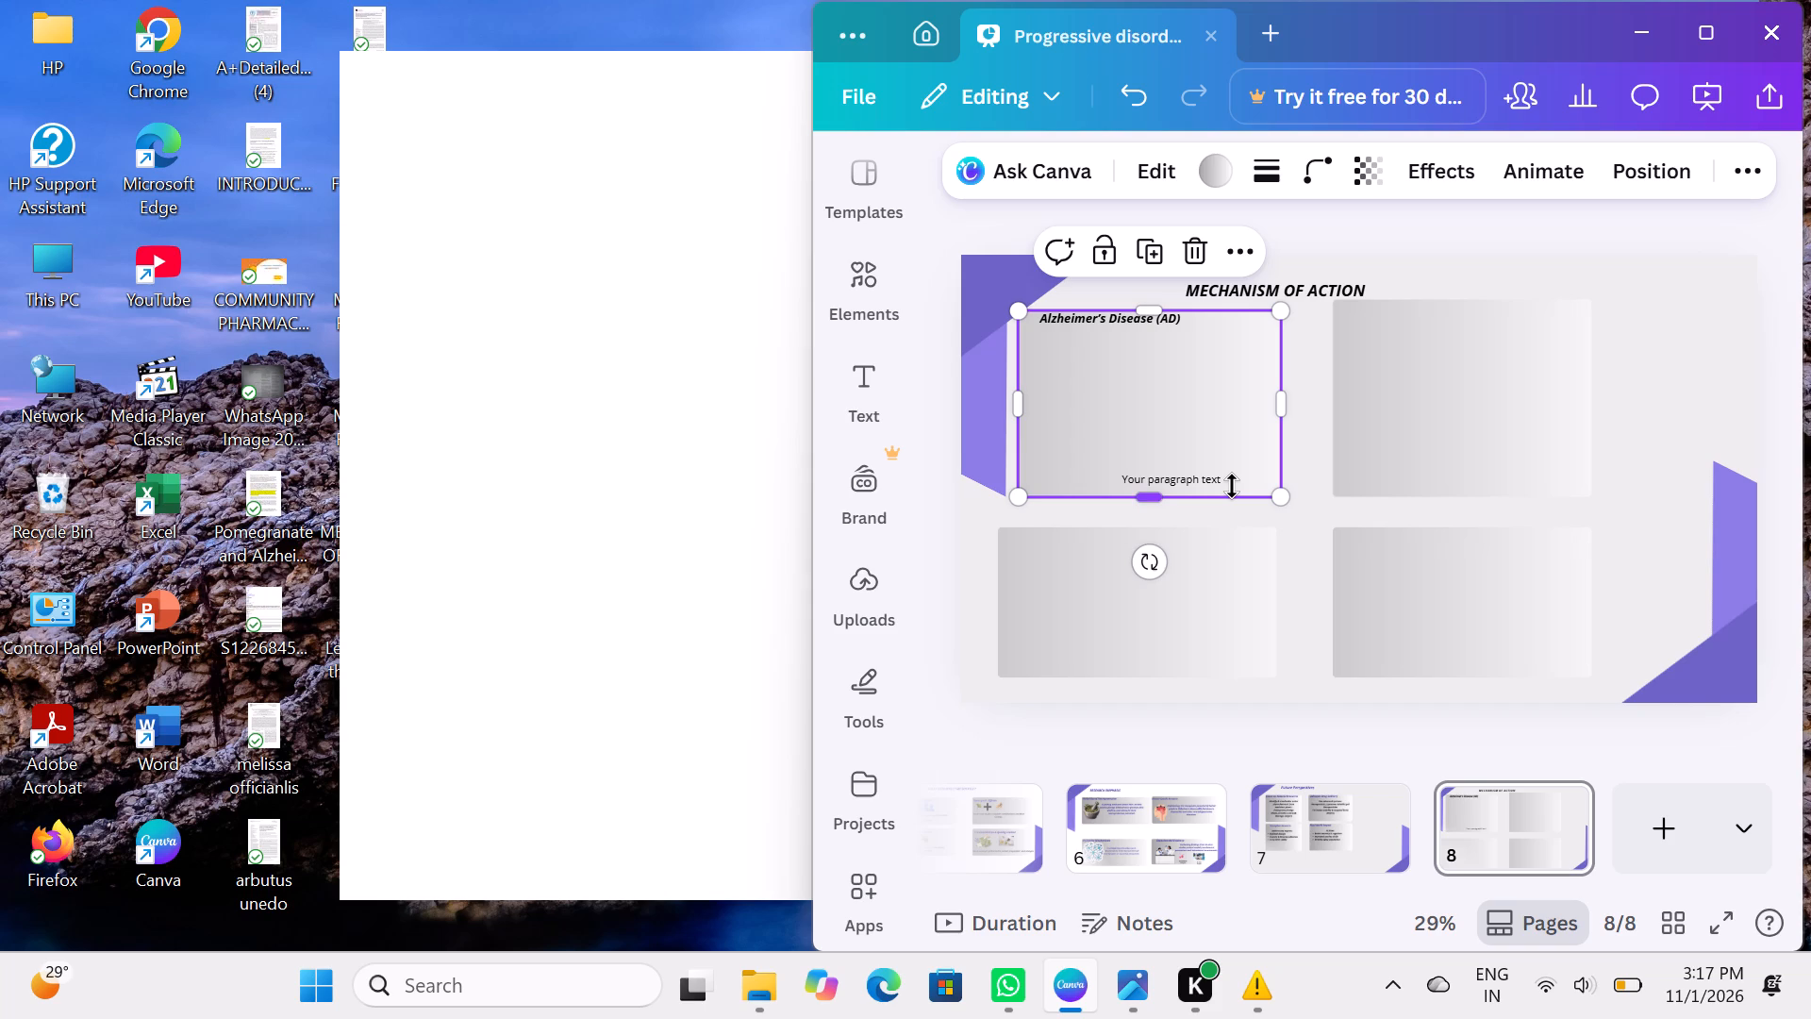
click(1231, 474)
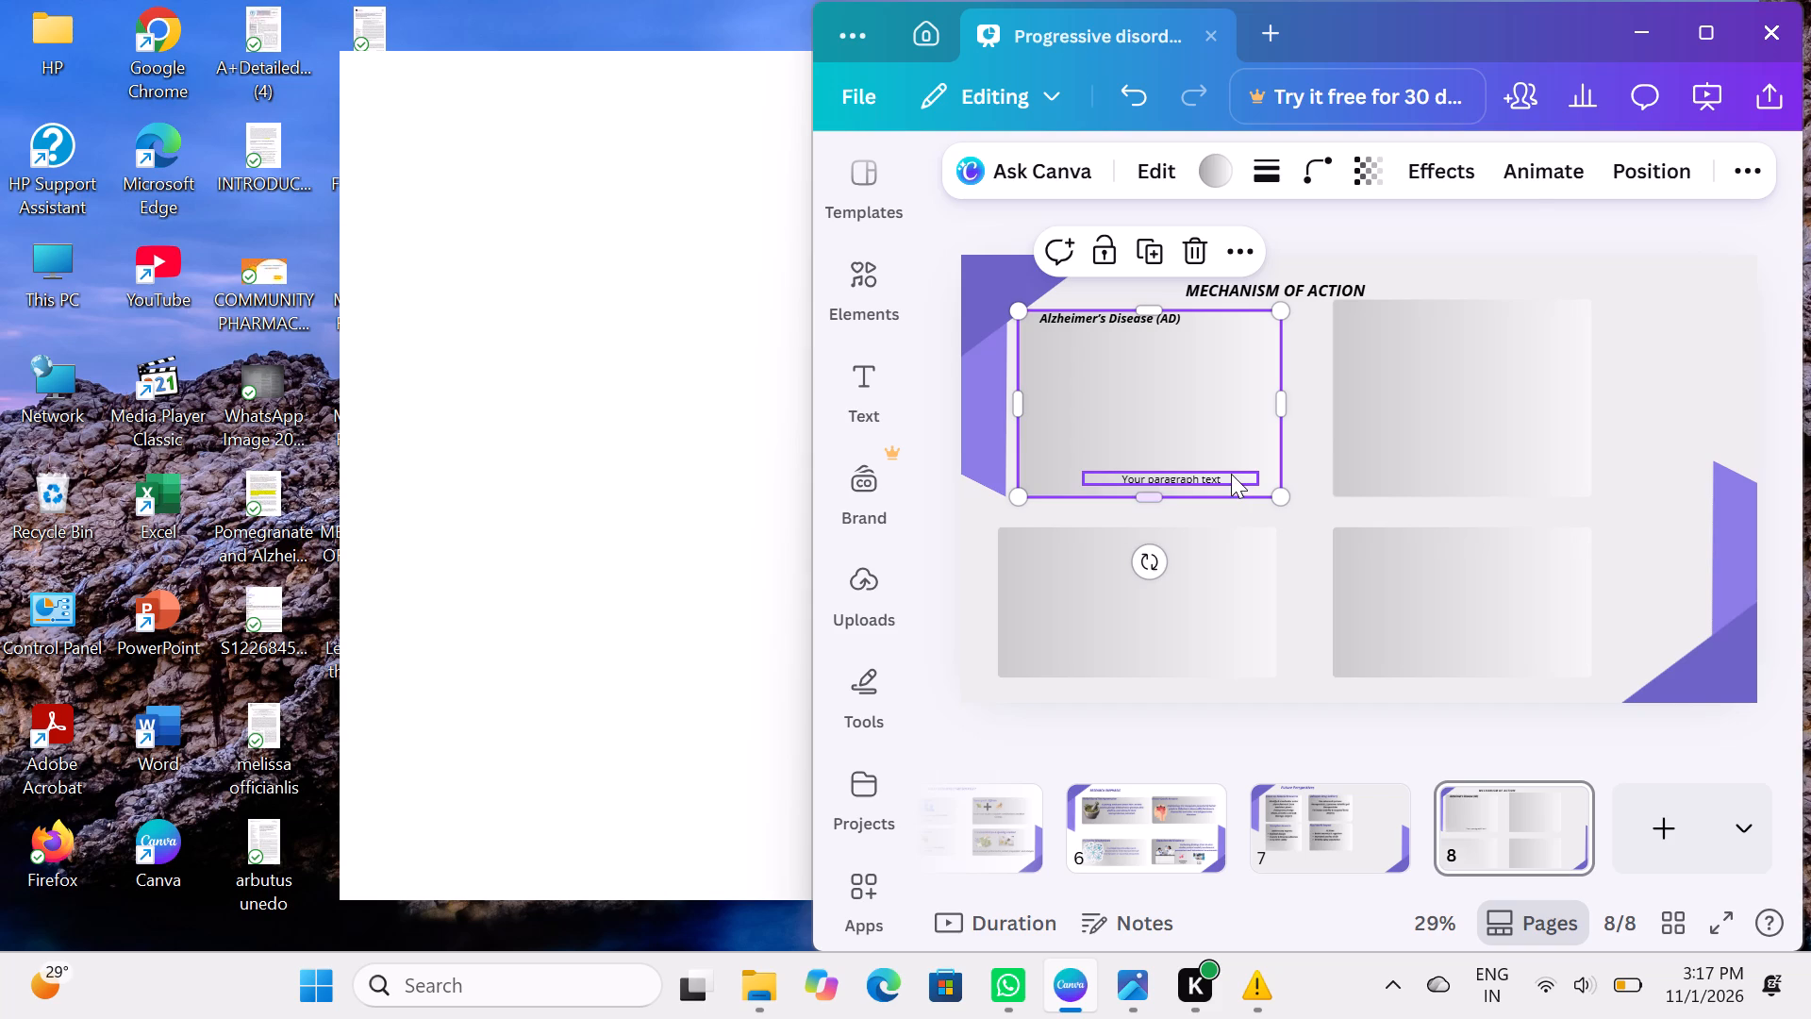
click(1231, 474)
key(BackSpace)
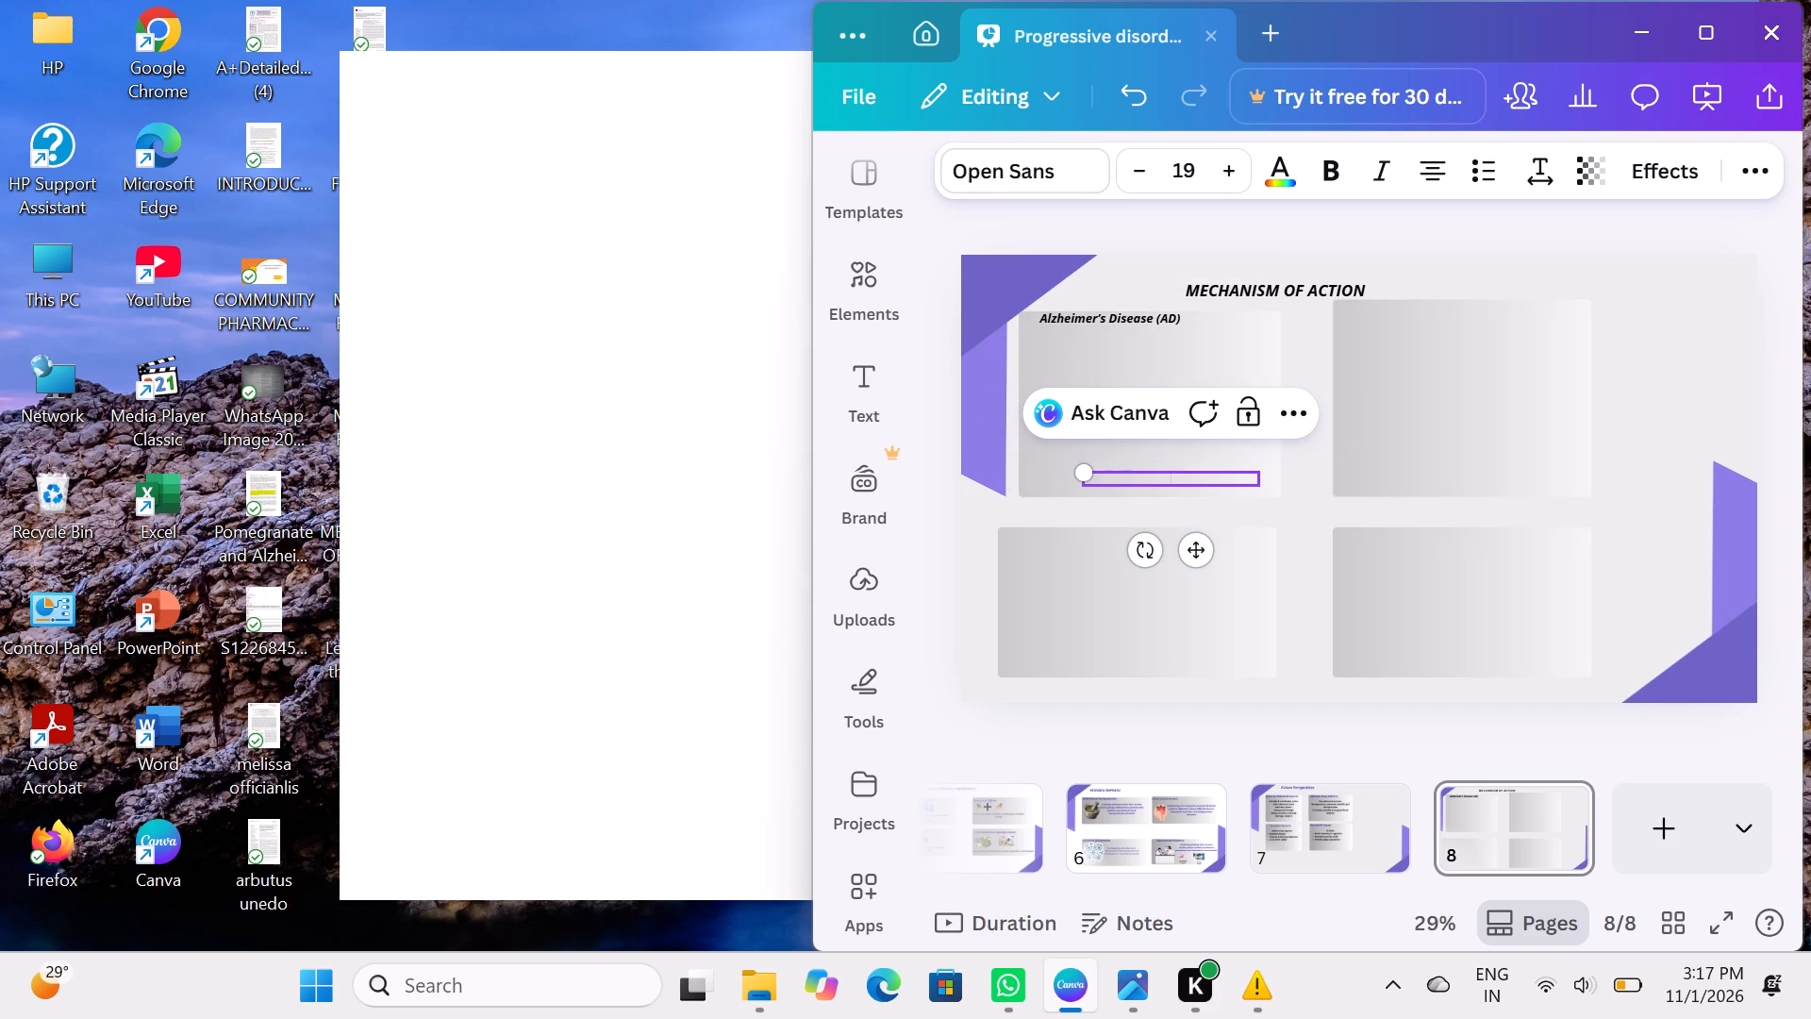
key(p)
text(ar)
text(kinso)
key(n)
text('s)
key(space)
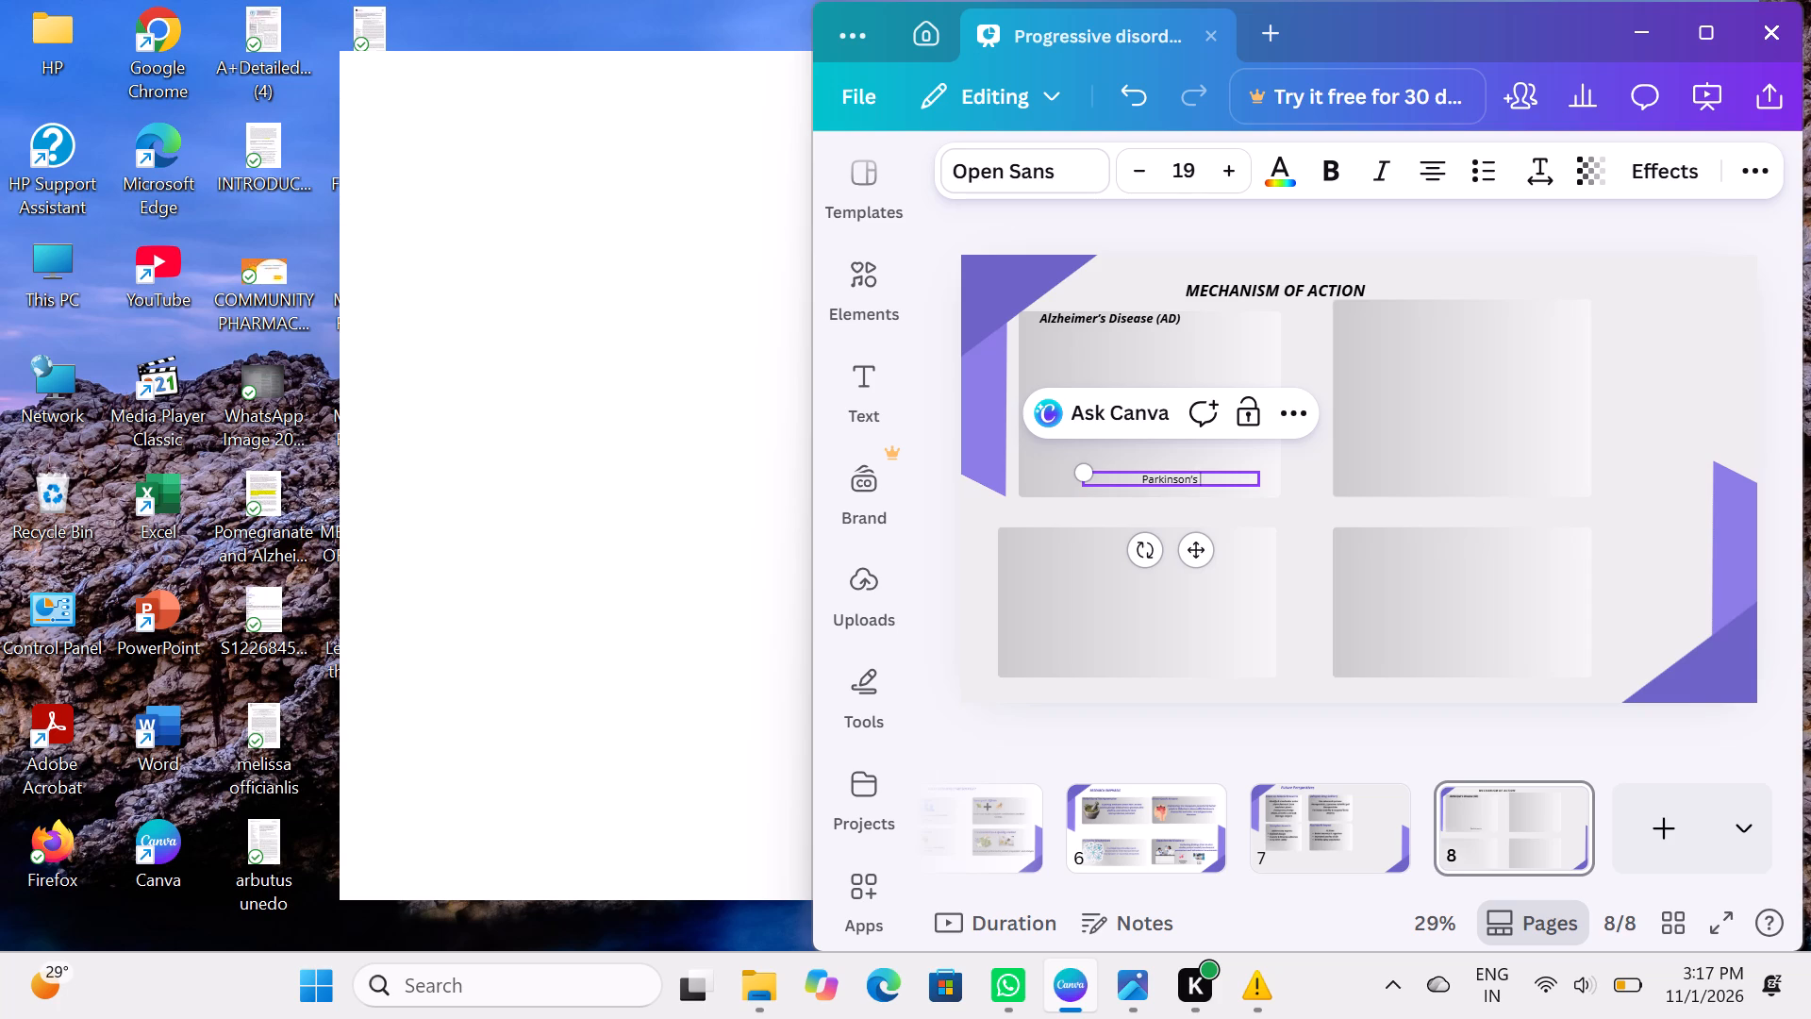
text(isae)
key(BackSpace)
key(BackSpace)
text(ease)
key(shift+parenleft)
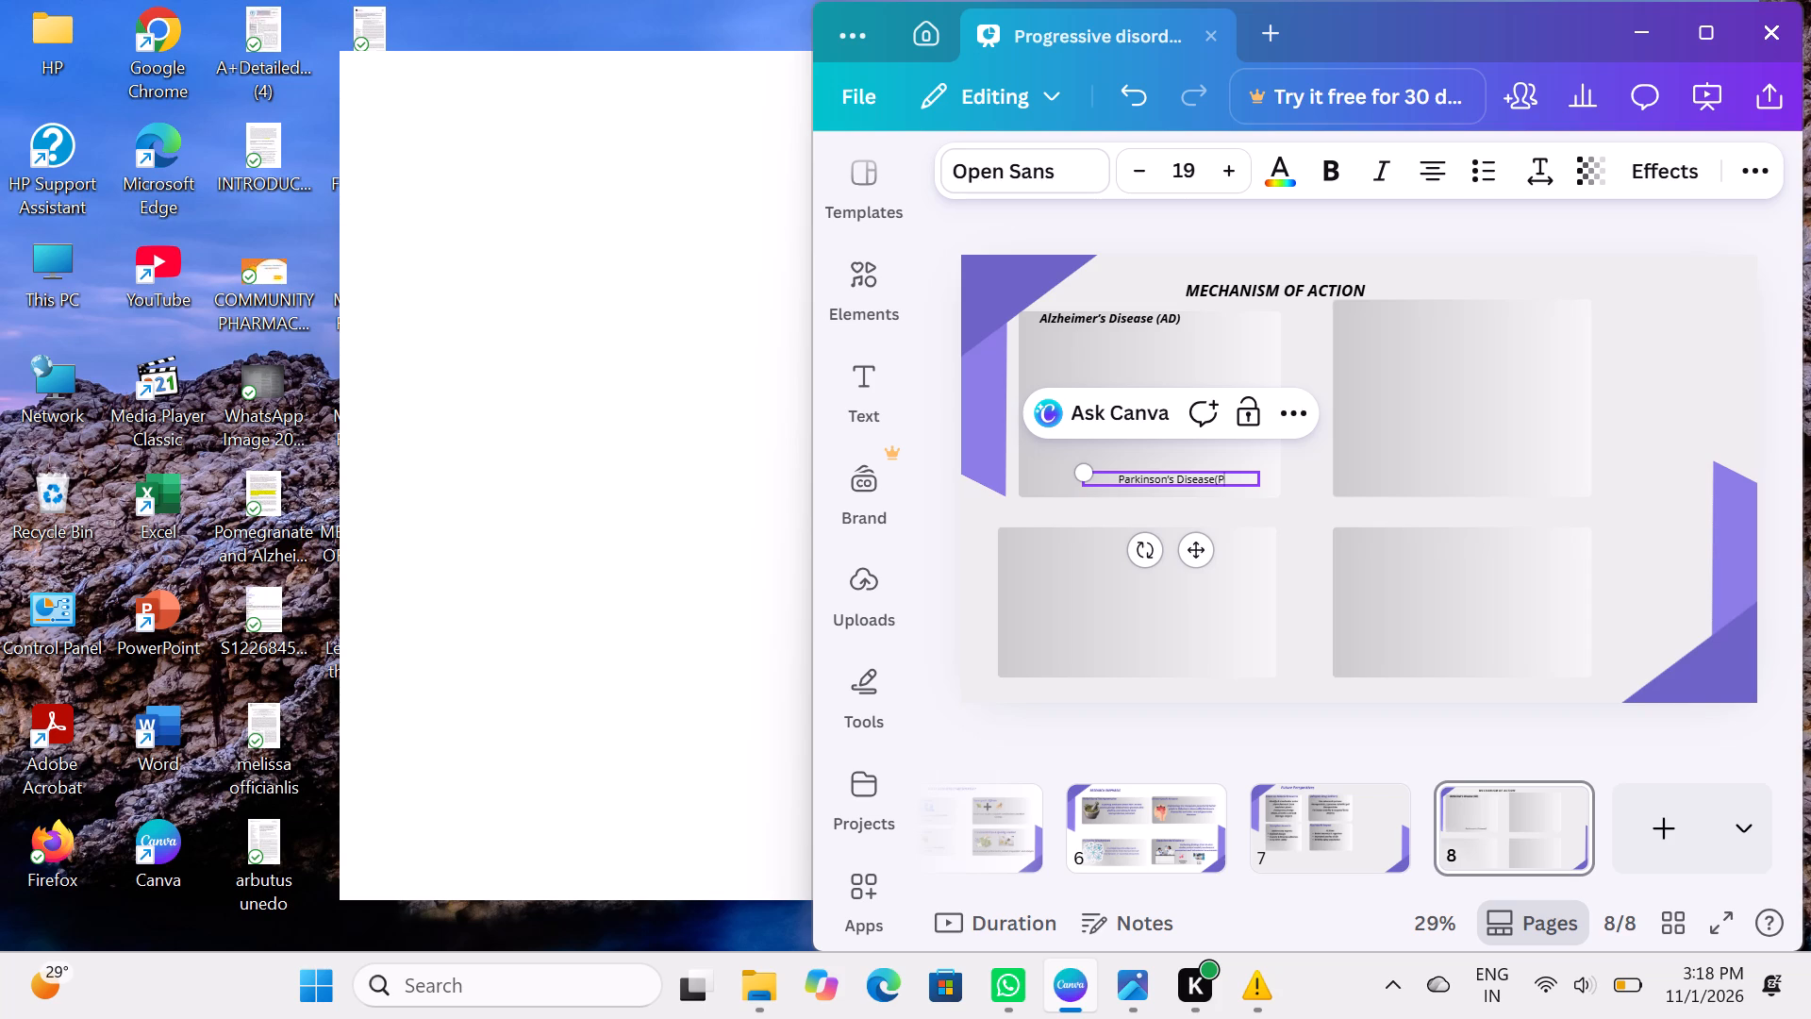
key(d)
key(shift+parenright)
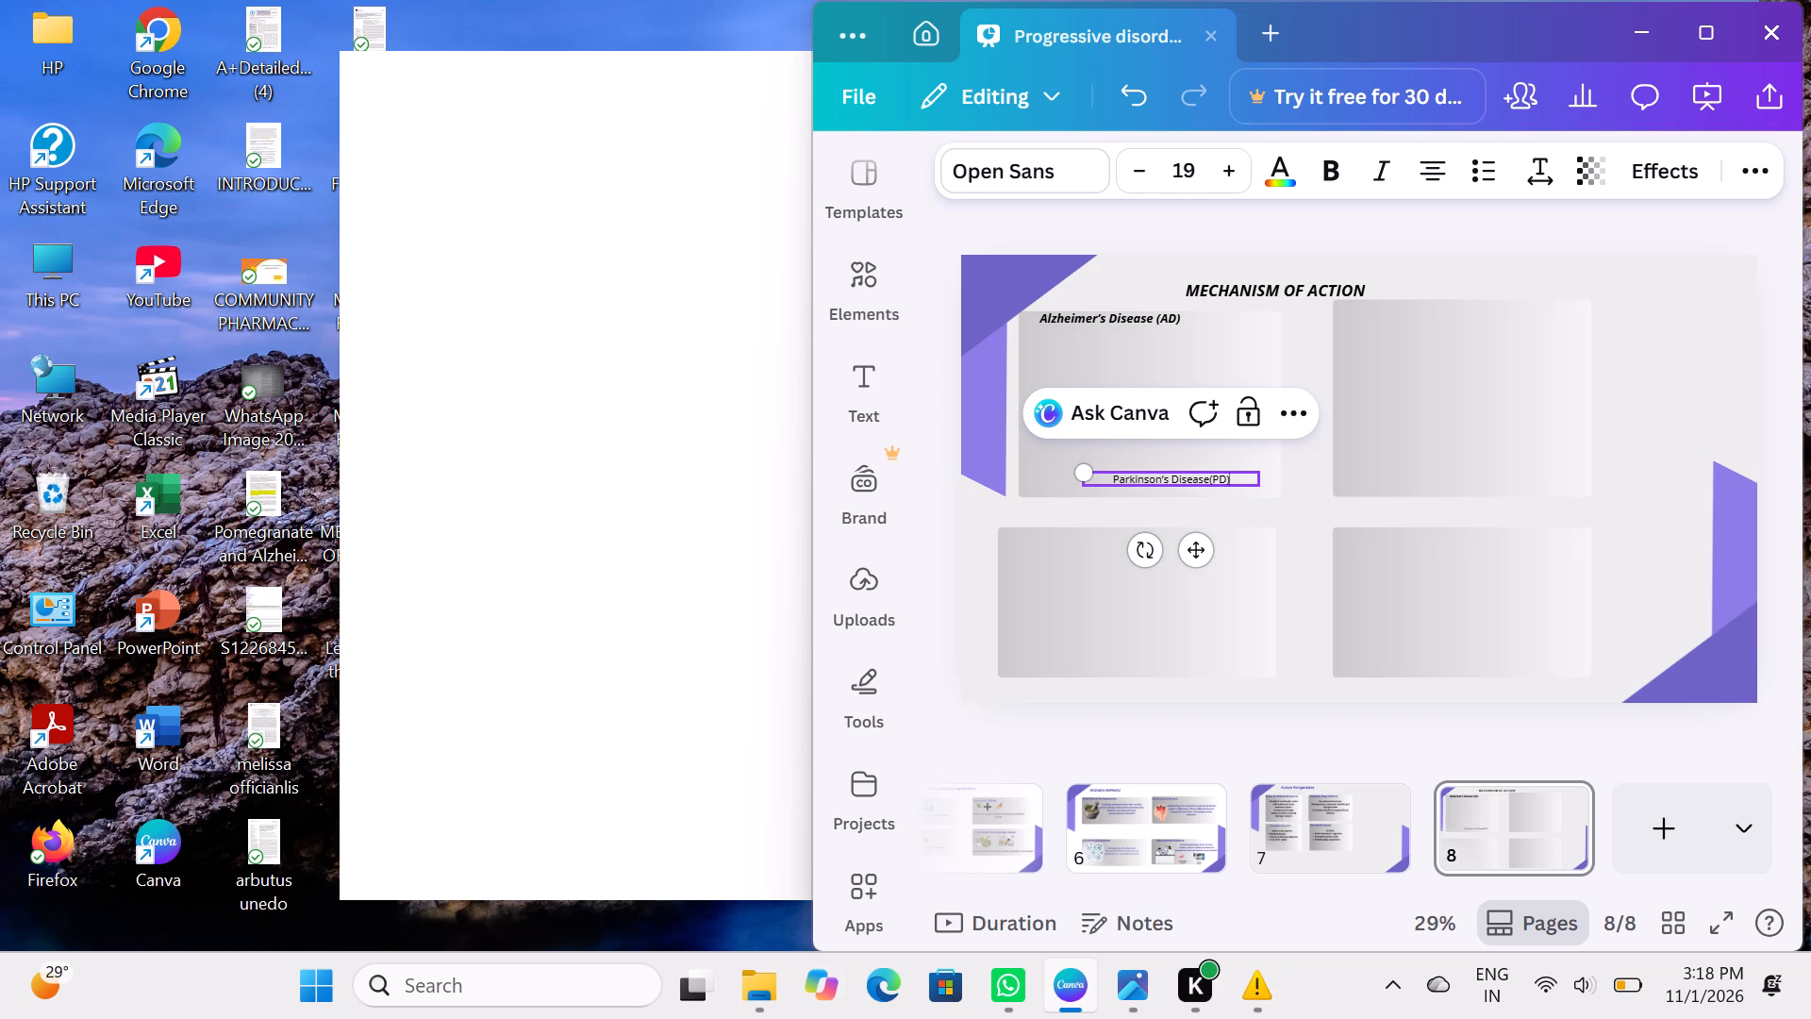
Move the Parkinson's Disease(PD) label to the top of the upper-right panel and format it bold and italic.
drag(1188, 548, 1417, 402)
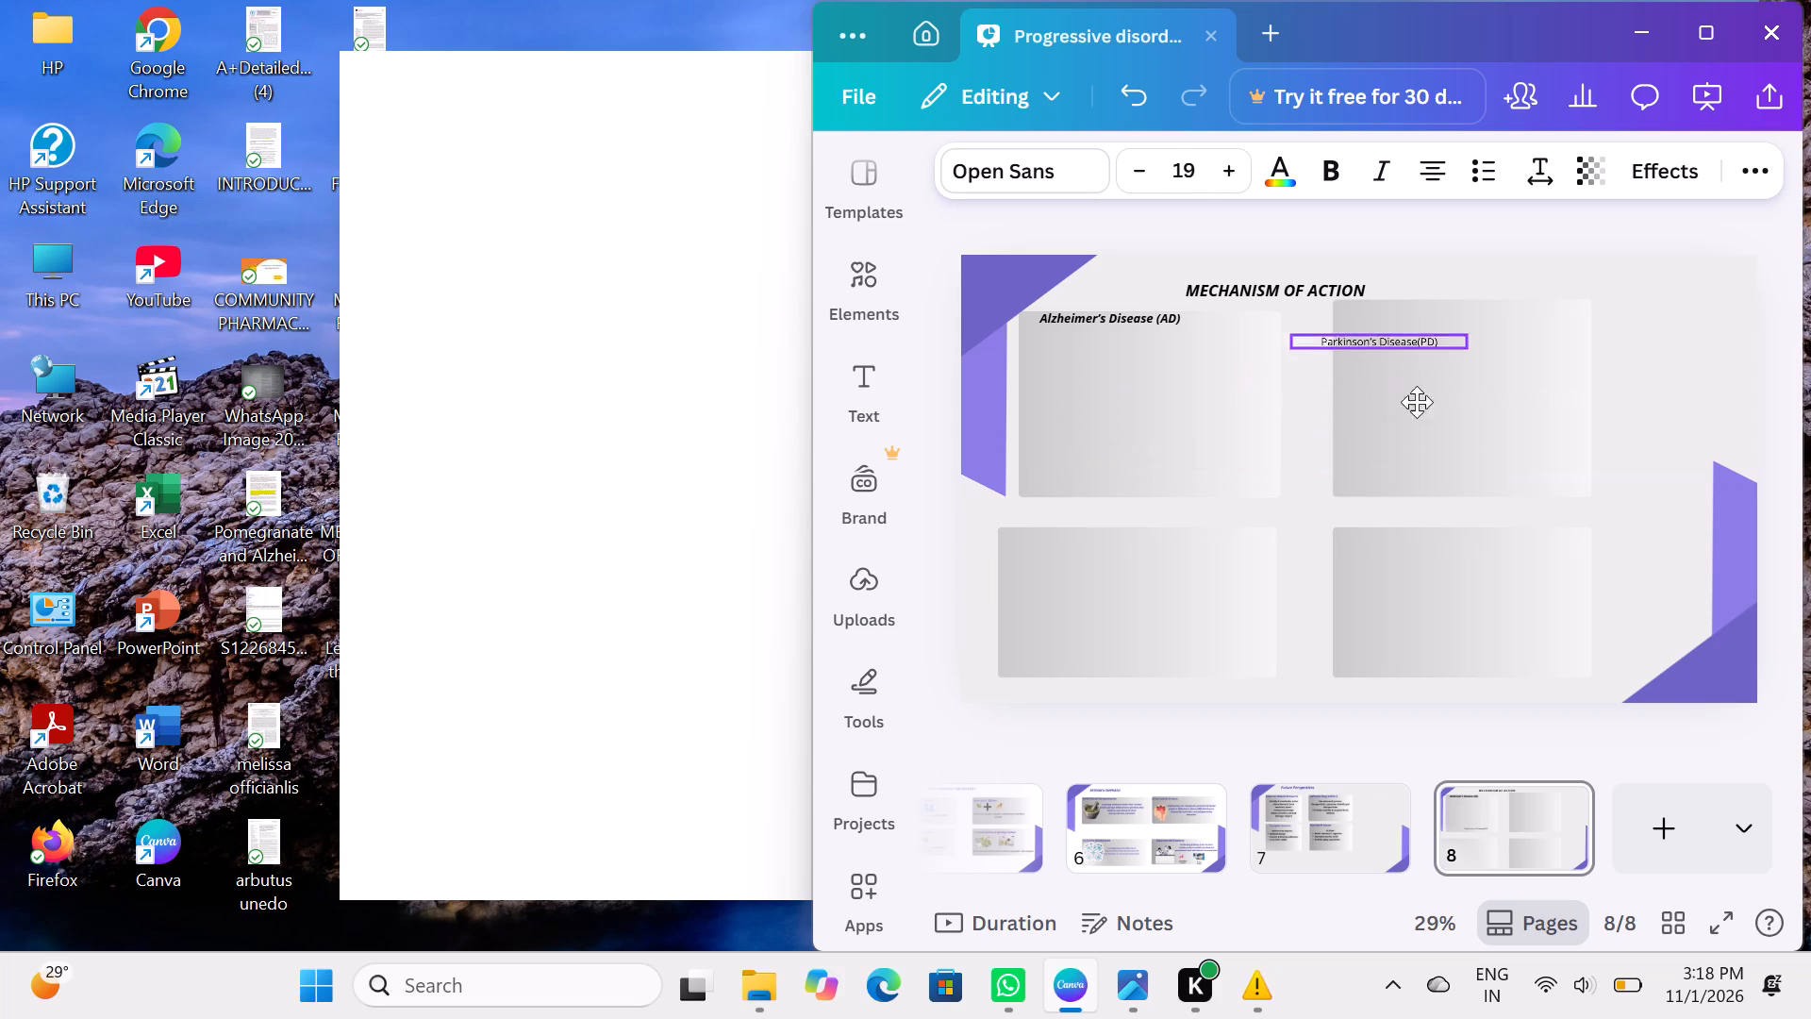
drag(1417, 402, 1437, 384)
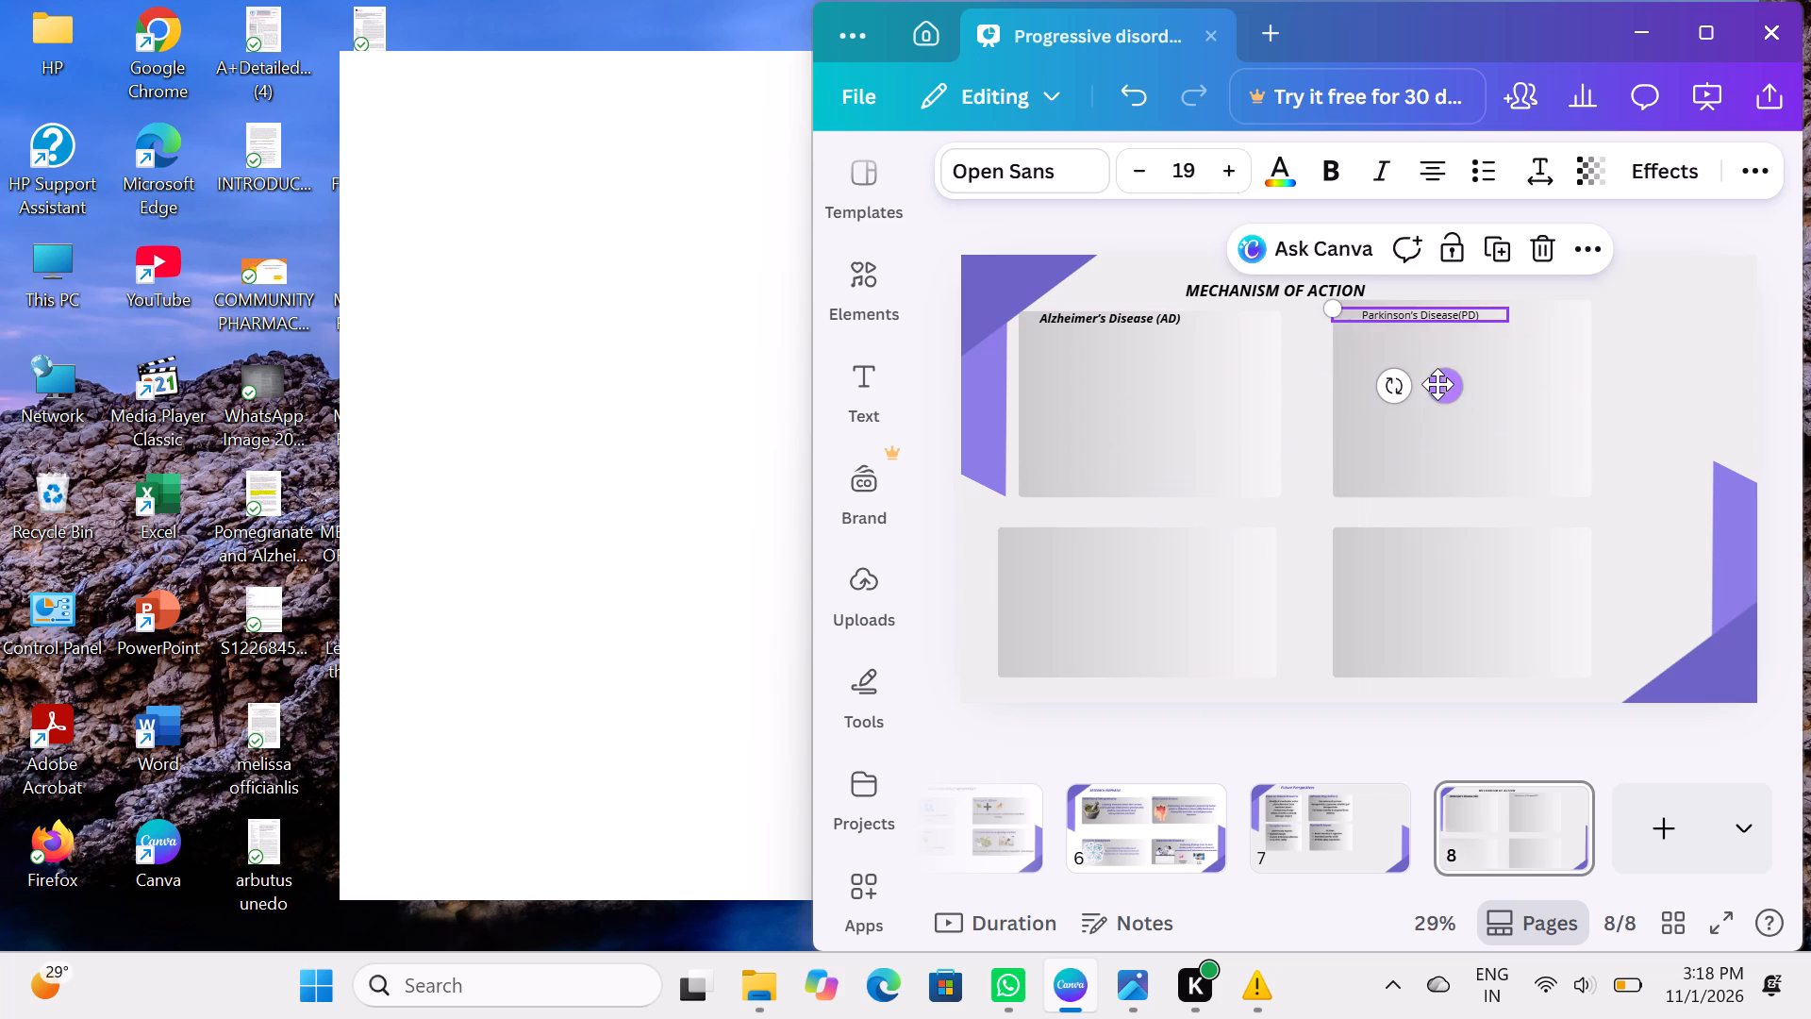
click(1332, 157)
click(1377, 158)
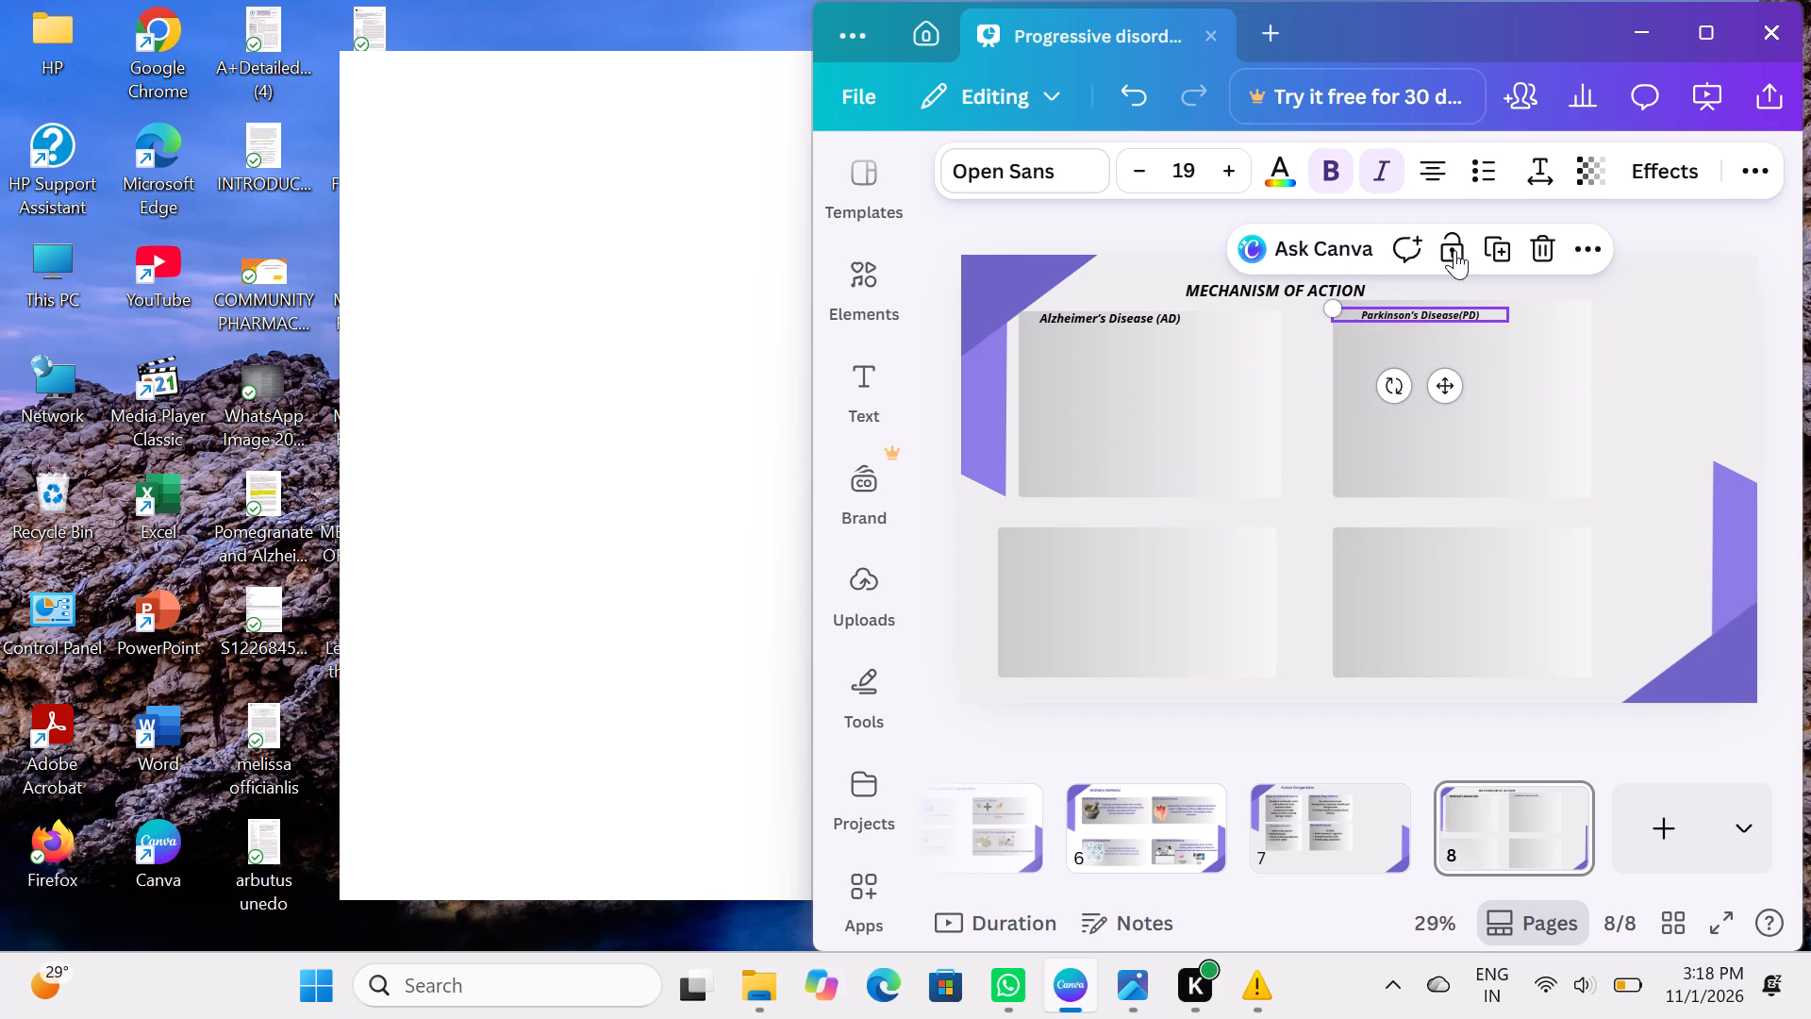
click(1653, 423)
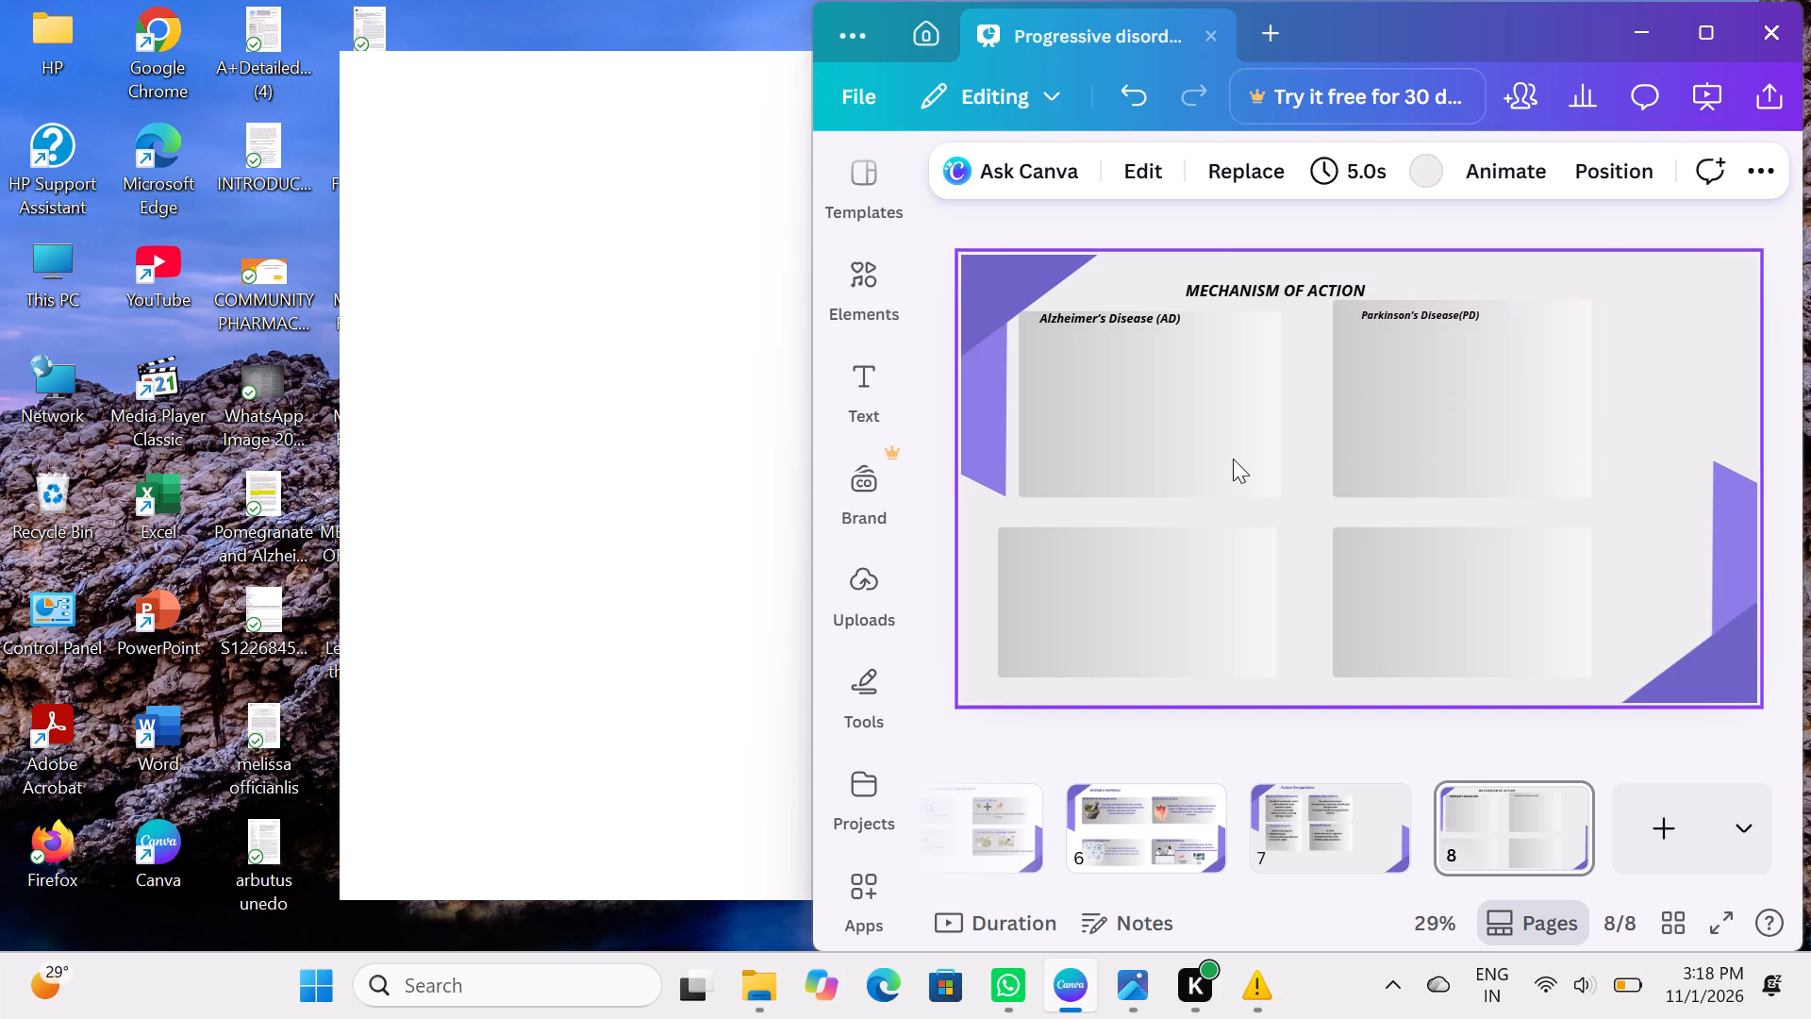
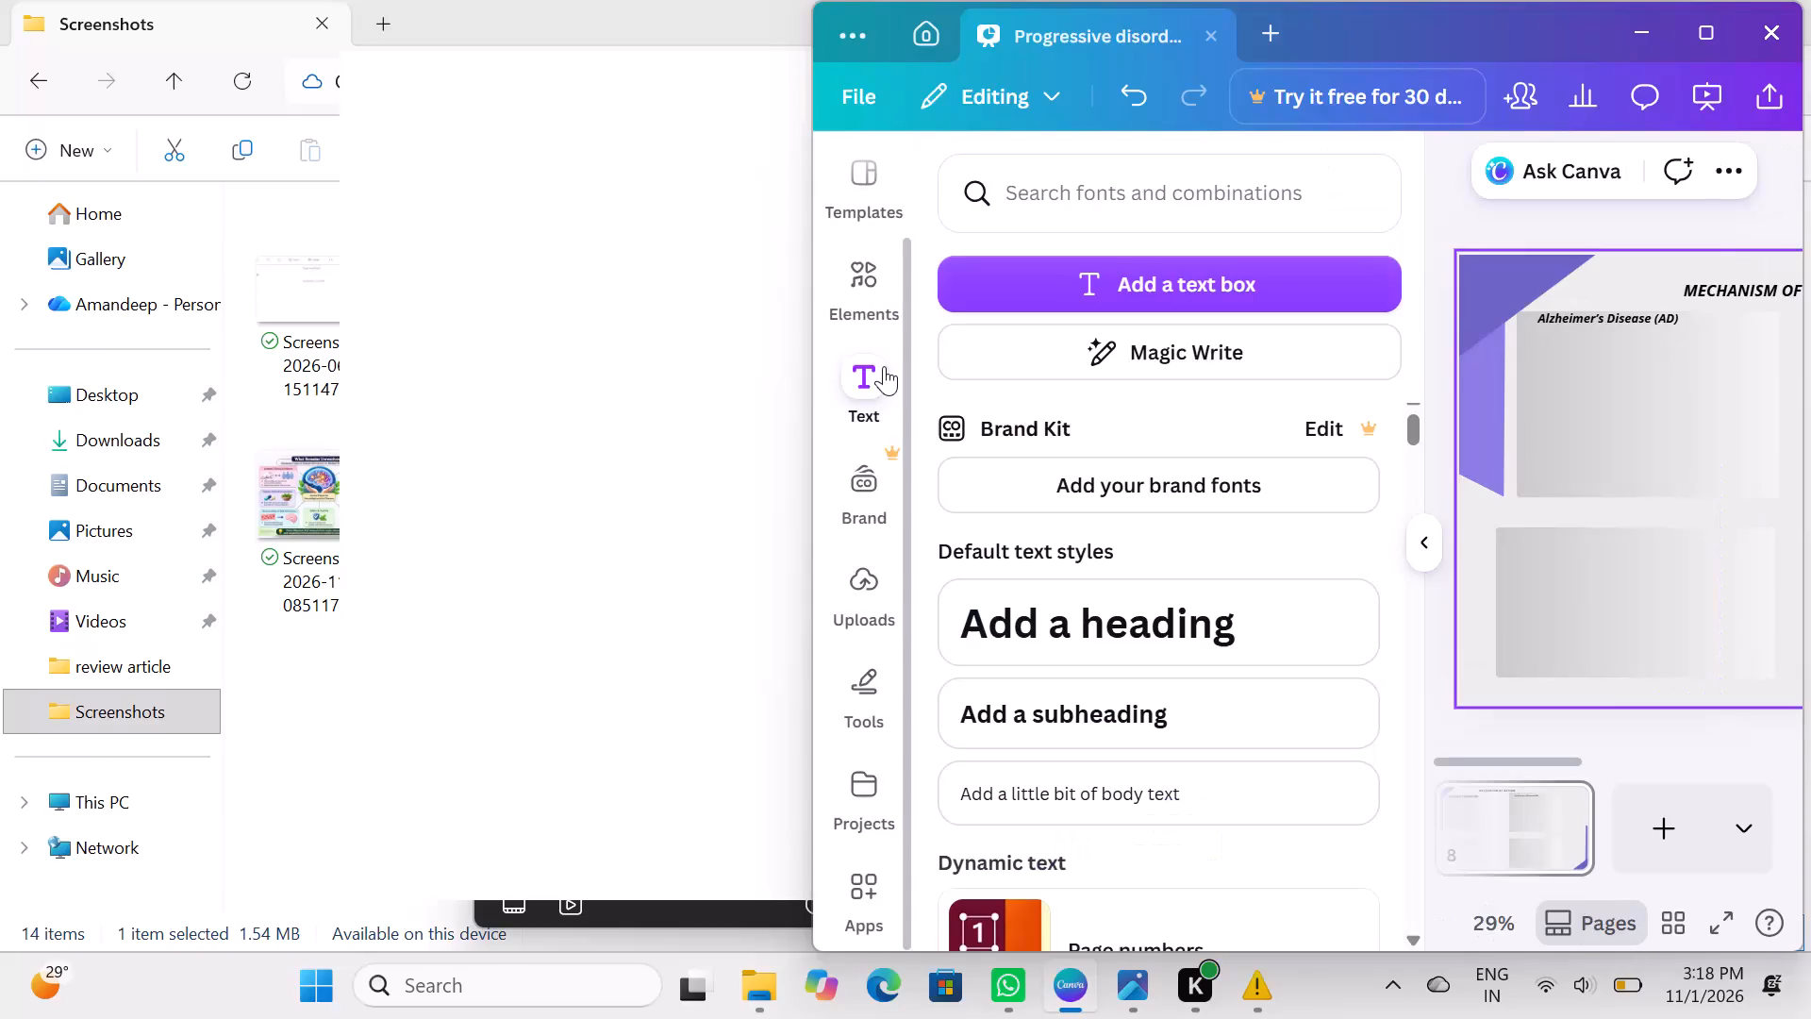
Add a new text box to the slide and widen it across the lower part of the Alzheimer's panel.
click(1147, 284)
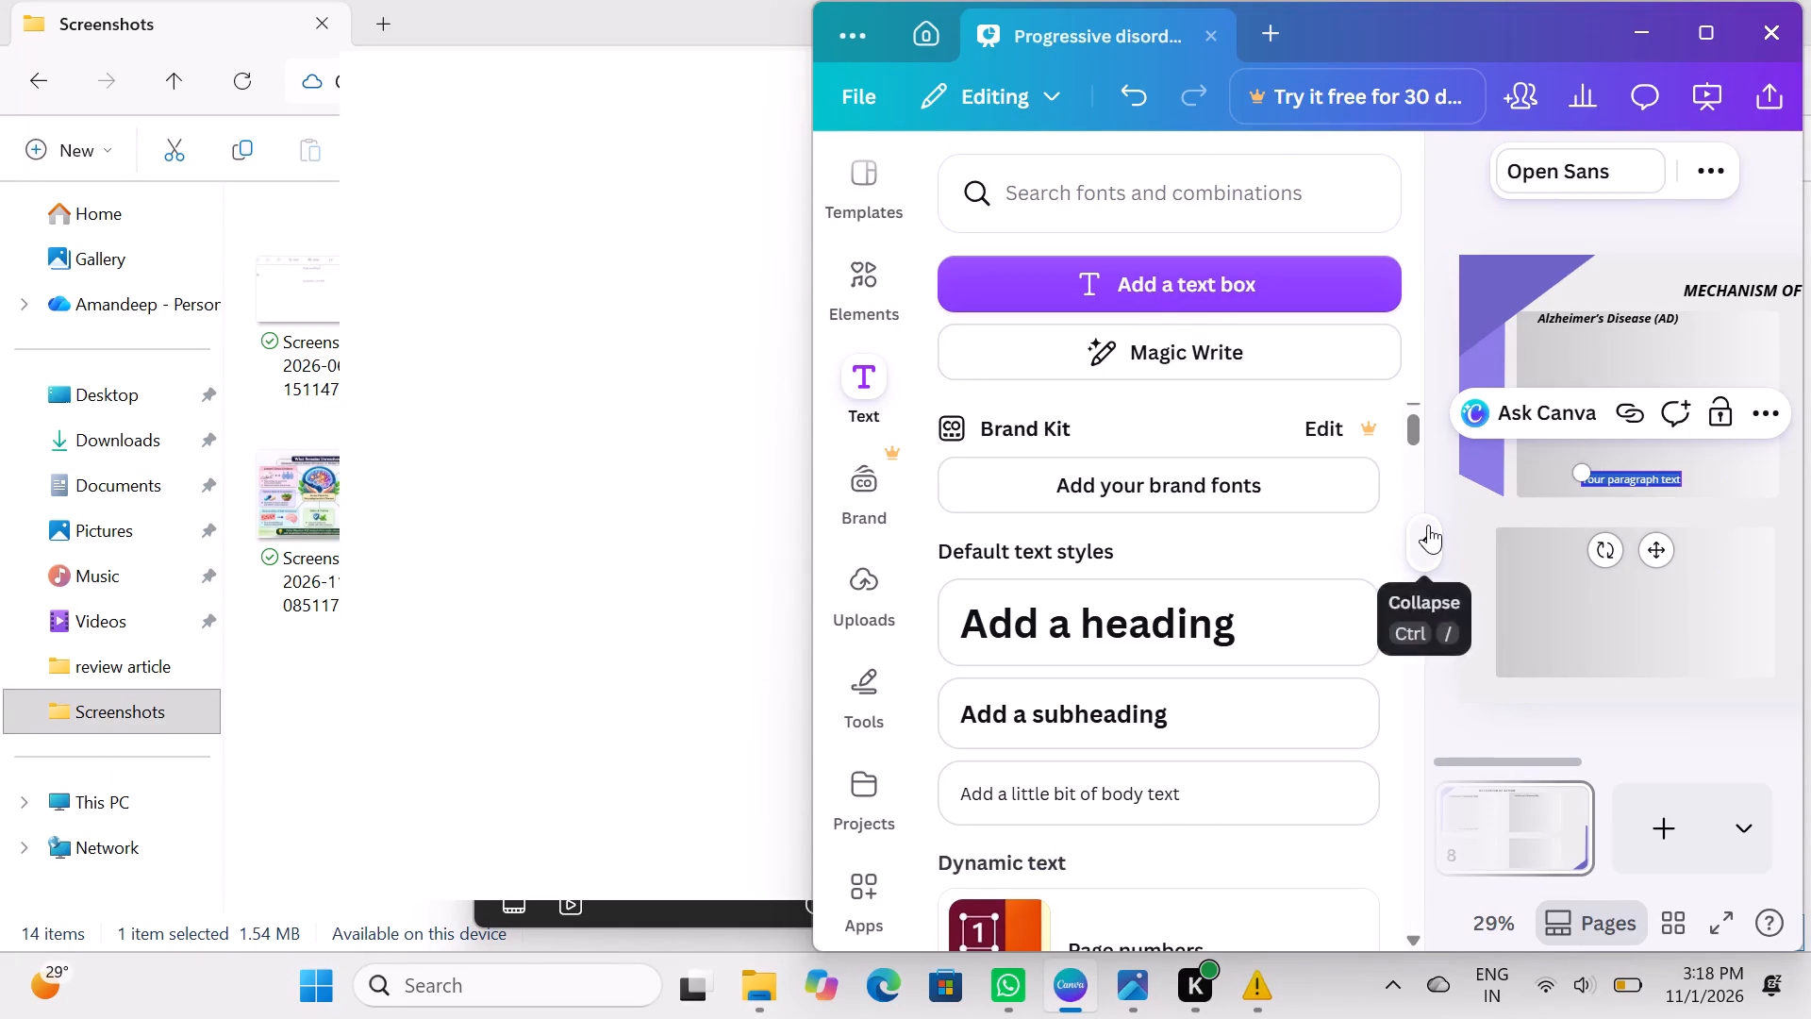
click(1428, 525)
click(1176, 476)
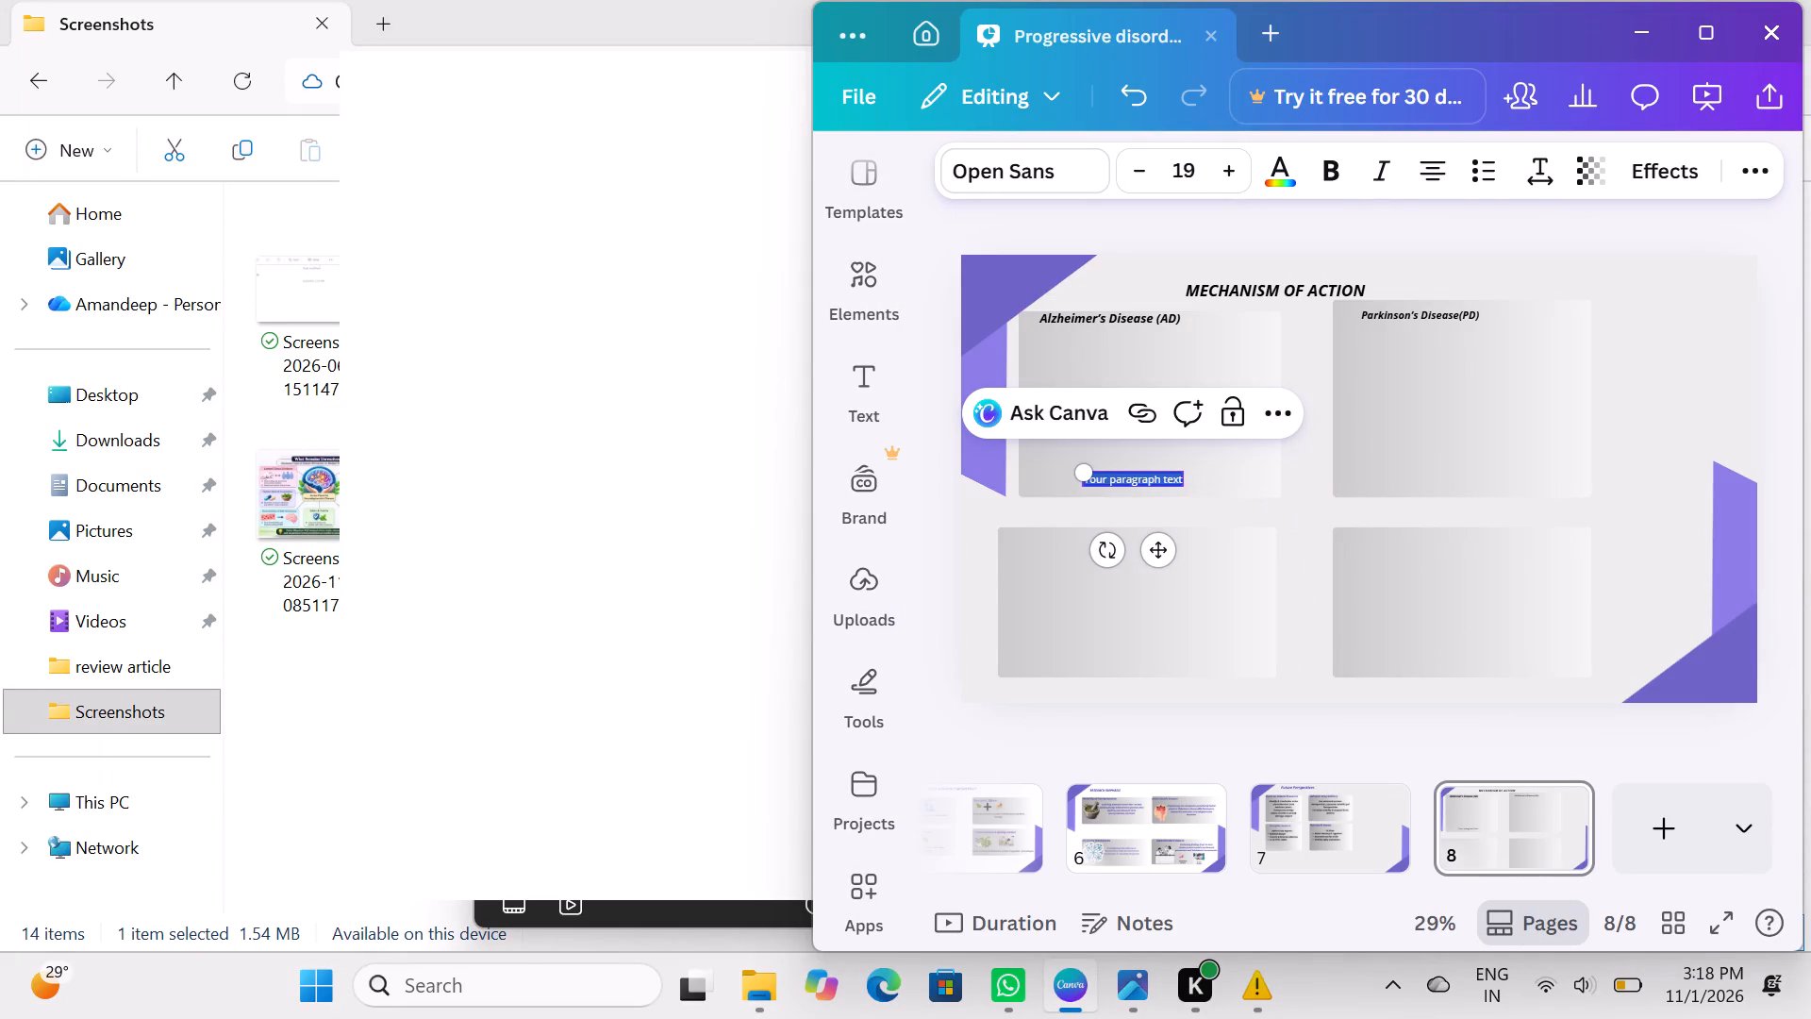
drag(1176, 476, 1188, 483)
drag(1188, 483, 1230, 487)
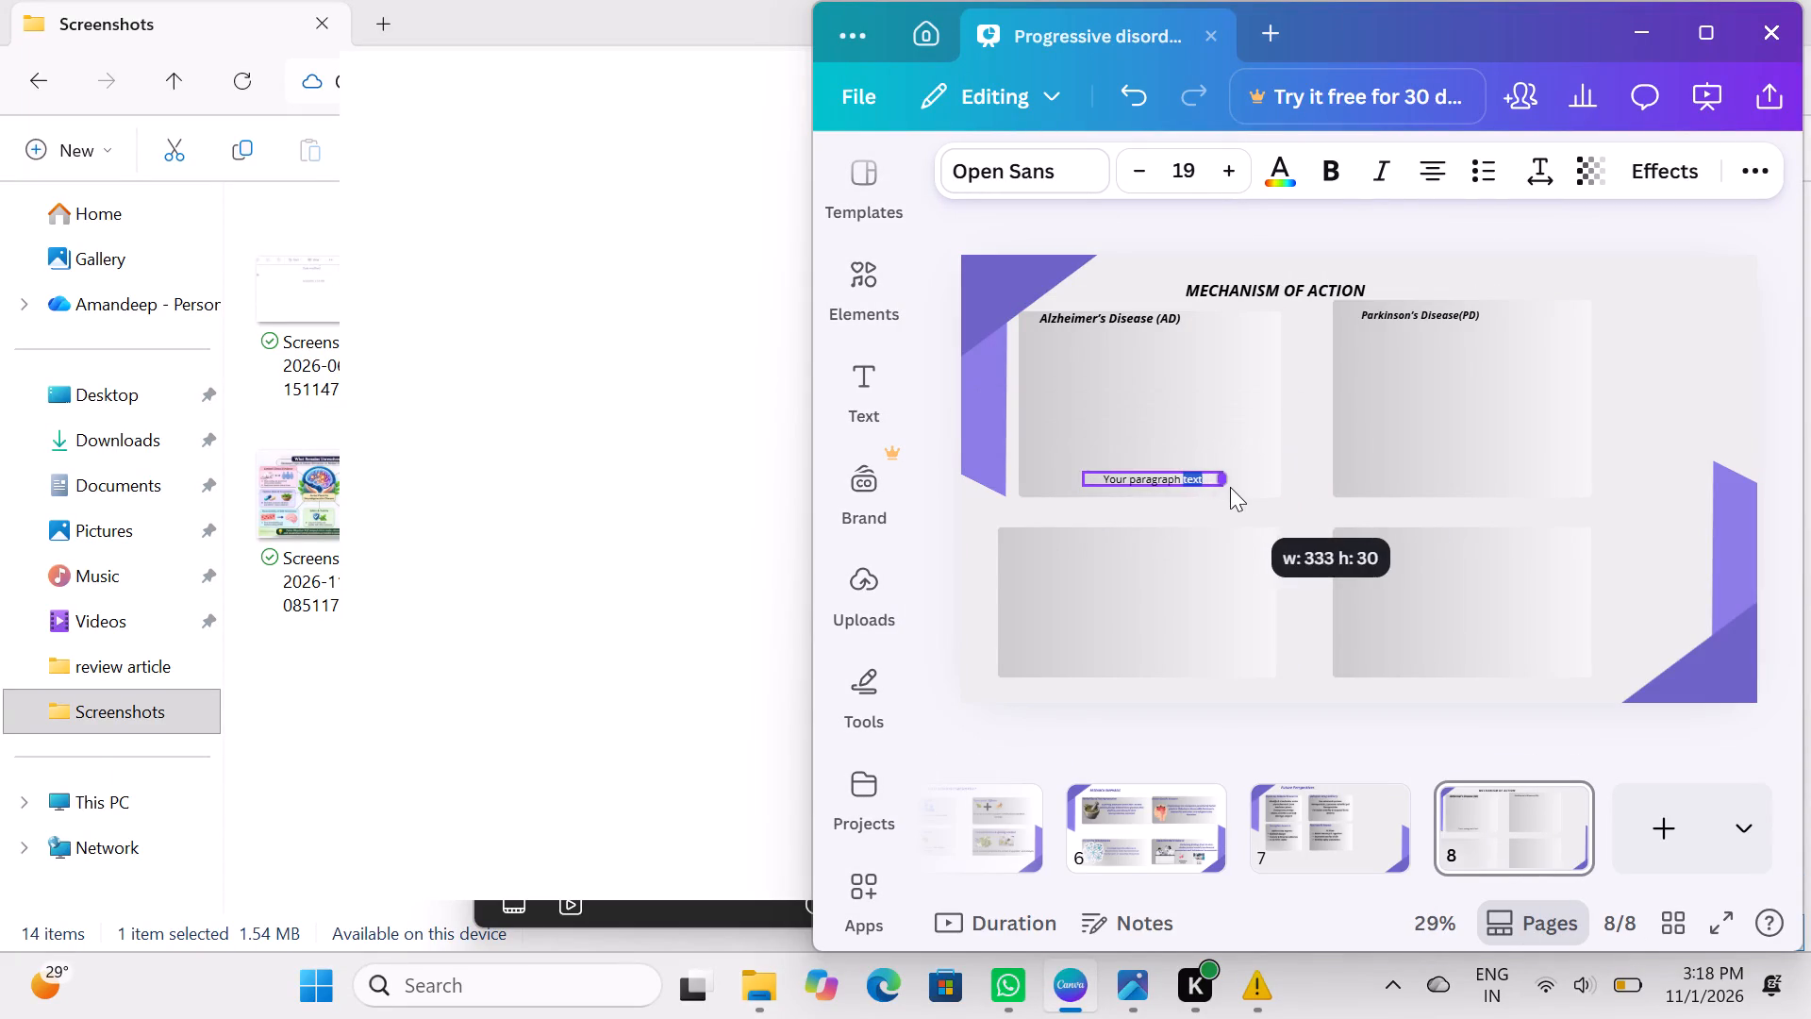
drag(1230, 487, 1262, 488)
Replace the new text box's placeholder text with "Amyotrophic Lateral Sclerosis".
click(1238, 477)
key(BackSpace)
key(BackSpace)
key(BackSpace)
key(BackSpace)
key(BackSpace)
key(BackSpace)
key(BackSpace)
key(BackSpace)
key(BackSpace)
key(BackSpace)
key(BackSpace)
key(BackSpace)
key(BackSpace)
key(BackSpace)
key(BackSpace)
key(BackSpace)
key(BackSpace)
key(BackSpace)
key(BackSpace)
key(BackSpace)
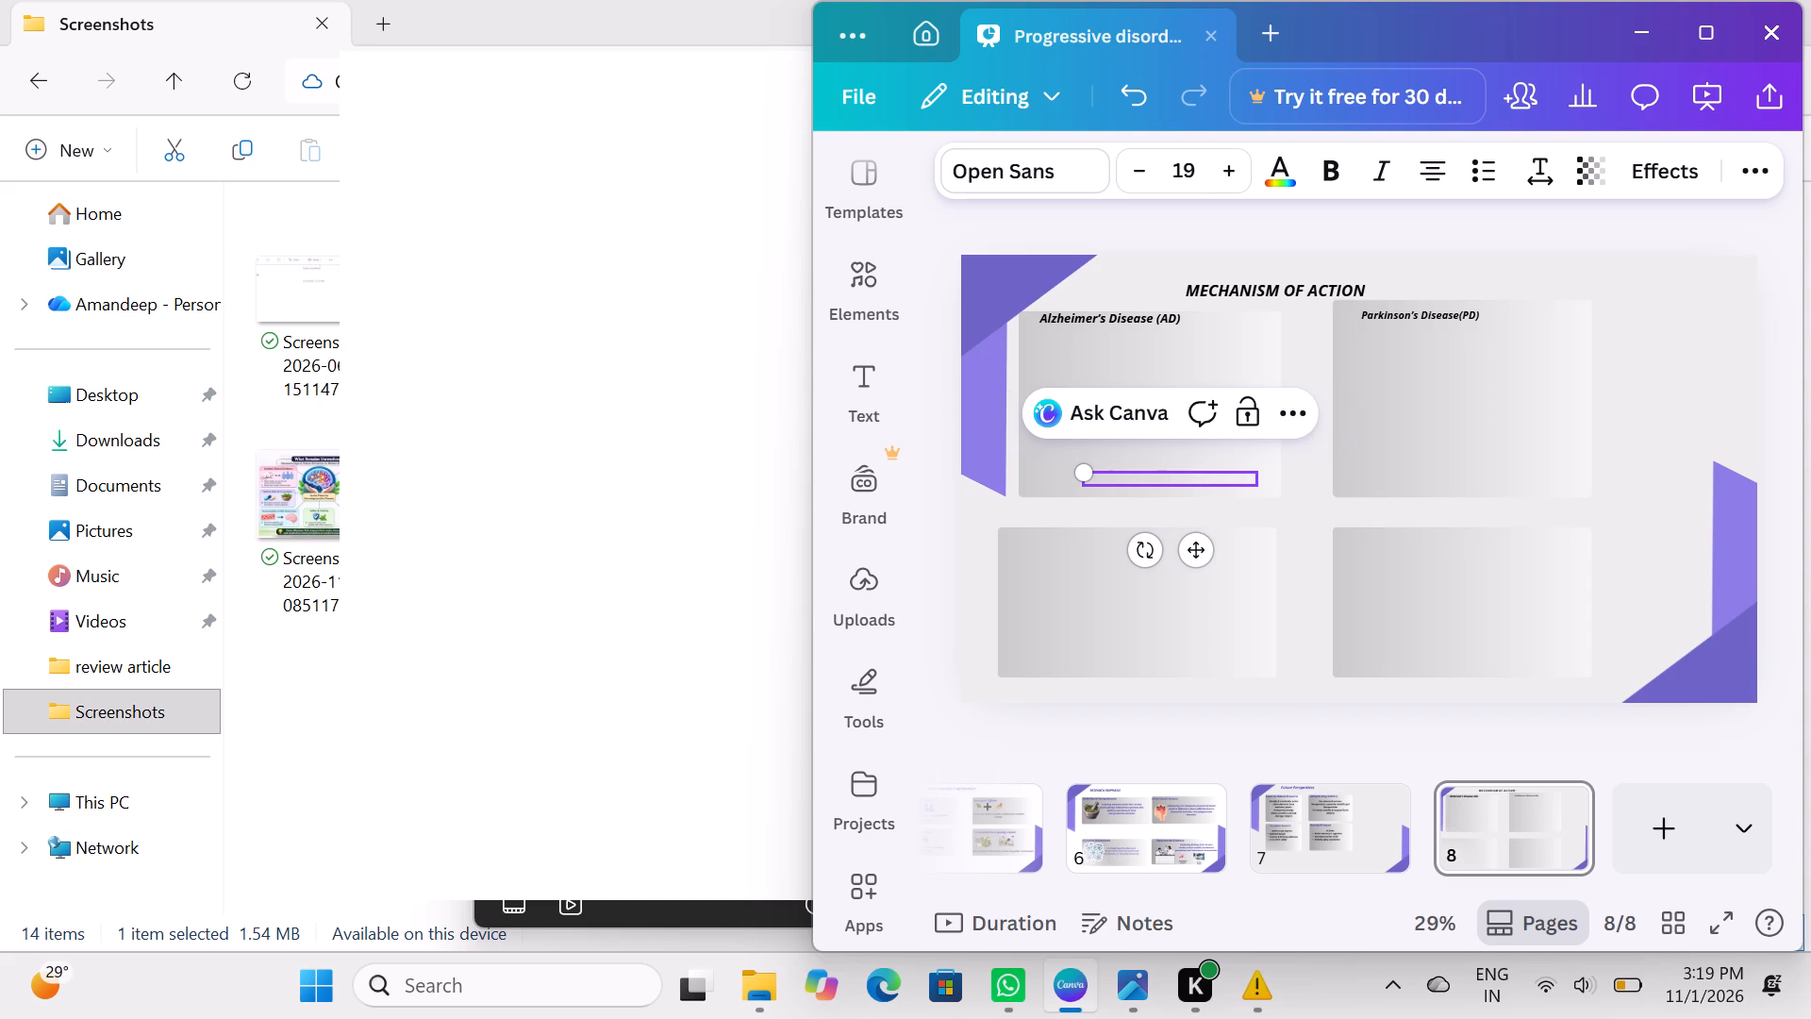
text(AMYO)
key(BackSpace)
key(BackSpace)
key(BackSpace)
text(myotrop)
text(hic)
key(space)
text(ater)
key(l)
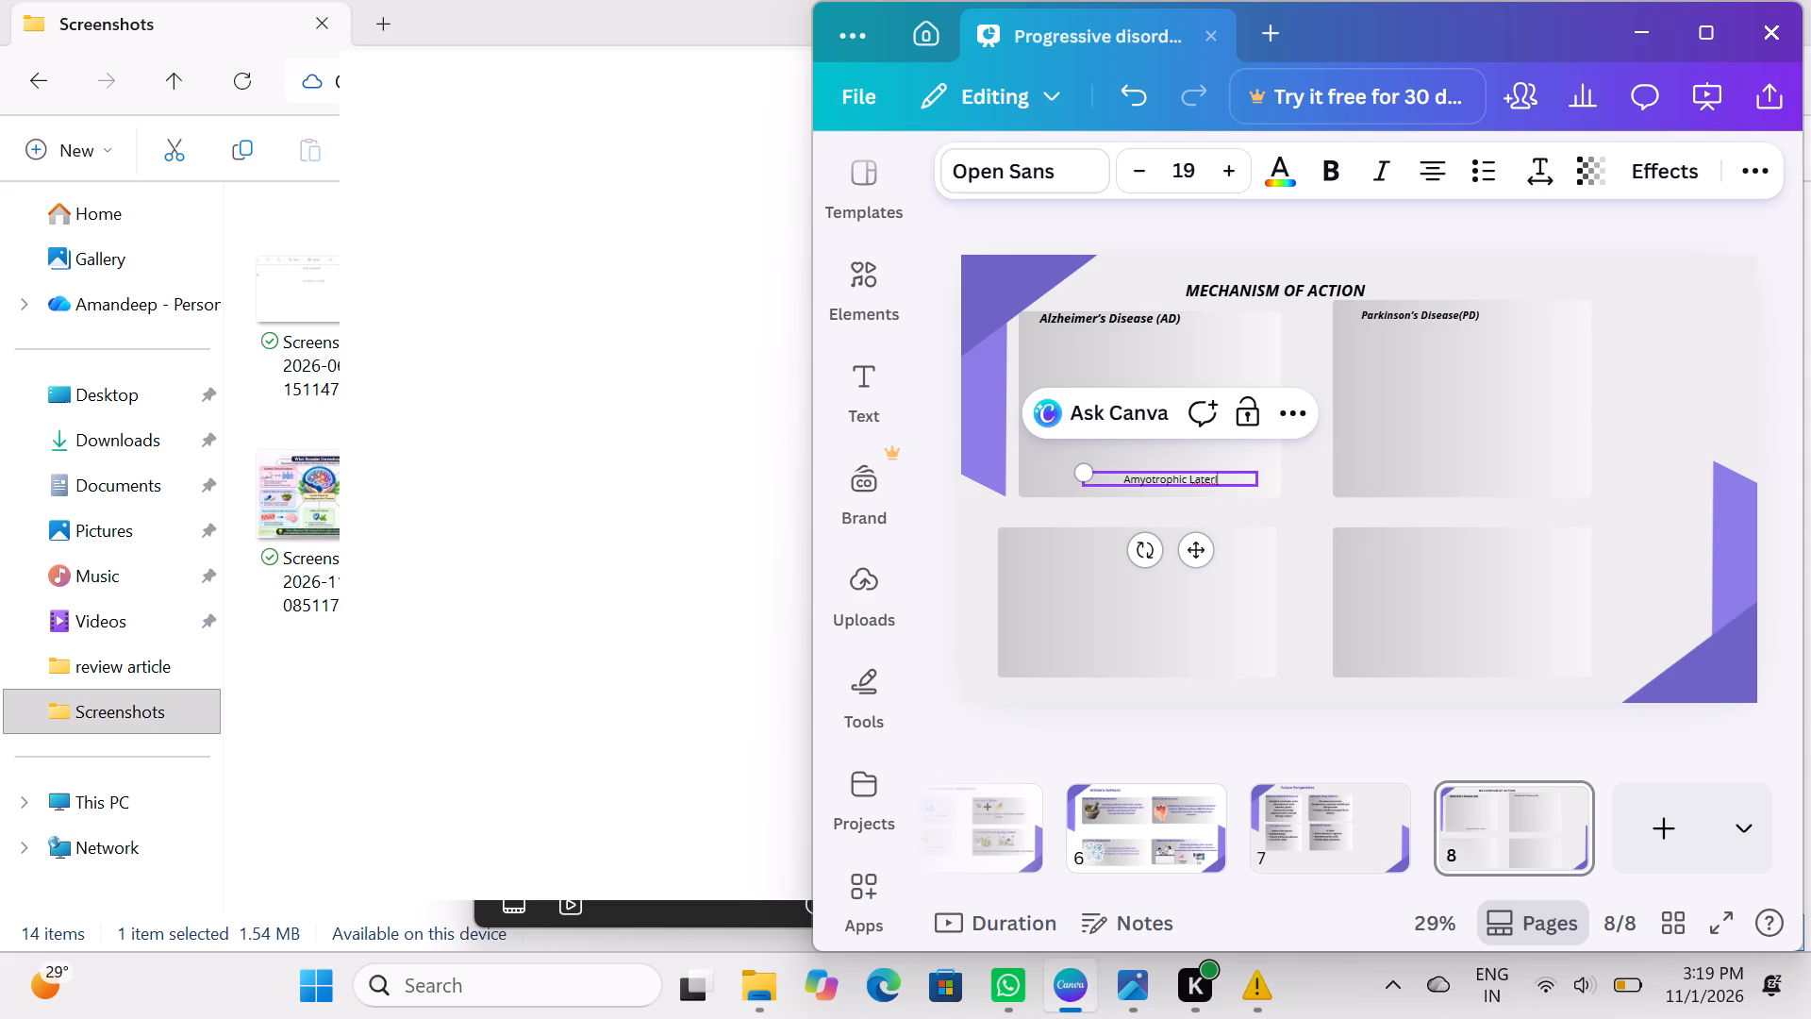
key(BackSpace)
key(a)
text(l)
key(space)
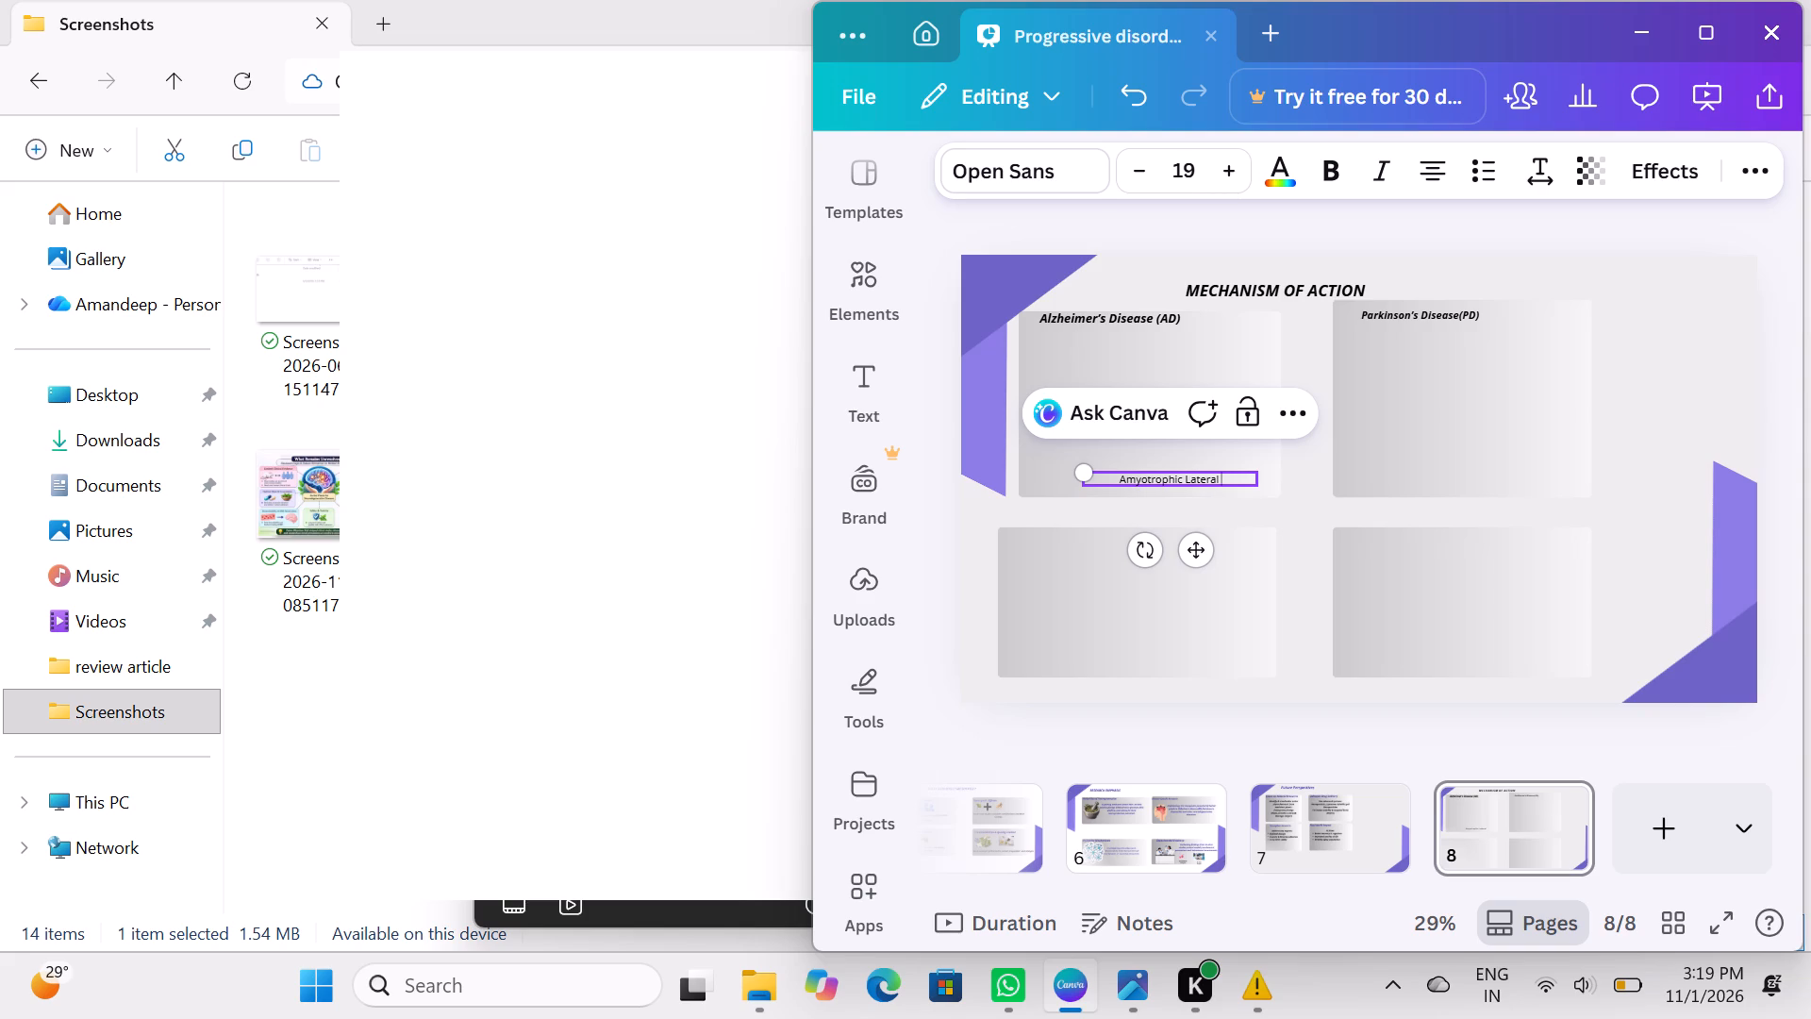
key(s)
text(clerosis)
click(1247, 550)
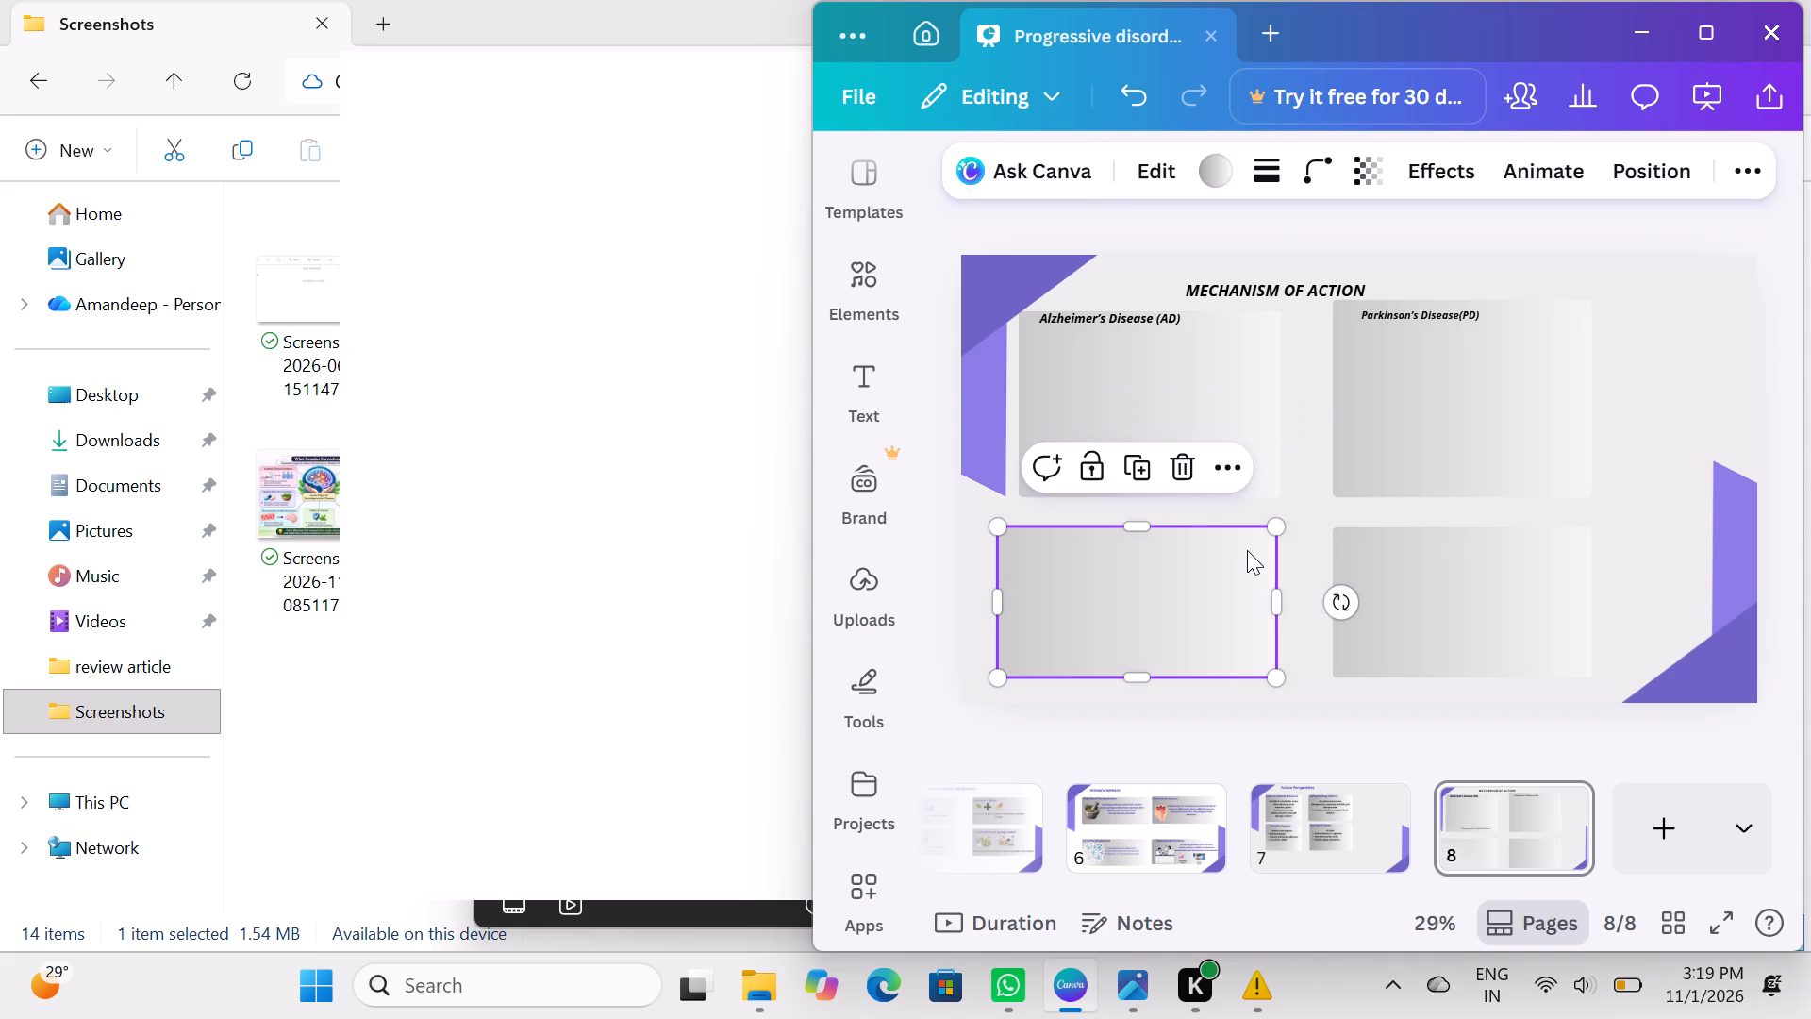
click(1327, 484)
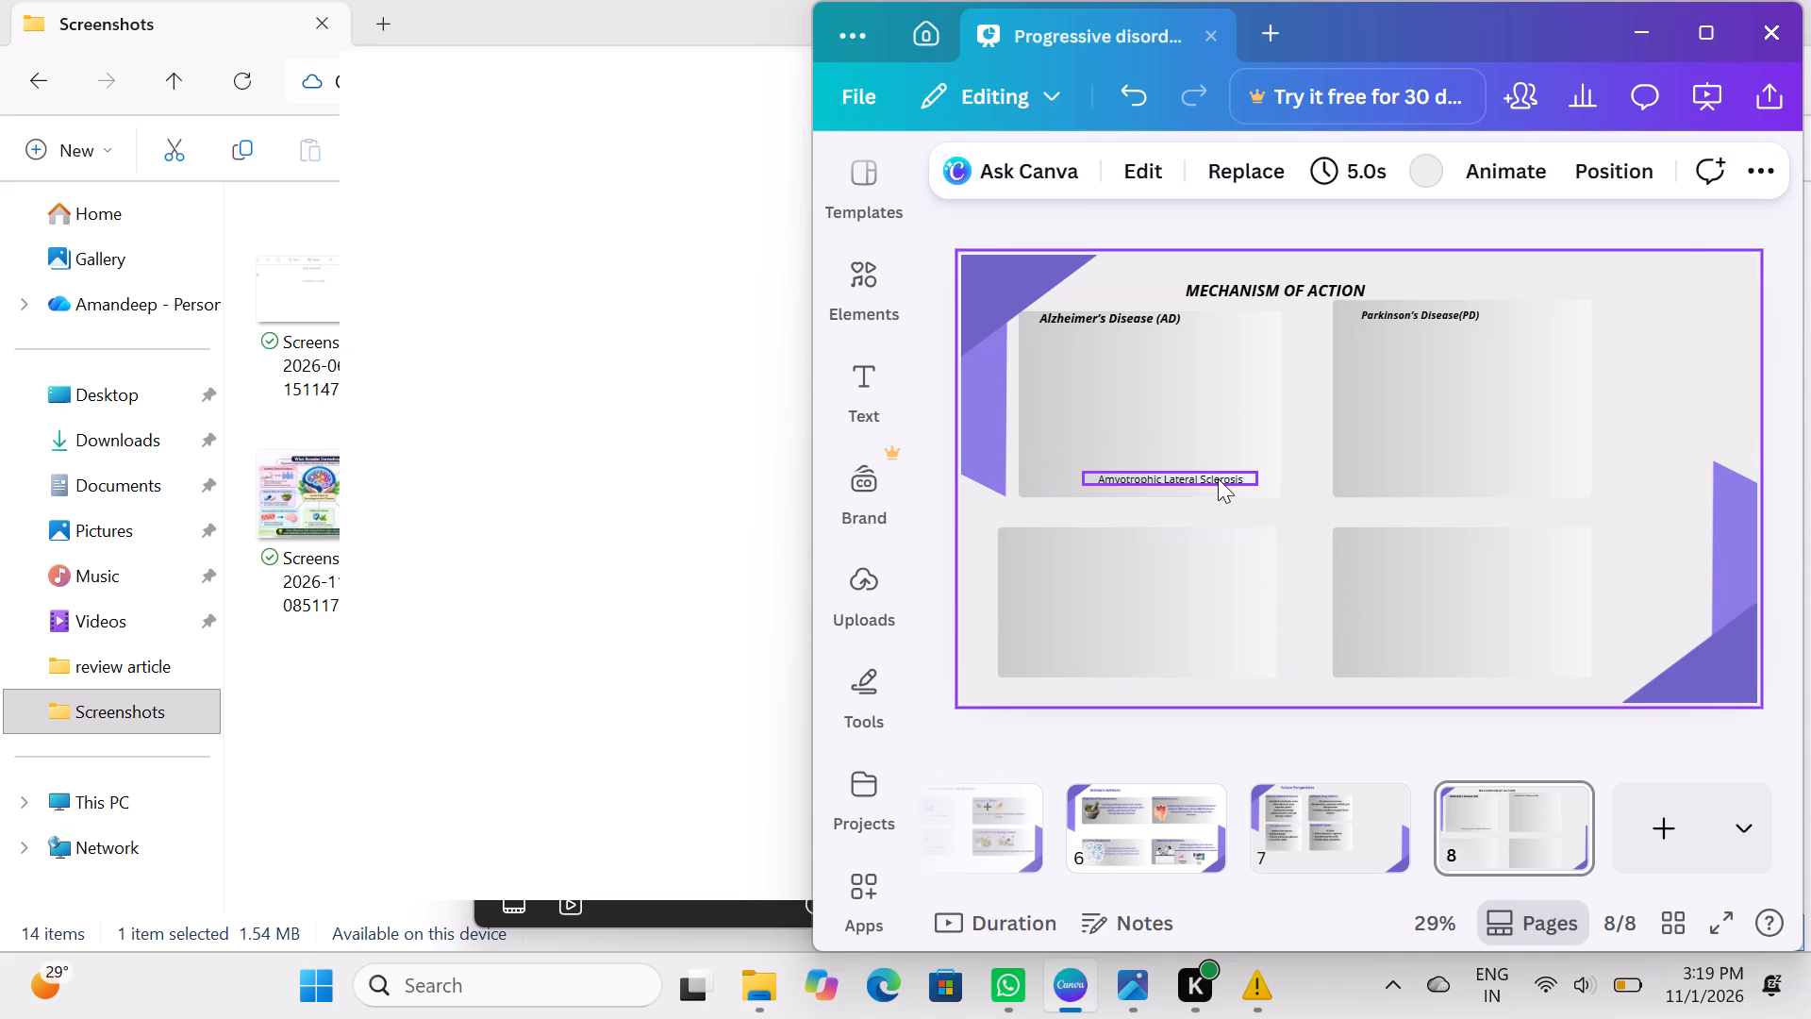
Format the Amyotrophic Lateral Sclerosis label bold and italic at font size 22.
click(1218, 478)
click(1339, 175)
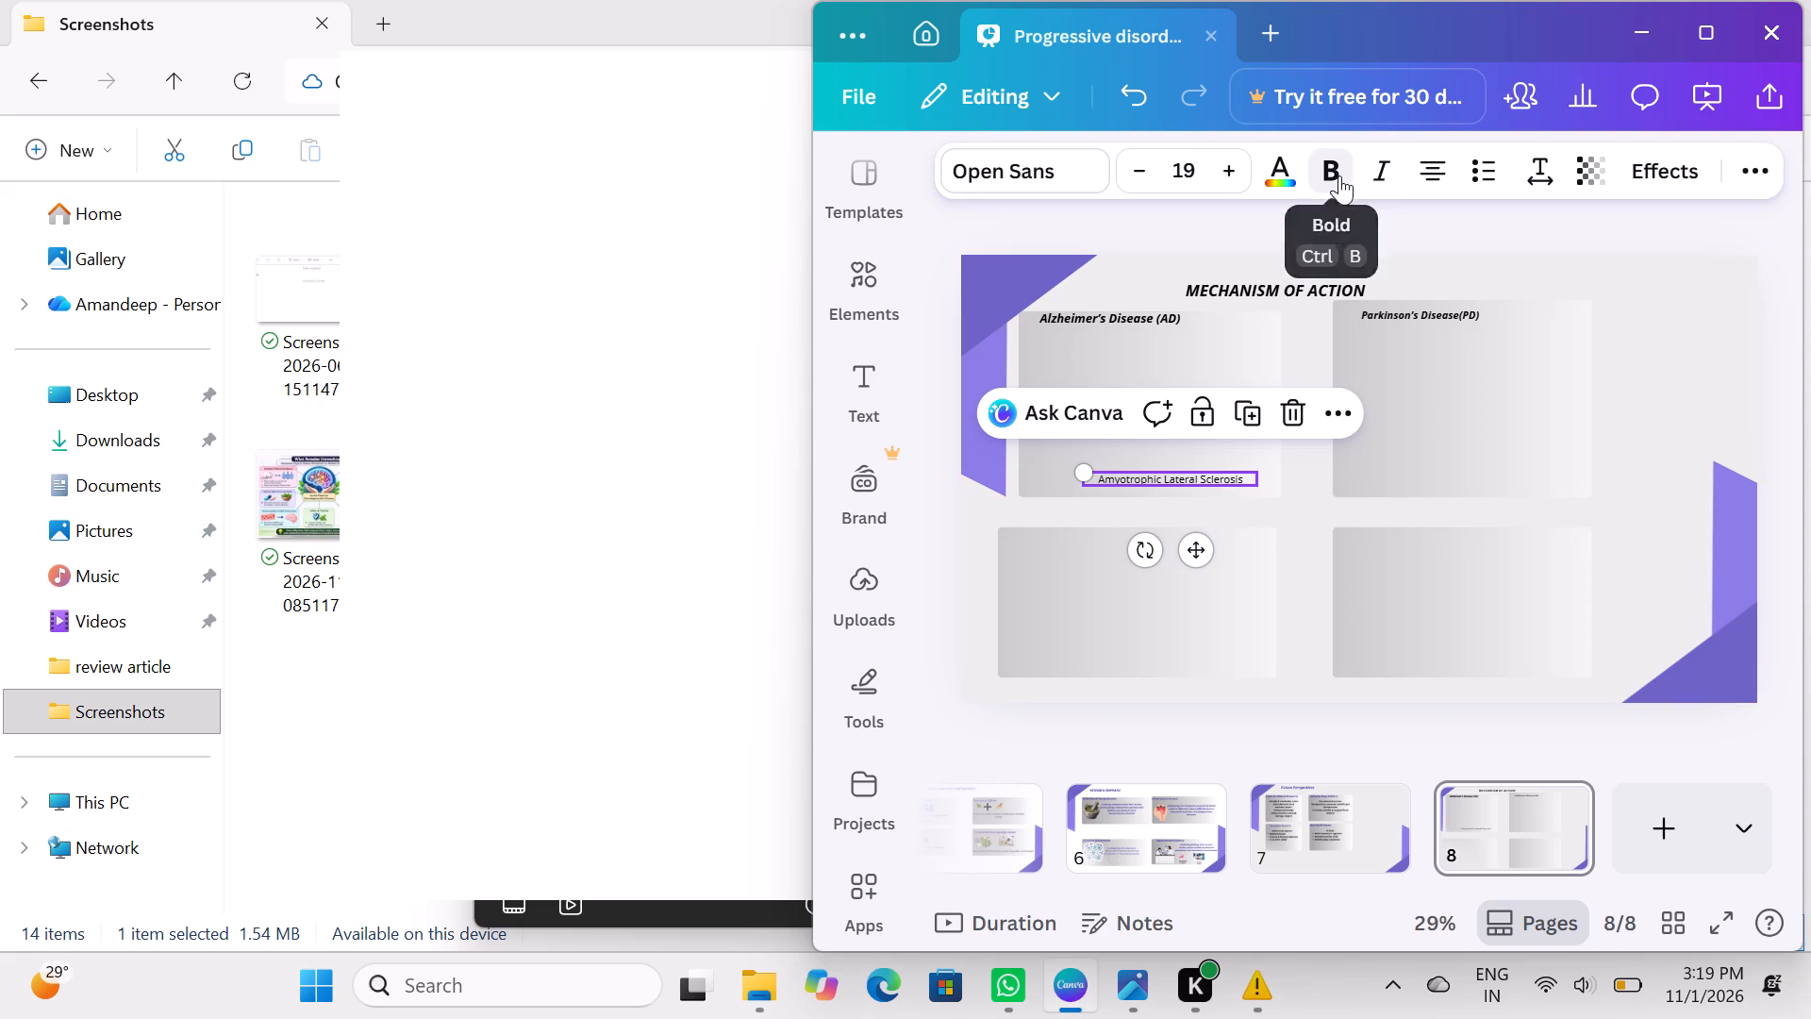
click(1375, 169)
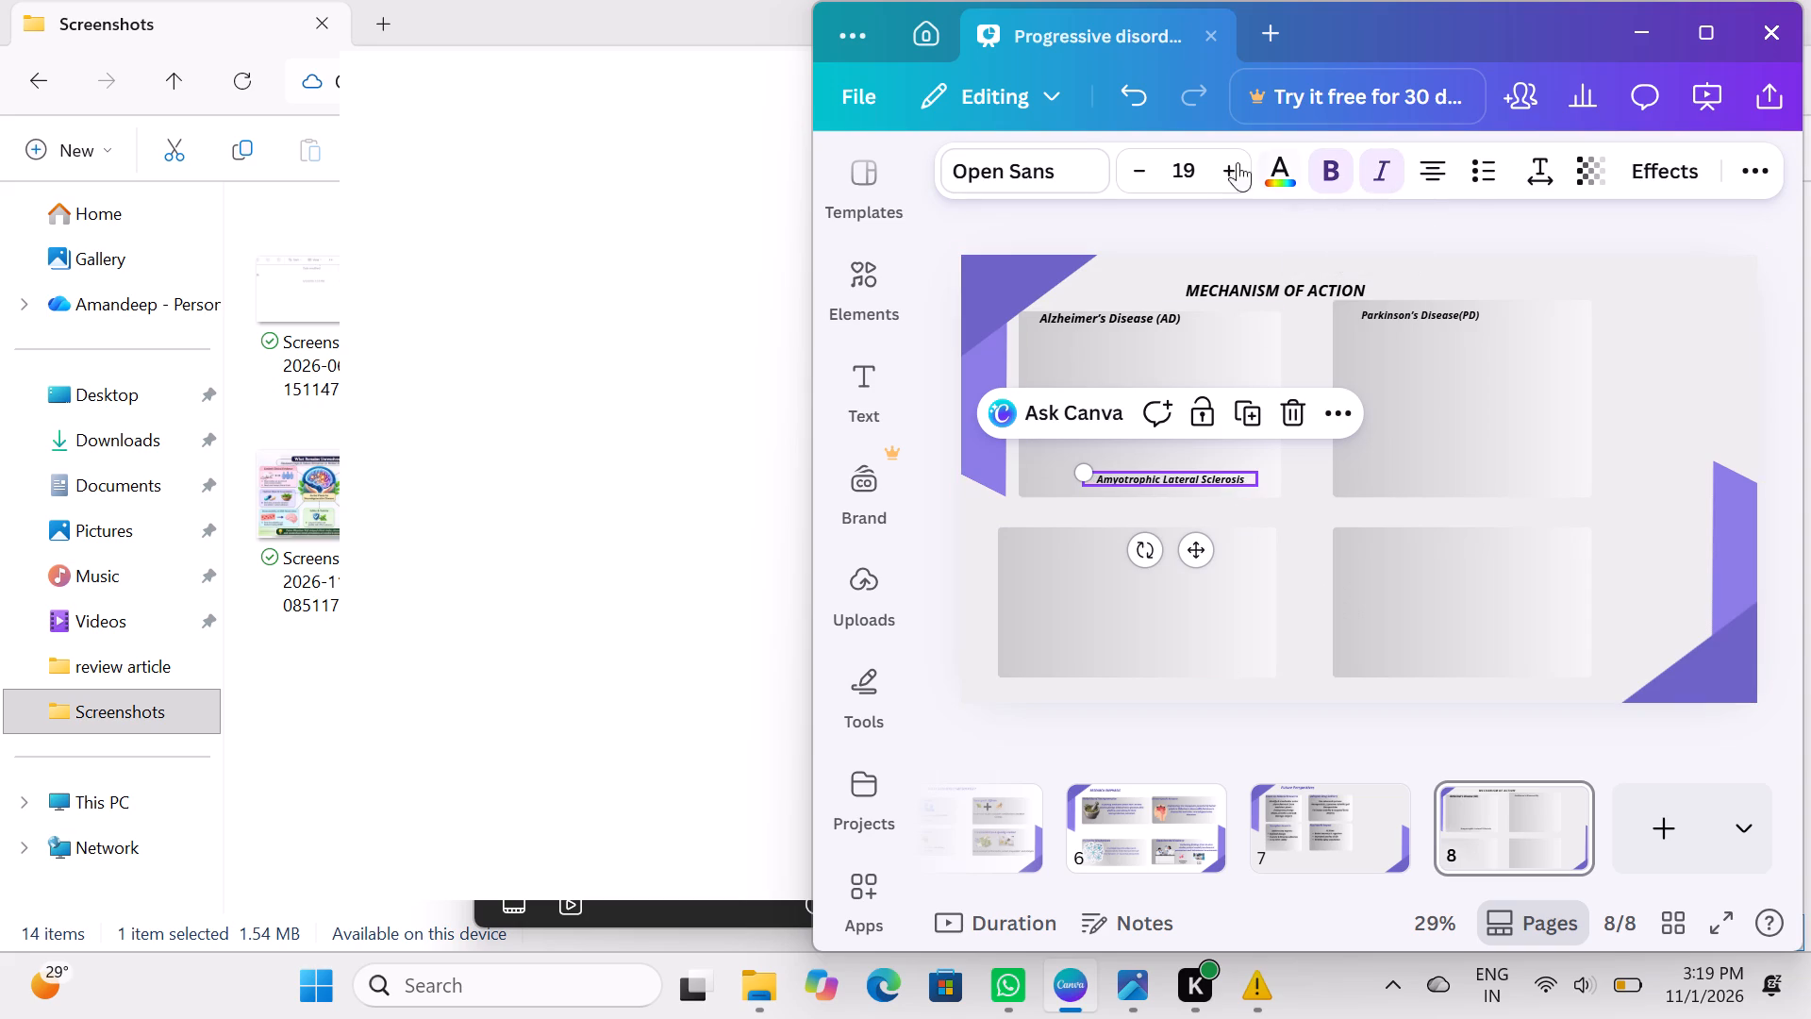
triple_click(1237, 157)
double_click(1237, 157)
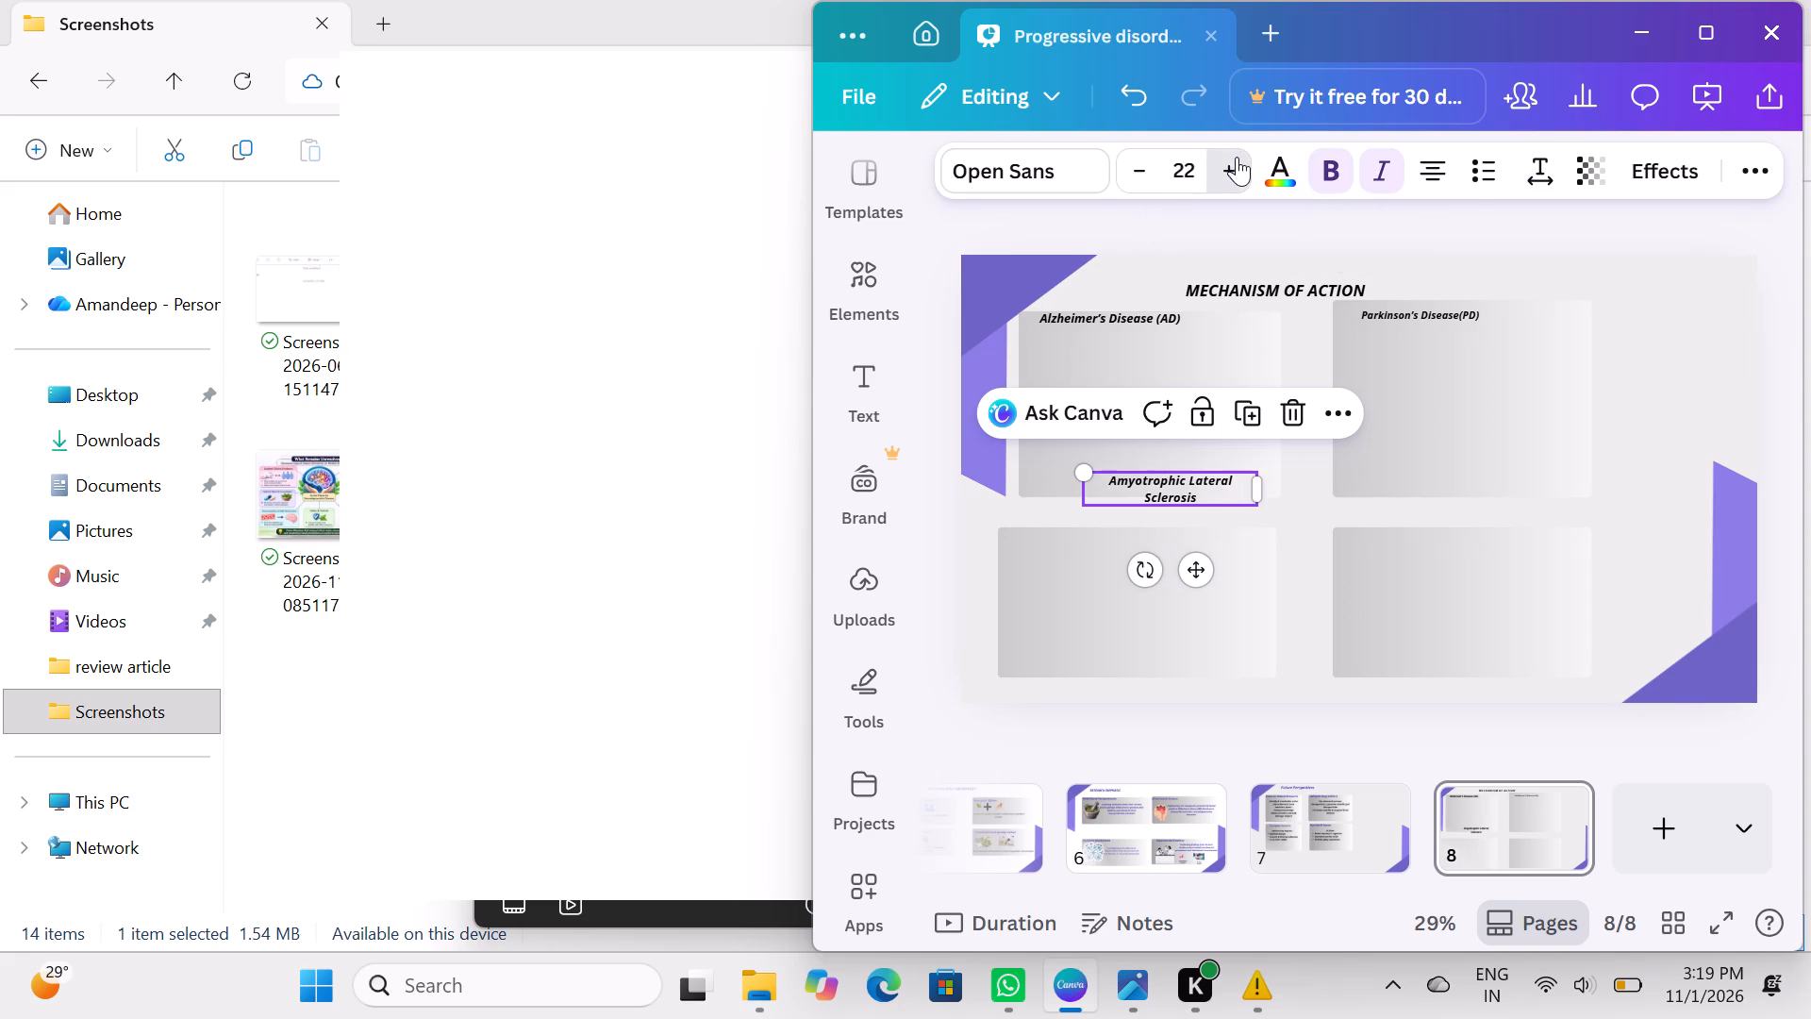
click(1143, 177)
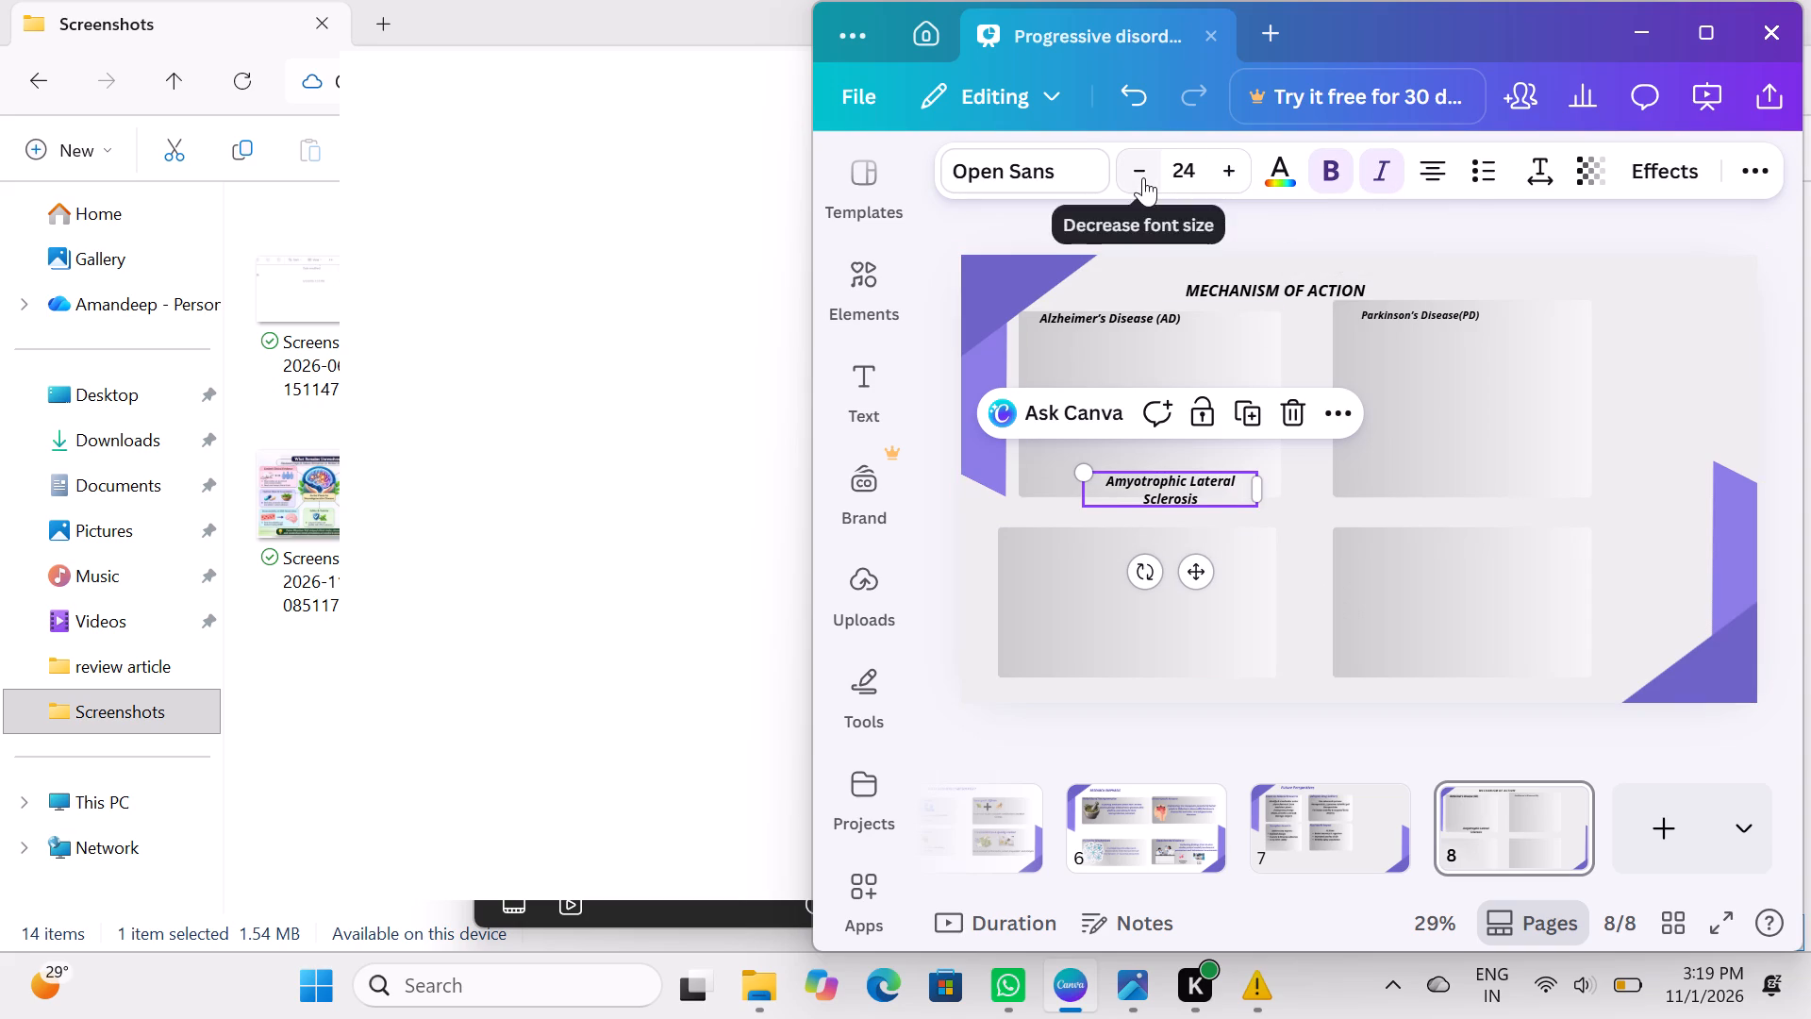
triple_click(1143, 177)
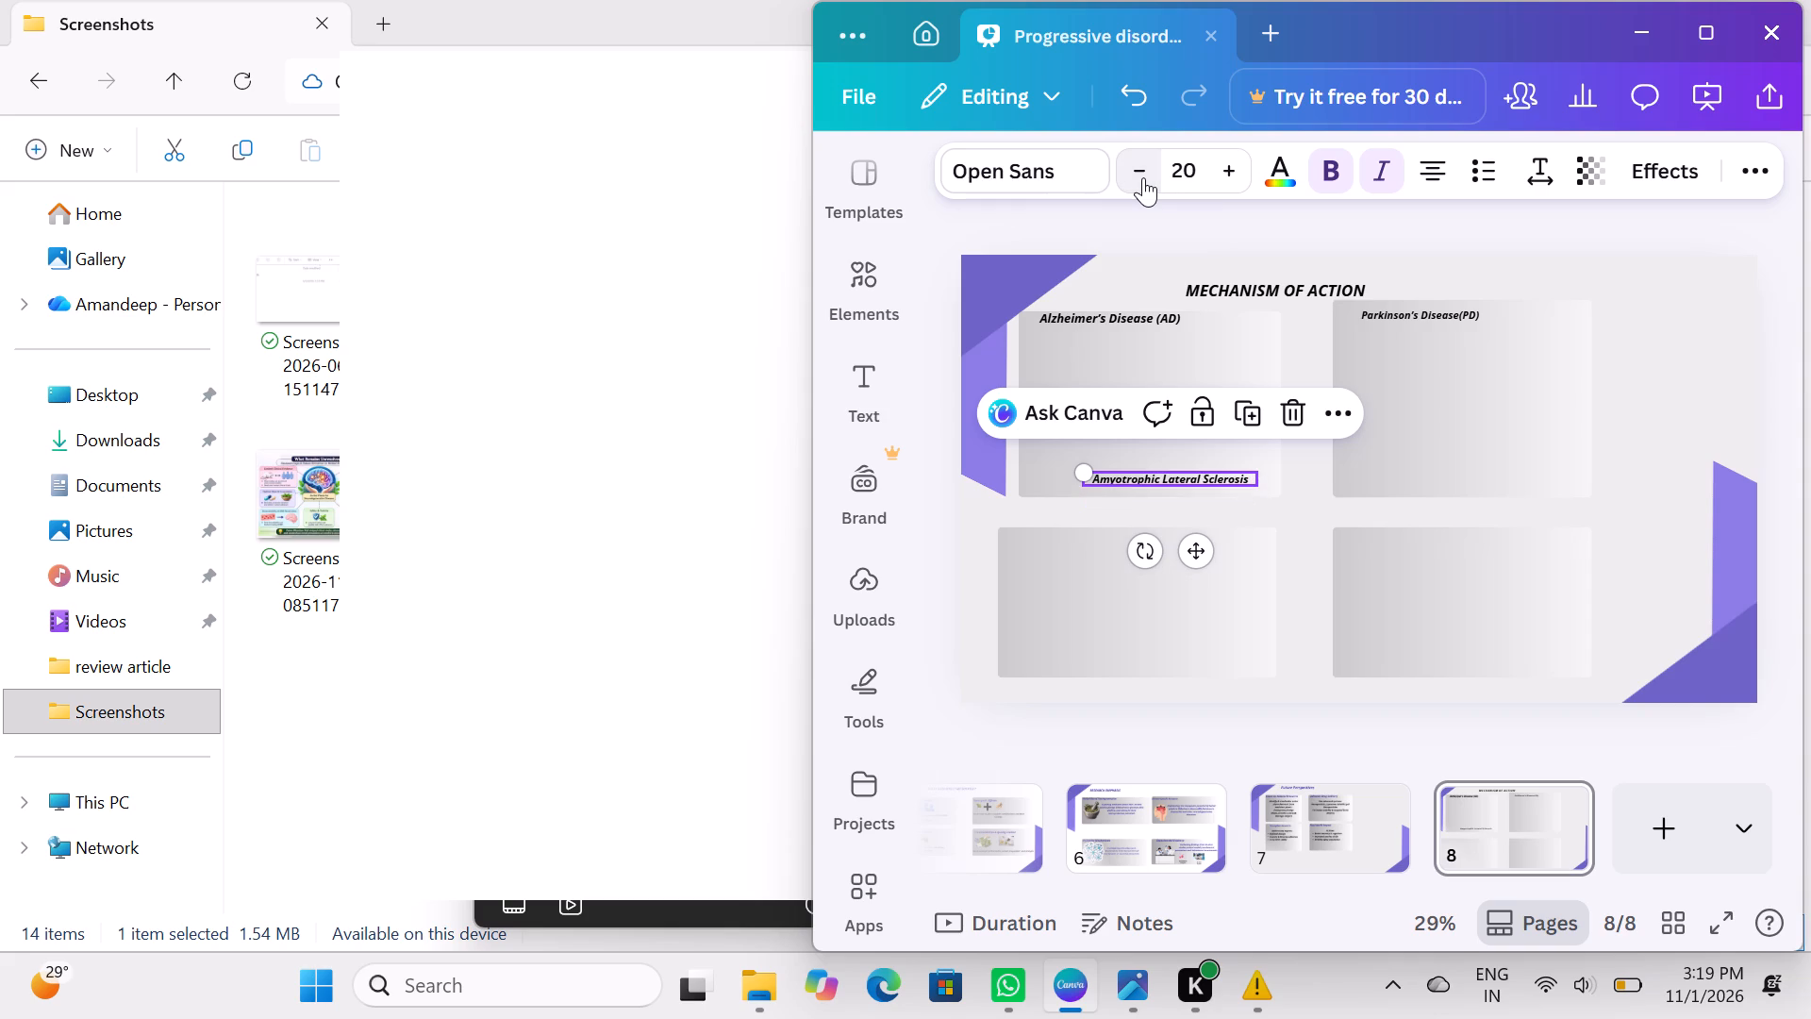
click(1220, 177)
click(1220, 177)
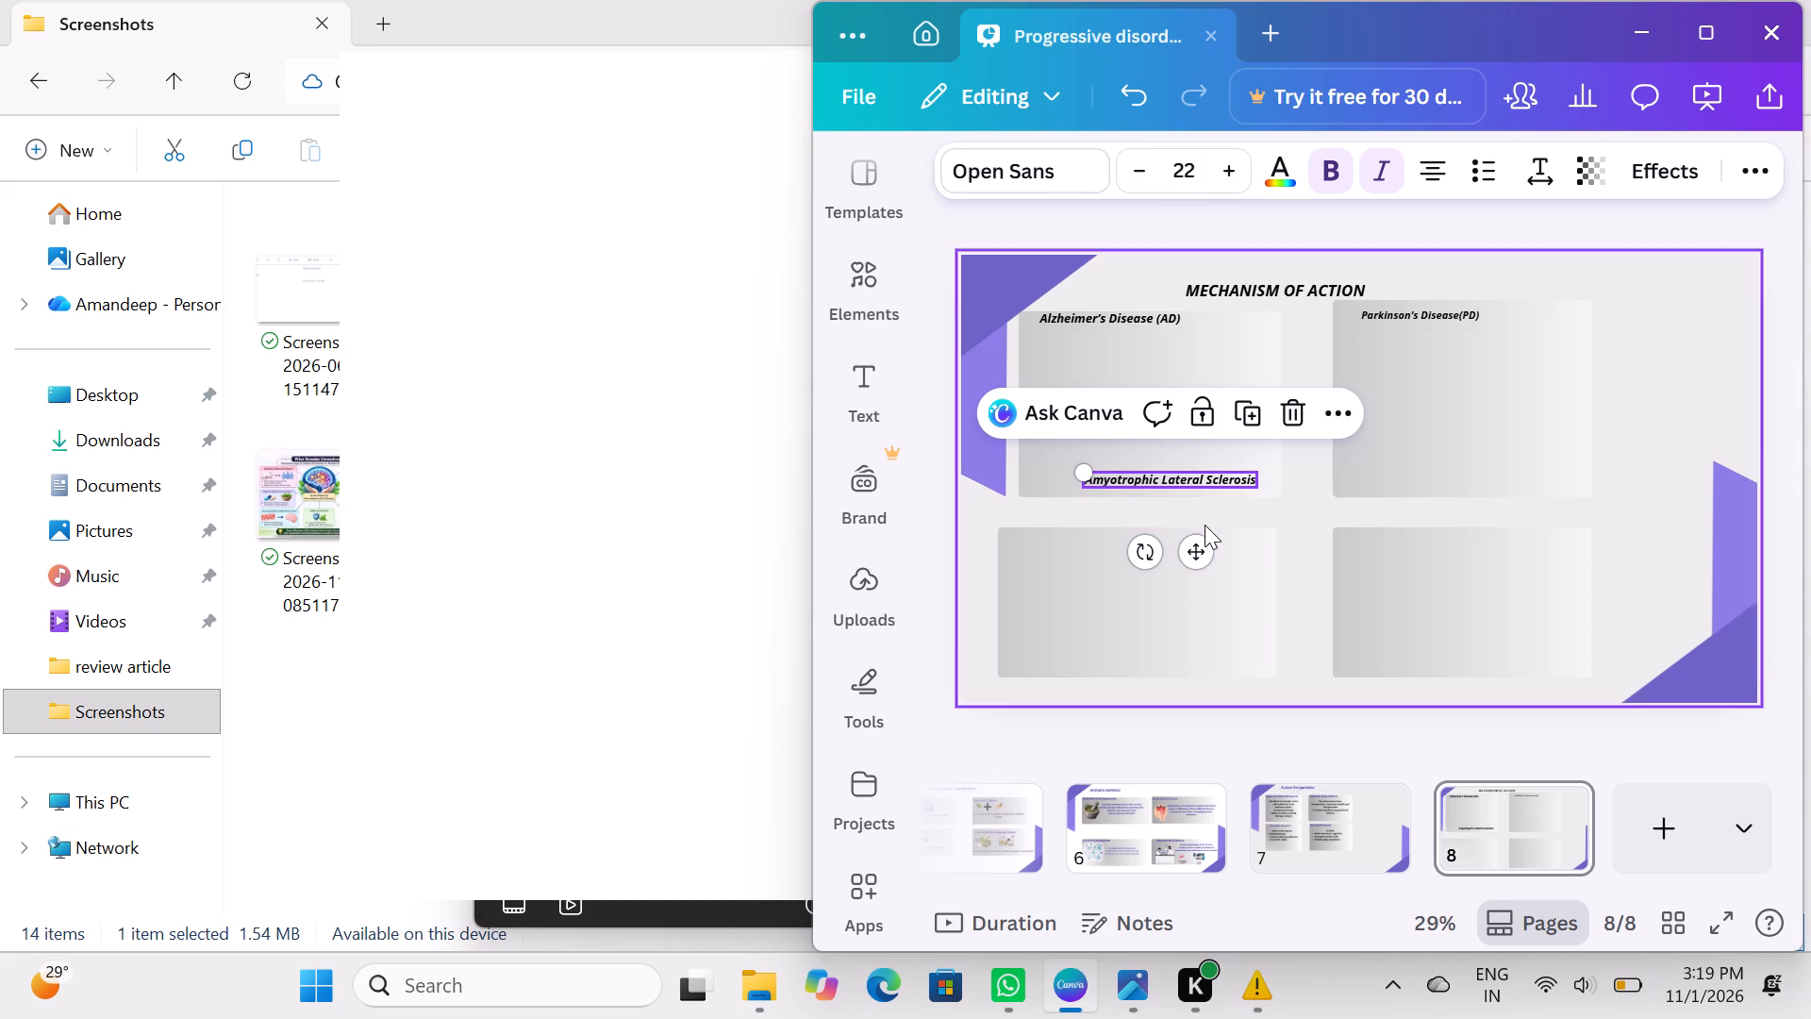
Move the Amyotrophic Lateral Sclerosis label to the top of the lower-left panel on the slide.
drag(1199, 540, 1138, 601)
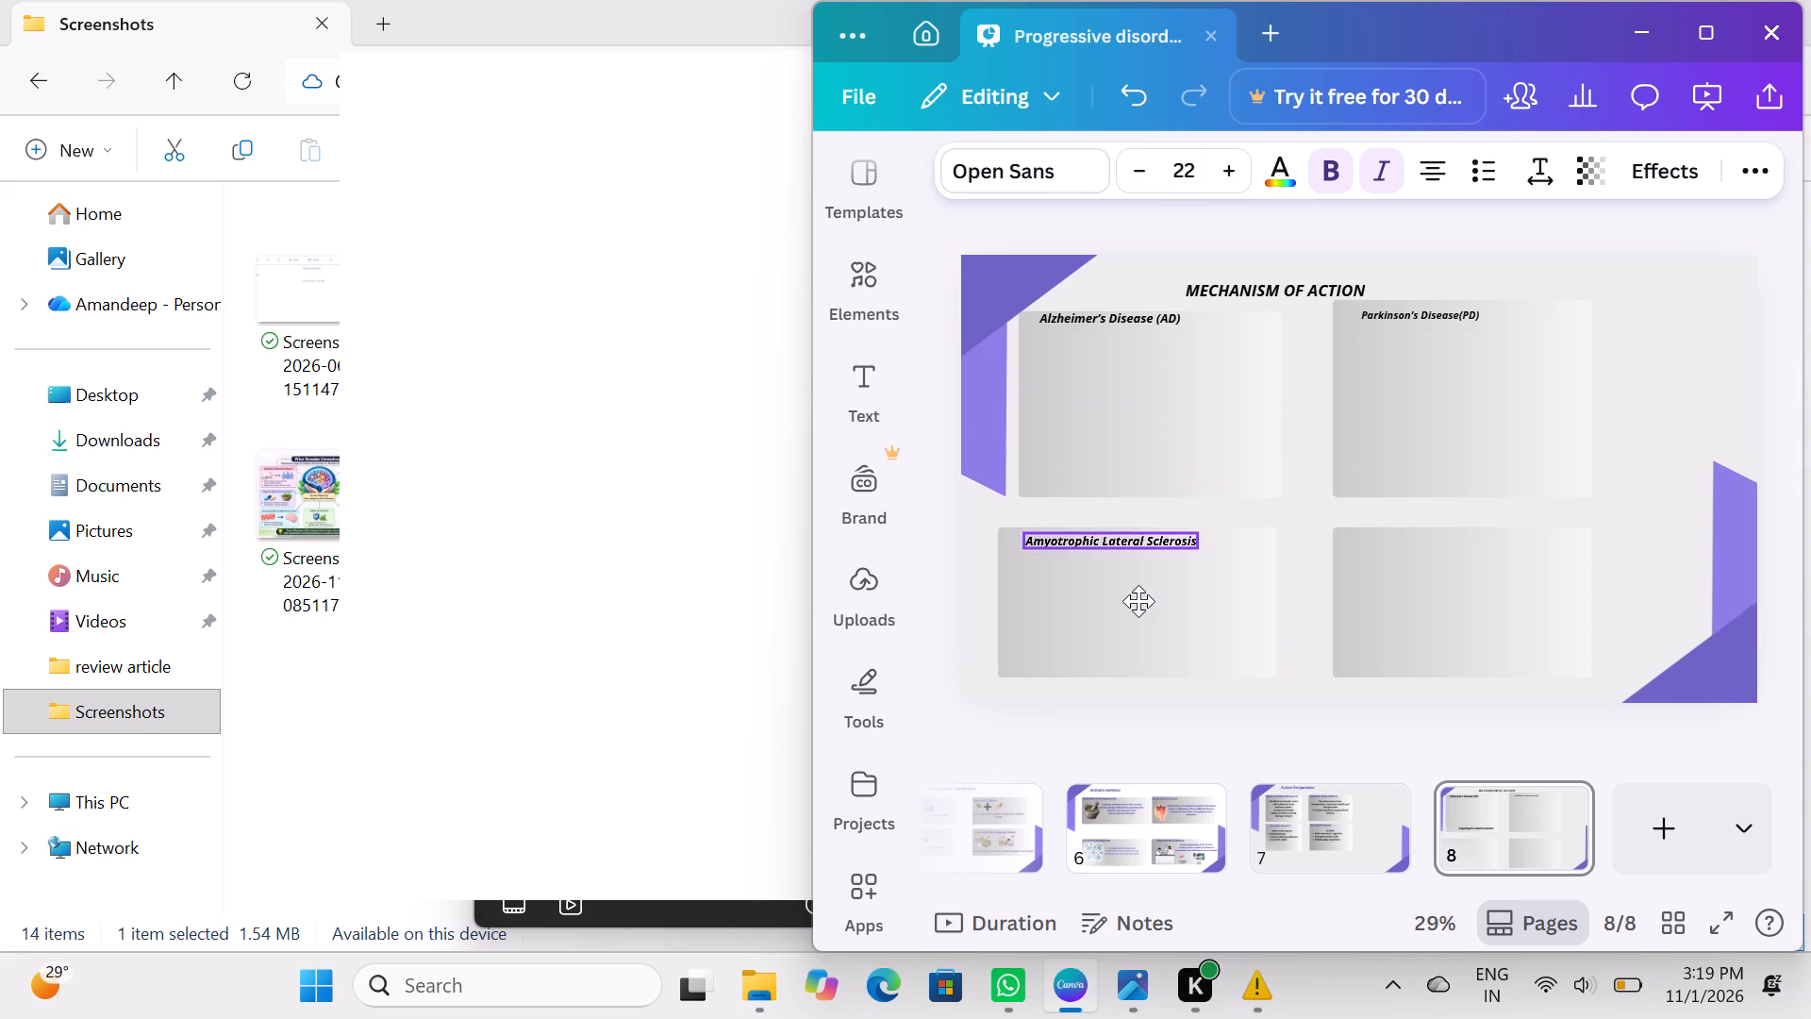
drag(1138, 601, 1128, 607)
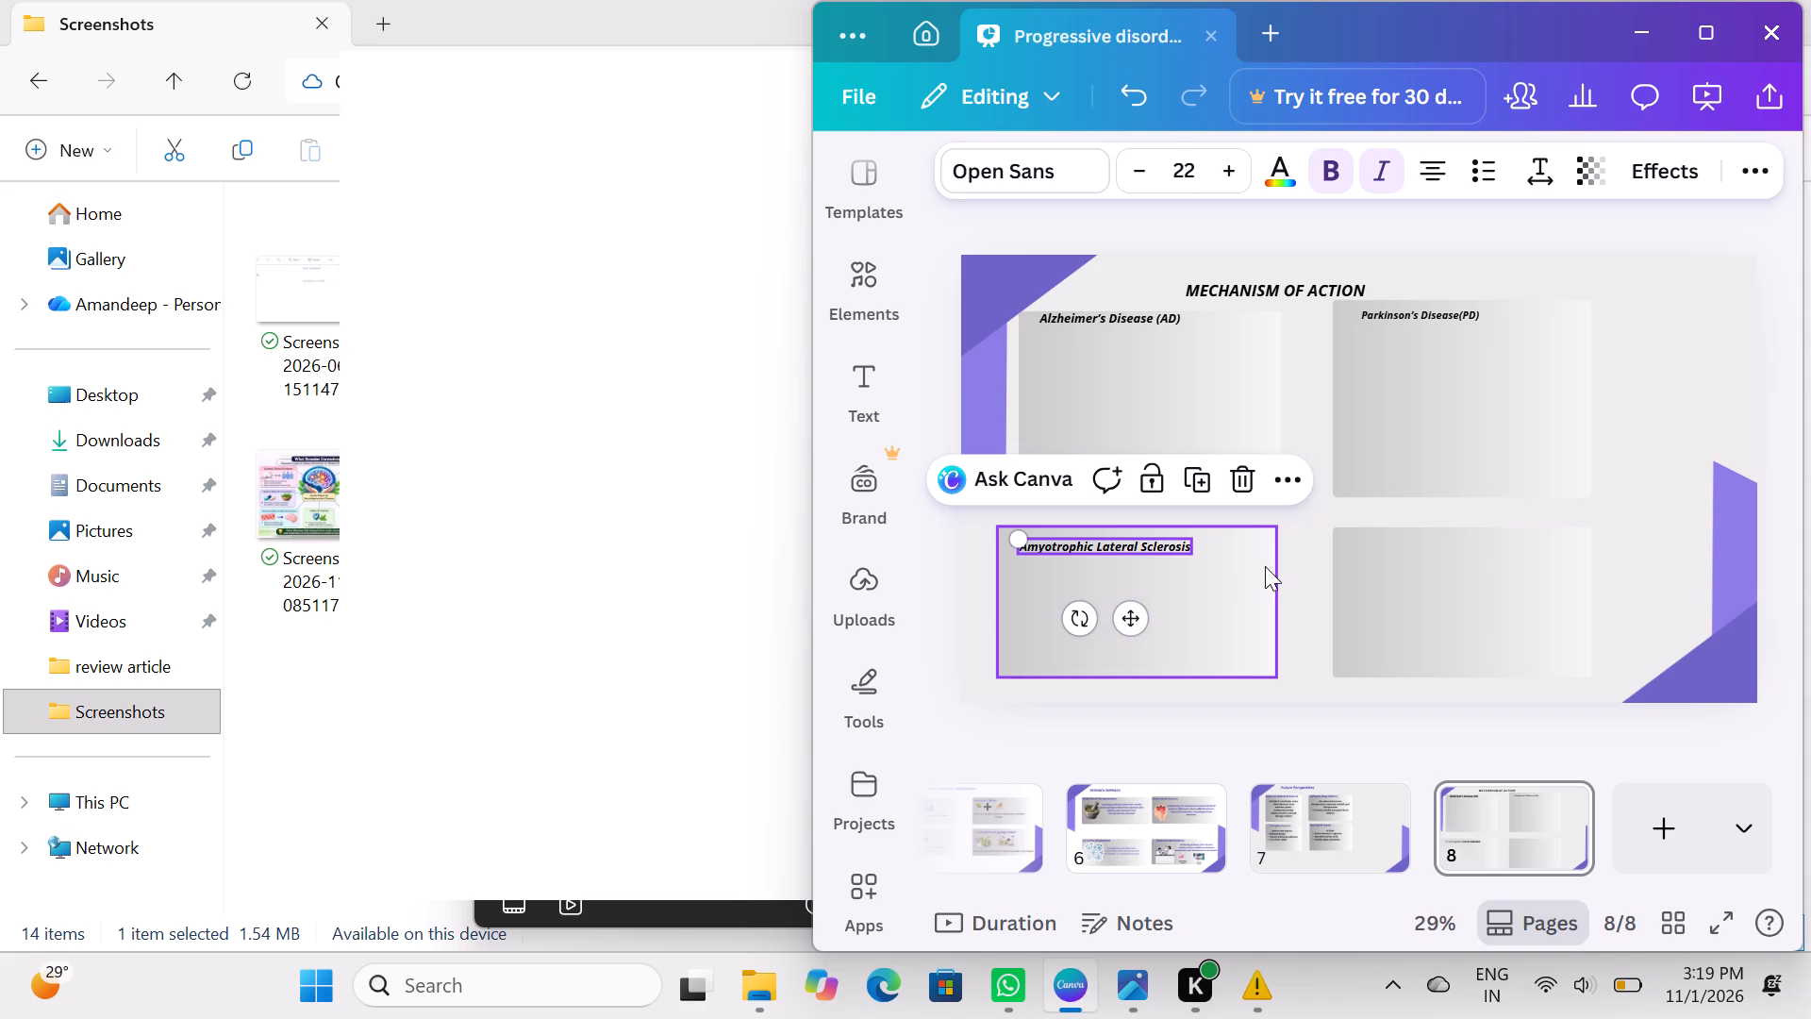
click(1286, 563)
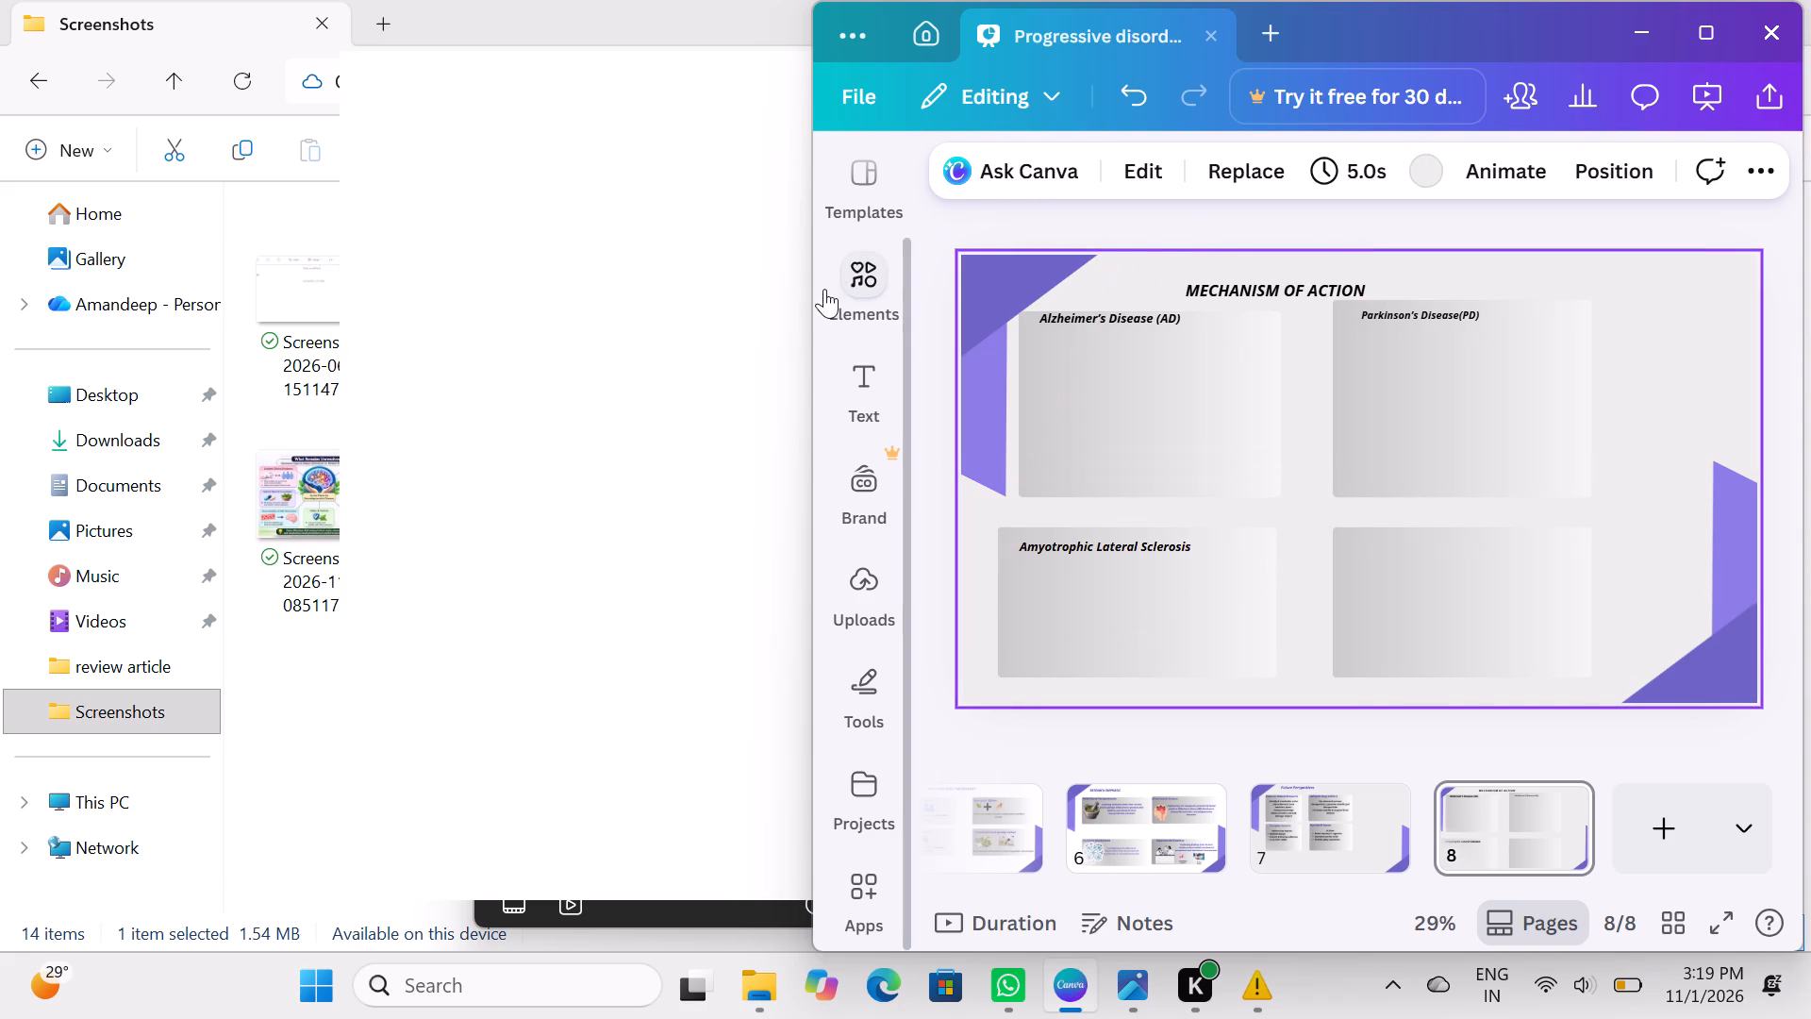
Add another text box to the slide and widen it to the right edge of the Alzheimer's panel.
click(872, 392)
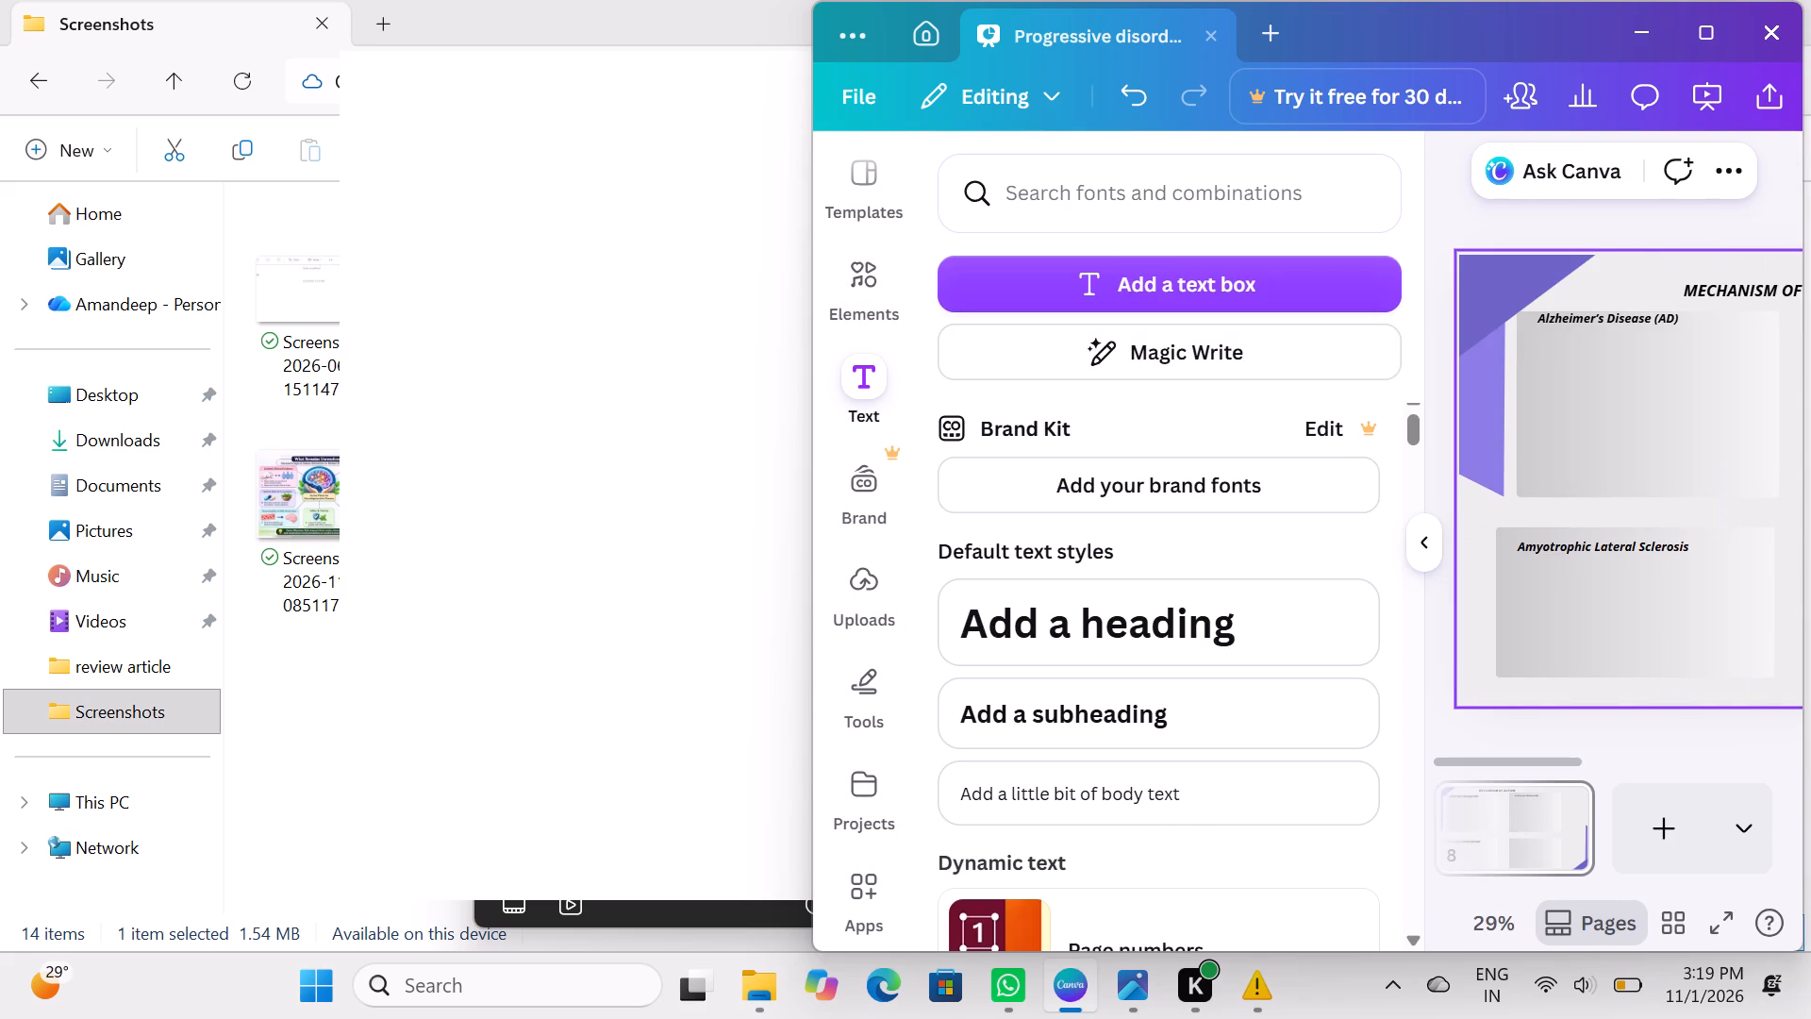
click(1144, 266)
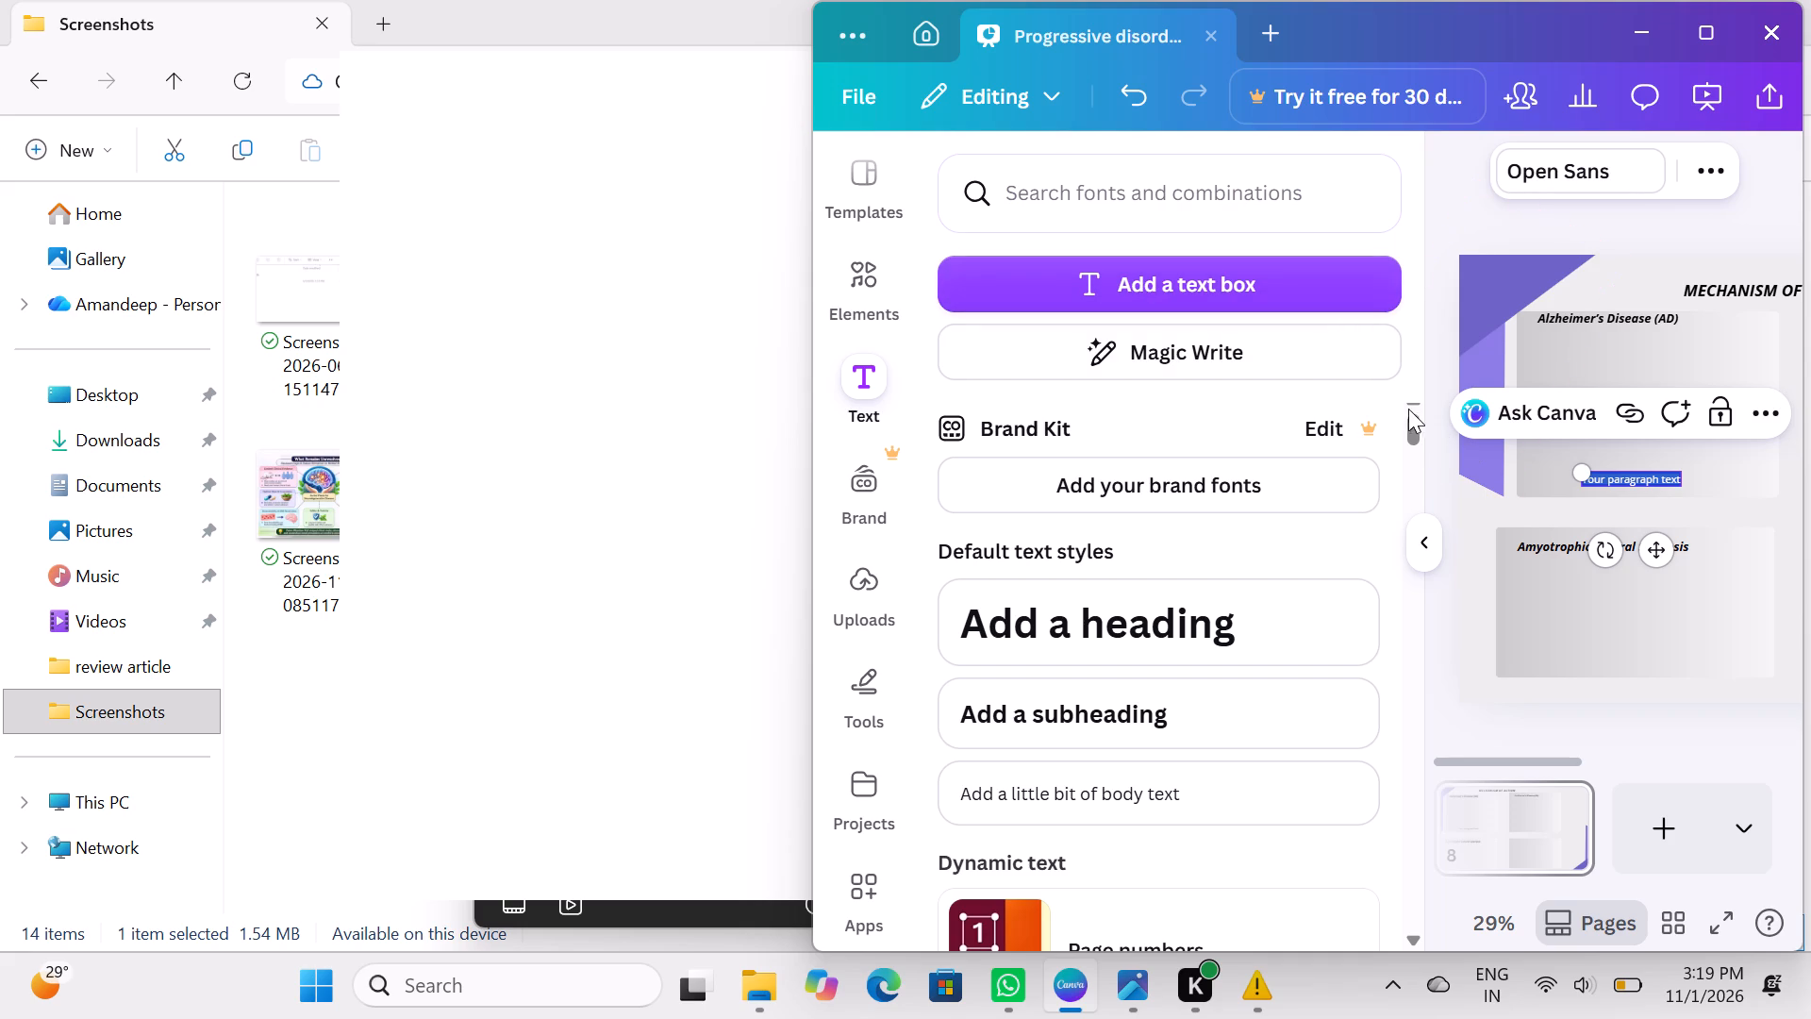
click(1411, 424)
click(1433, 545)
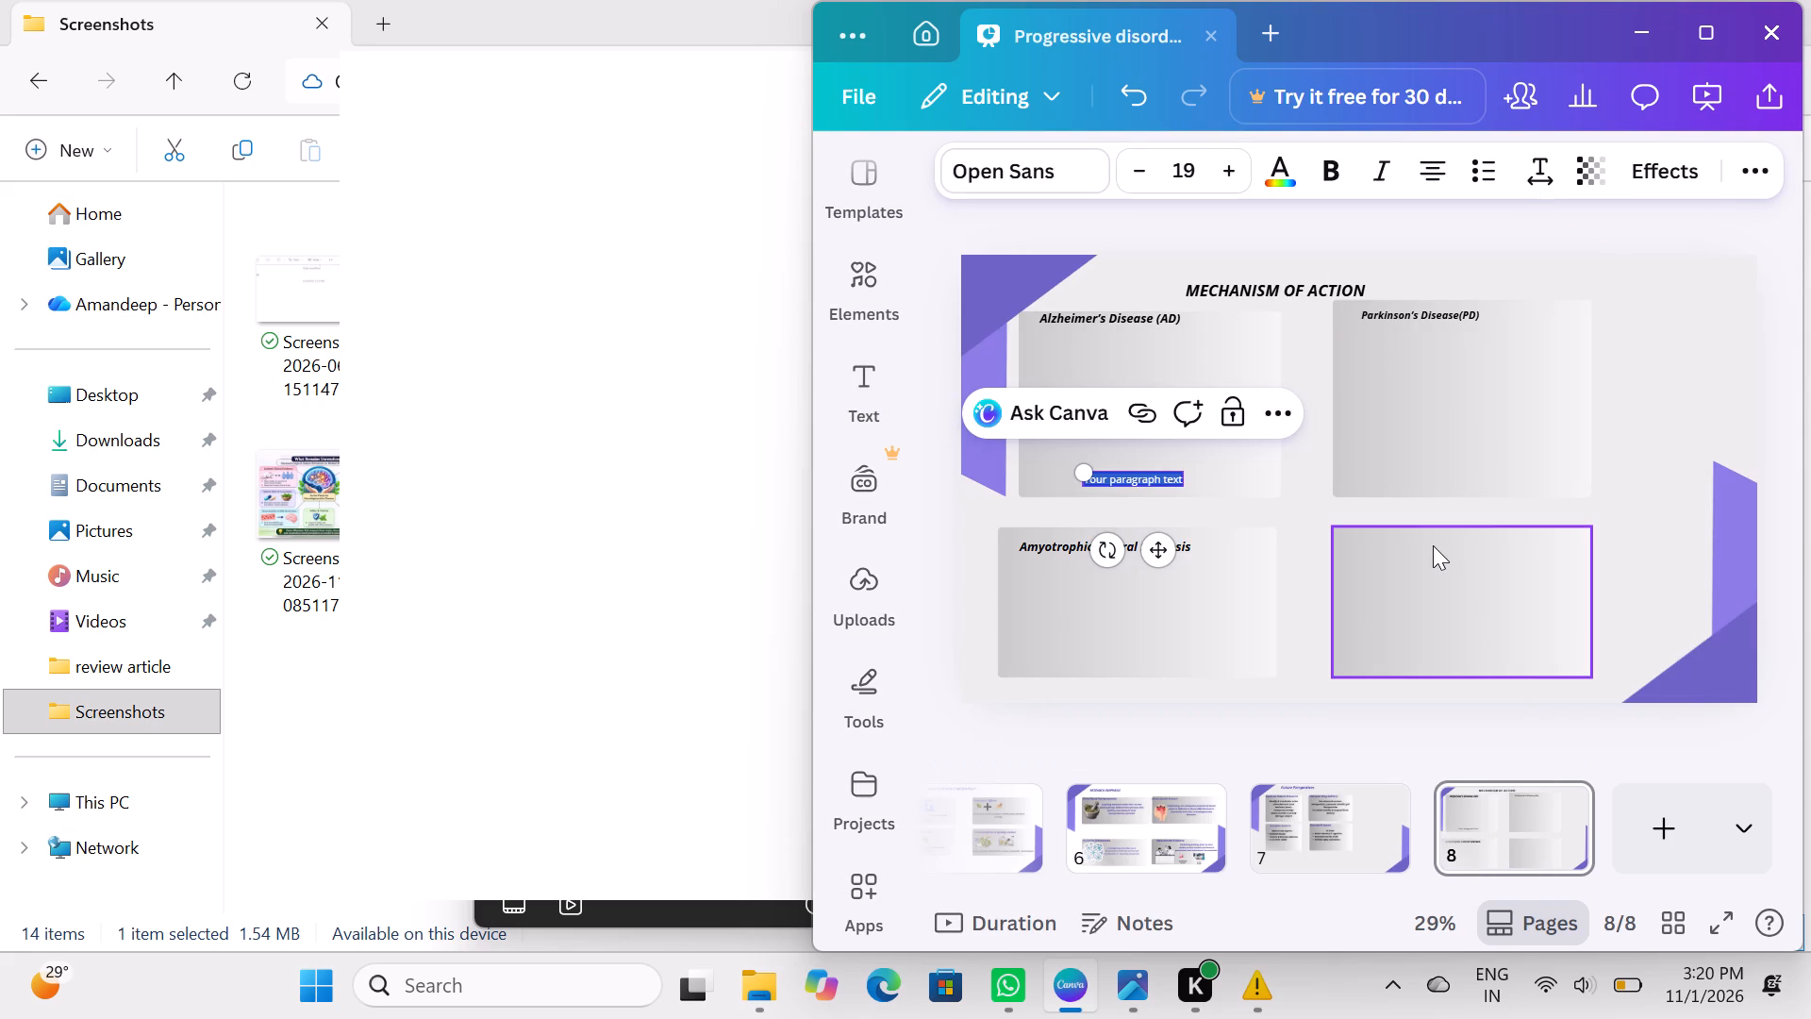
click(1176, 478)
drag(1176, 478, 1187, 478)
drag(1187, 478, 1286, 481)
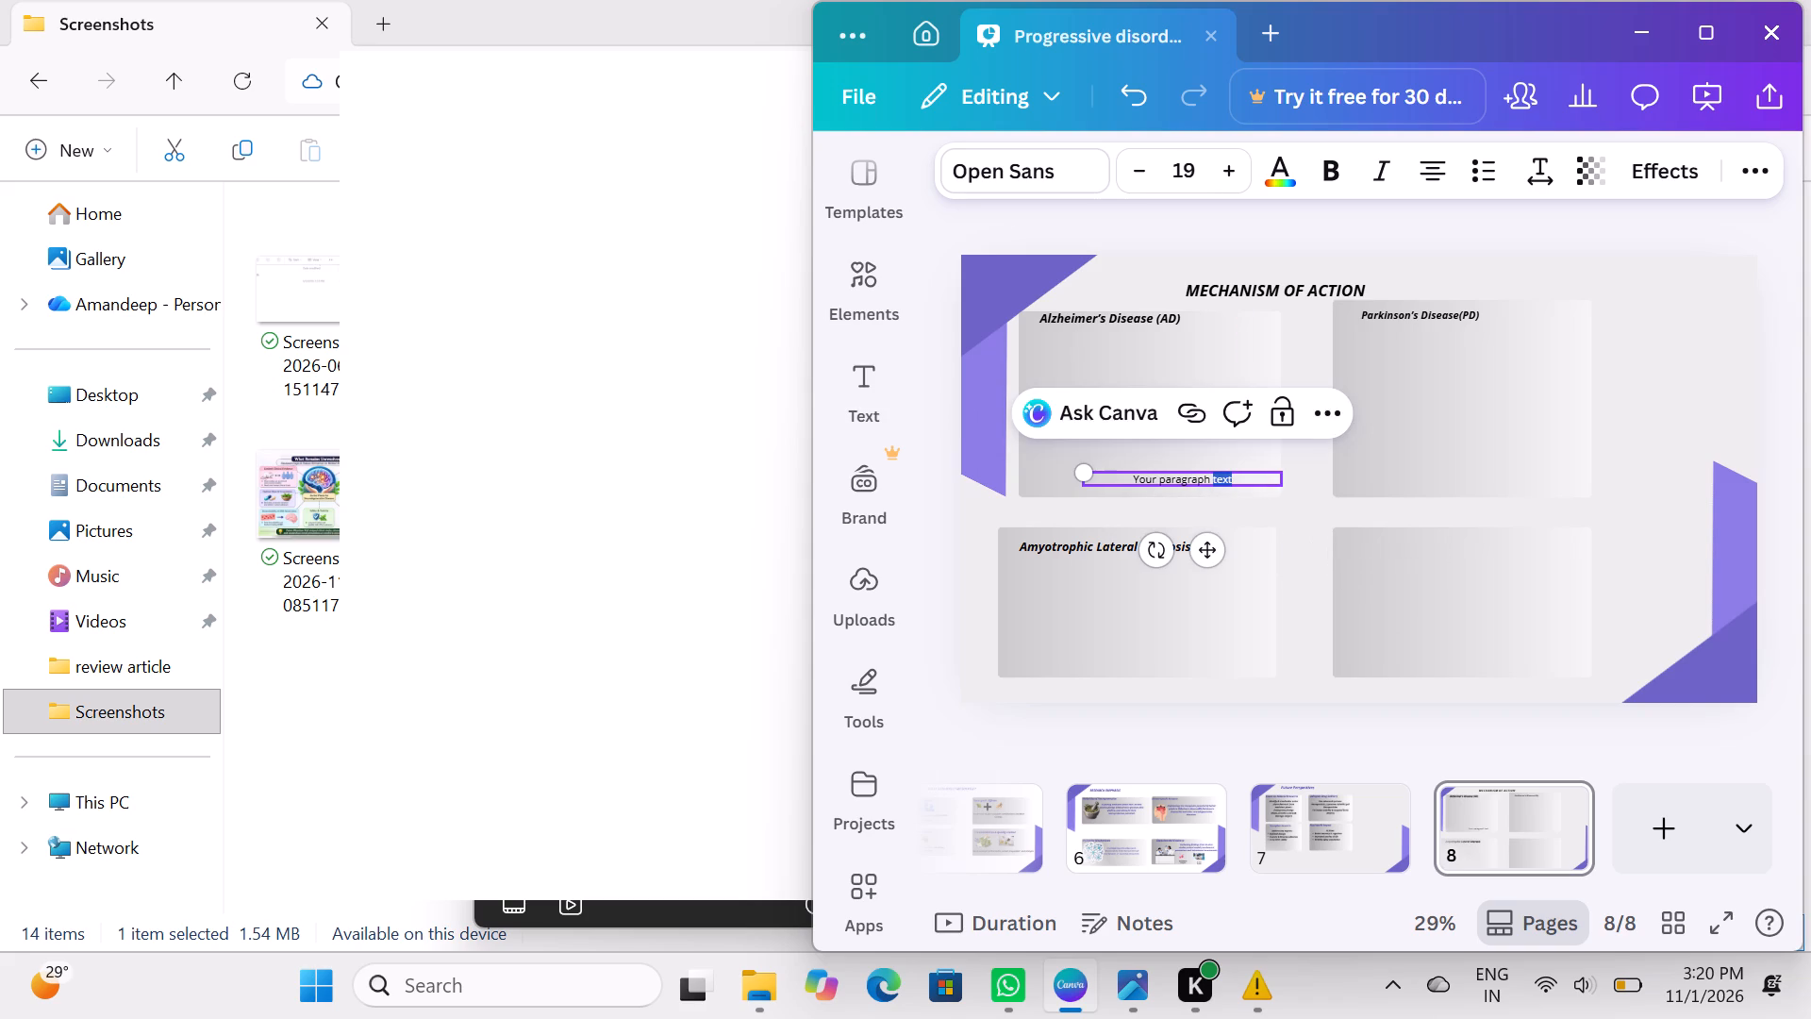
Replace the new text box's placeholder text with "Huntington's Disease".
click(1266, 476)
key(BackSpace)
key(BackSpace)
key(BackSpace)
key(BackSpace)
key(BackSpace)
key(BackSpace)
key(BackSpace)
key(BackSpace)
key(BackSpace)
key(BackSpace)
key(BackSpace)
key(BackSpace)
key(BackSpace)
key(BackSpace)
key(BackSpace)
key(BackSpace)
key(BackSpace)
key(BackSpace)
key(BackSpace)
key(BackSpace)
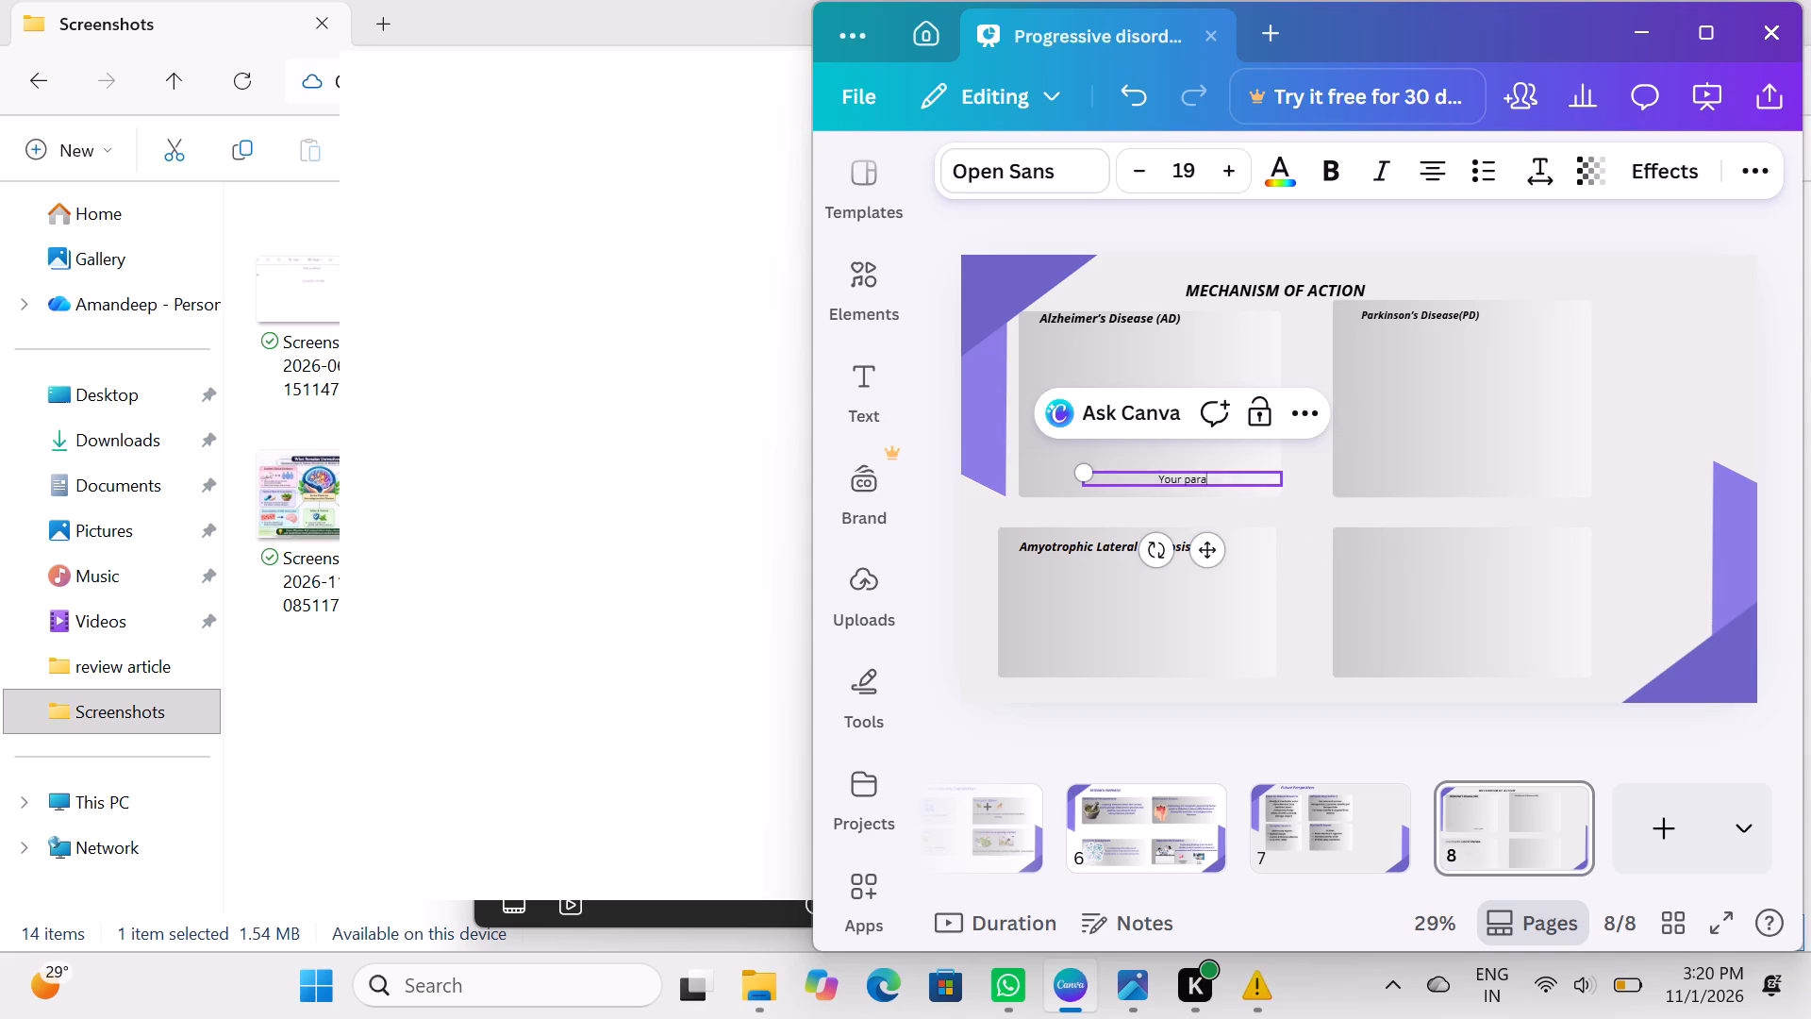
key(BackSpace)
key(BackSpace)
key(BackSpace)
key(h)
key(h)
key(u)
text(unting)
text(ton)
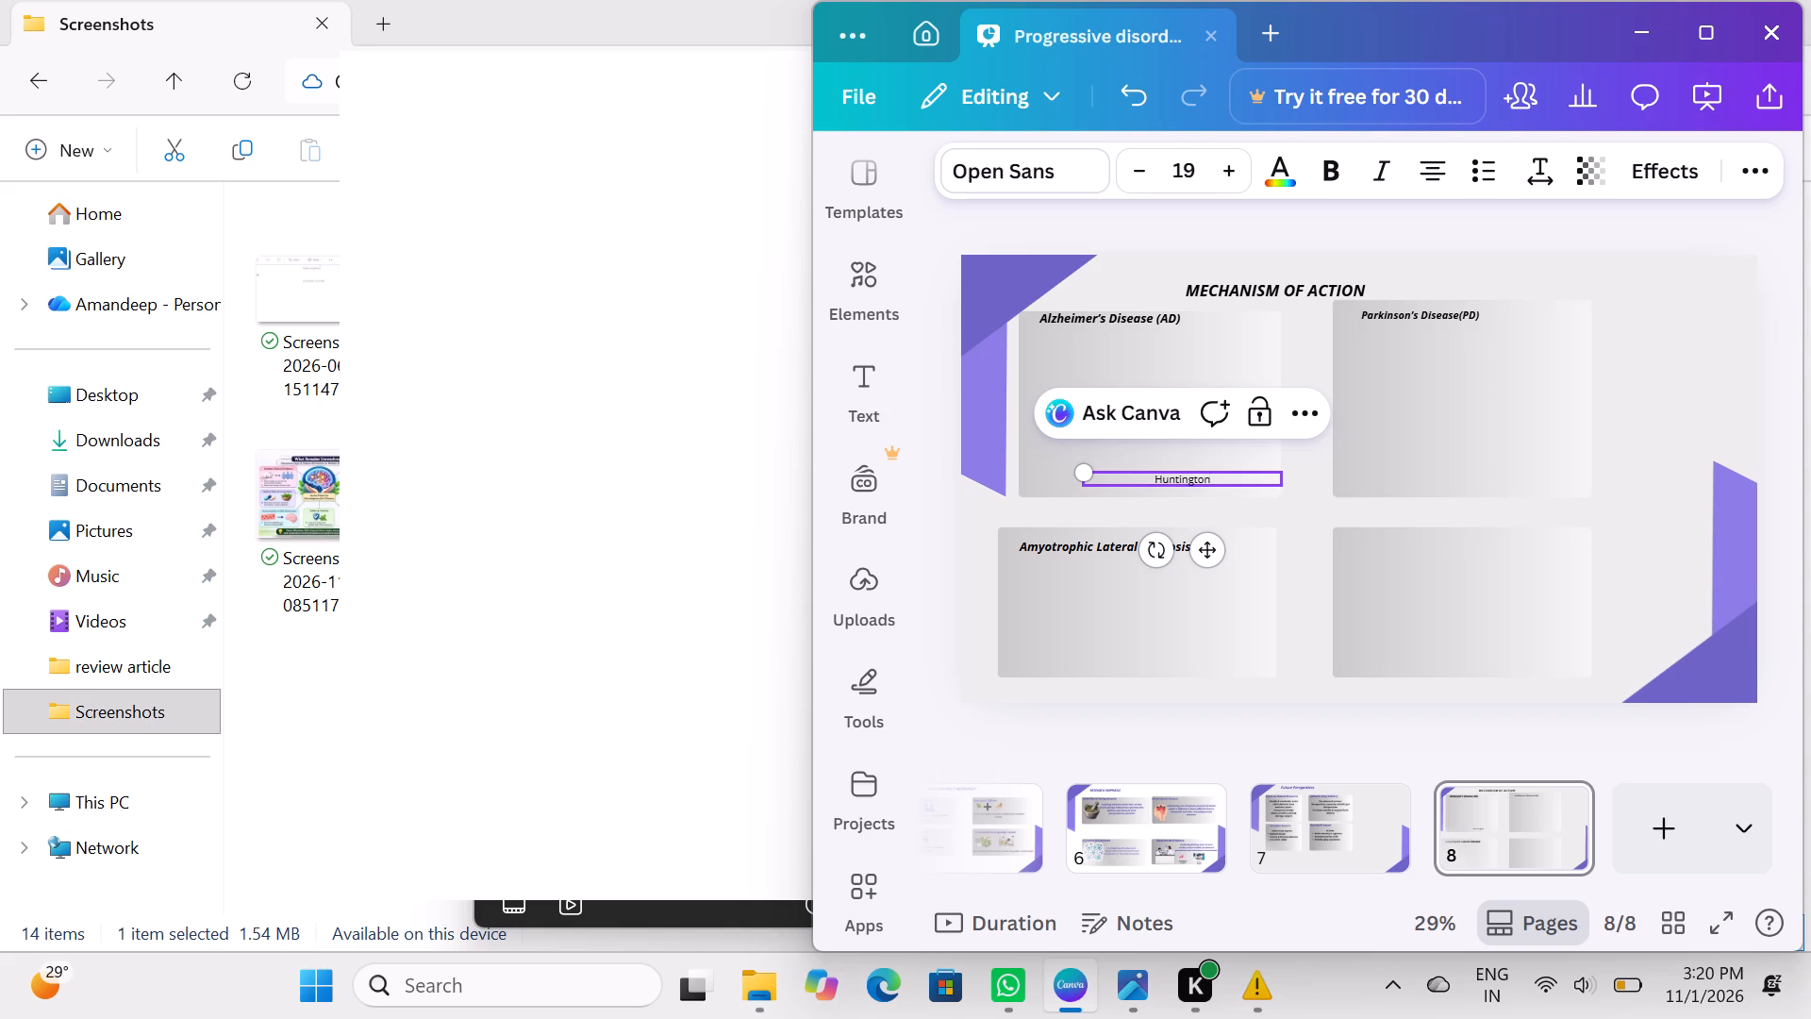
key(apostrophe)
text(s)
key(space)
text(isae)
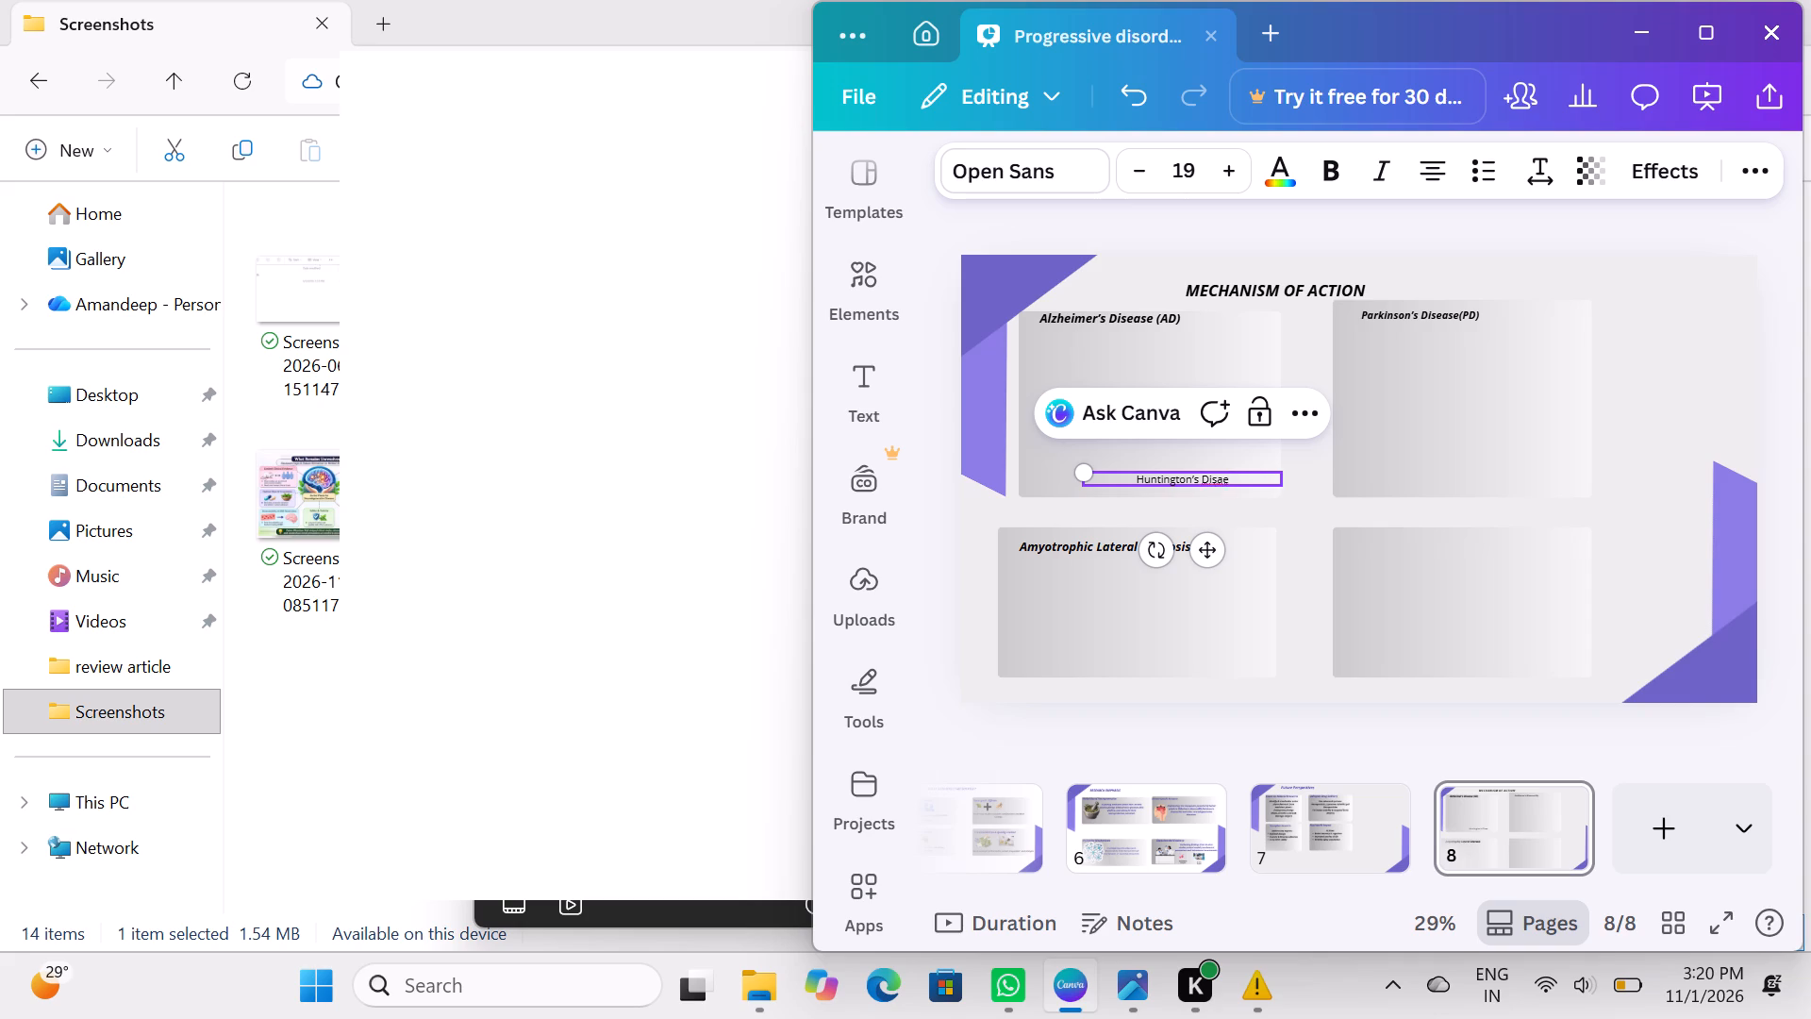
key(BackSpace)
key(BackSpace)
text(ease)
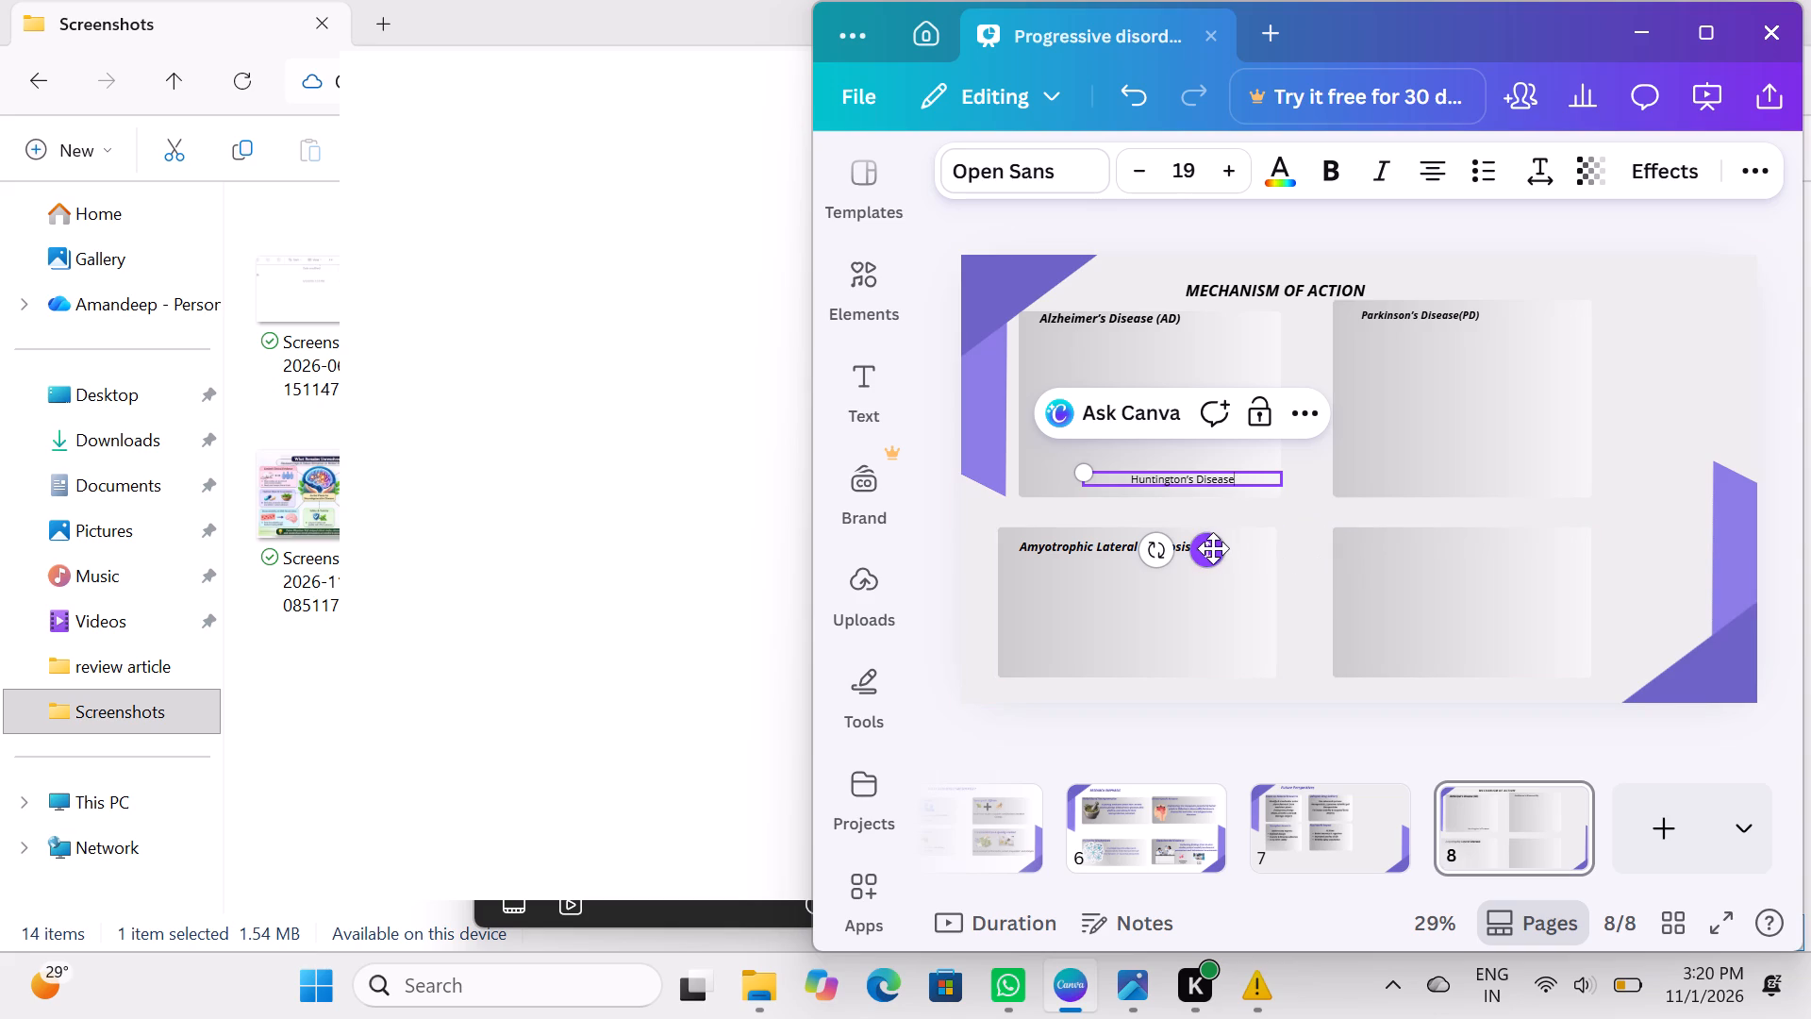
Move the Huntington's Disease label to the top of the lower-right panel on the slide and make it bold and italic.
drag(1213, 548, 1450, 610)
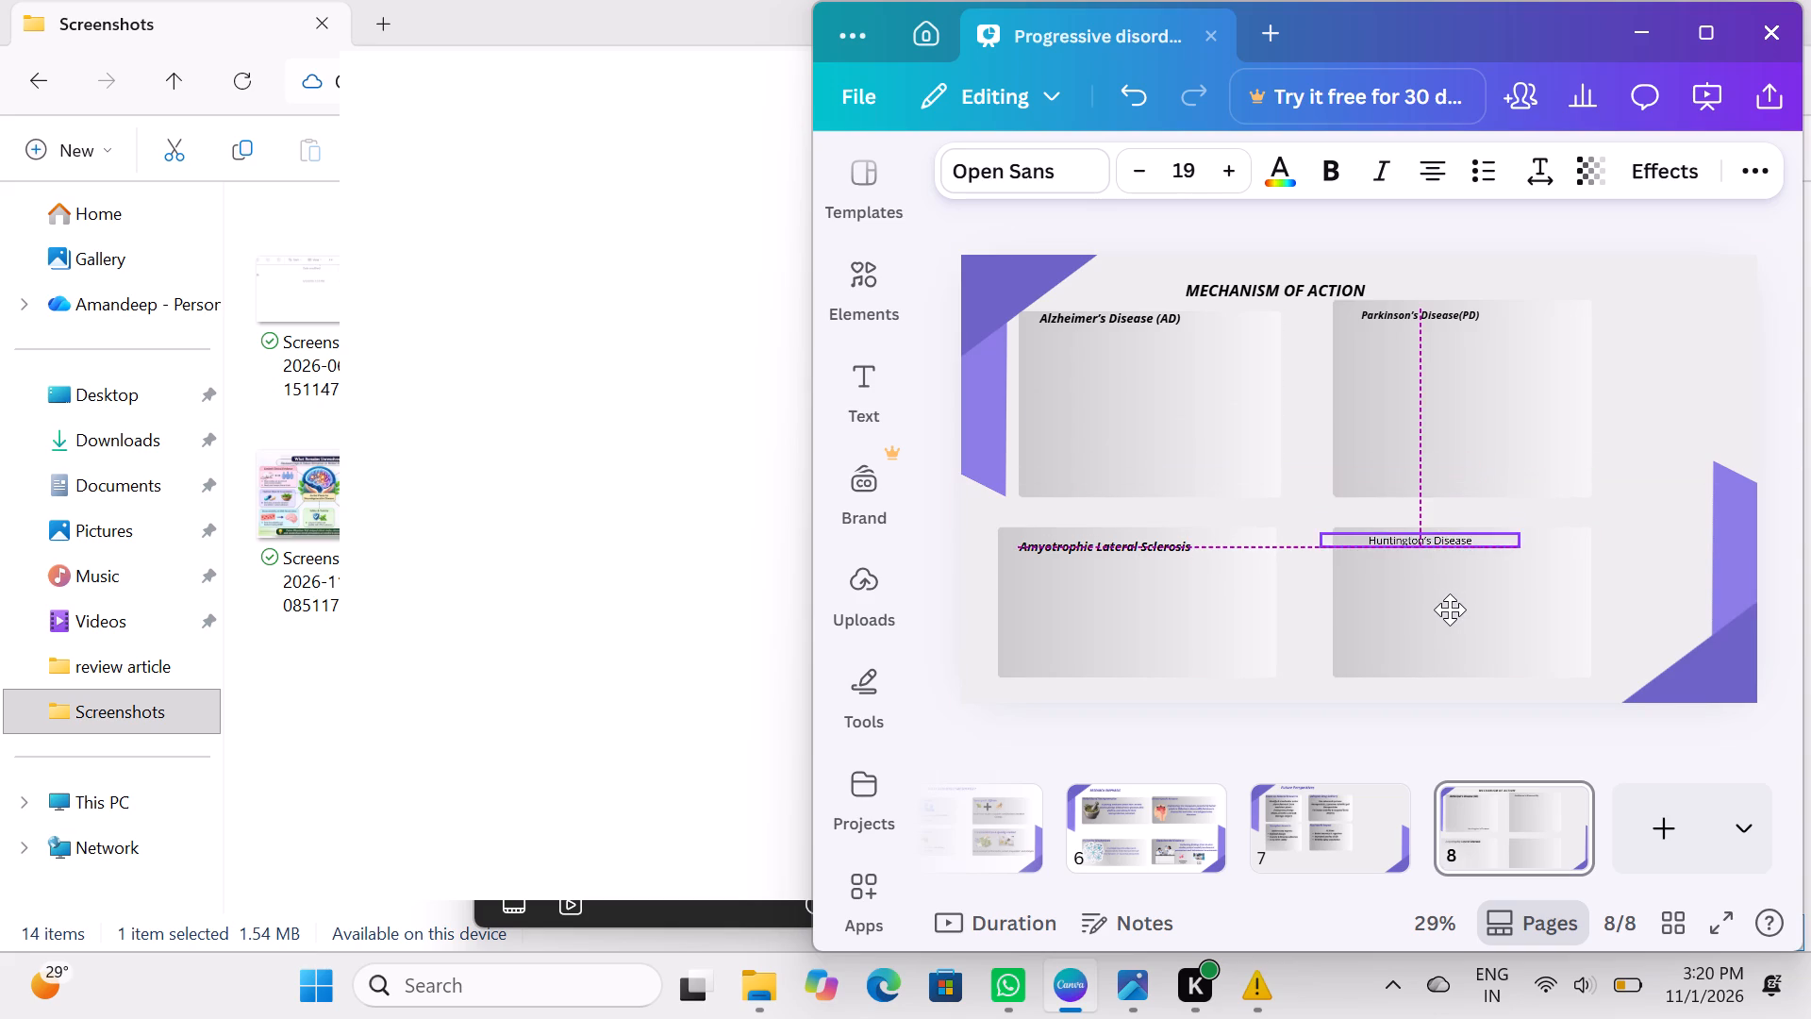
drag(1450, 610, 1442, 610)
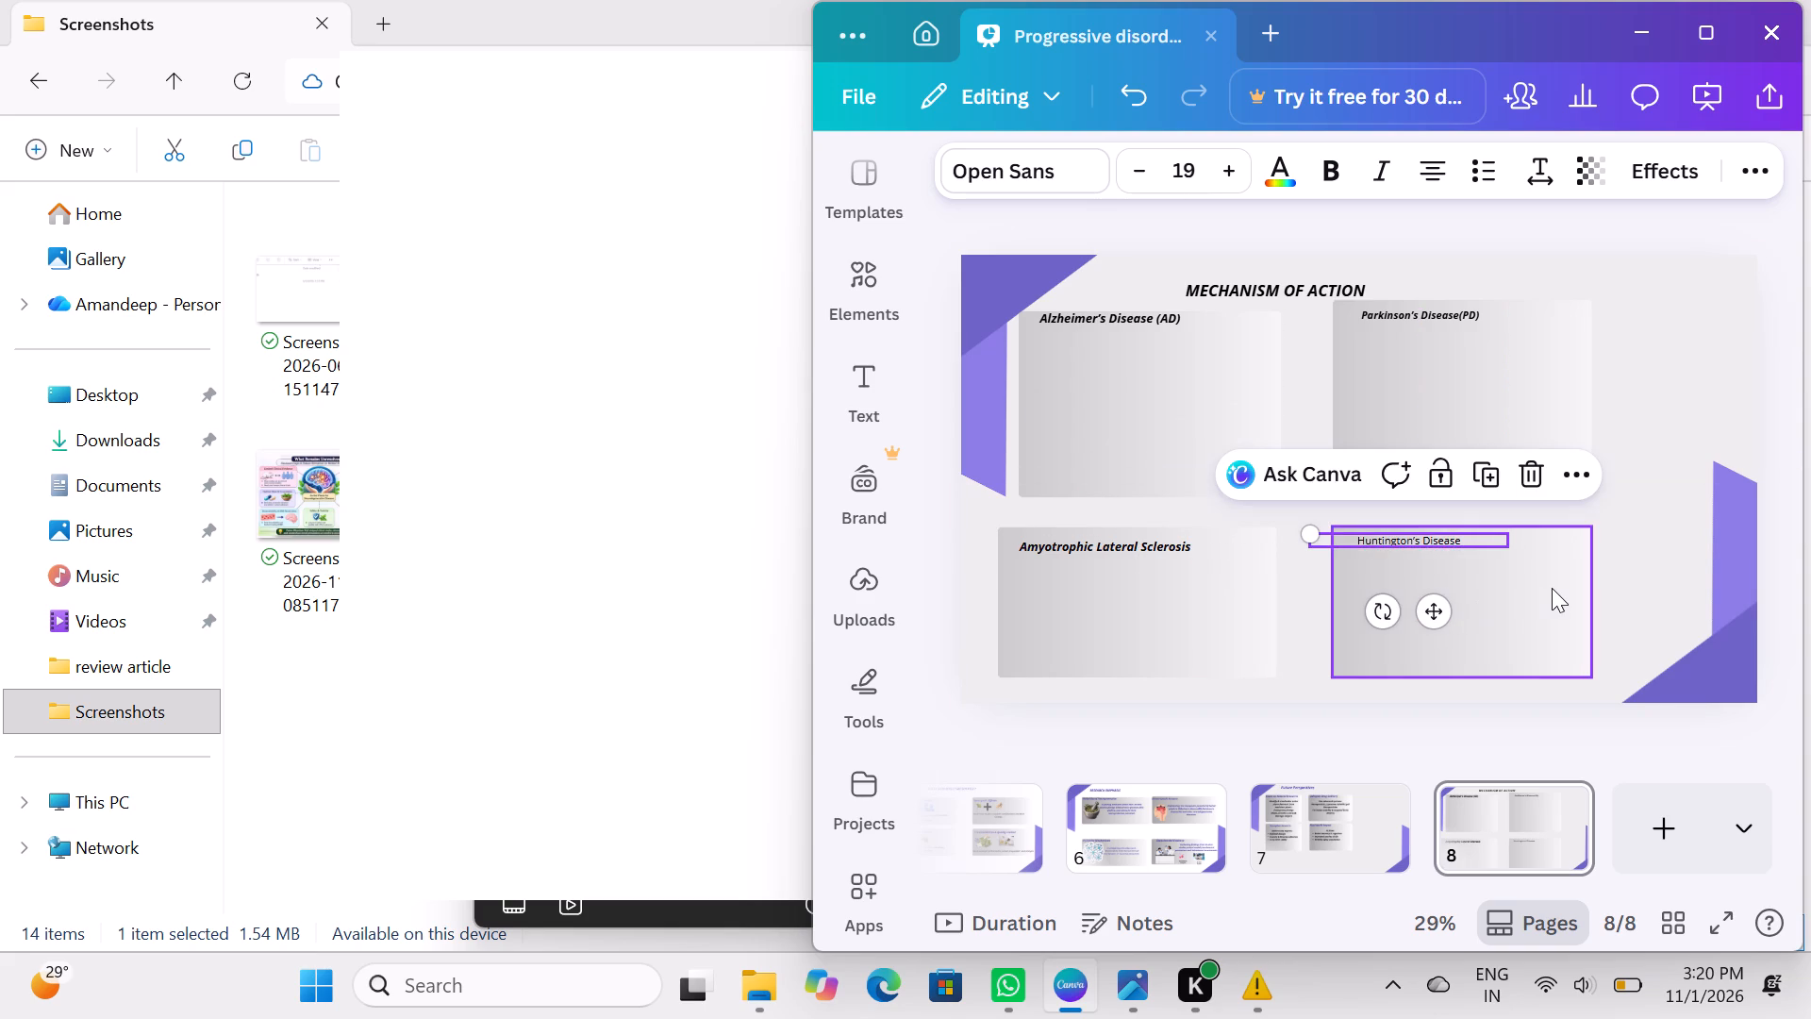
click(1327, 160)
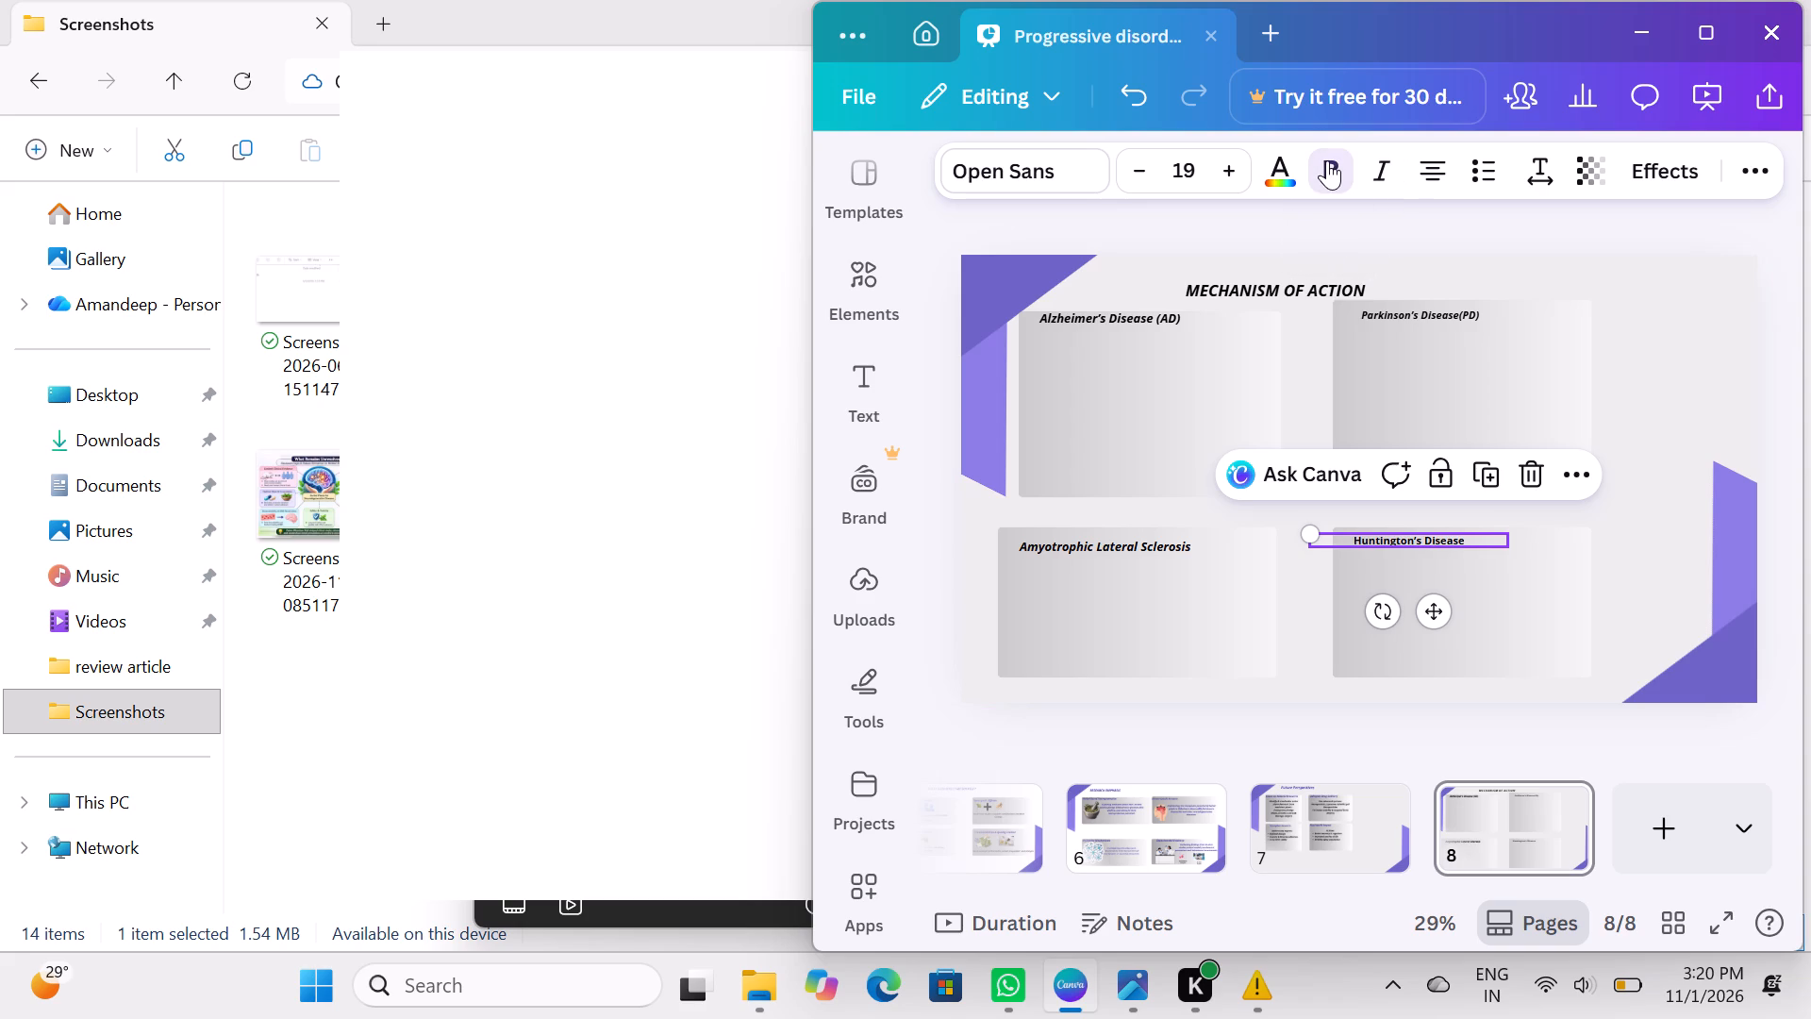
click(1384, 164)
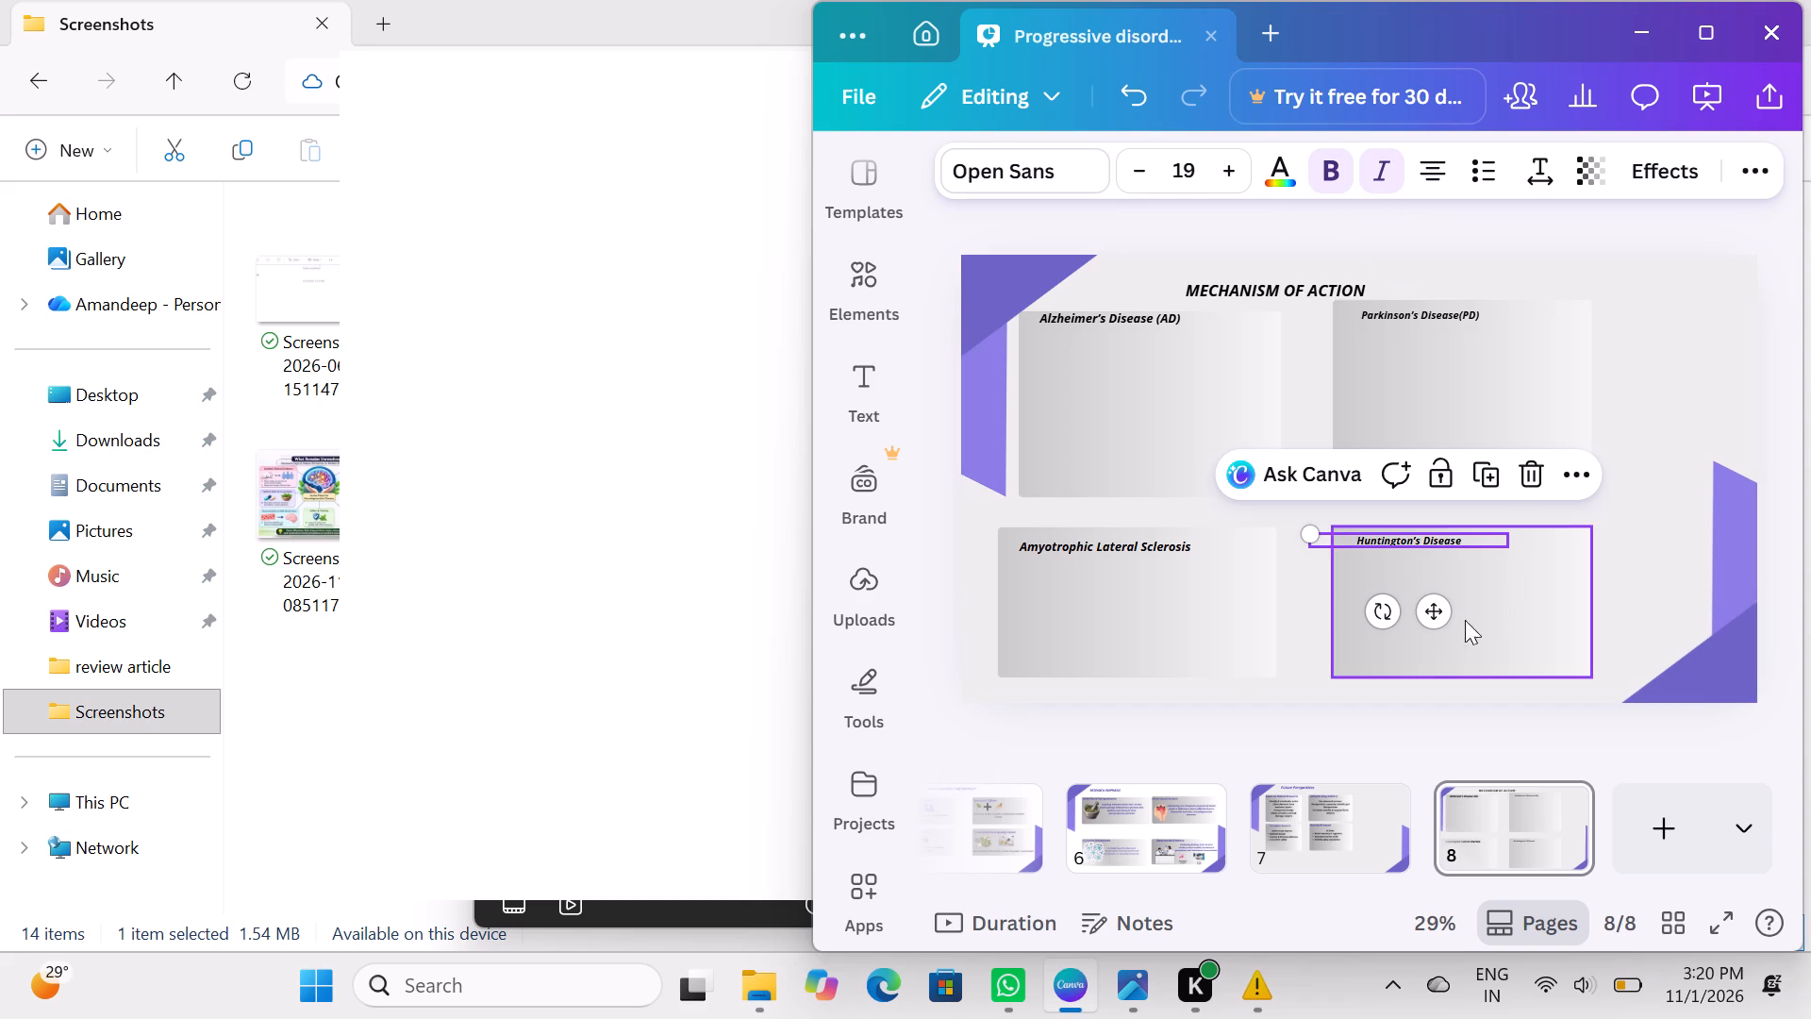
drag(1446, 616, 1439, 615)
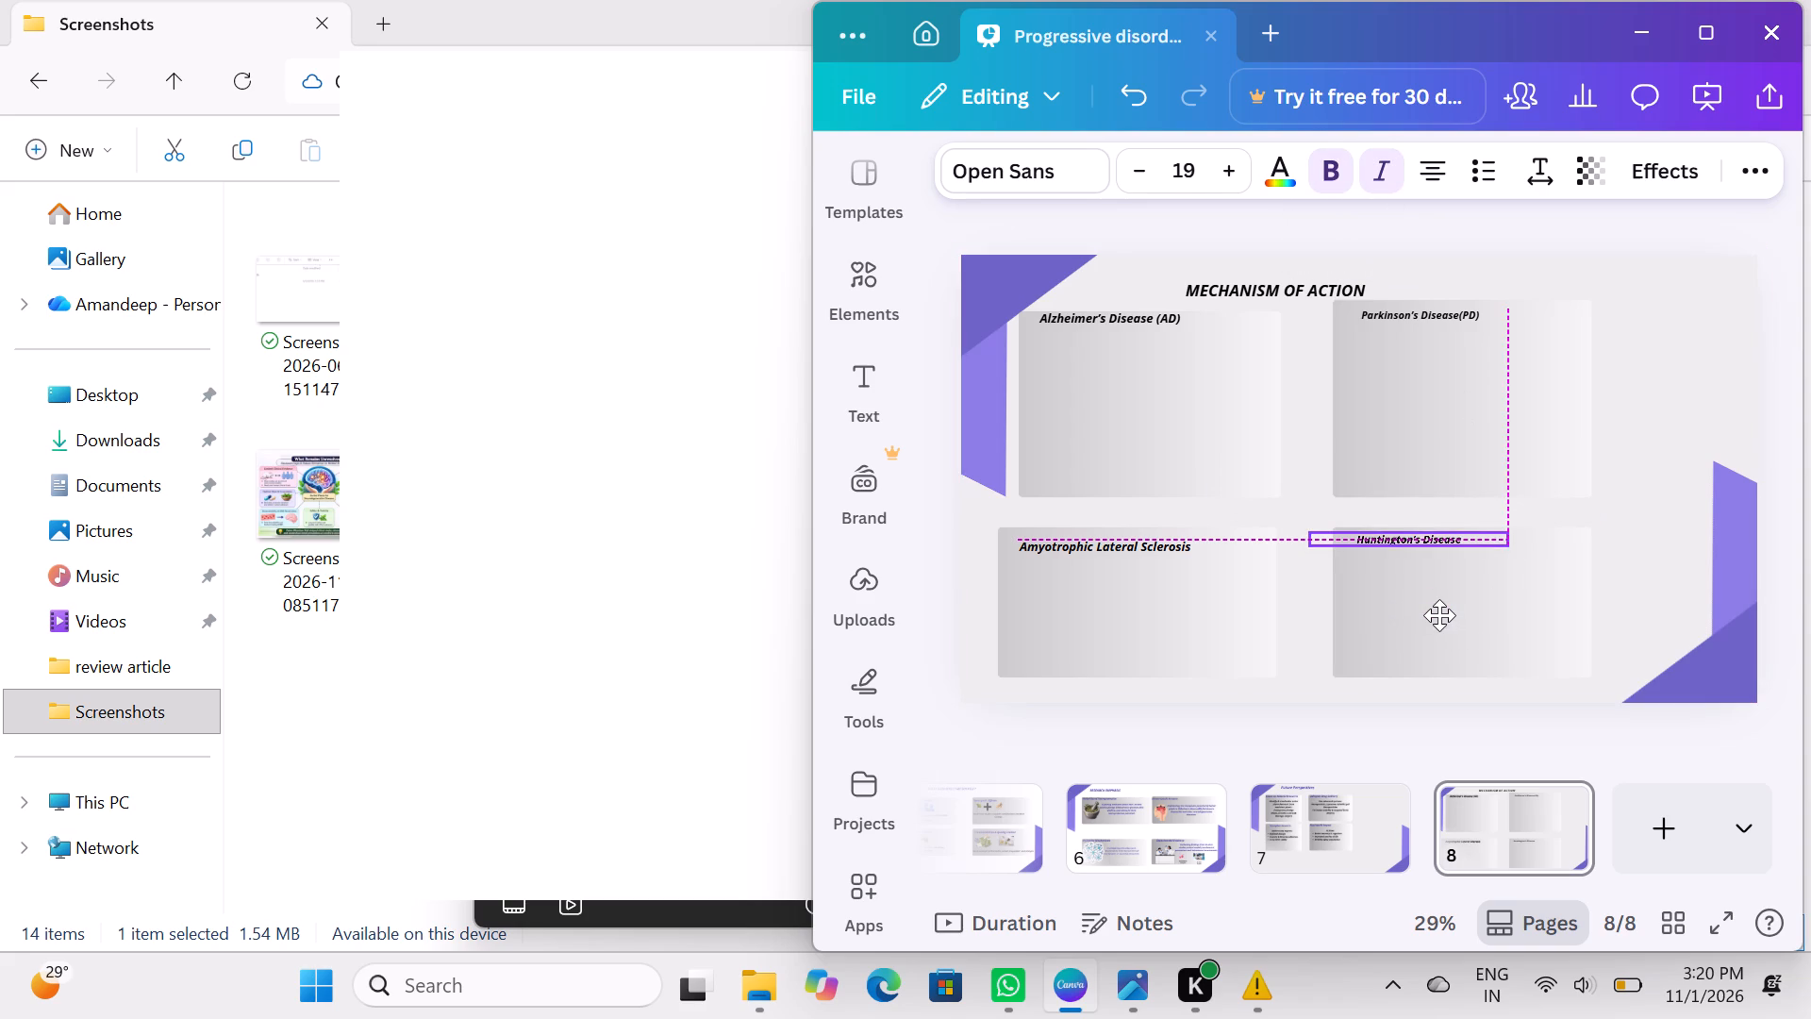
drag(1439, 615, 1435, 613)
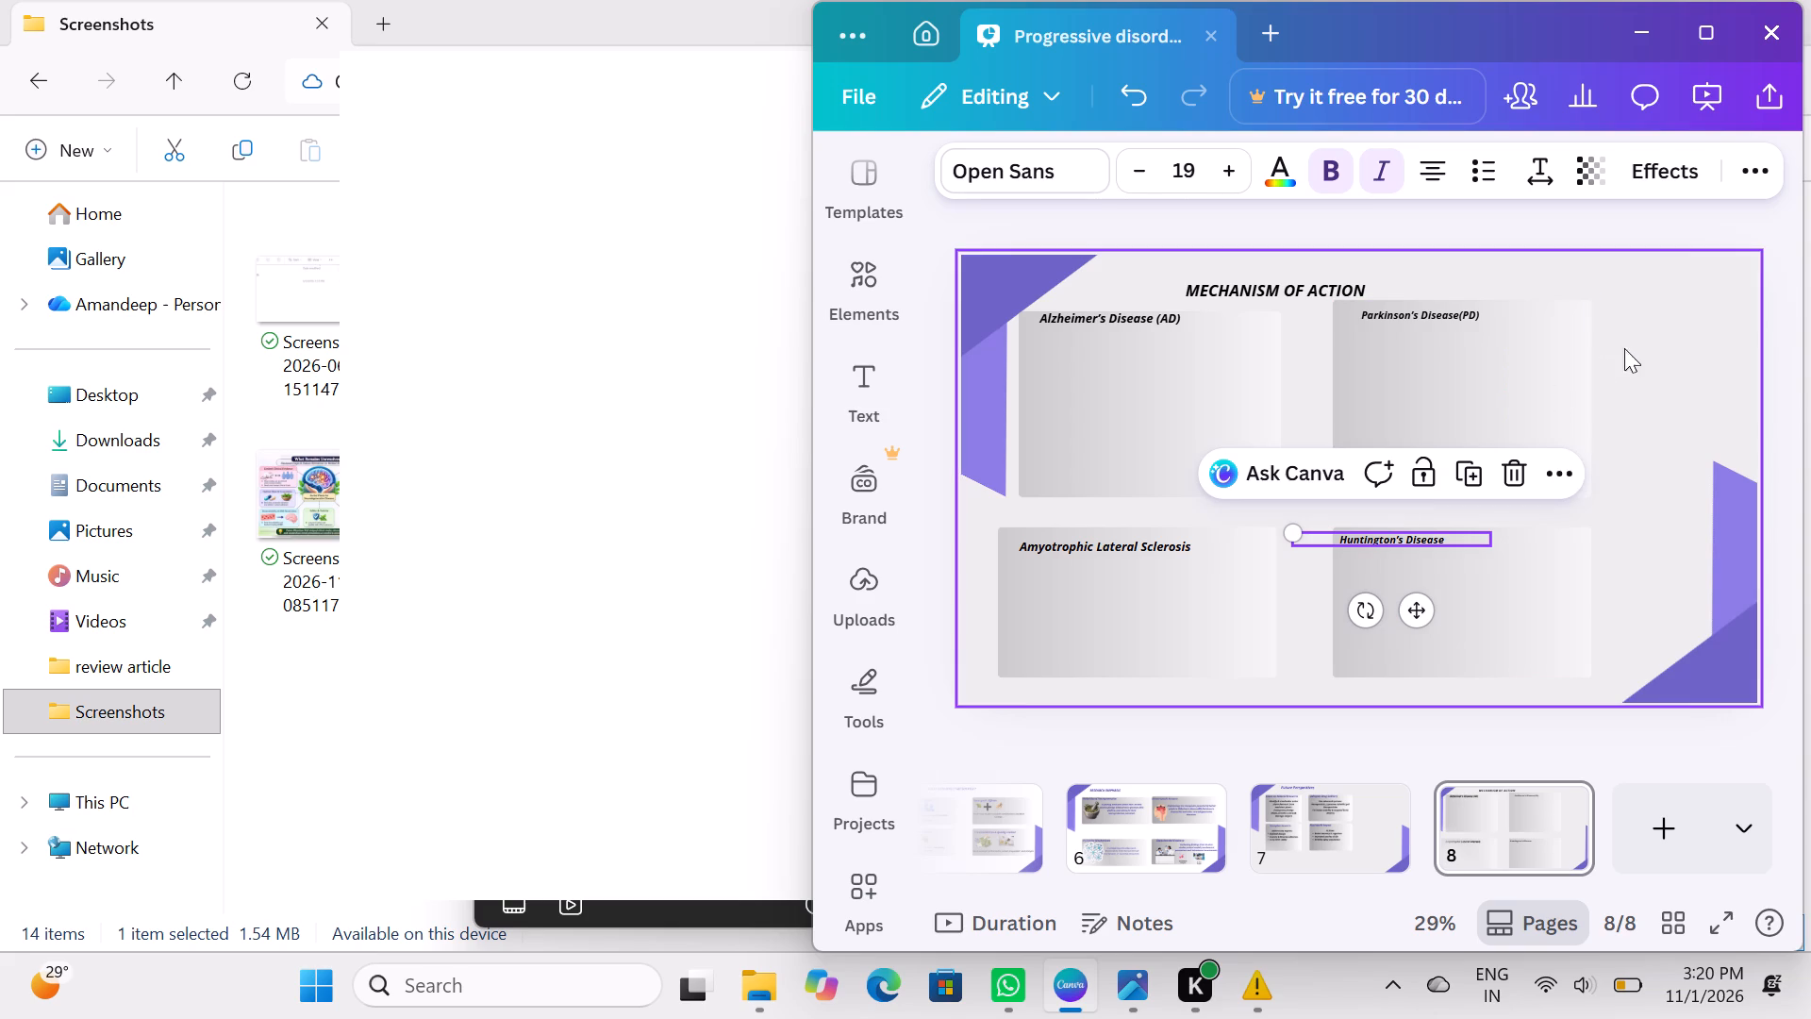
click(1634, 346)
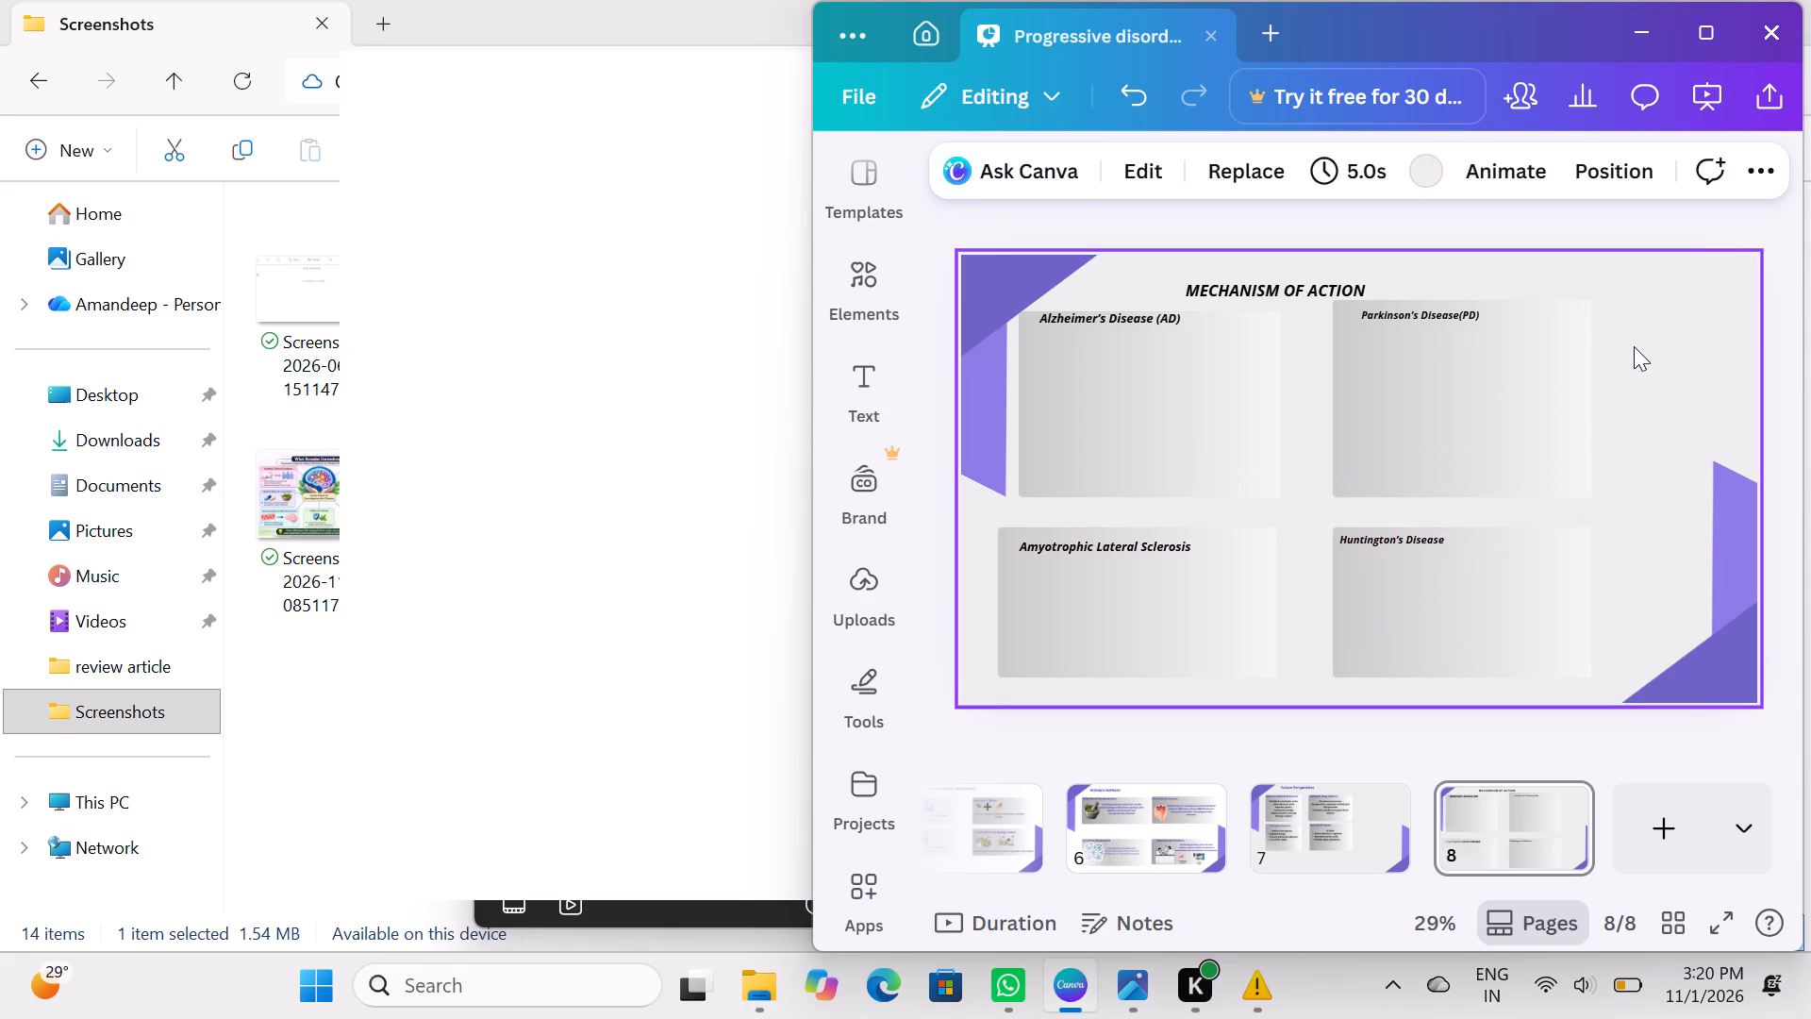
Move the panel behind the Huntington's Disease label slightly up, closer to the Parkinson's panel.
click(1457, 536)
double_click(1450, 535)
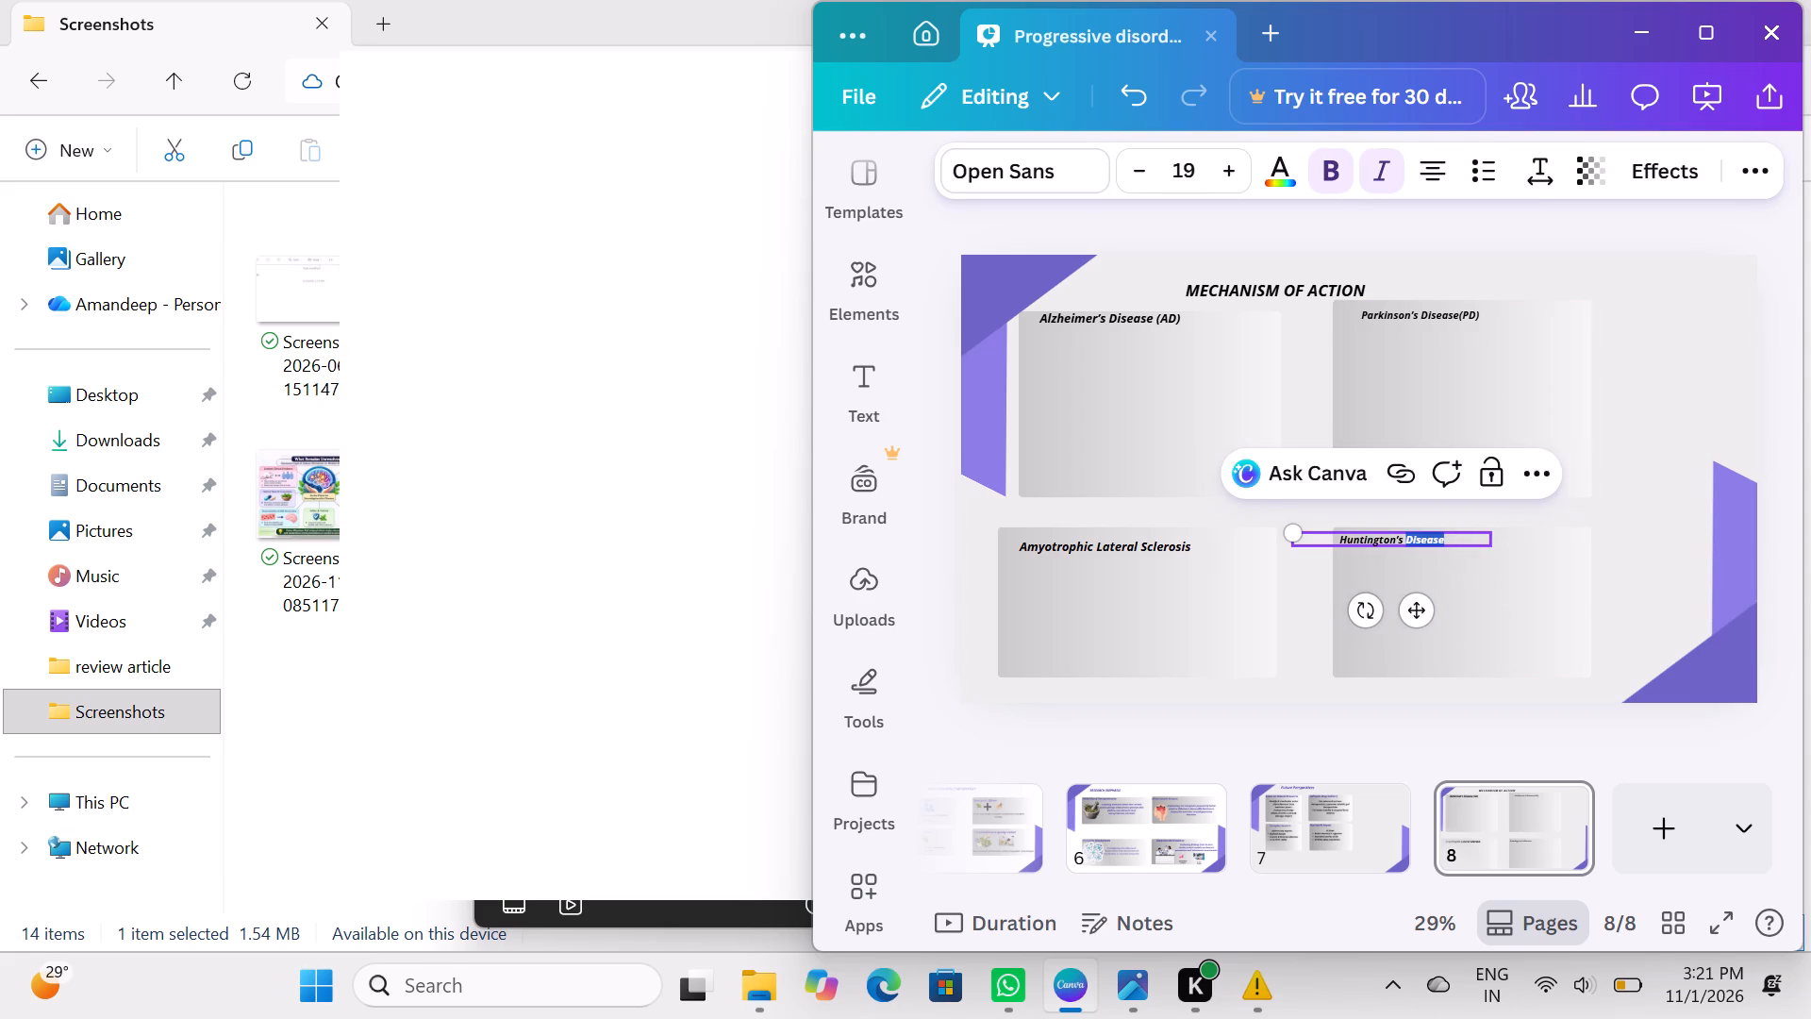
drag(1462, 561, 1461, 545)
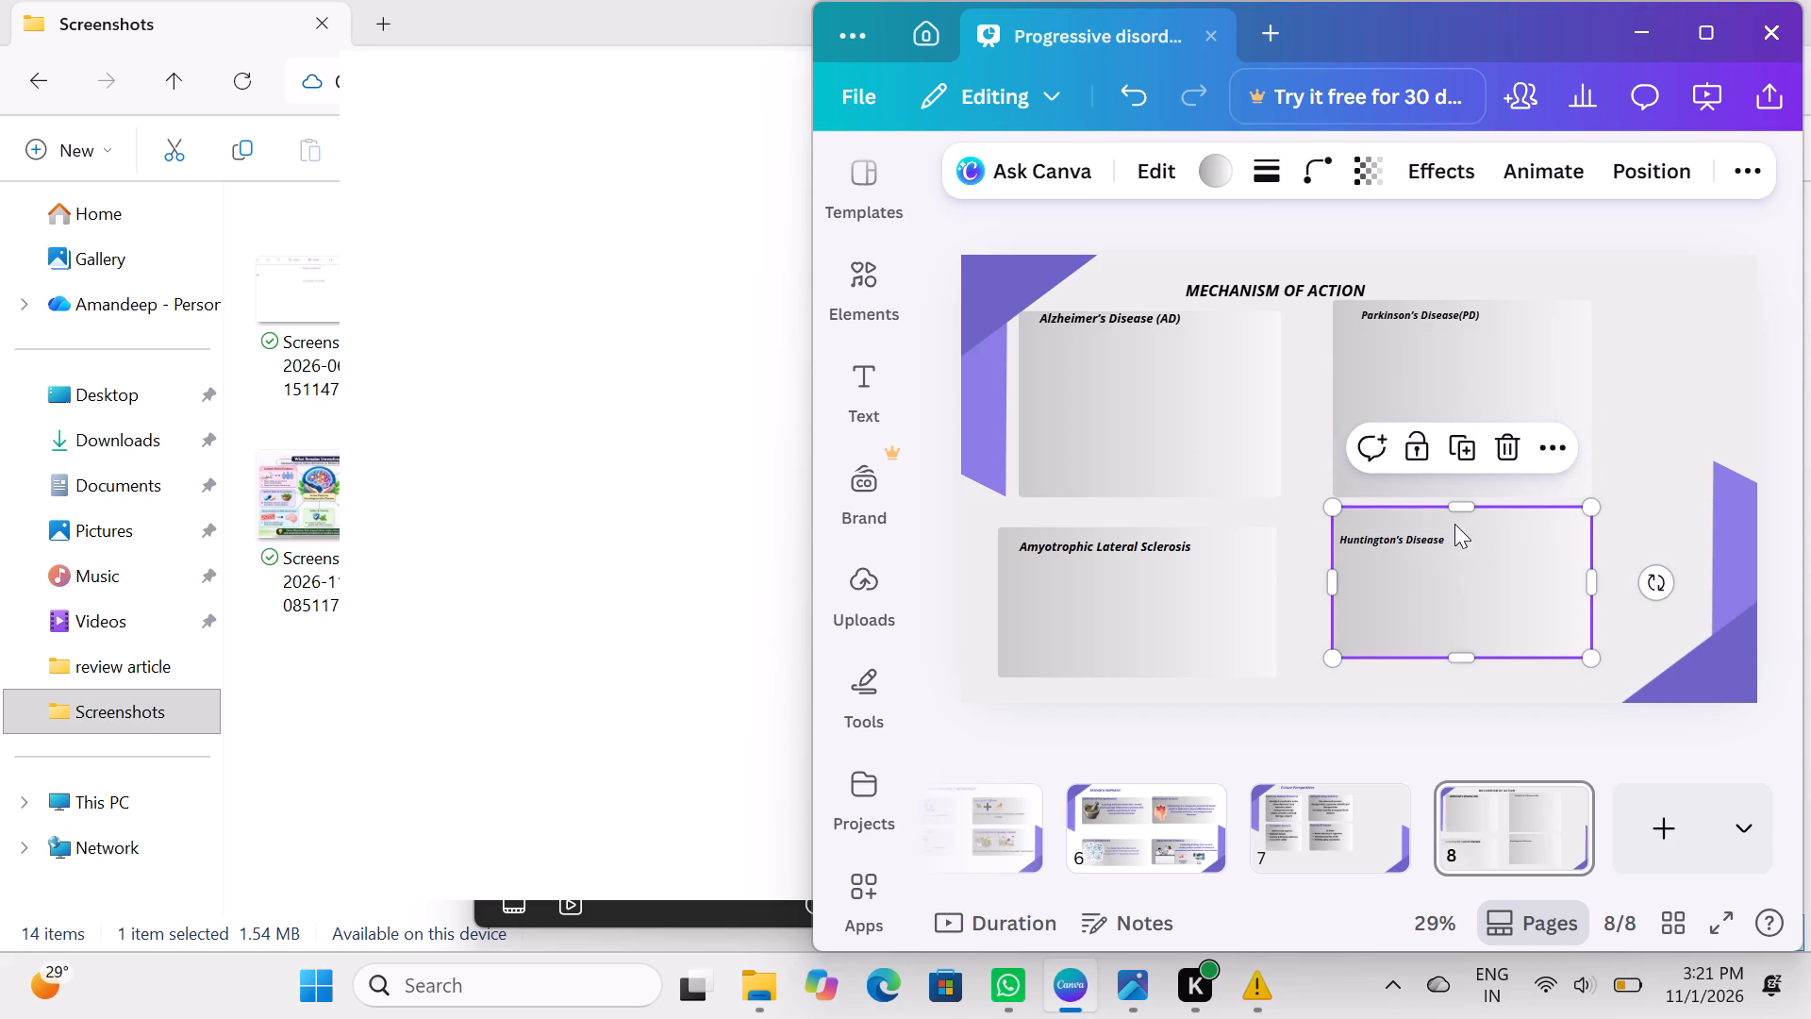
Append "(HD)" to the Huntington's Disease label.
click(1451, 538)
click(1451, 538)
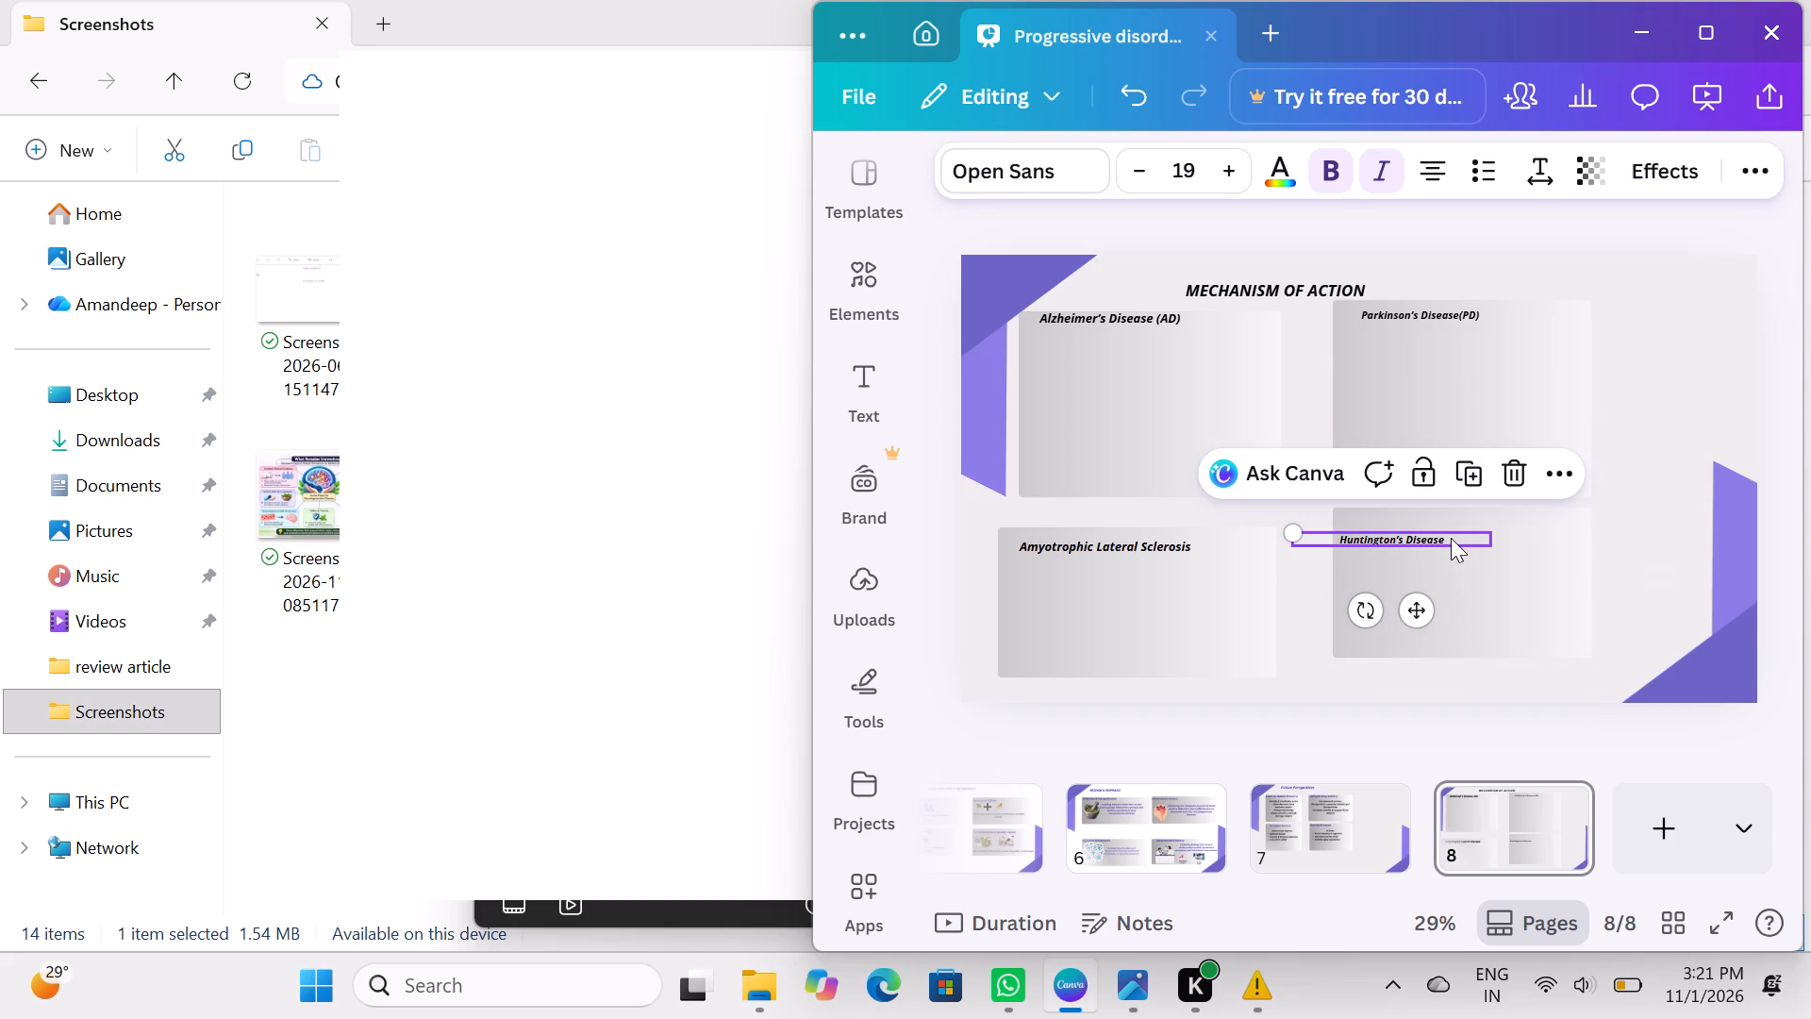
key(space)
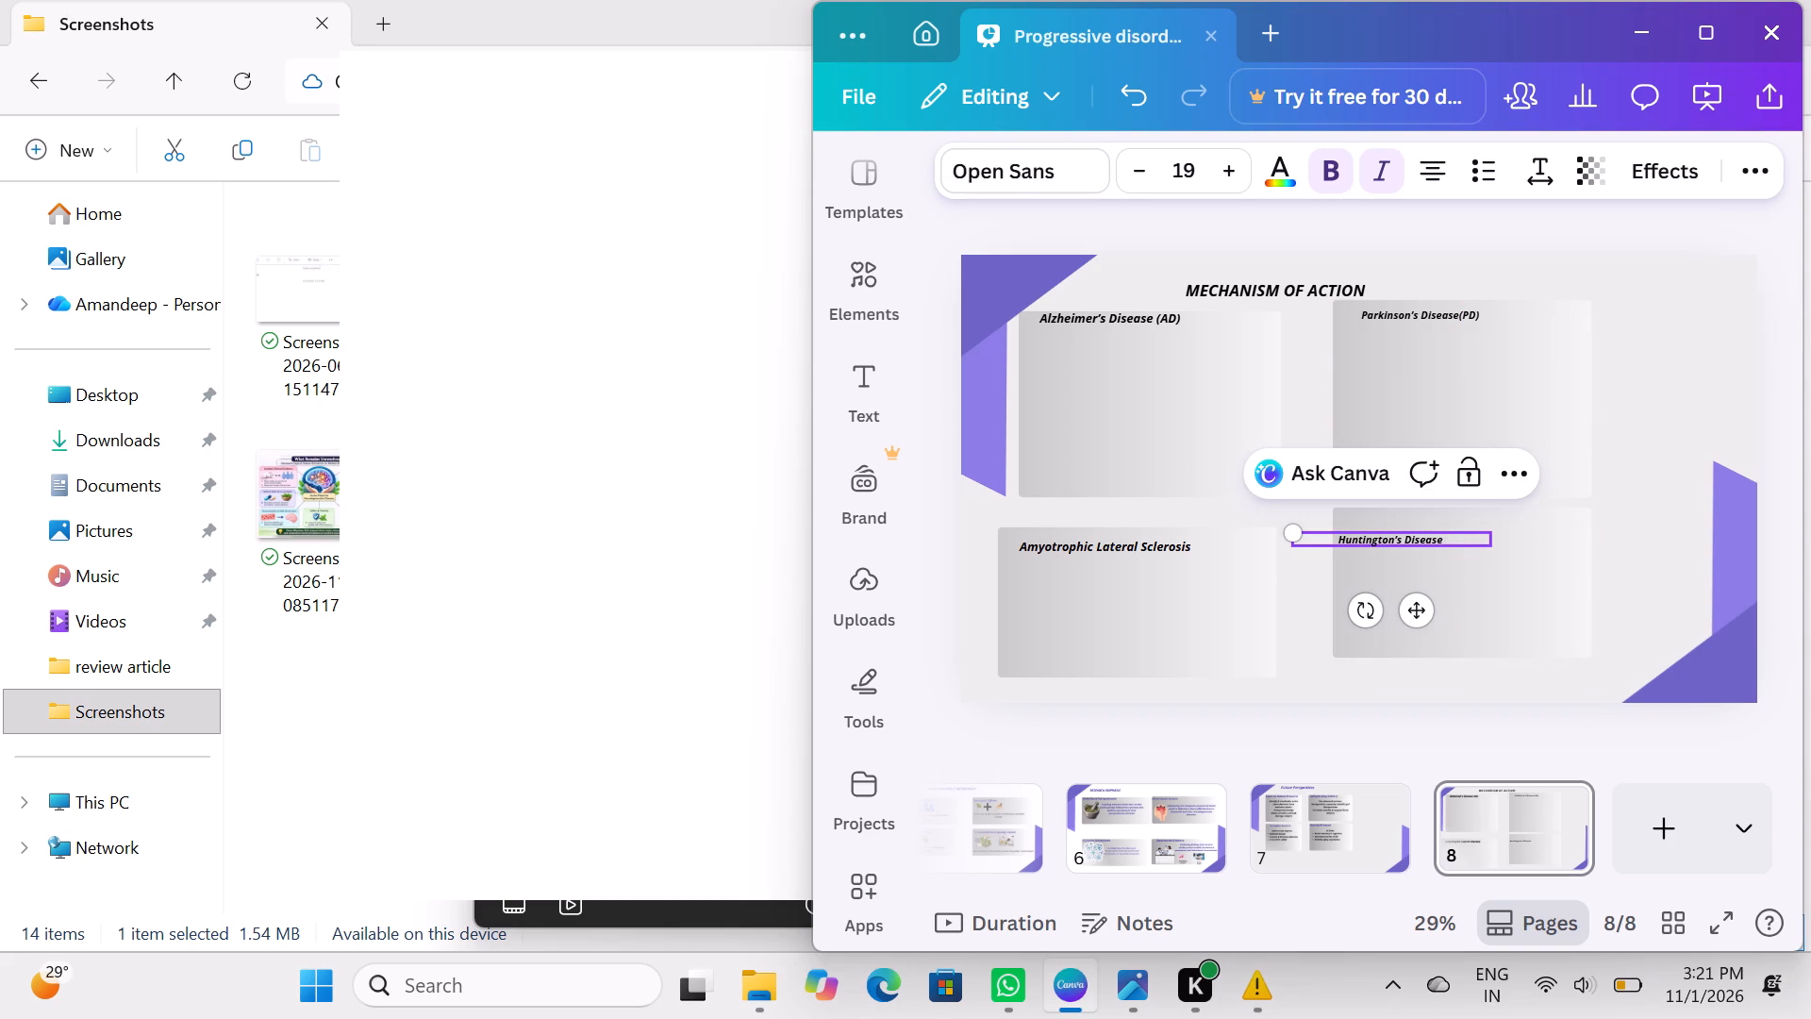
key(shift+parenleft)
text(HD)
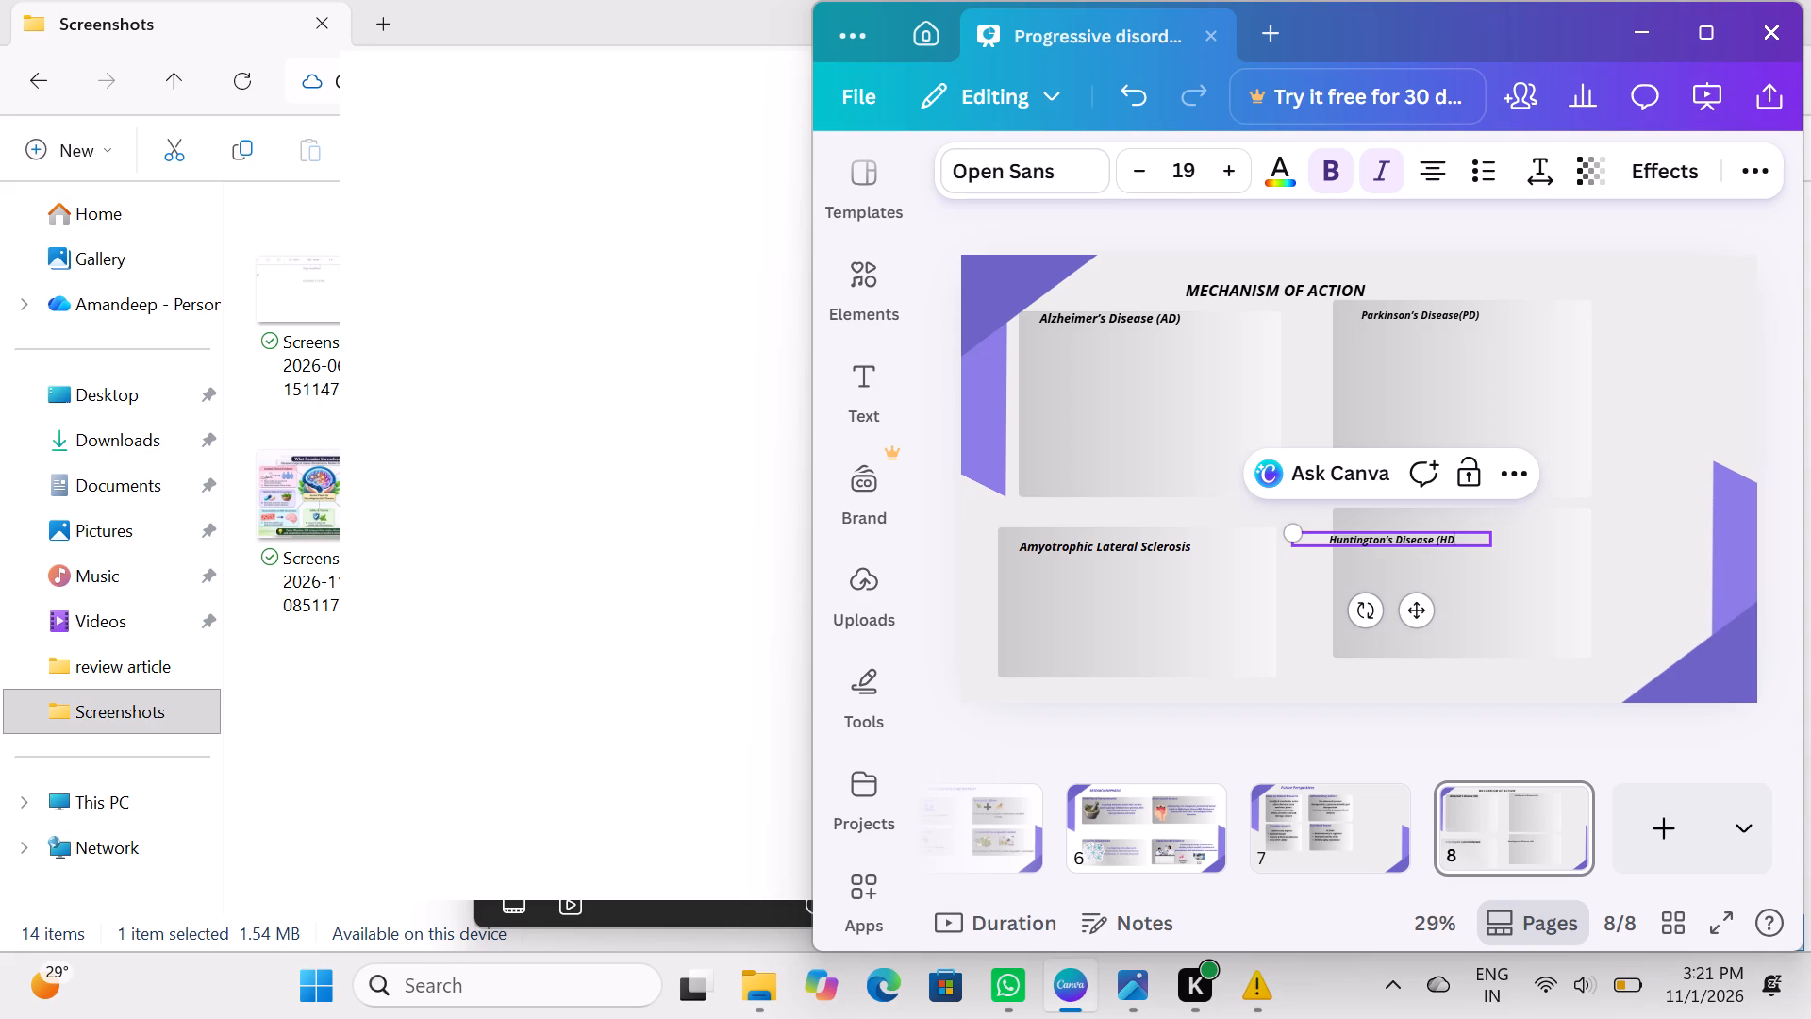
key(shift+parenright)
click(1470, 576)
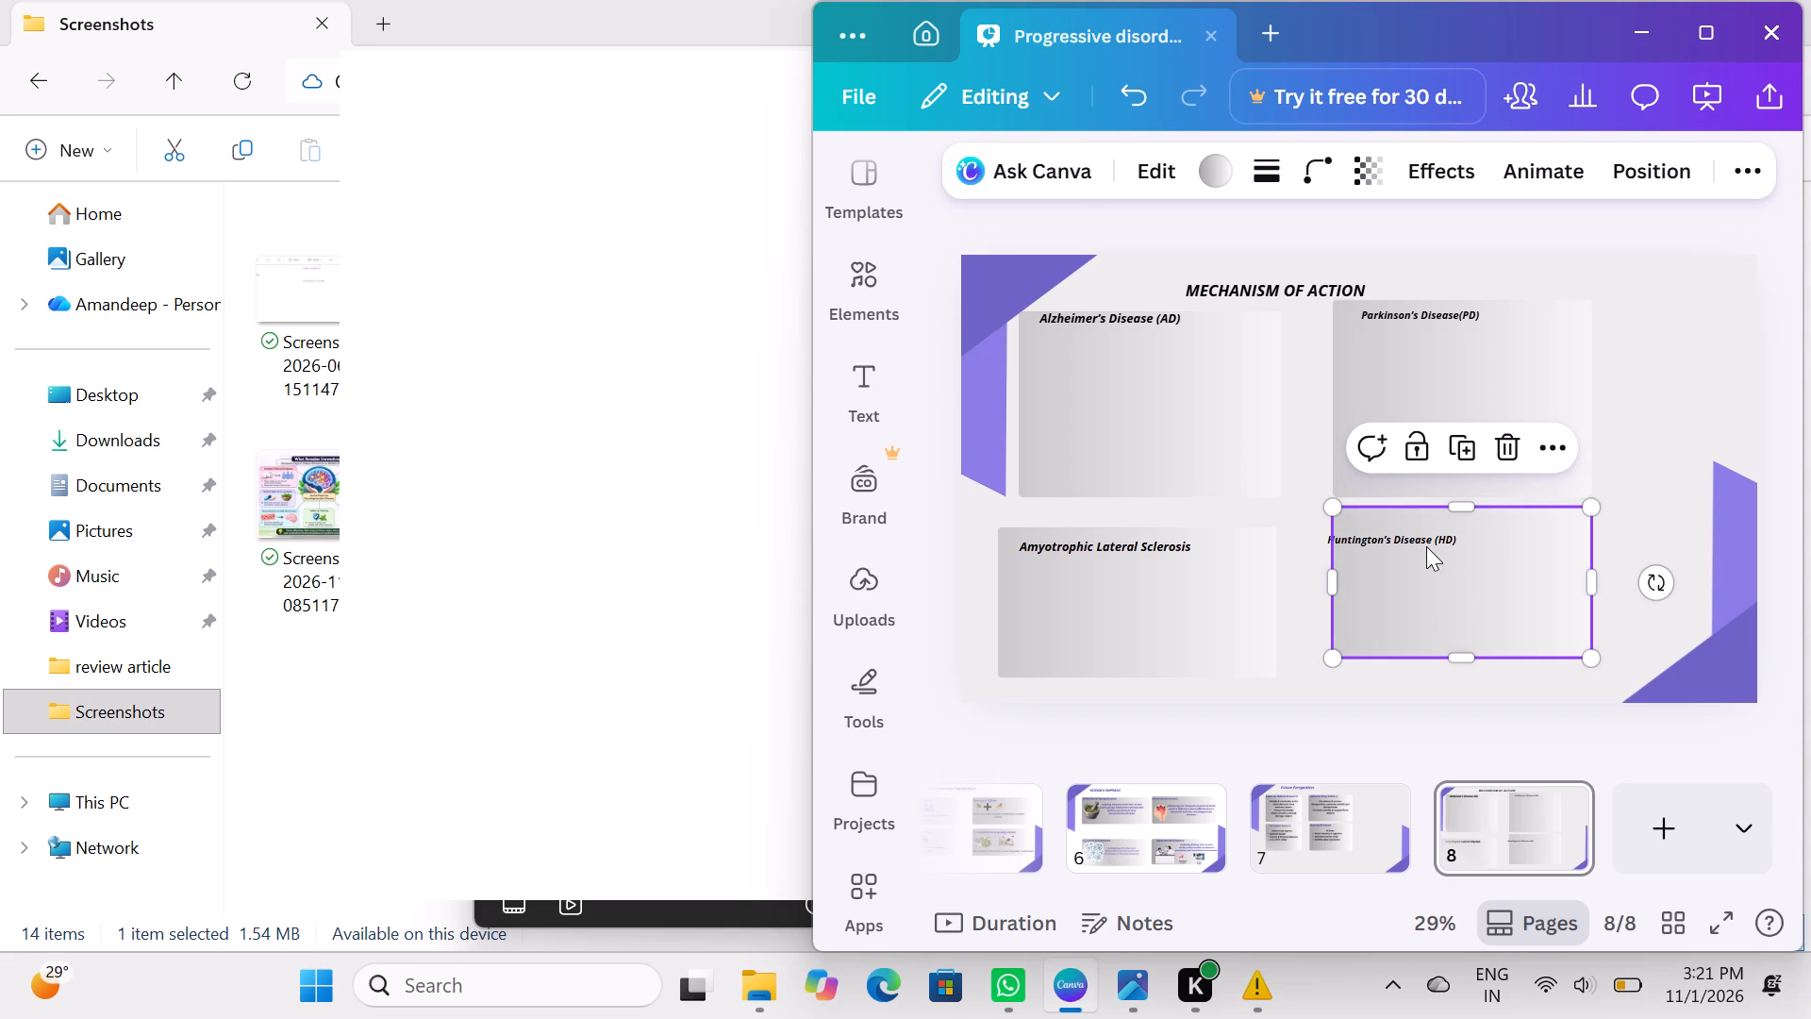
Move the Huntington's Disease (HD) label up to its panel's top edge, horizontally aligned with the Parkinson's label above.
click(1426, 535)
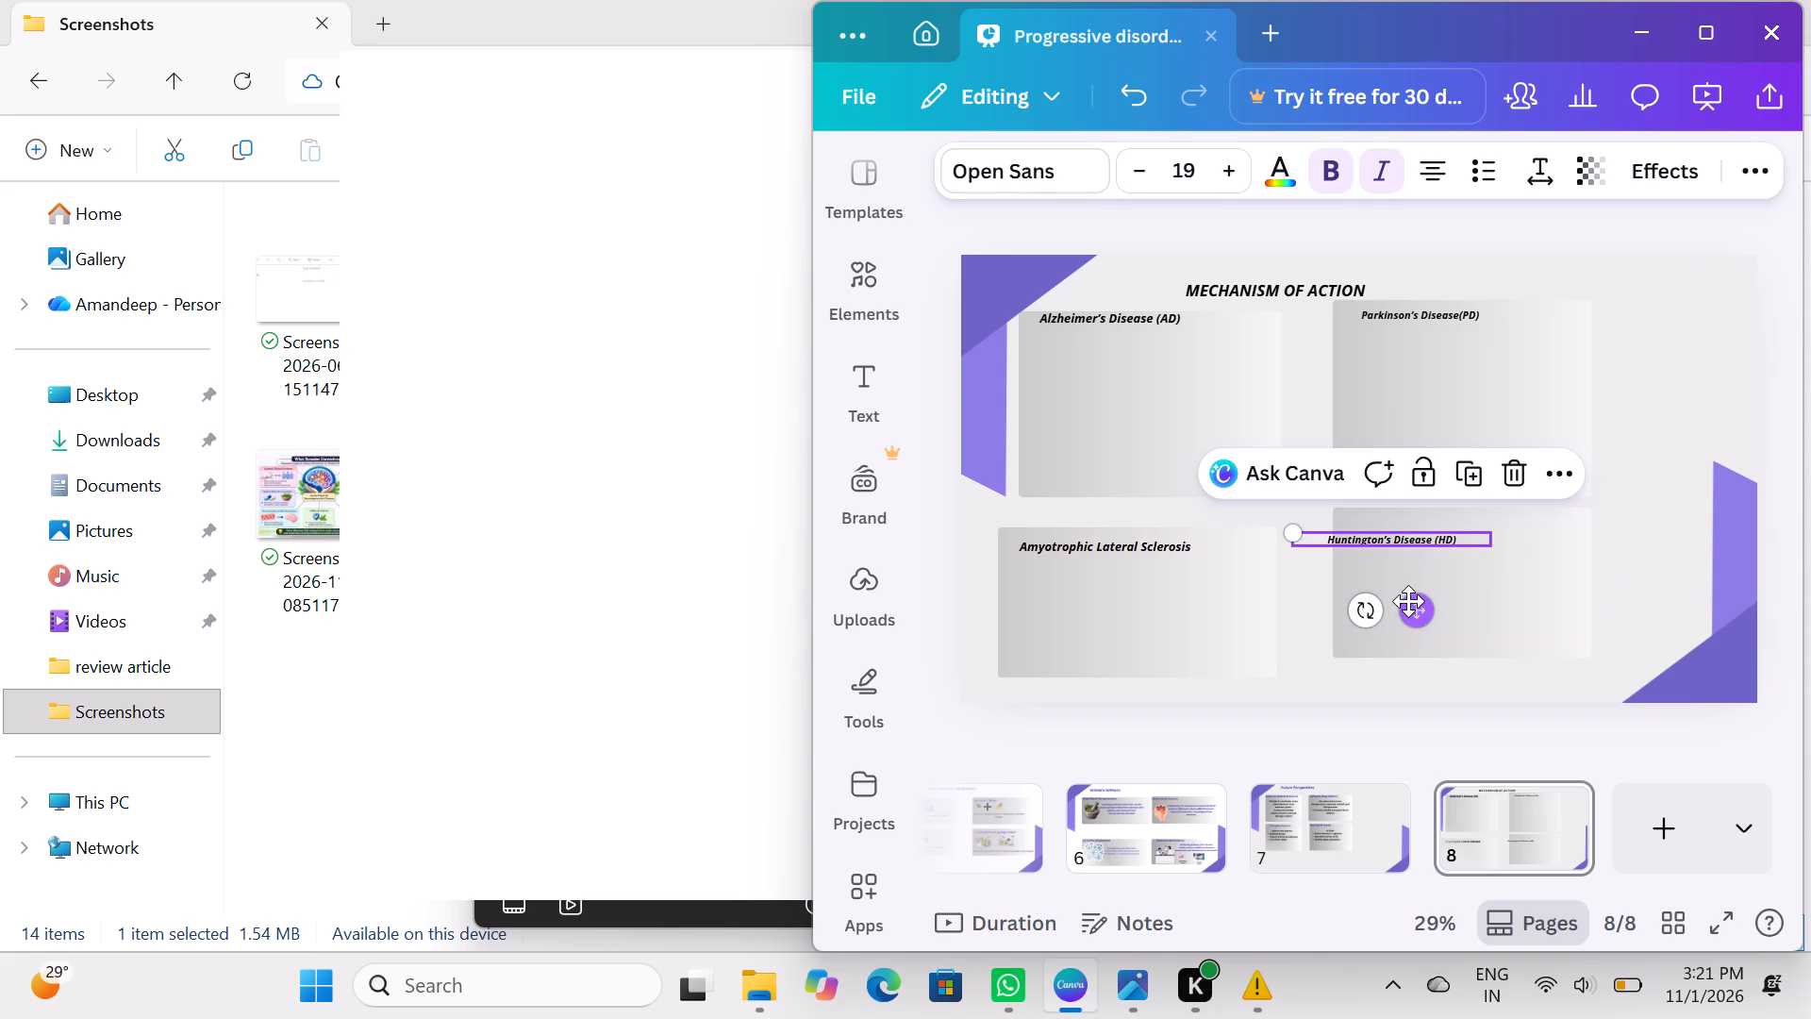
drag(1430, 615, 1461, 593)
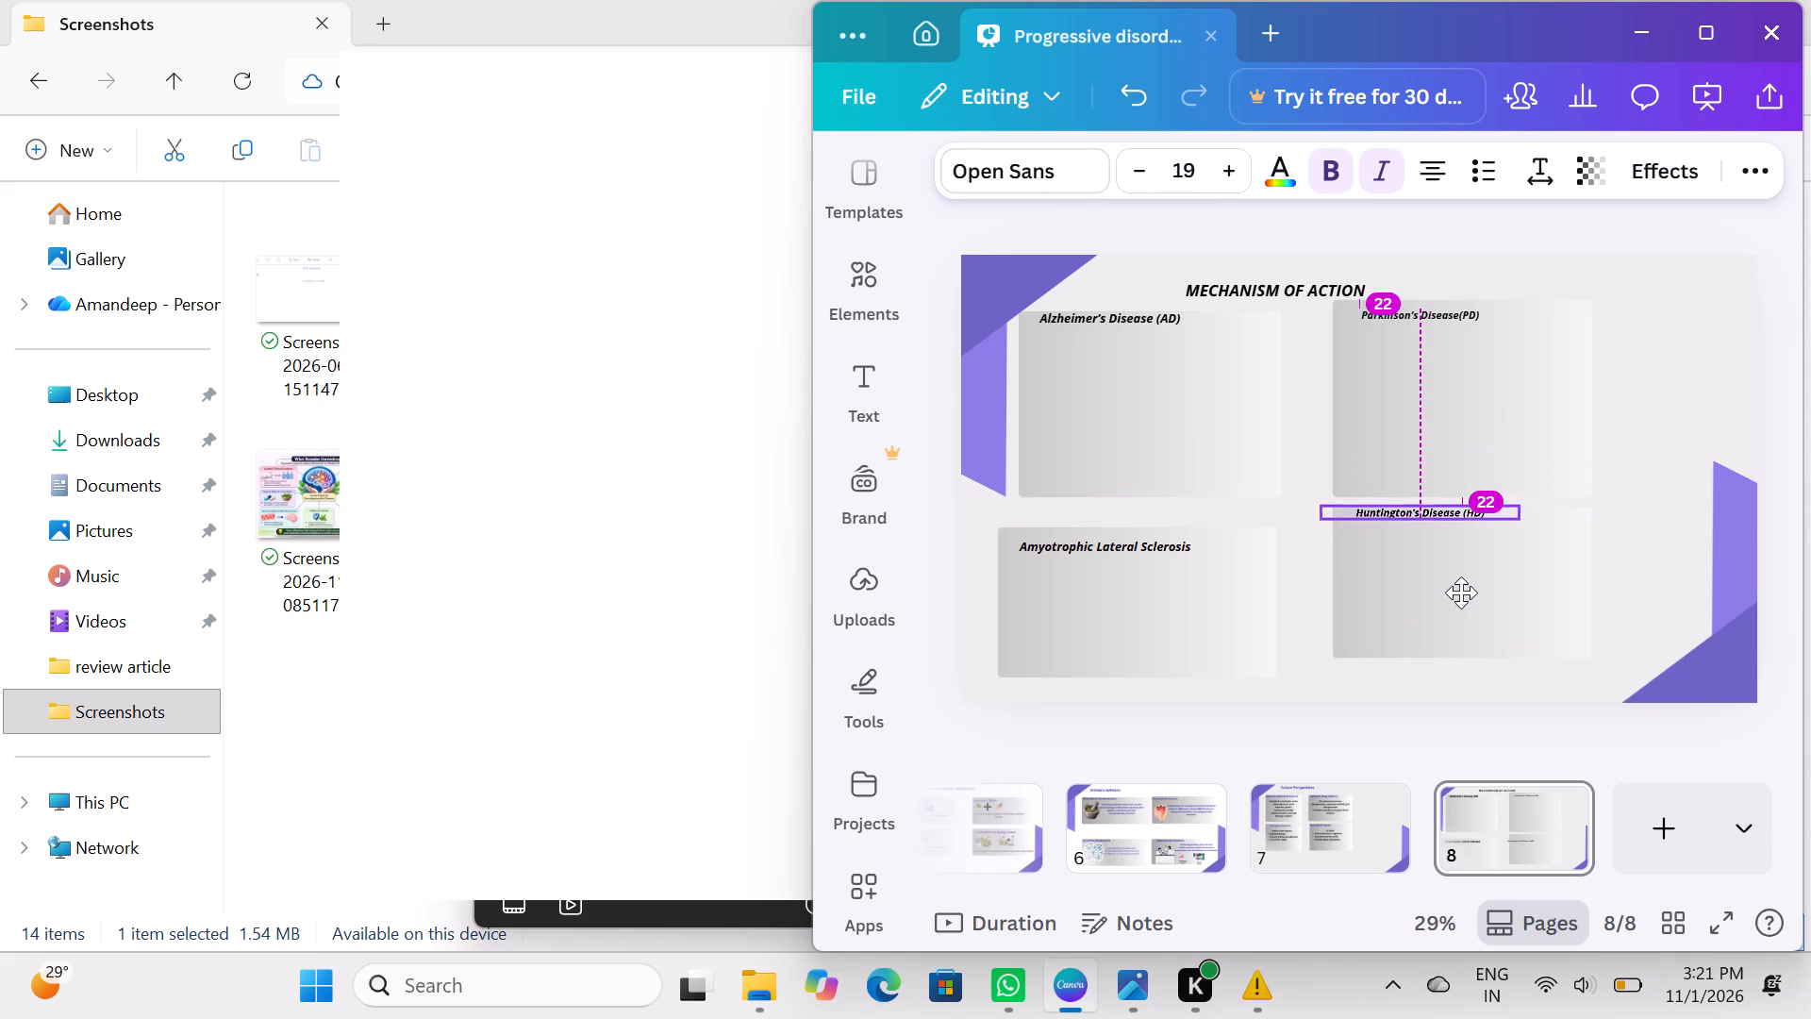
drag(1461, 593, 1461, 598)
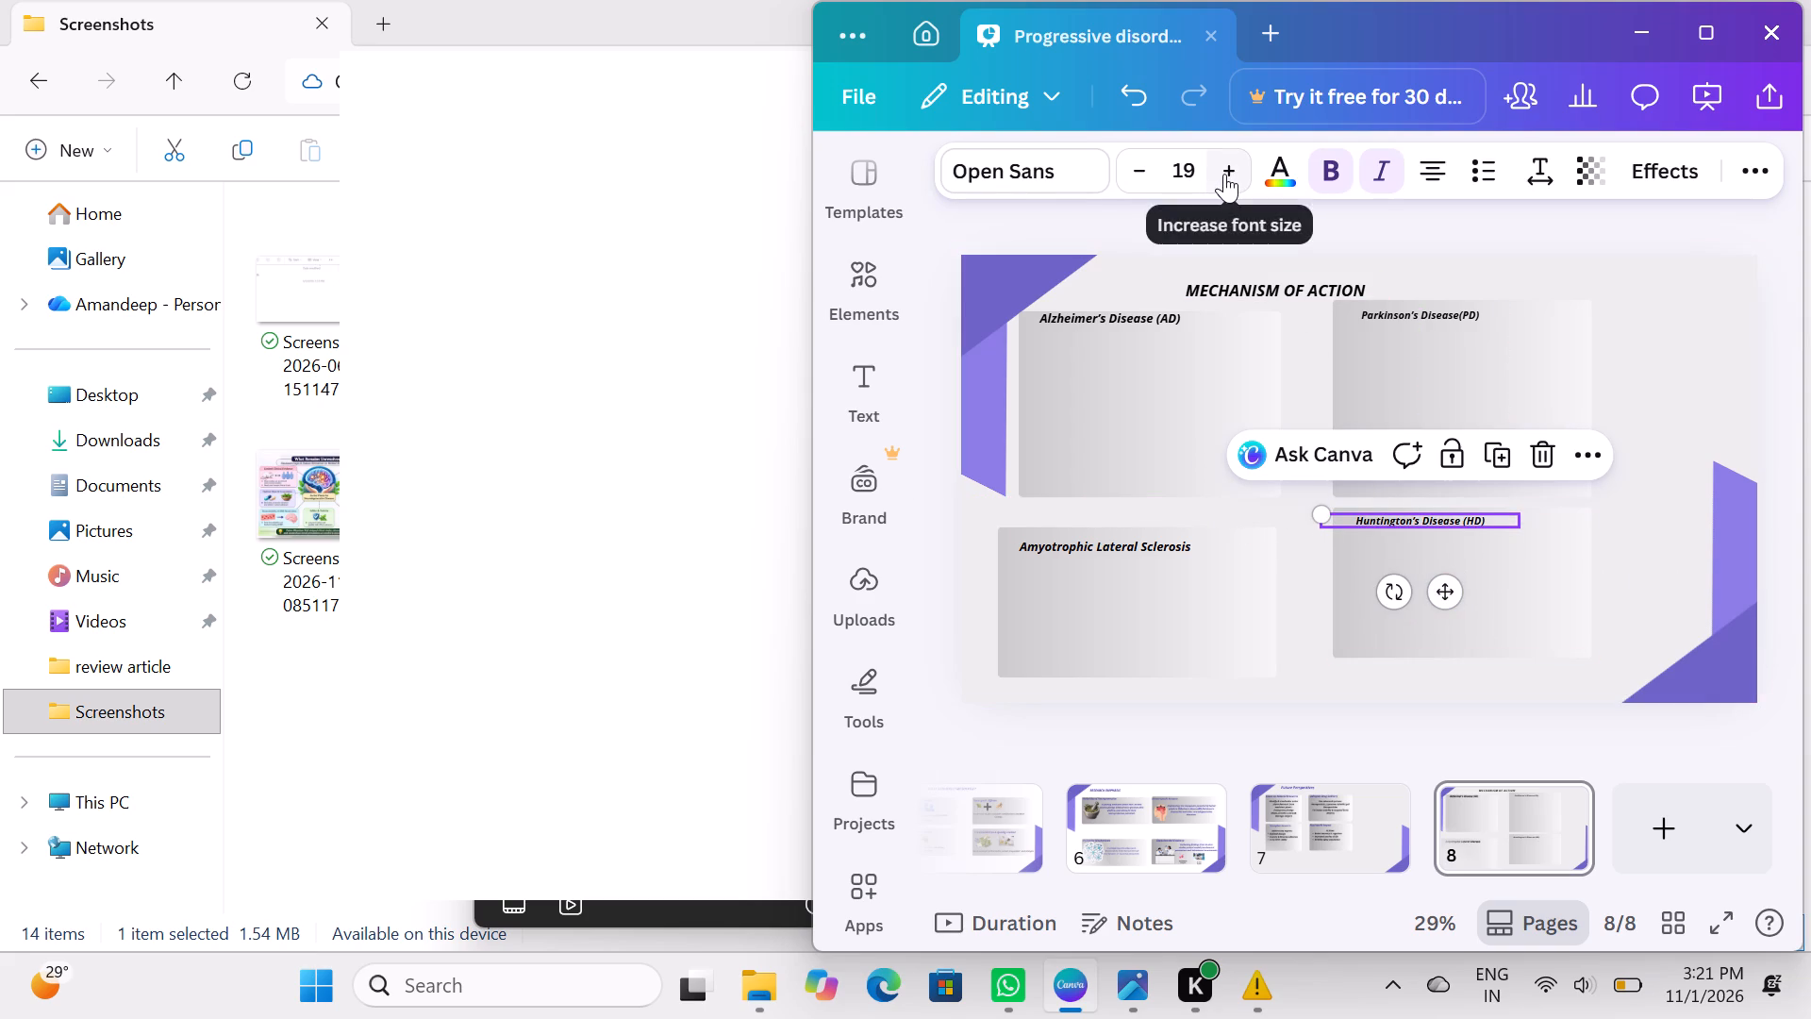
Set the Huntington's Disease (HD) label's font size to 24.
double_click(1224, 174)
click(1224, 174)
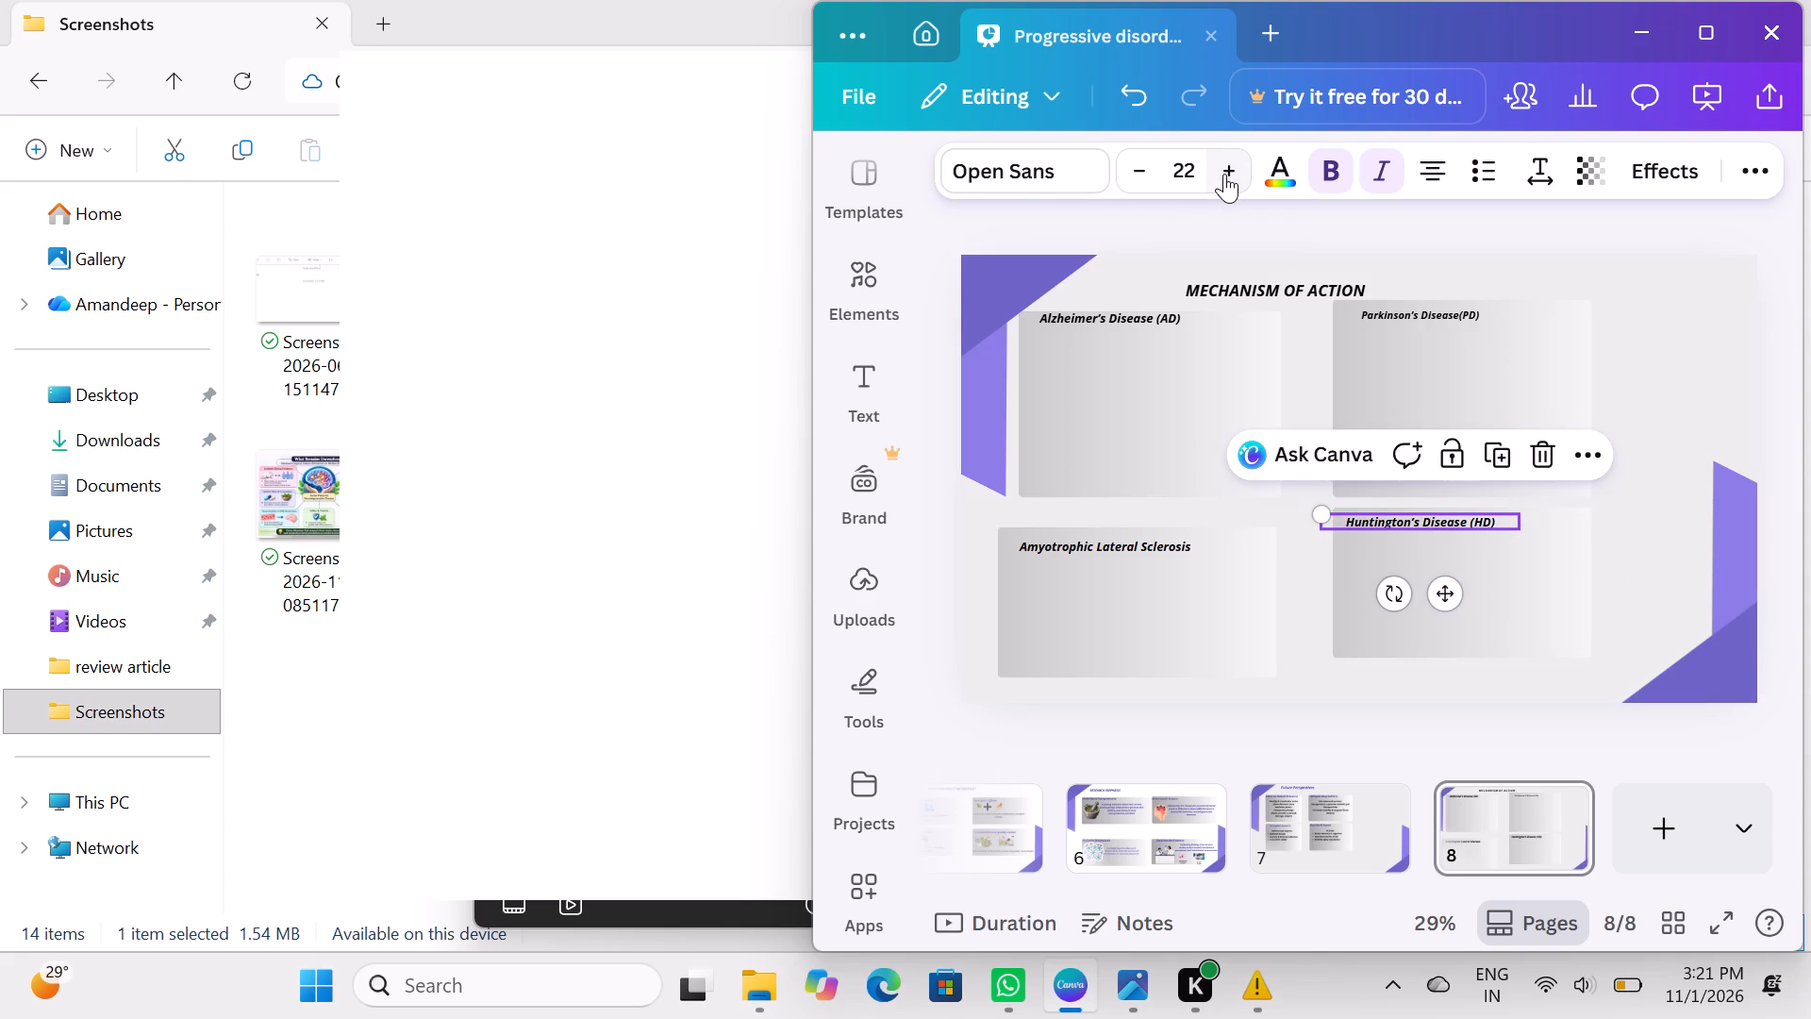
click(1224, 174)
click(1224, 174)
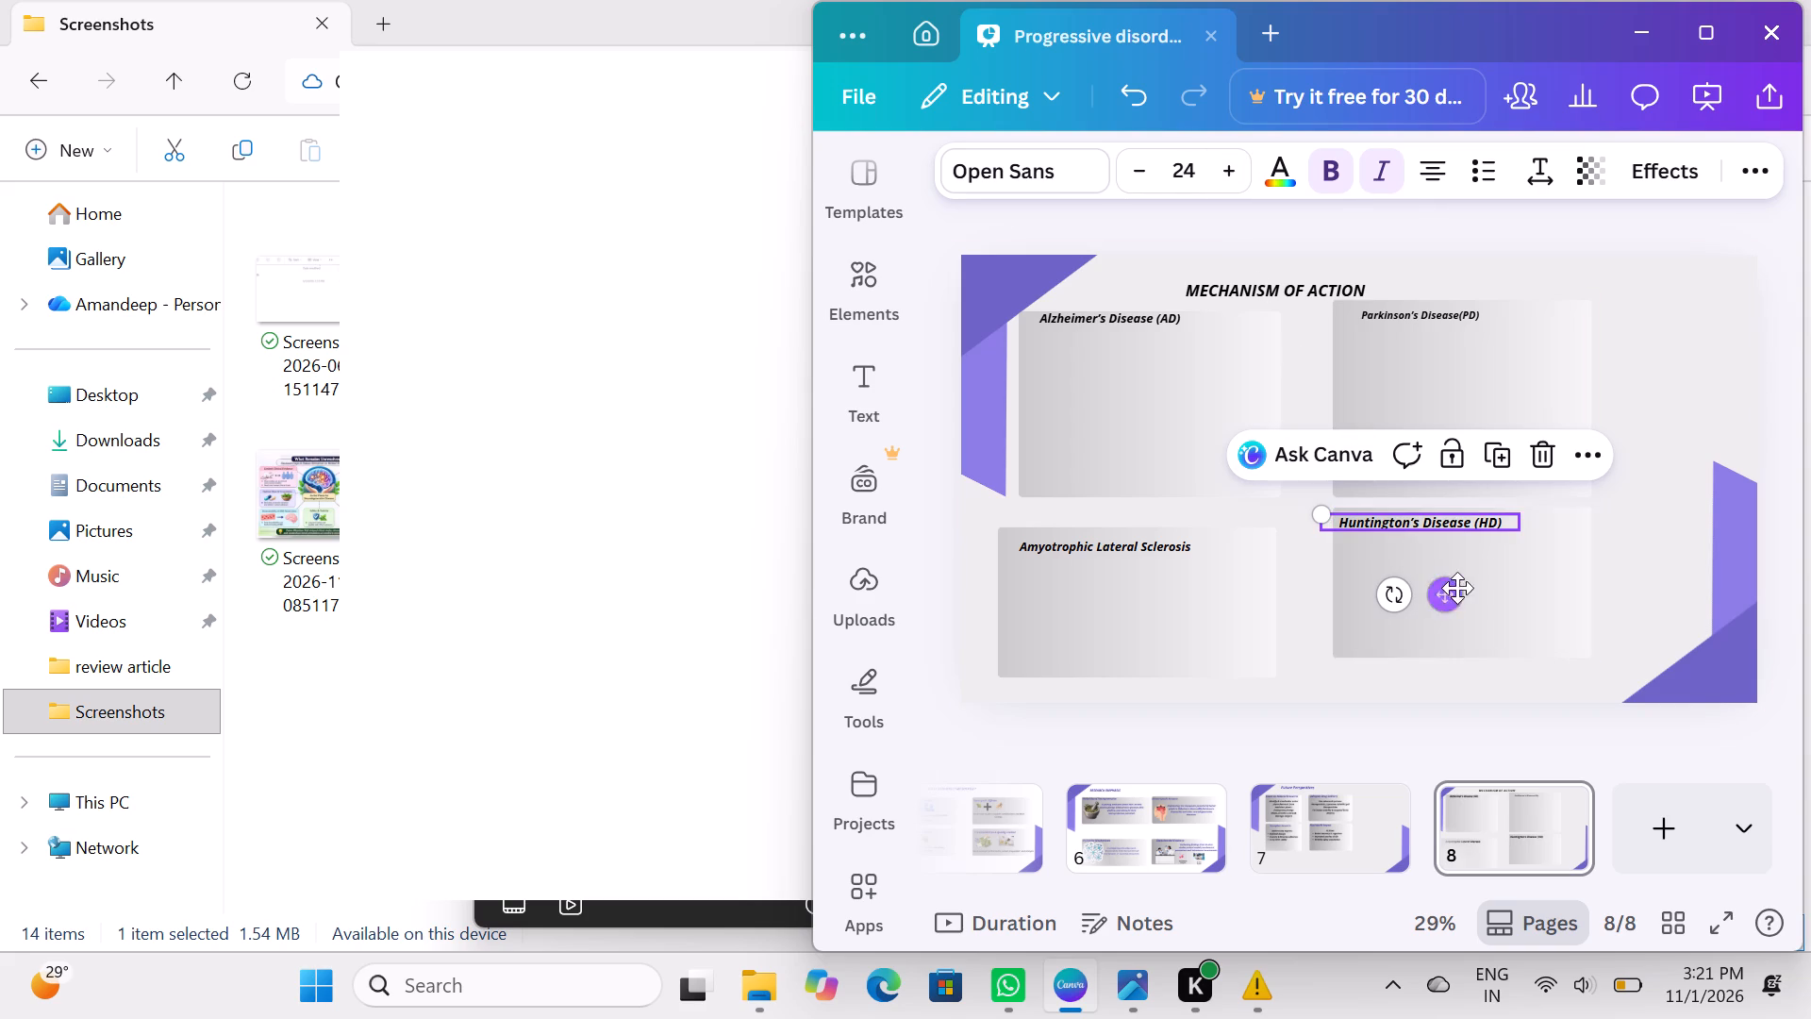
Stretch the Huntington's panel down to about 411 high, aligning its bottom edge with the Amyotrophic Lateral Sclerosis panel.
click(1460, 660)
click(1460, 657)
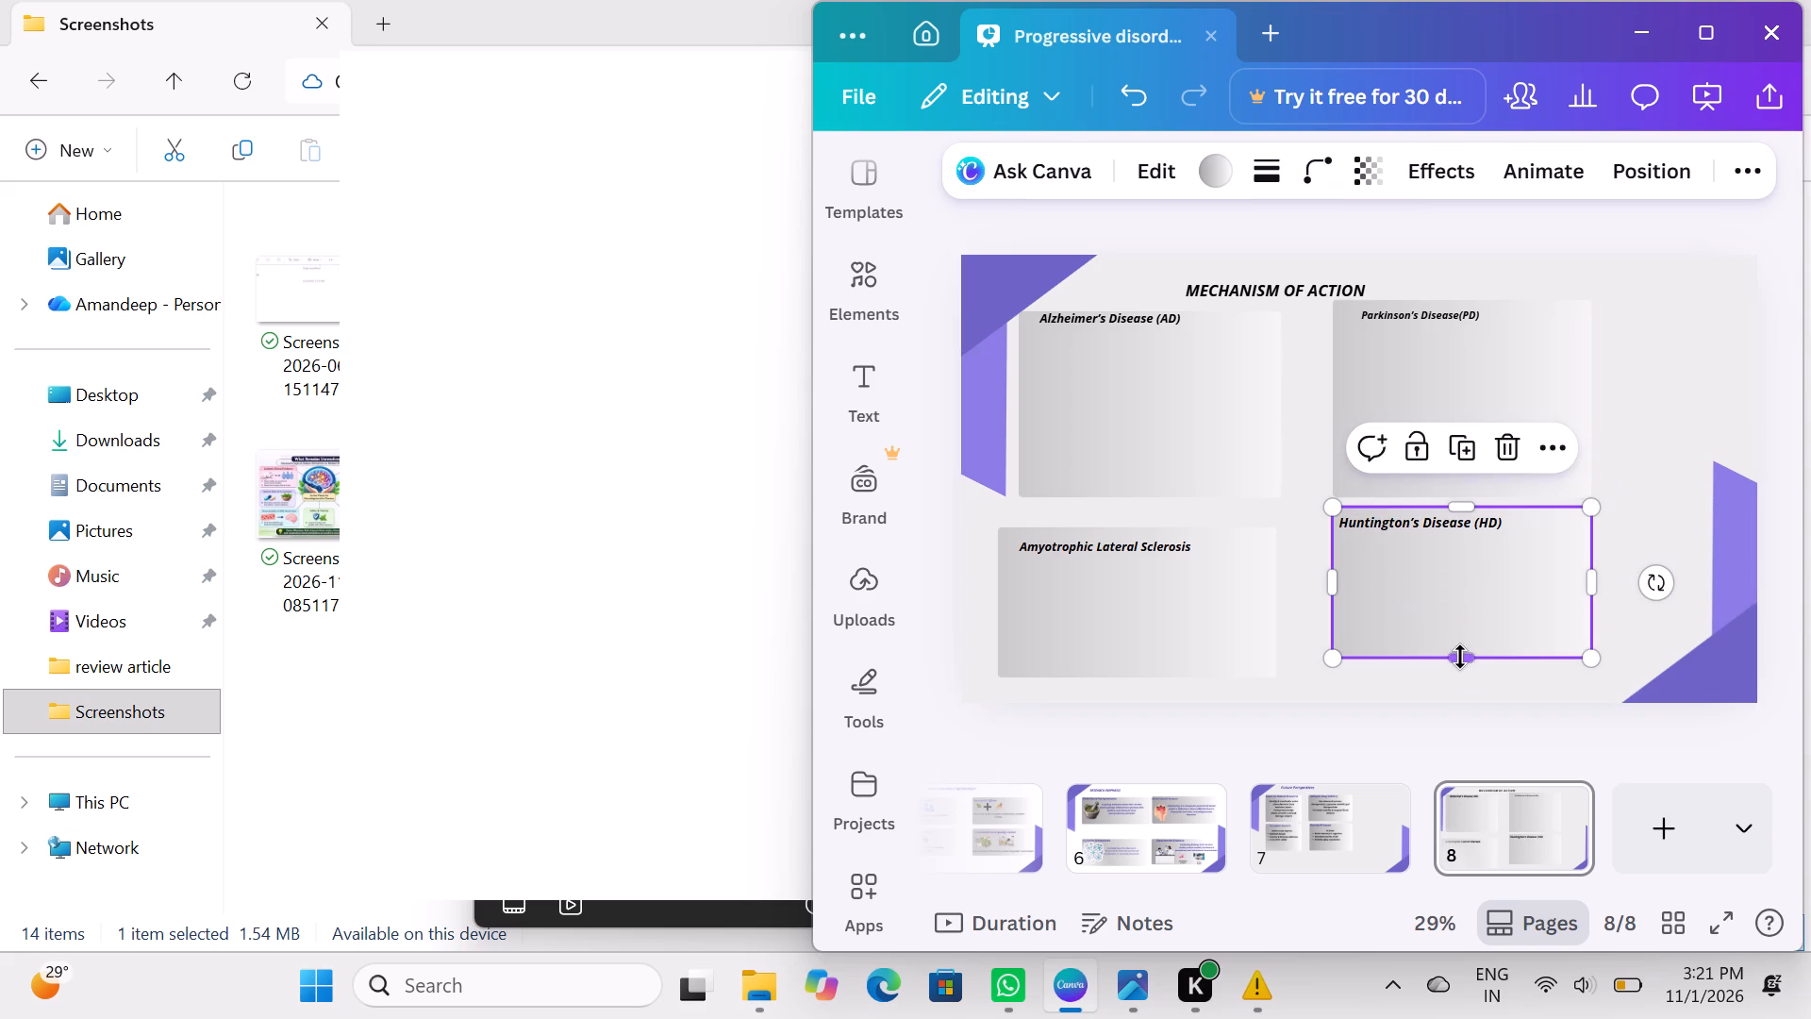
drag(1461, 657, 1477, 686)
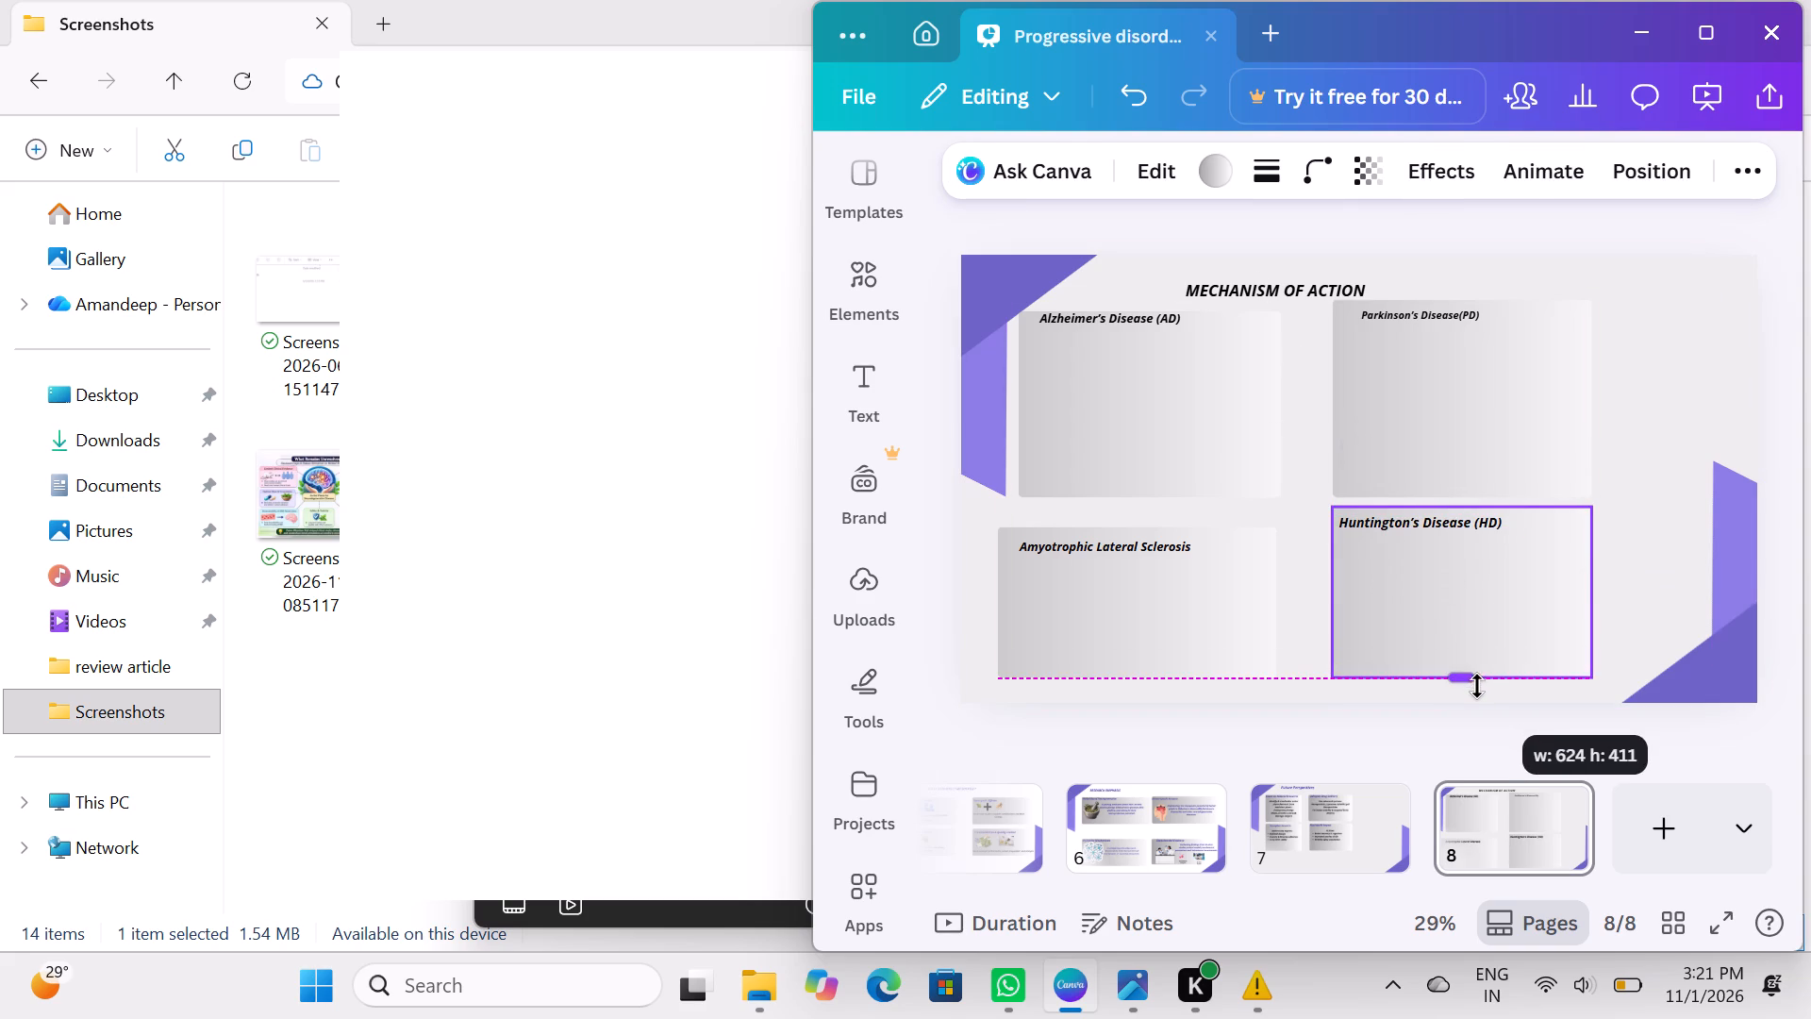
drag(1477, 686, 1474, 676)
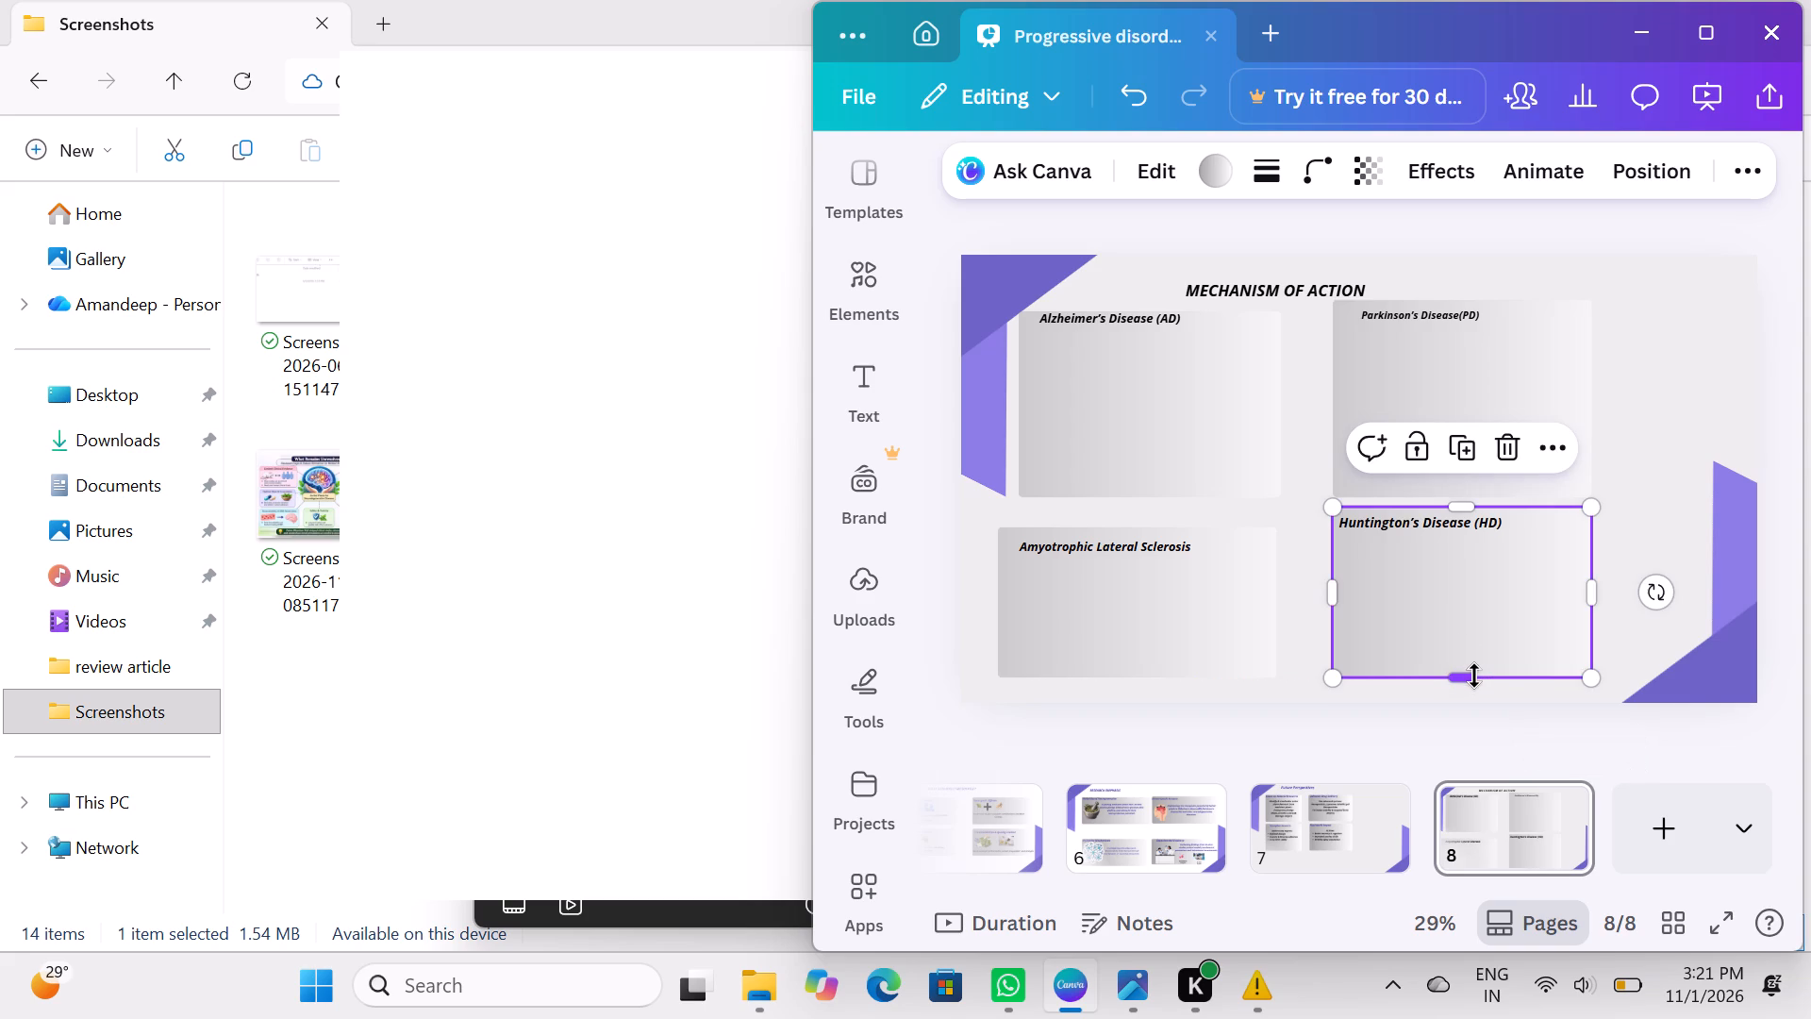
Lower the Parkinson's panel's top edge to line up with the top of the Alzheimer's panel.
drag(1464, 494, 1464, 503)
click(1464, 503)
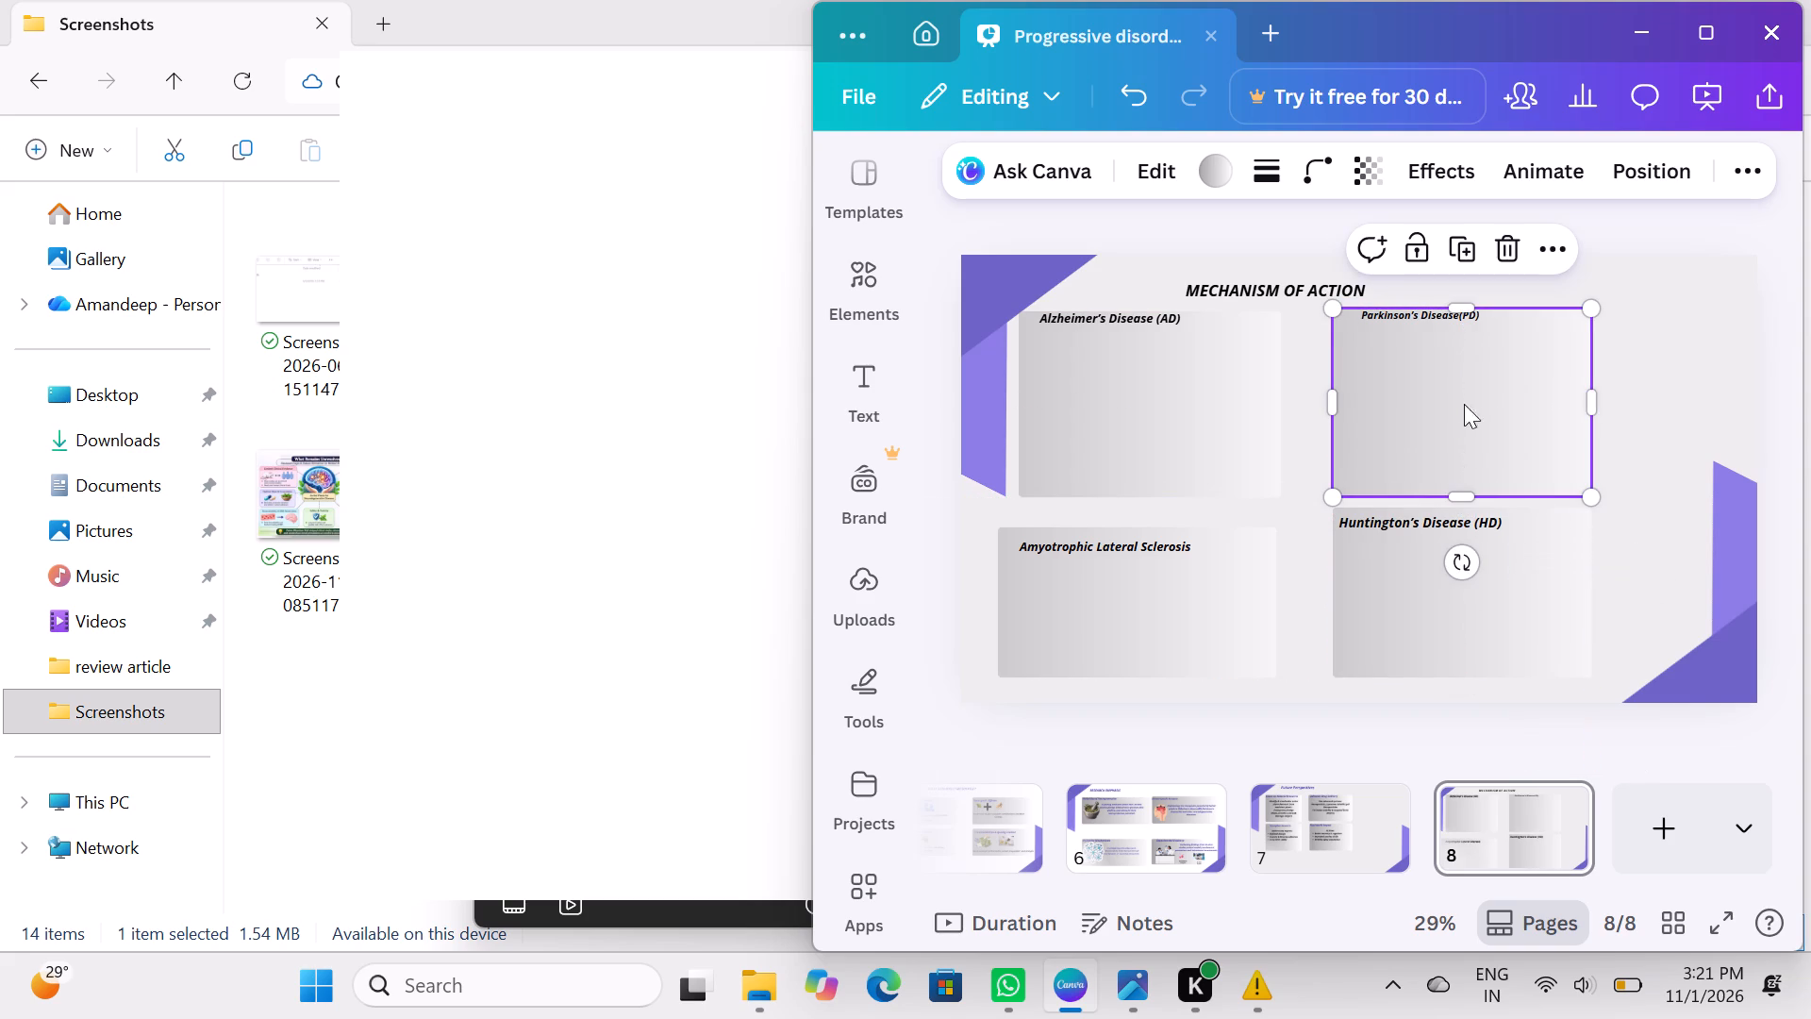
click(1460, 299)
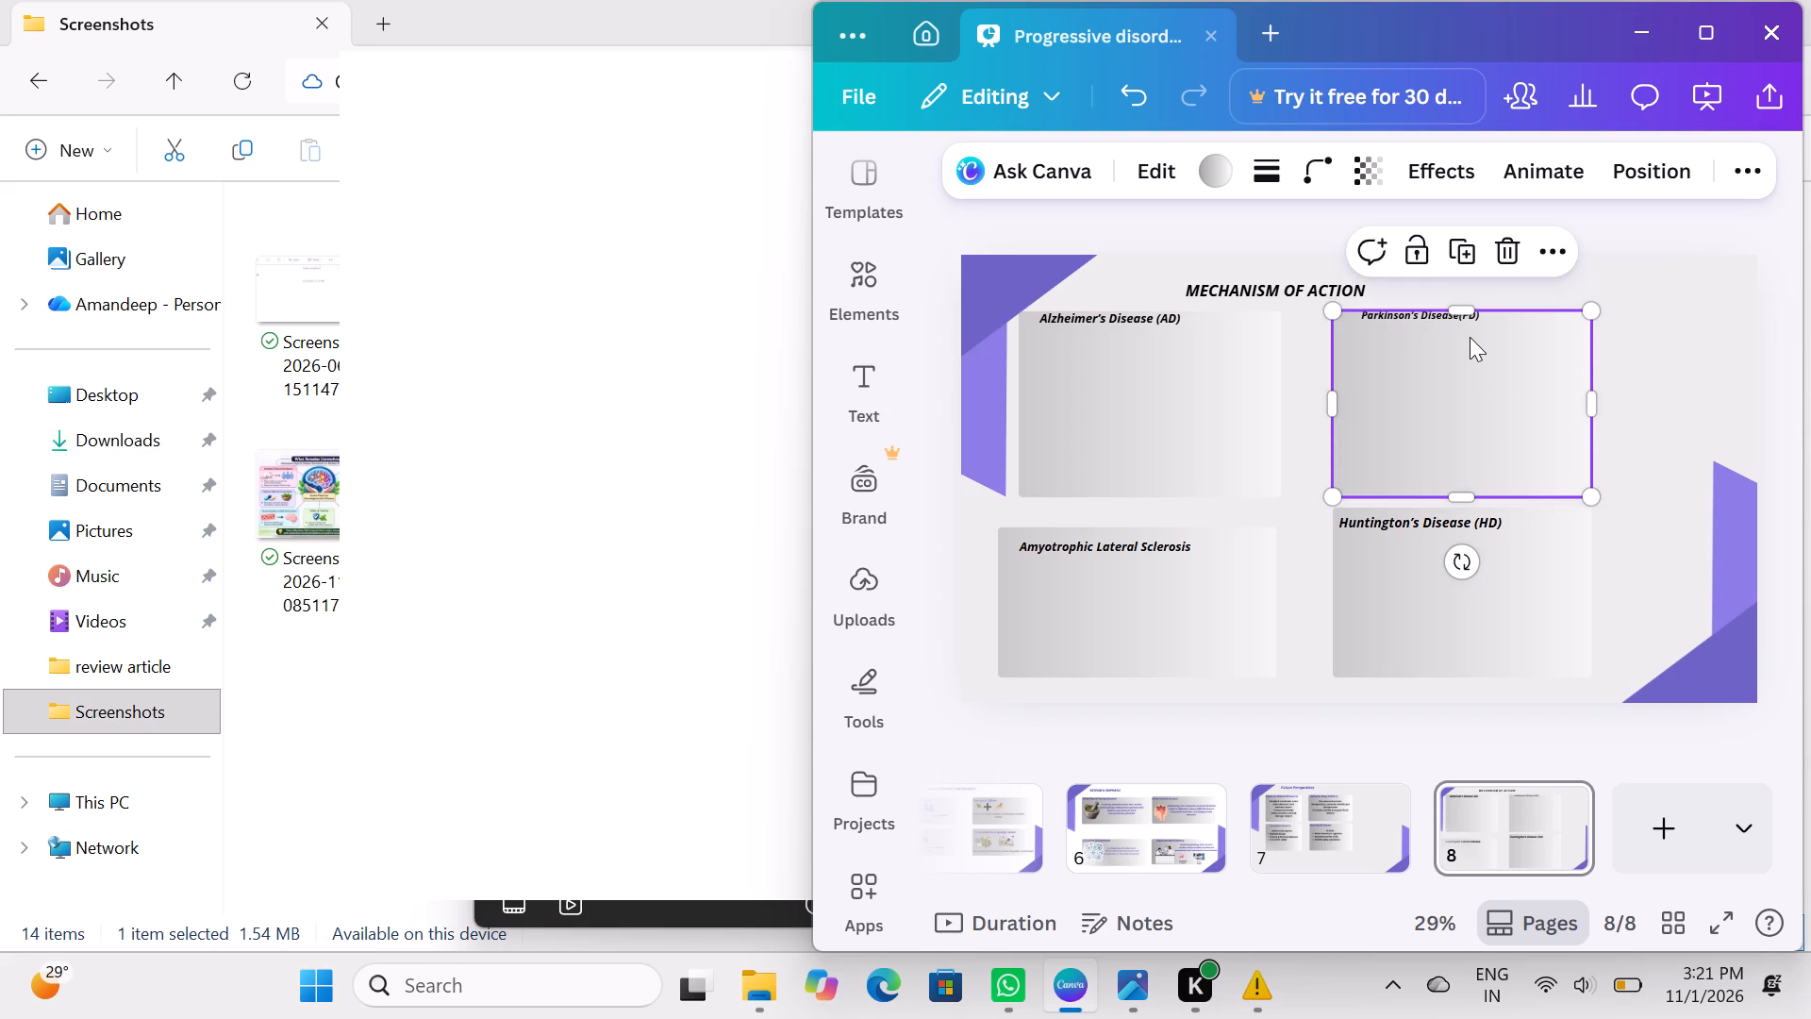
Move the Parkinson's Disease (PD) label slightly down inside its panel, level with the Alzheimer's Disease (AD) label.
click(1470, 337)
double_click(1470, 337)
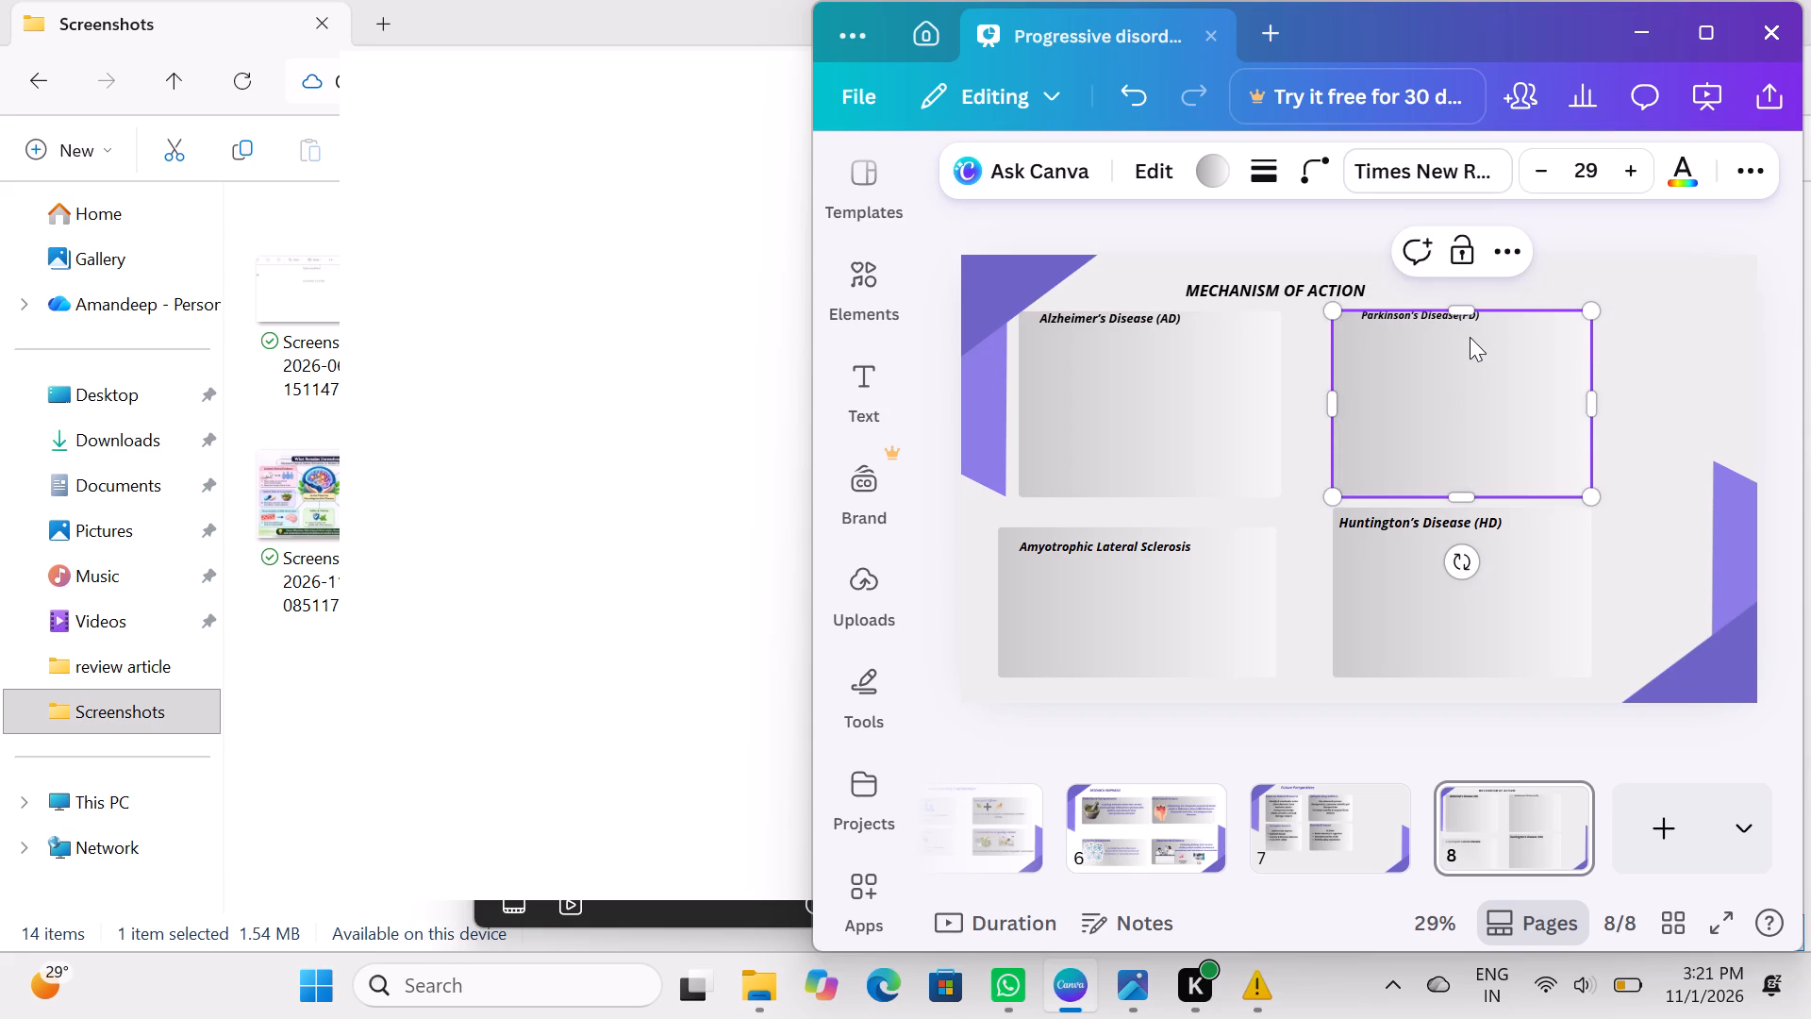
click(1643, 299)
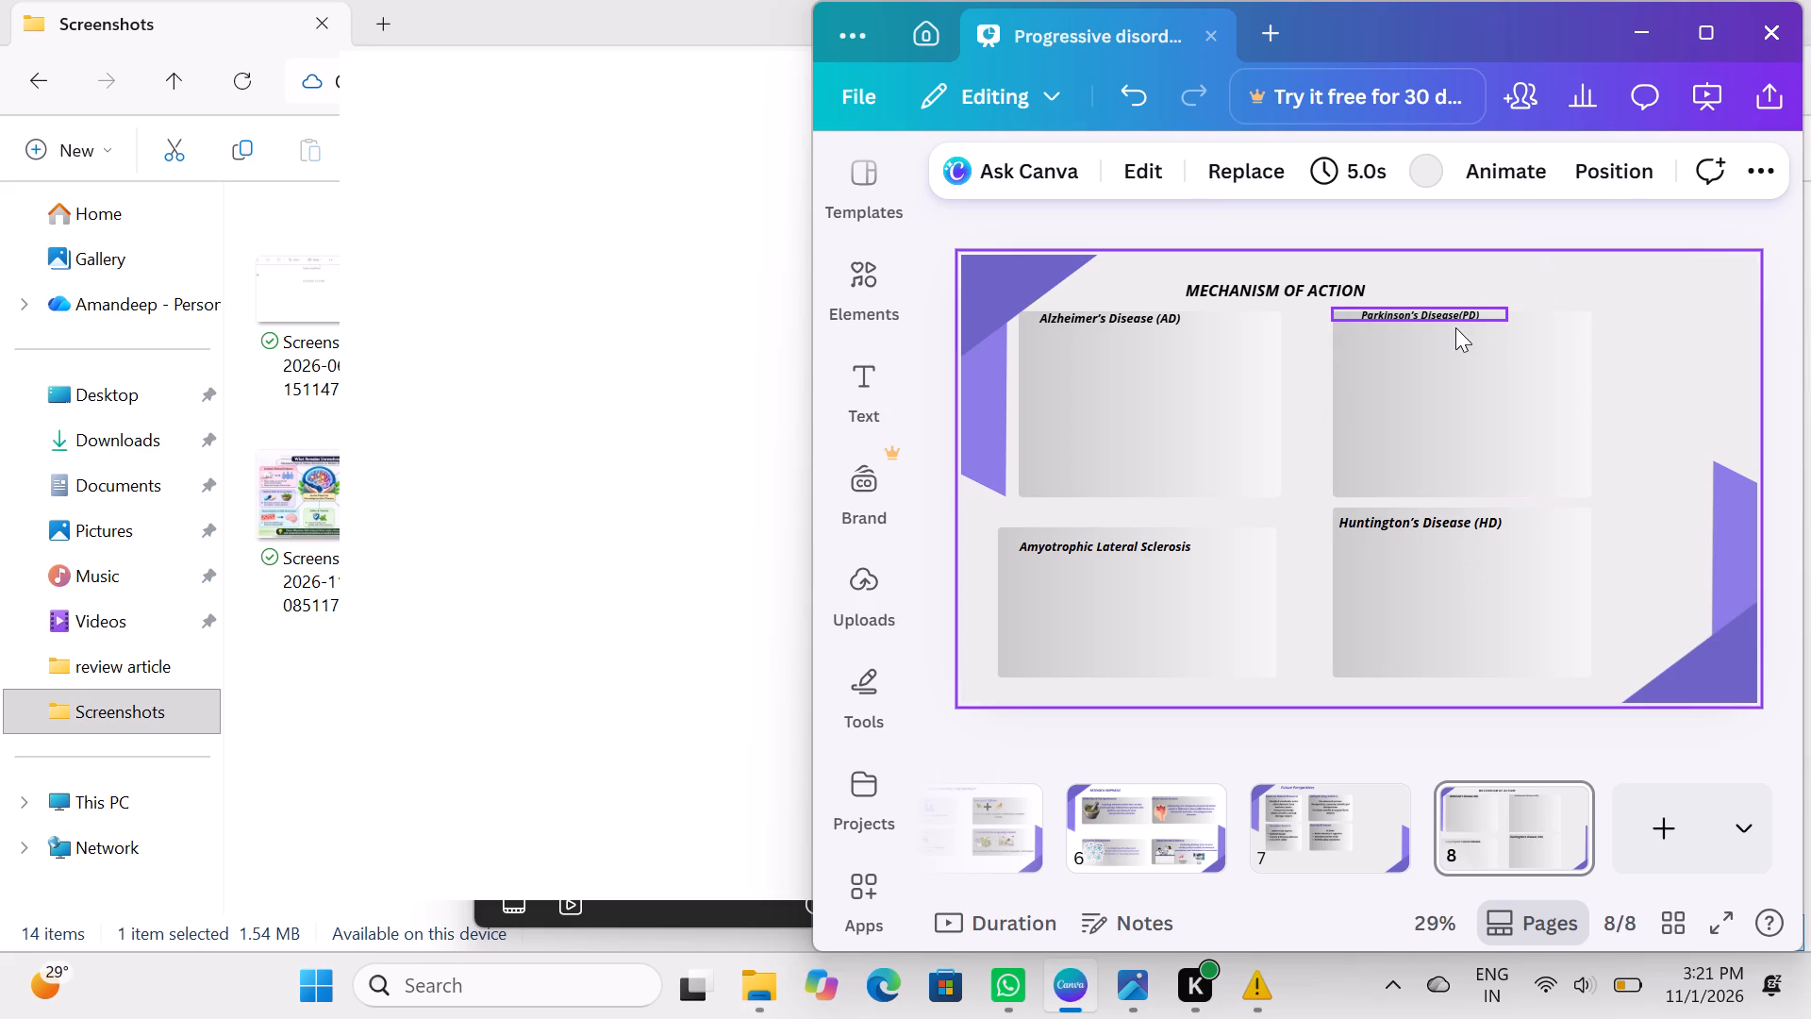
click(1457, 321)
click(1448, 382)
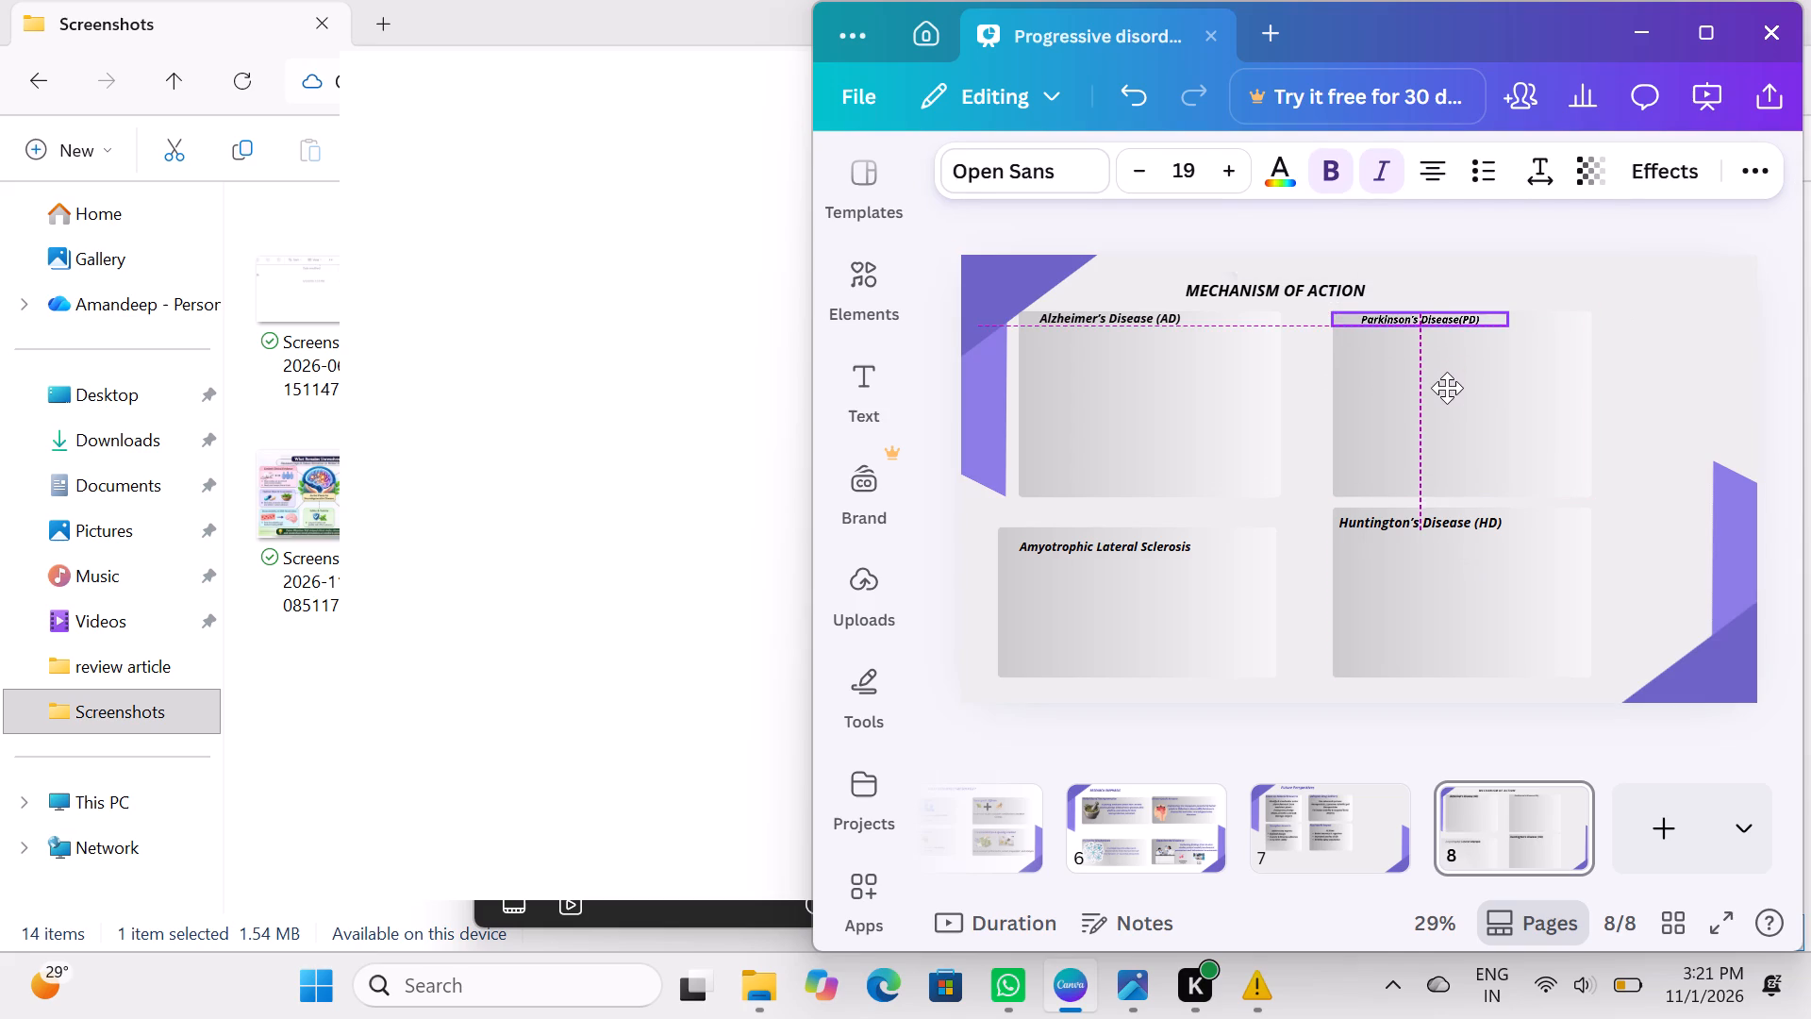
click(1656, 370)
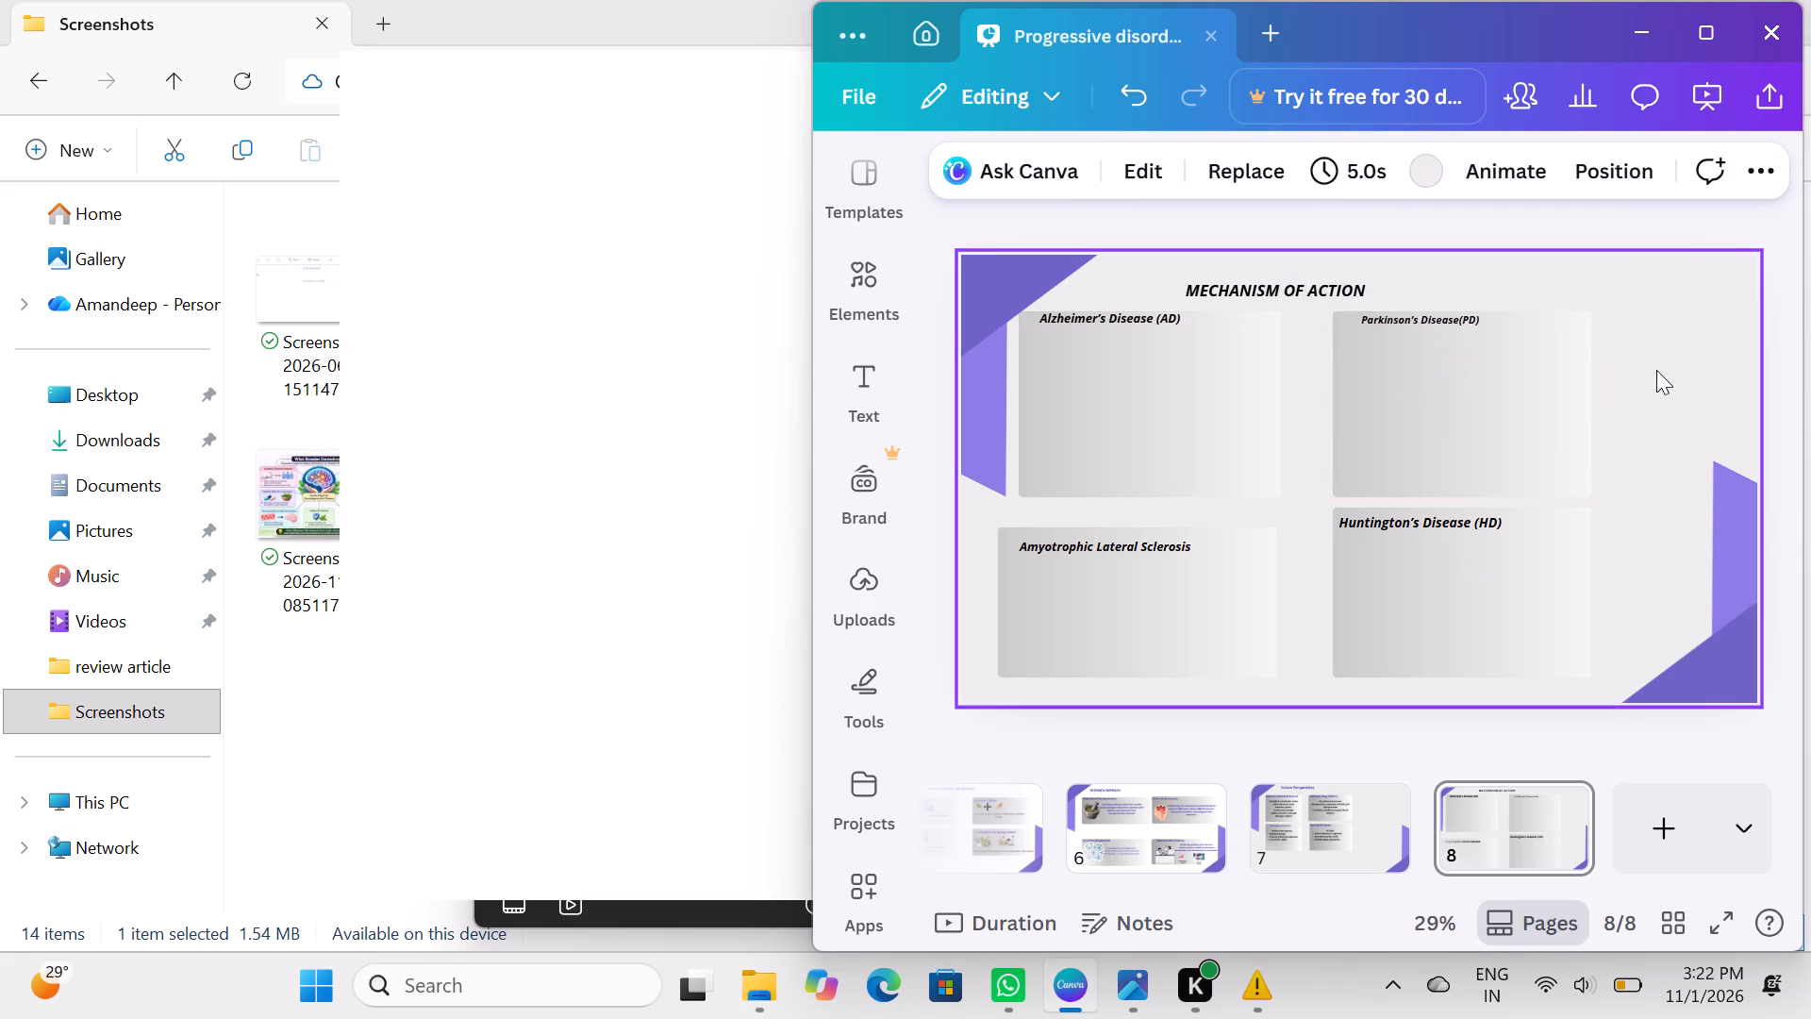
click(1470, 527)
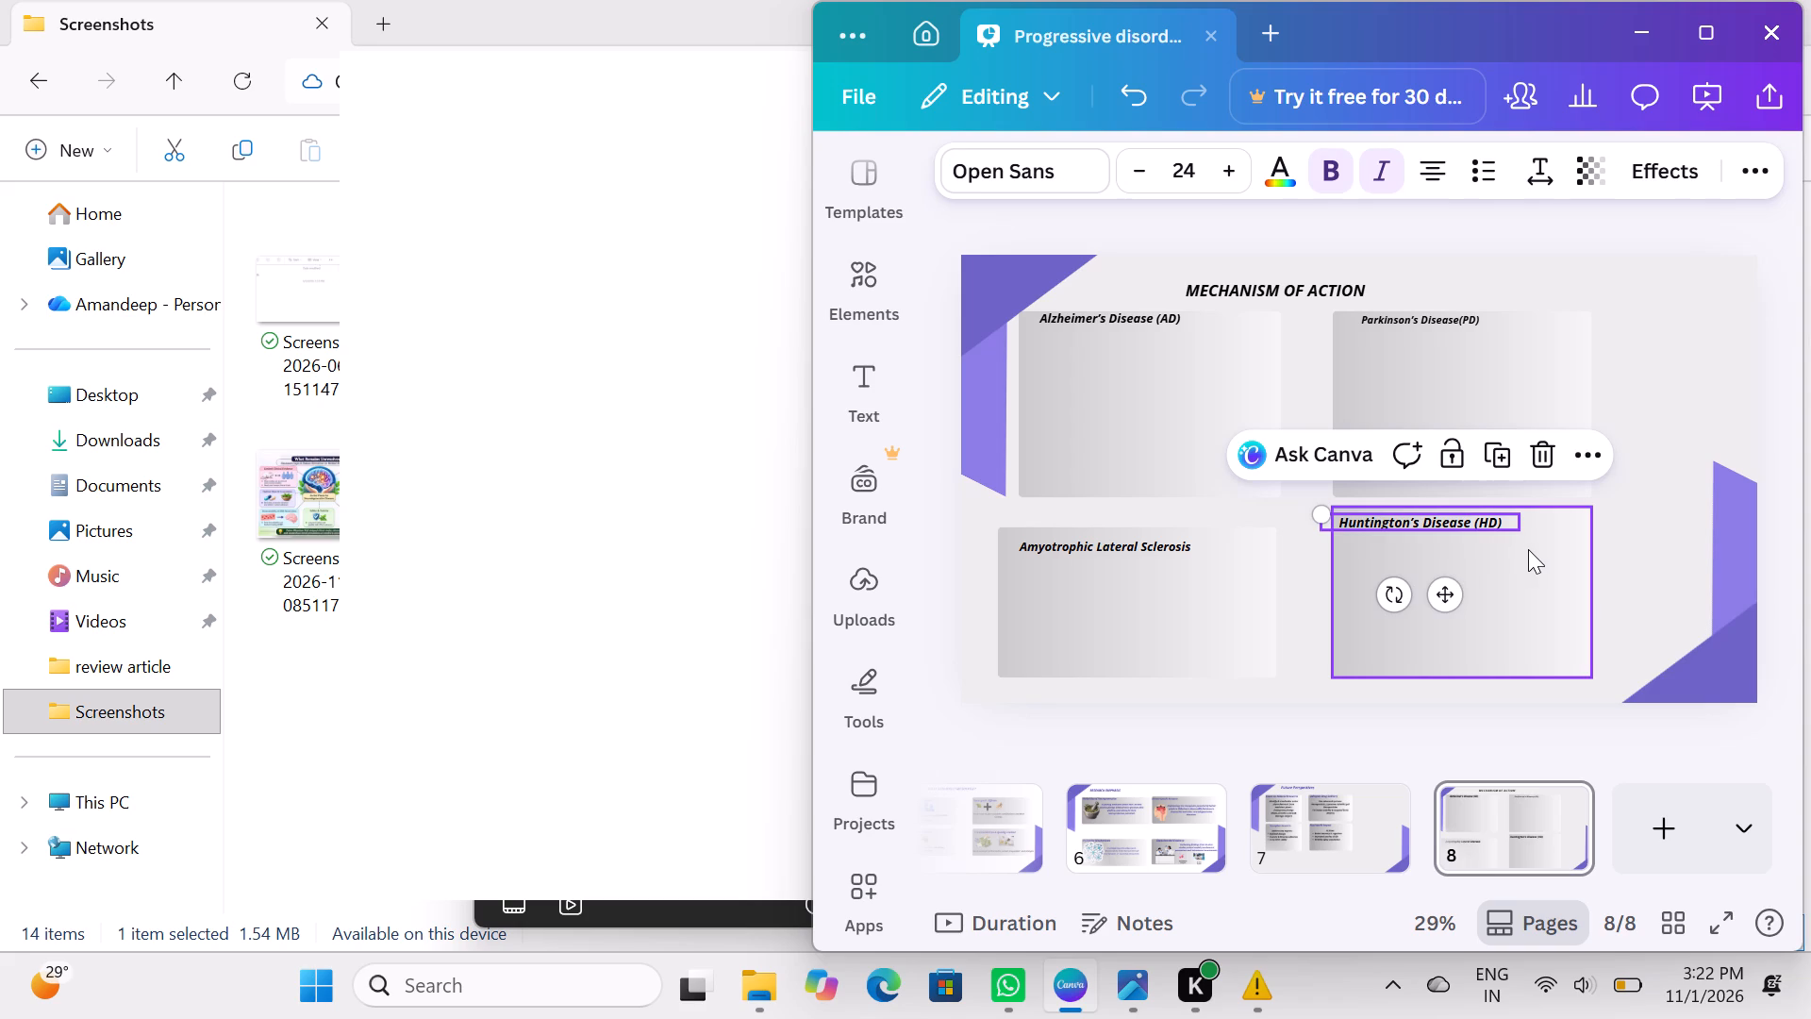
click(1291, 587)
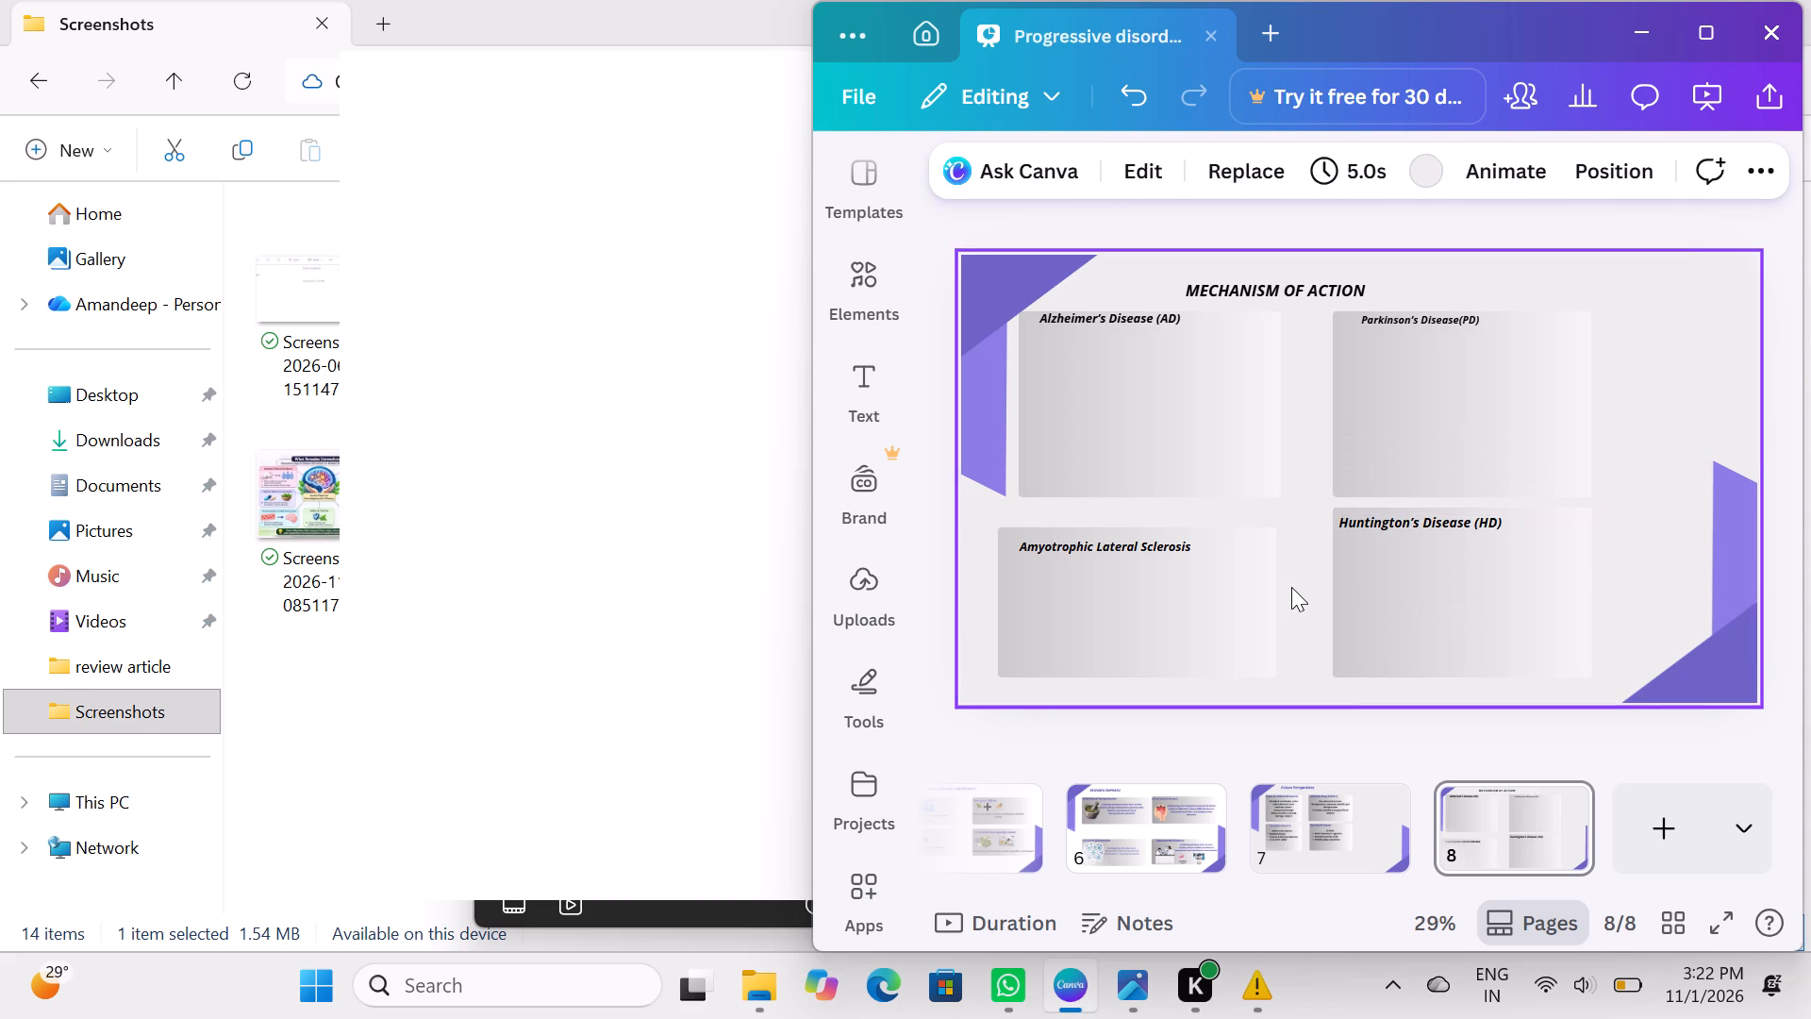
Stretch the Amyotrophic Lateral Sclerosis panel upward to about 411 high, aligning its top edge with the Huntington's panel.
click(1230, 572)
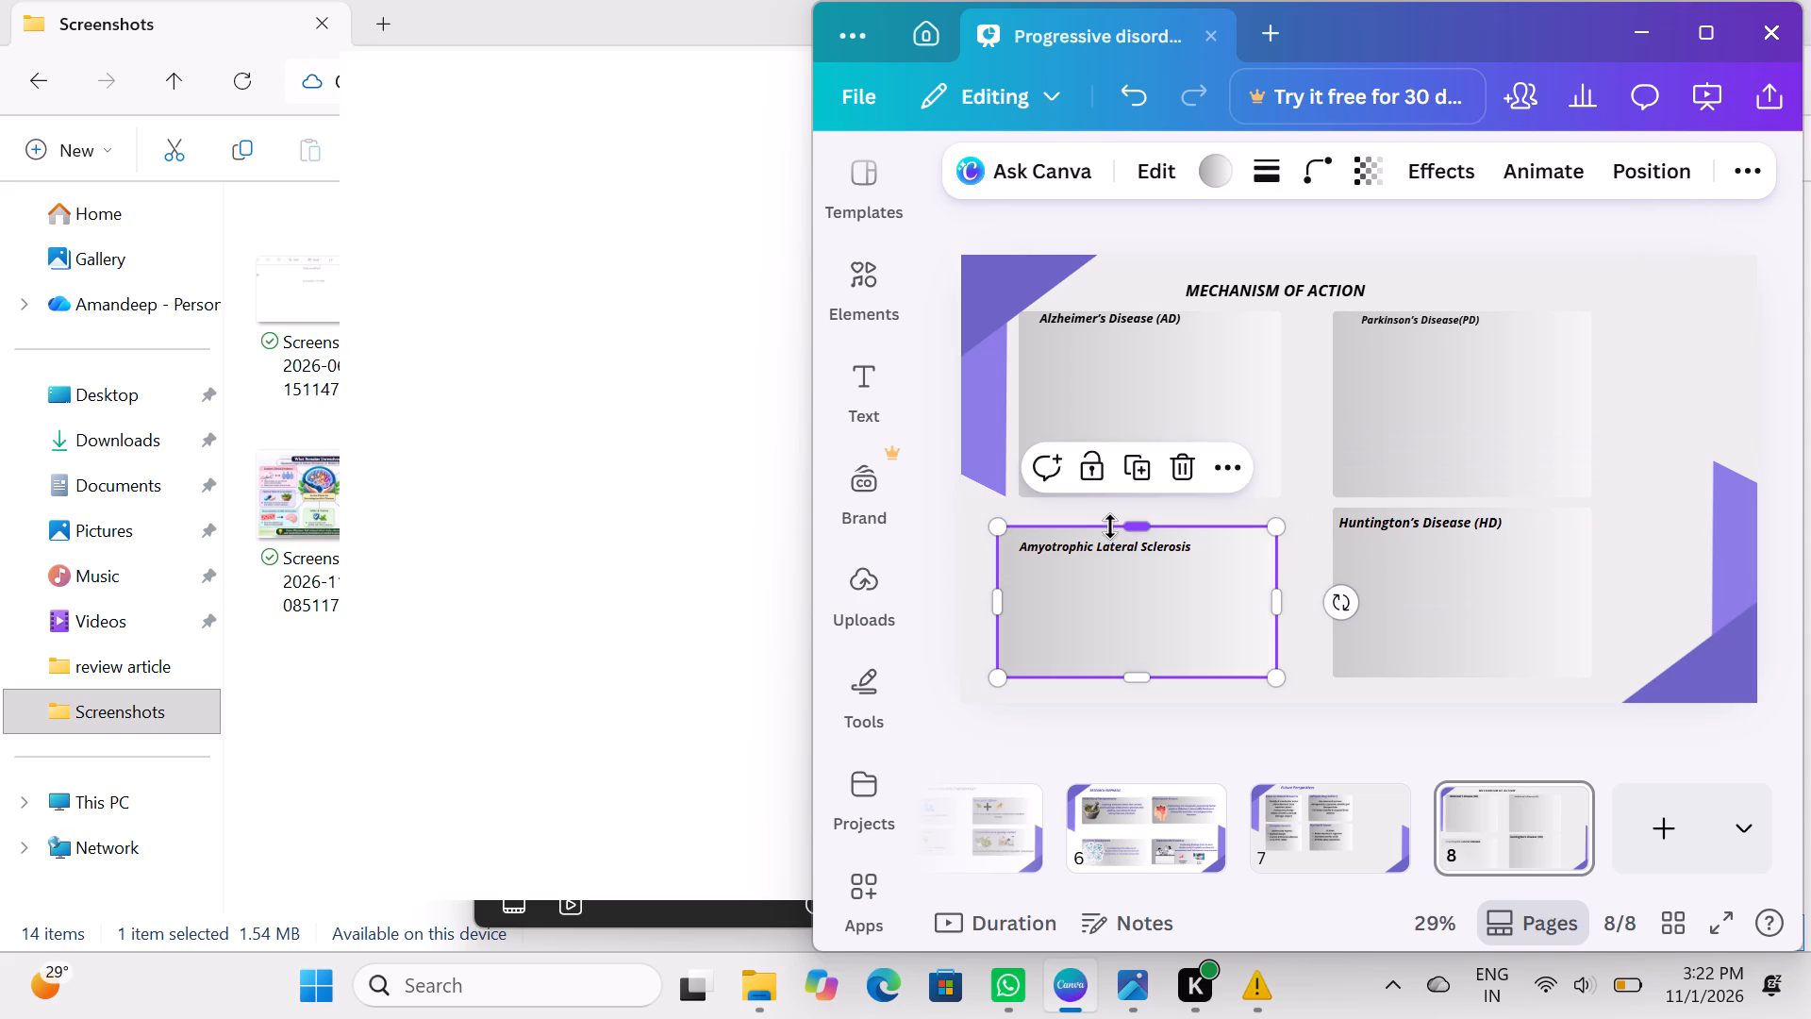
drag(1138, 529, 1148, 510)
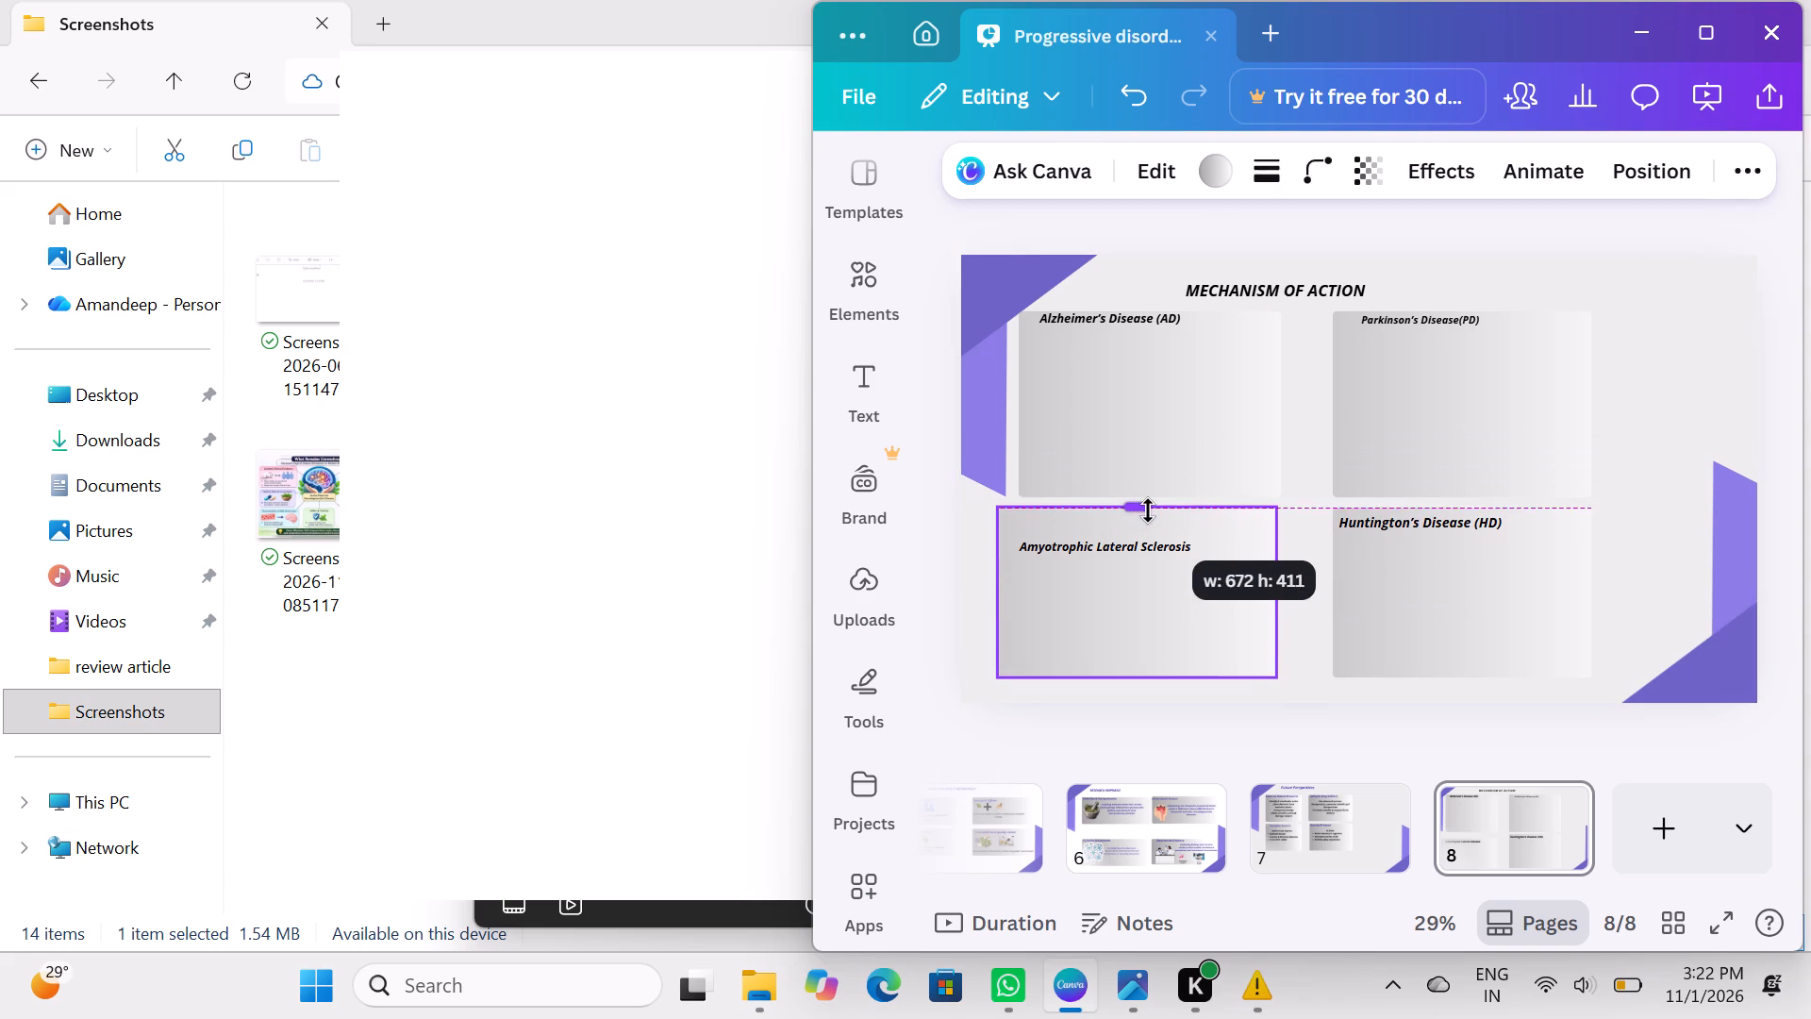
drag(1148, 510, 1151, 514)
click(1314, 542)
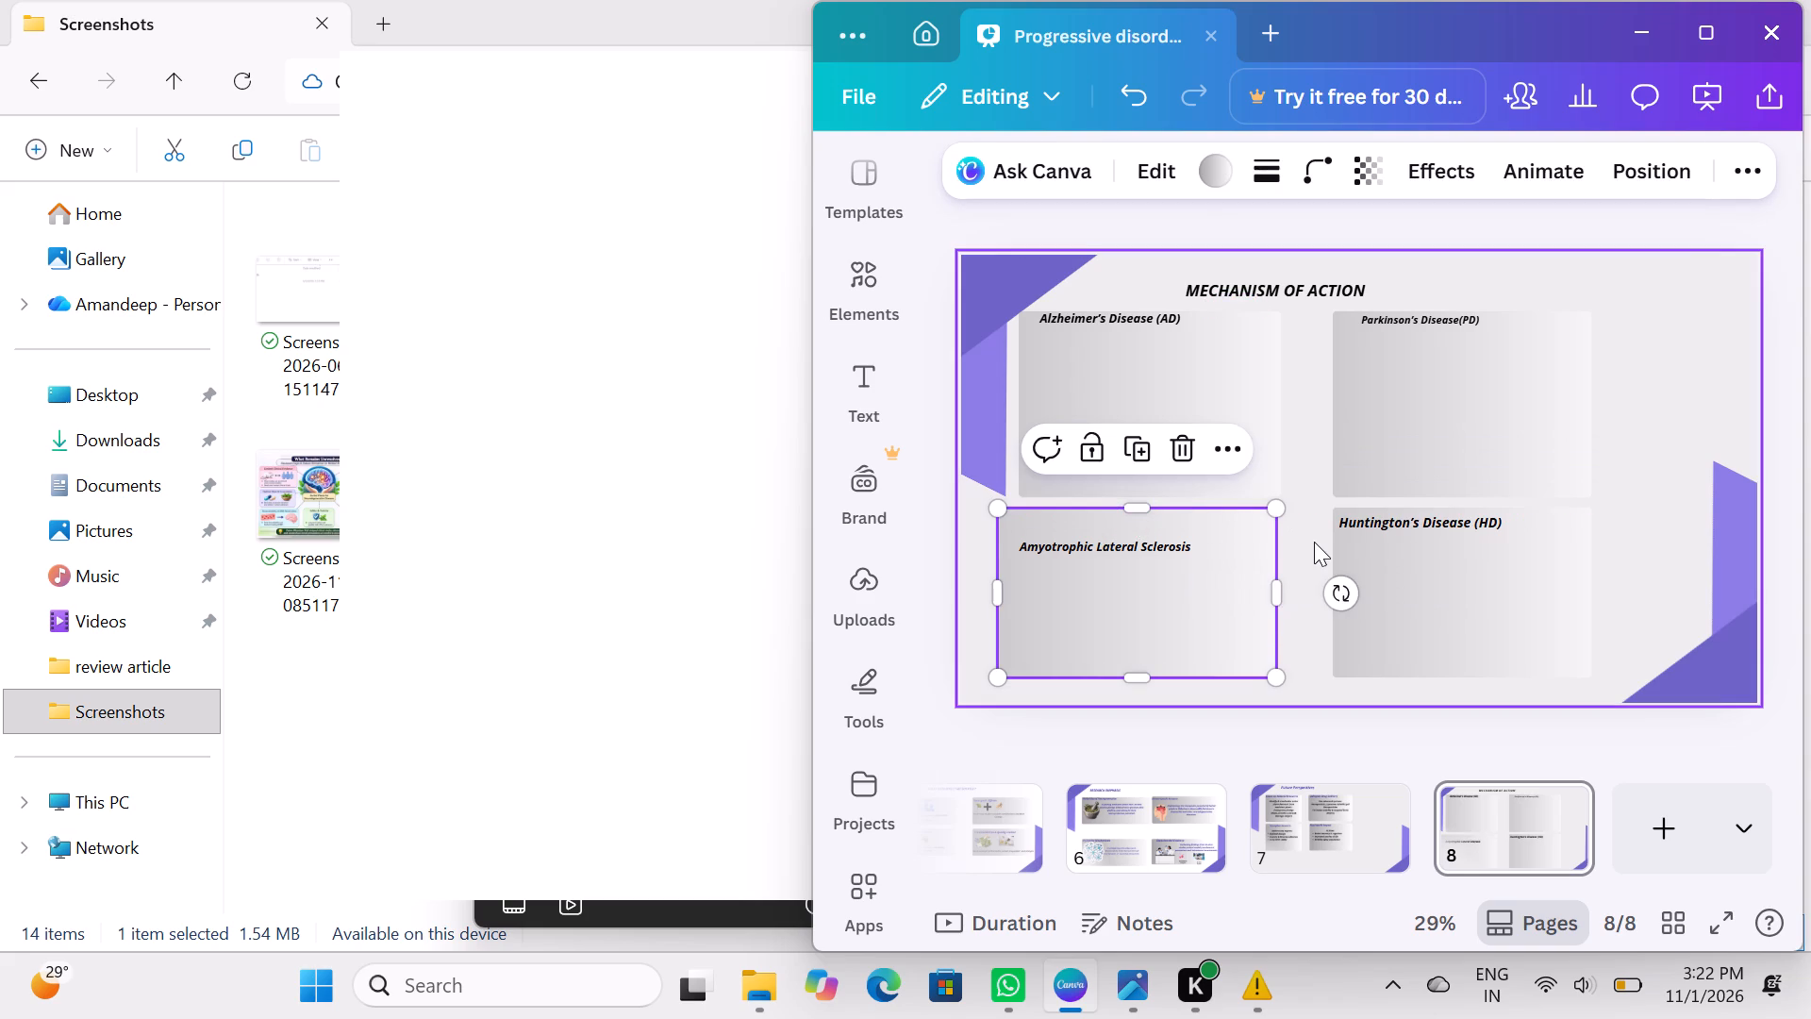
Move the Amyotrophic Lateral Sclerosis label up to its panel's top edge, level with the Huntington's Disease (HD) label.
click(1138, 534)
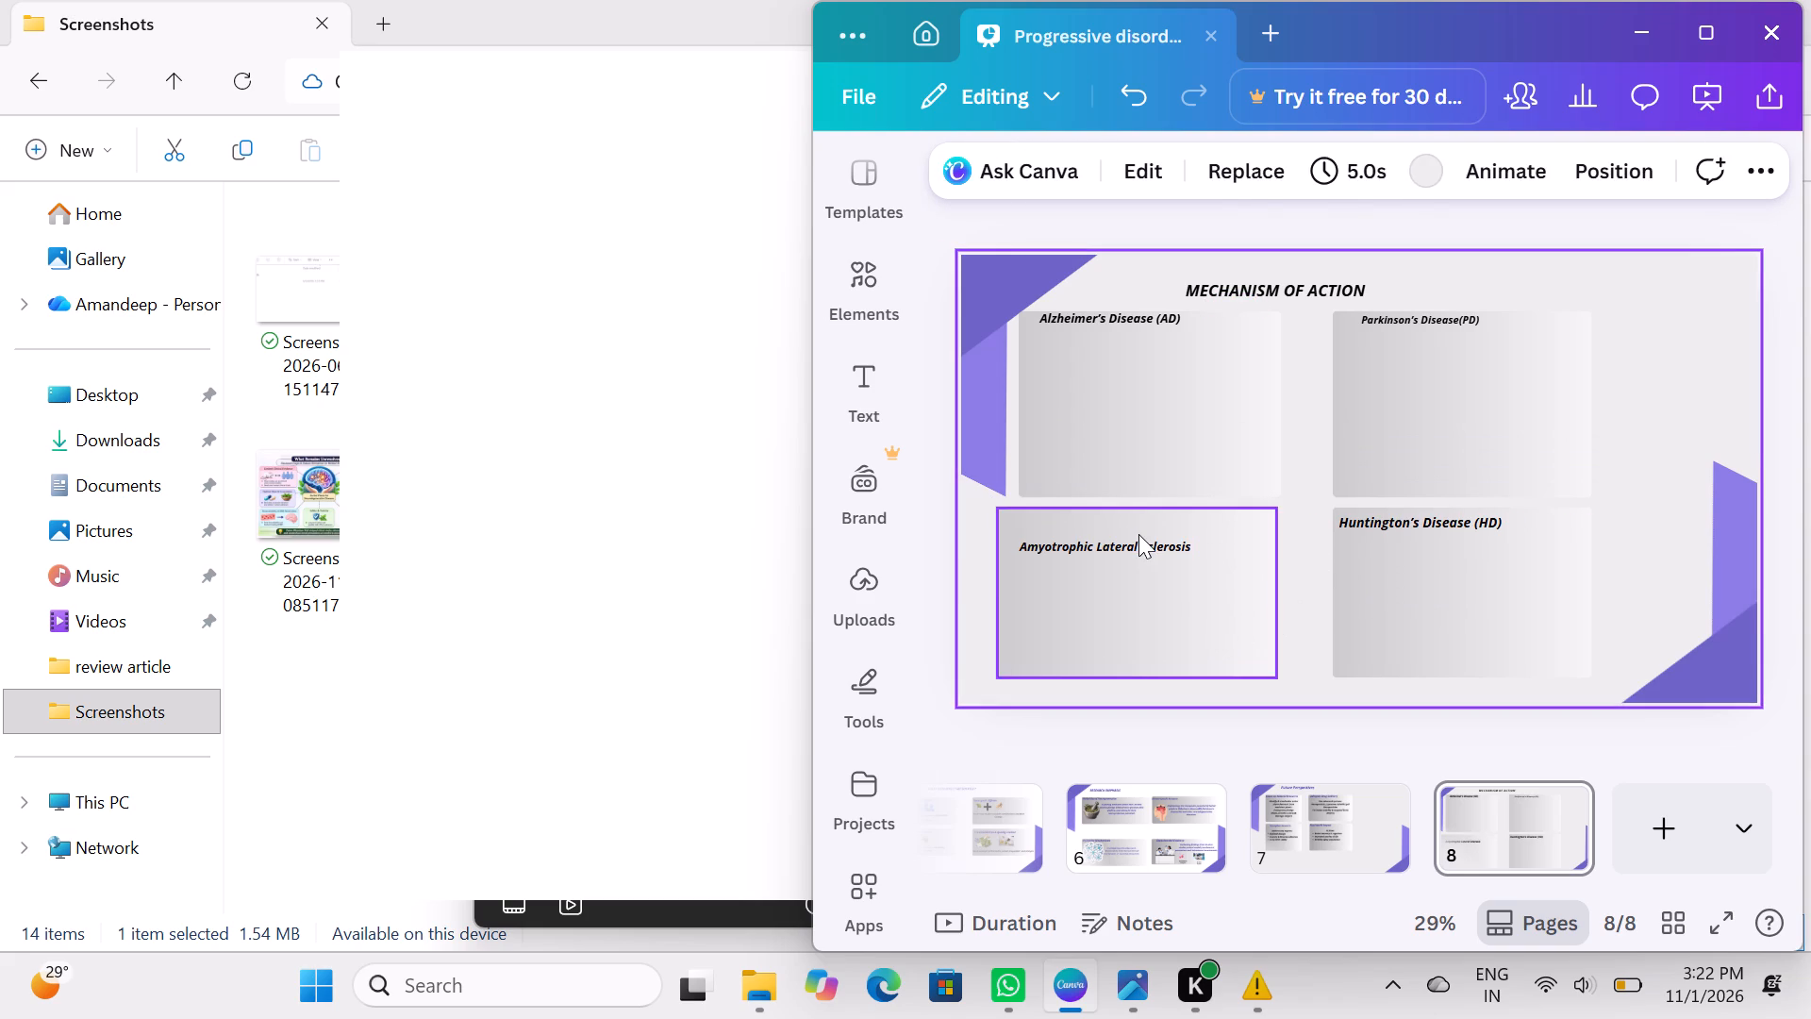
click(1152, 537)
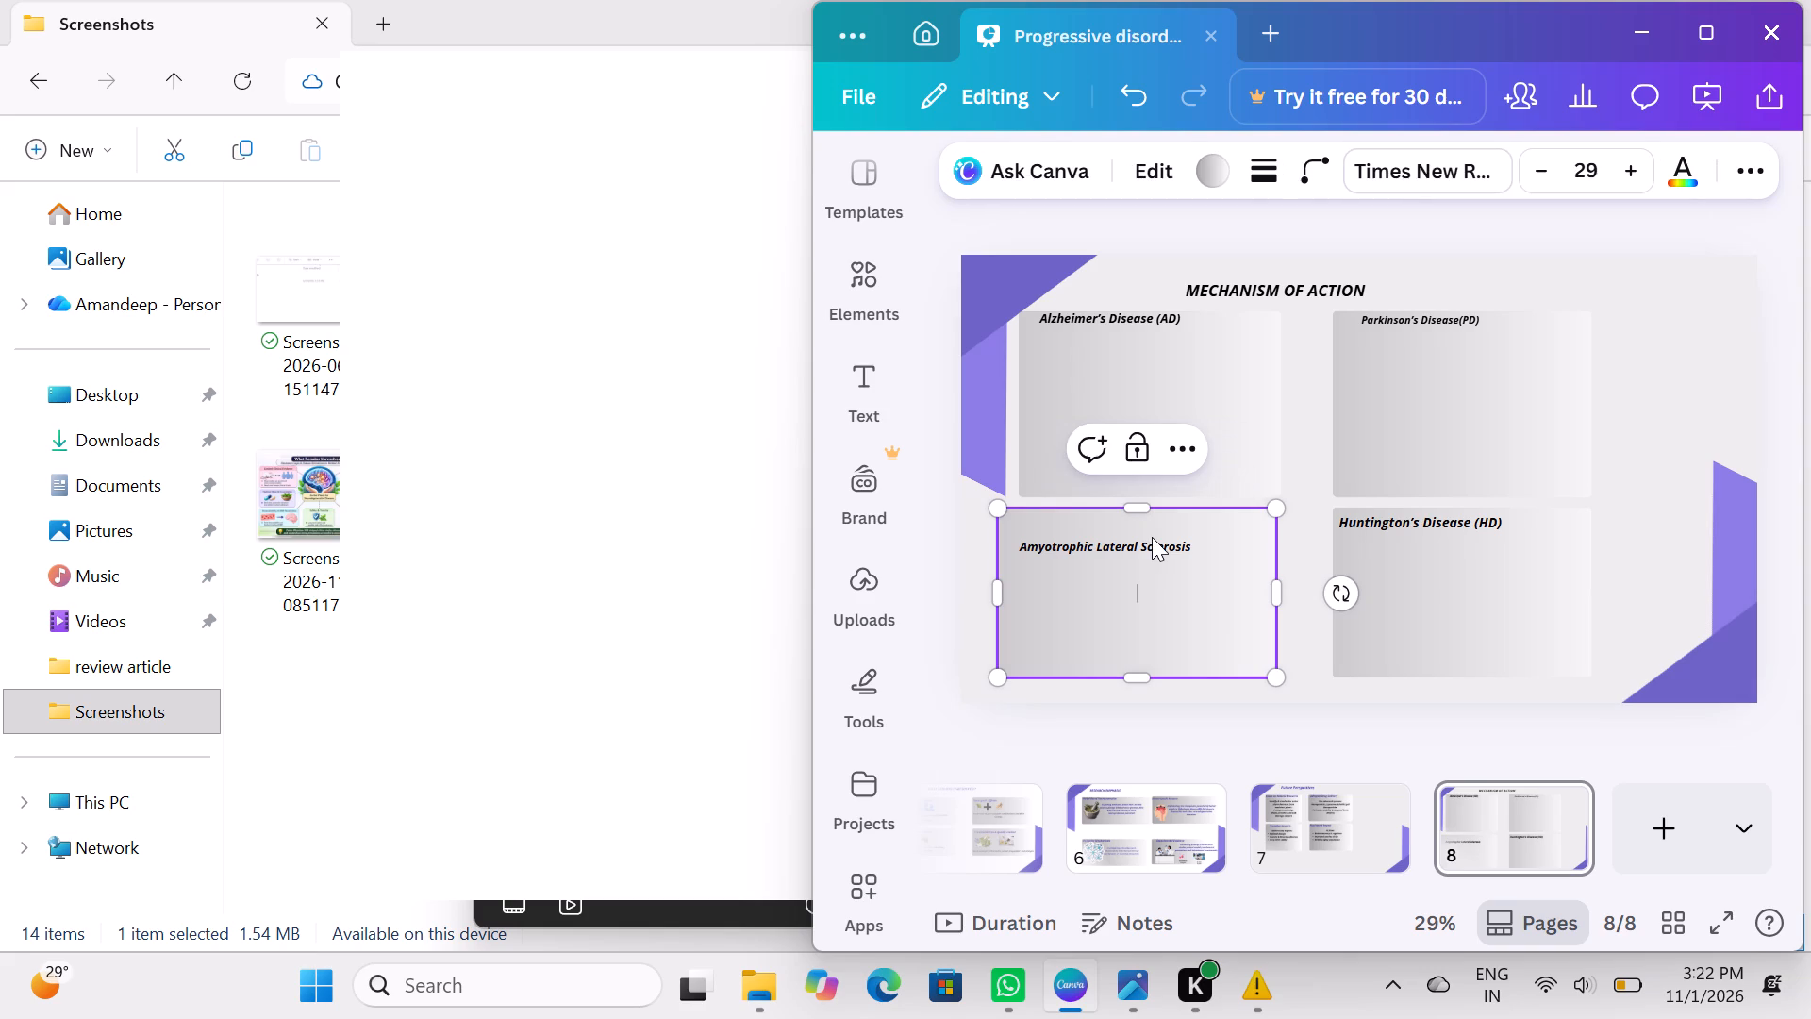
click(1152, 544)
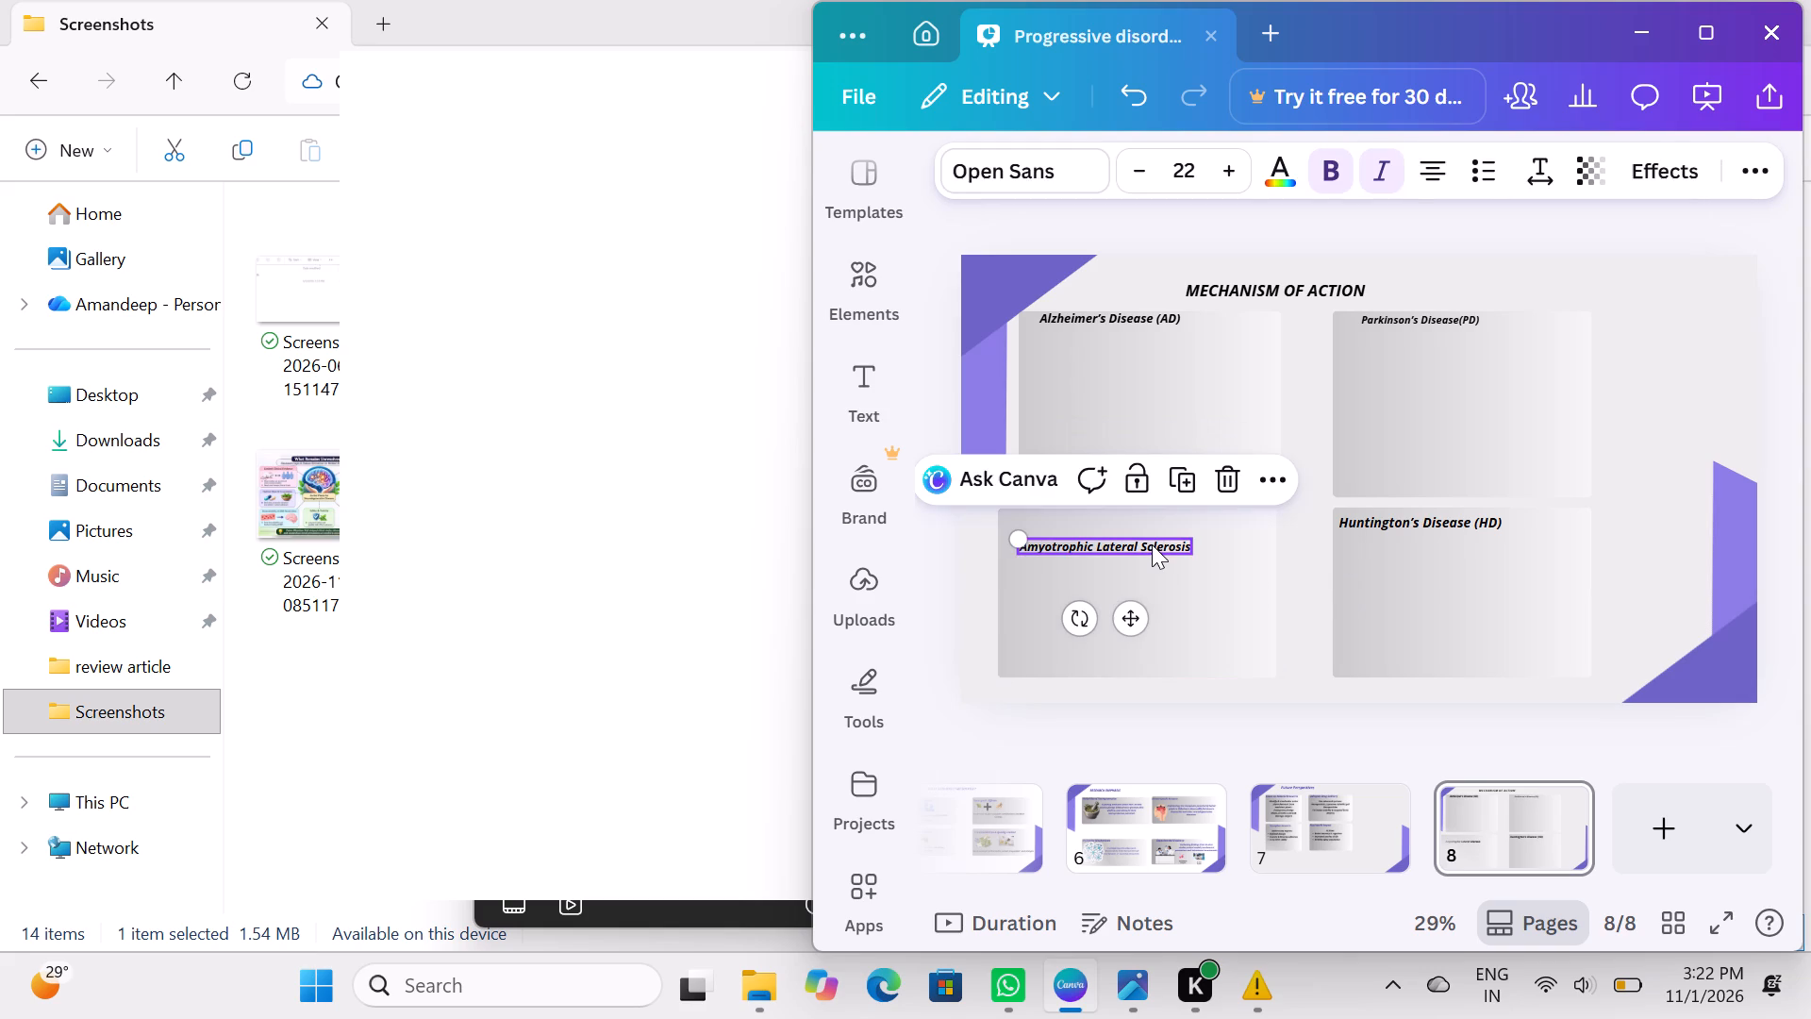
drag(1135, 619, 1130, 617)
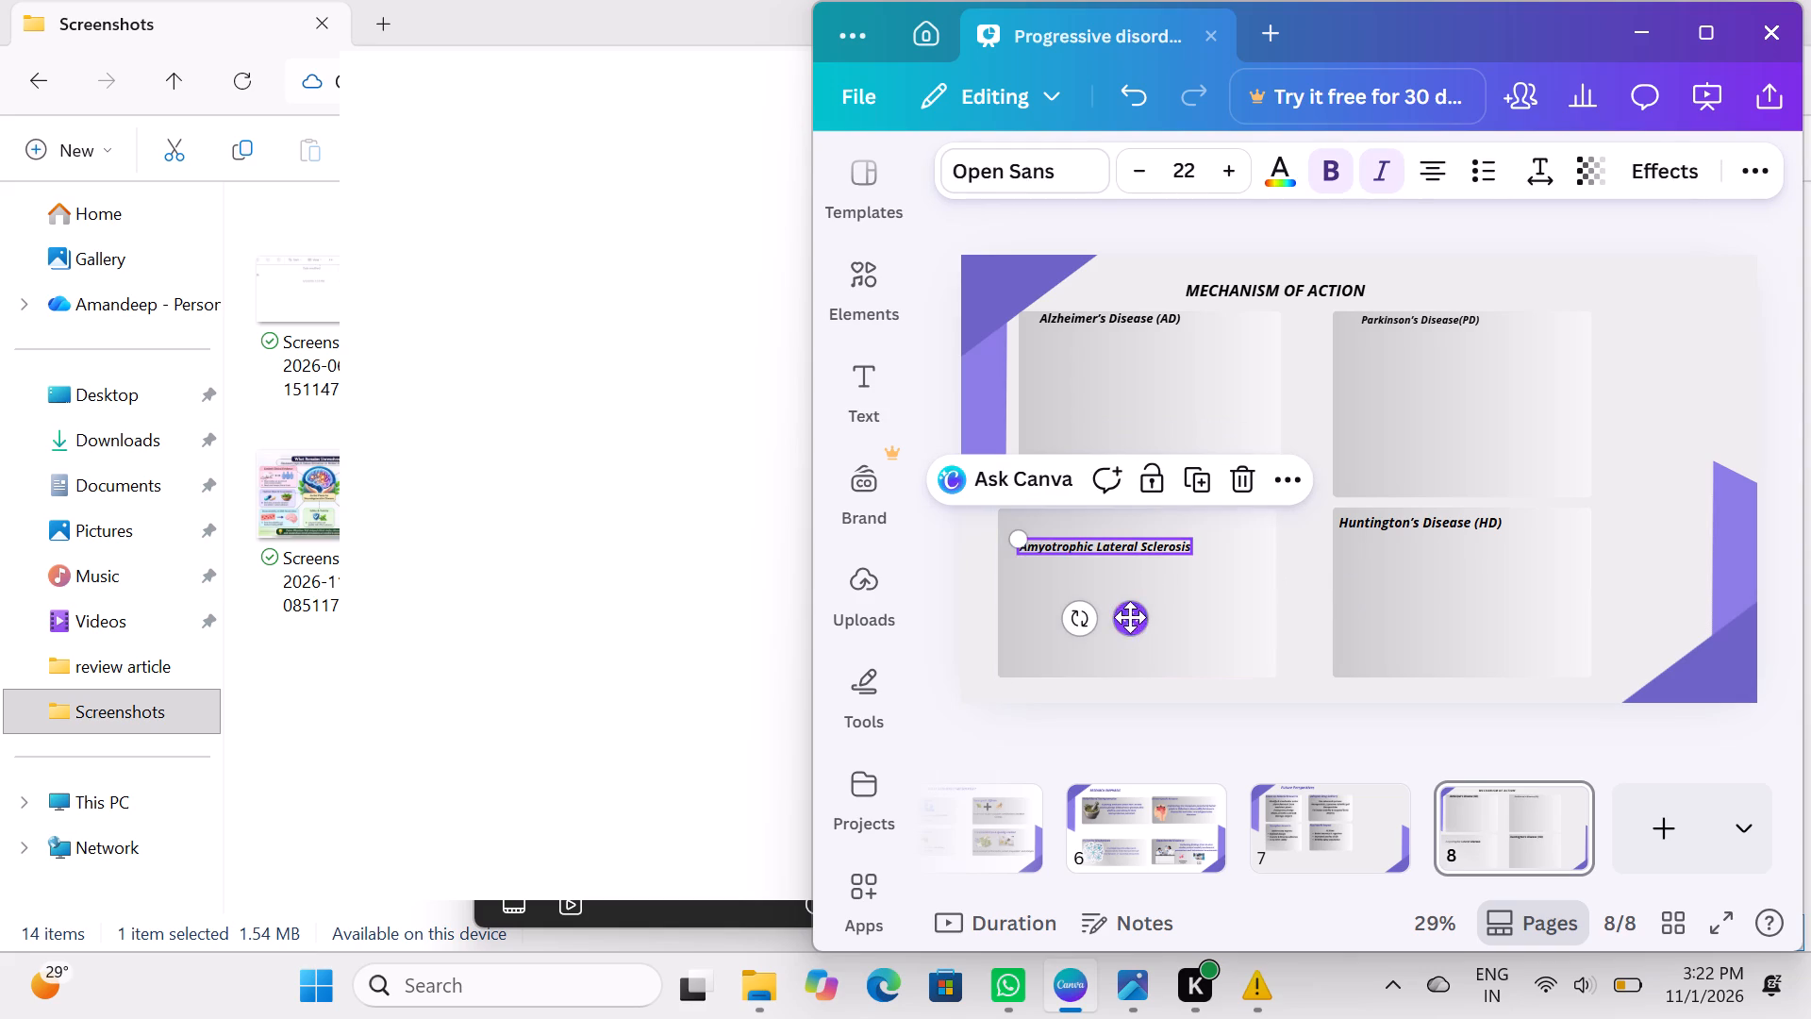
drag(1130, 617, 1126, 597)
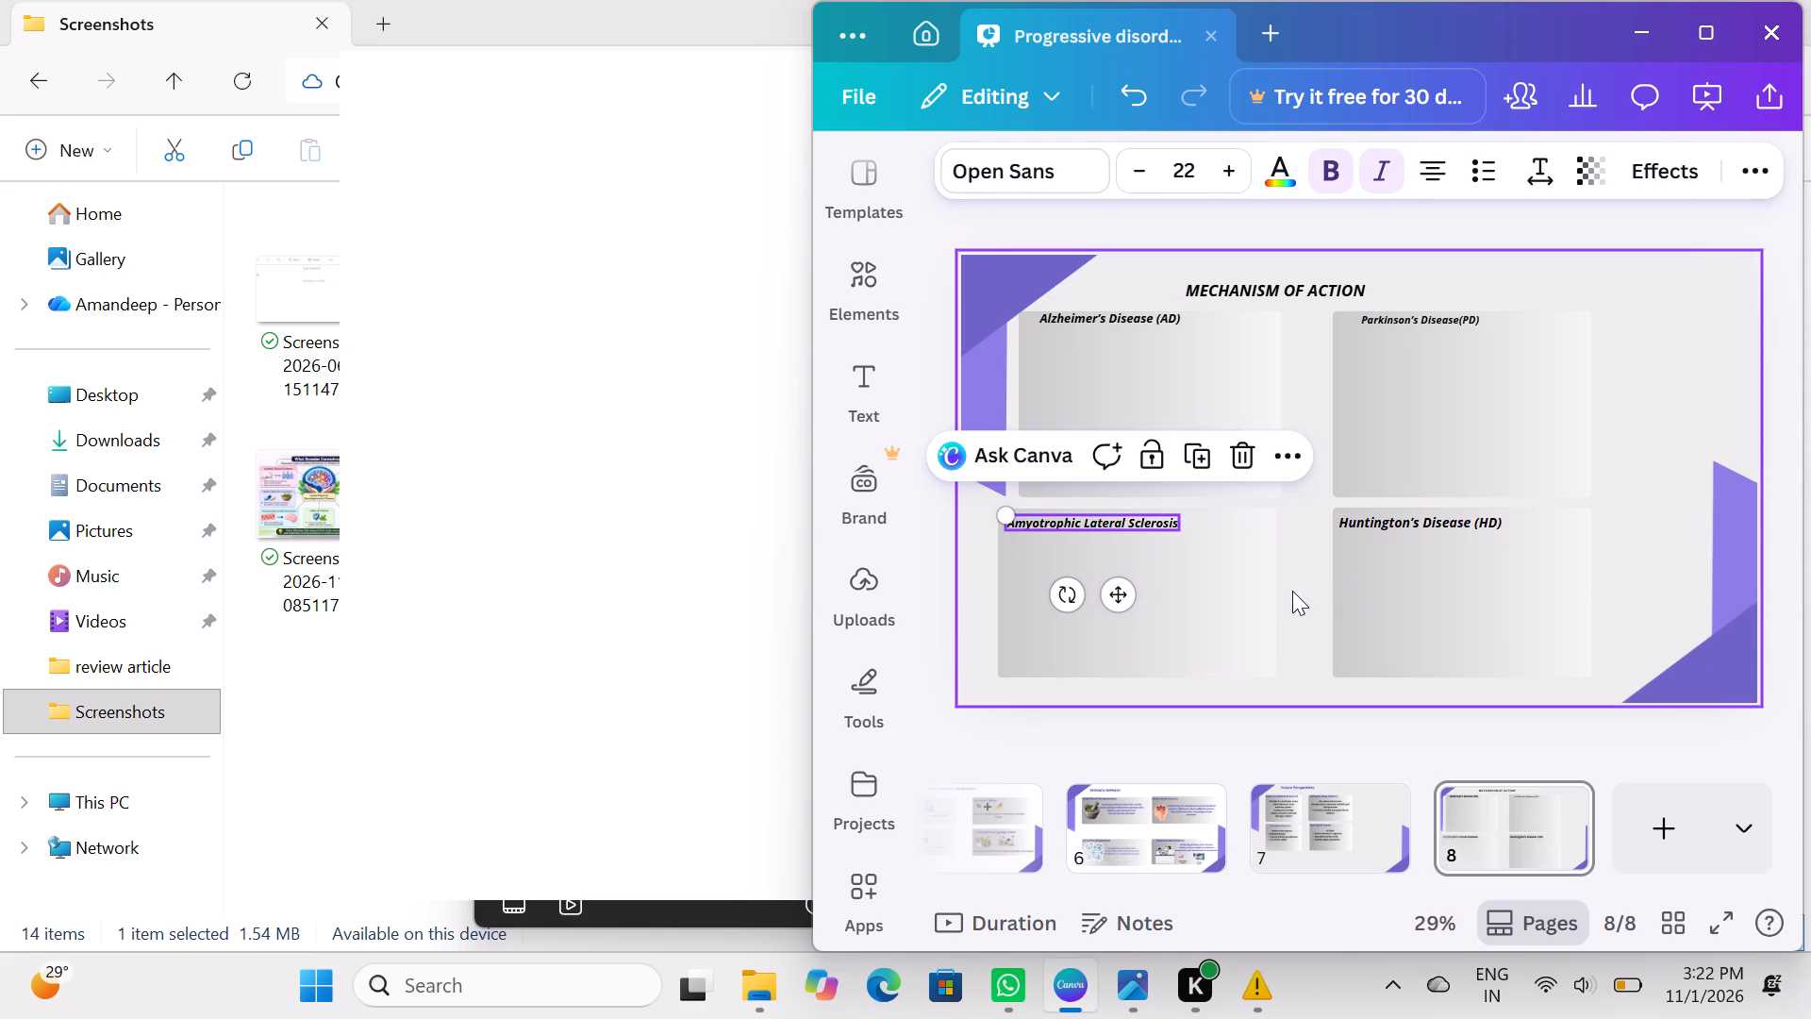
click(1297, 591)
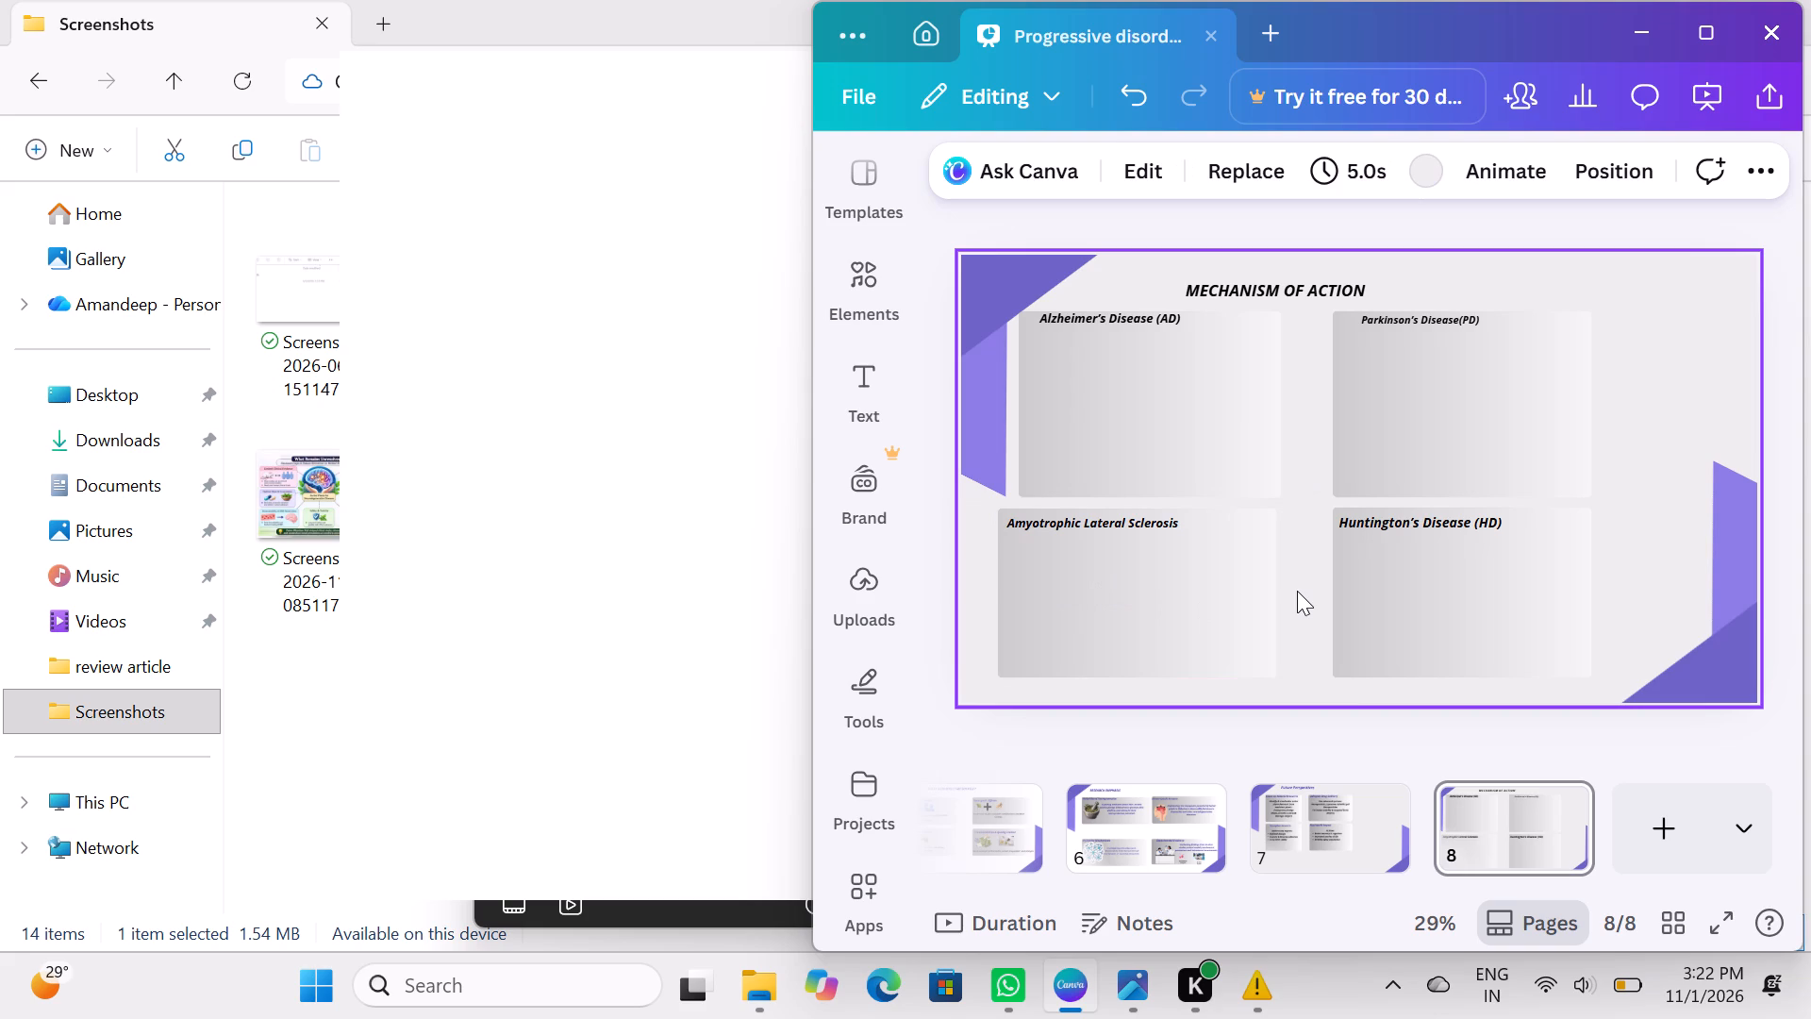